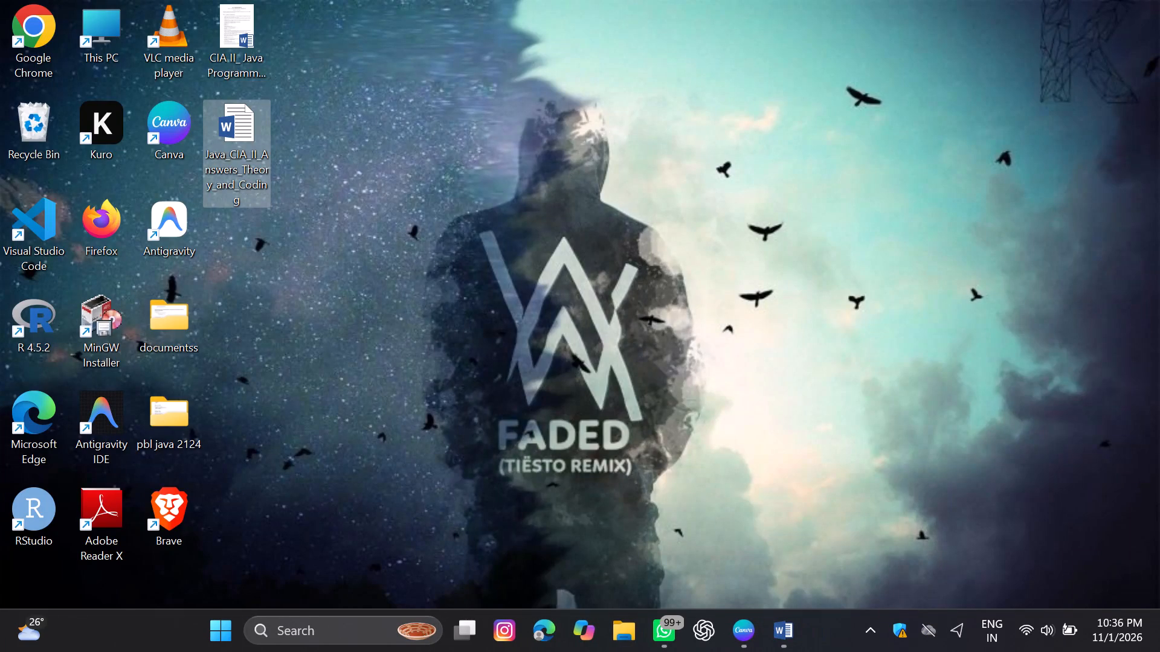
Switch to Canva and create a blank Invitation design from the printables.
{"action": "left_click", "coordinate": [723, 415]}
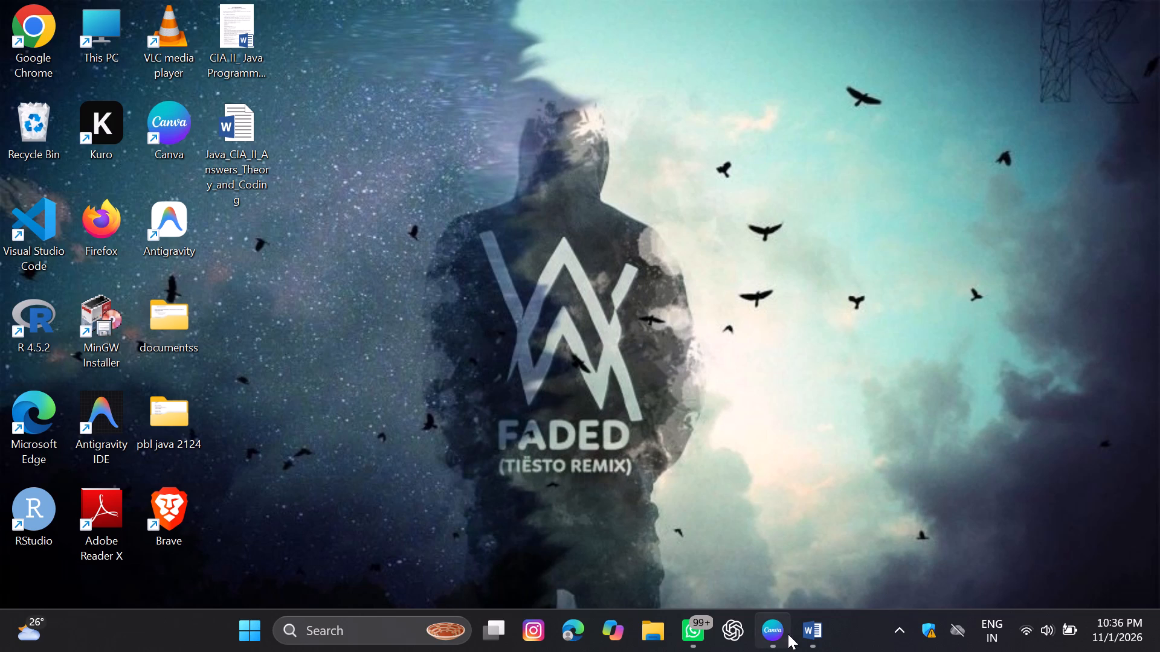
{"action": "left_click", "coordinate": [764, 635]}
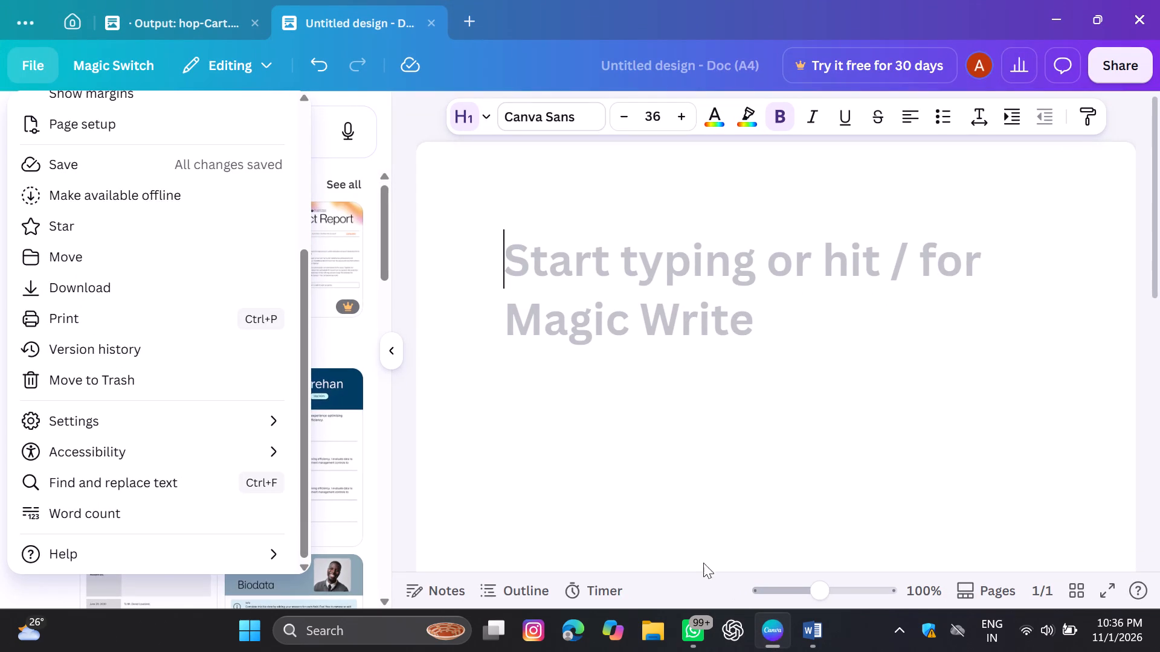
{"action": "left_click", "coordinate": [91, 33]}
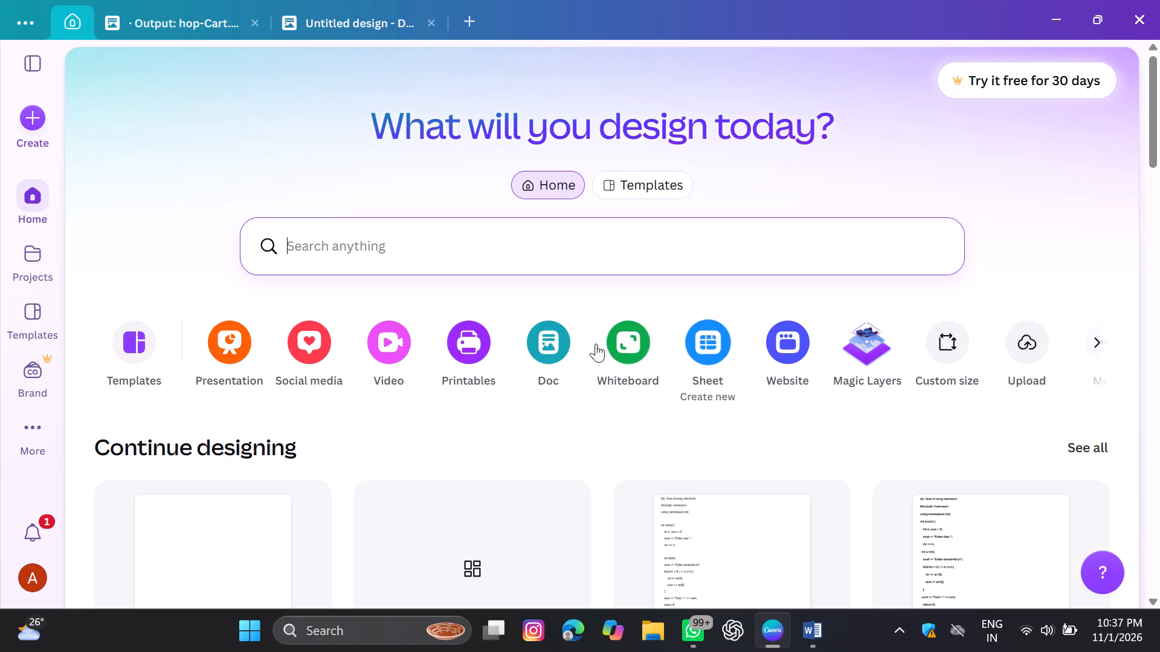
{"action": "left_click", "coordinate": [472, 344]}
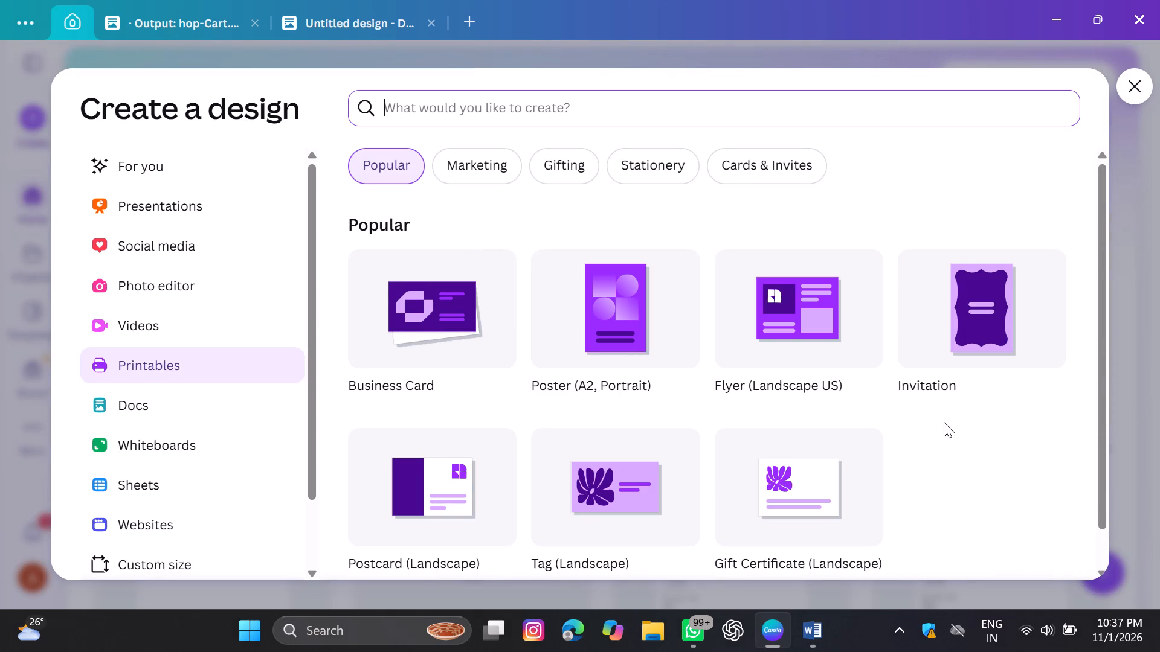
{"action": "scroll", "coordinate": [944, 422], "scroll_direction": "down", "scroll_amount": 1}
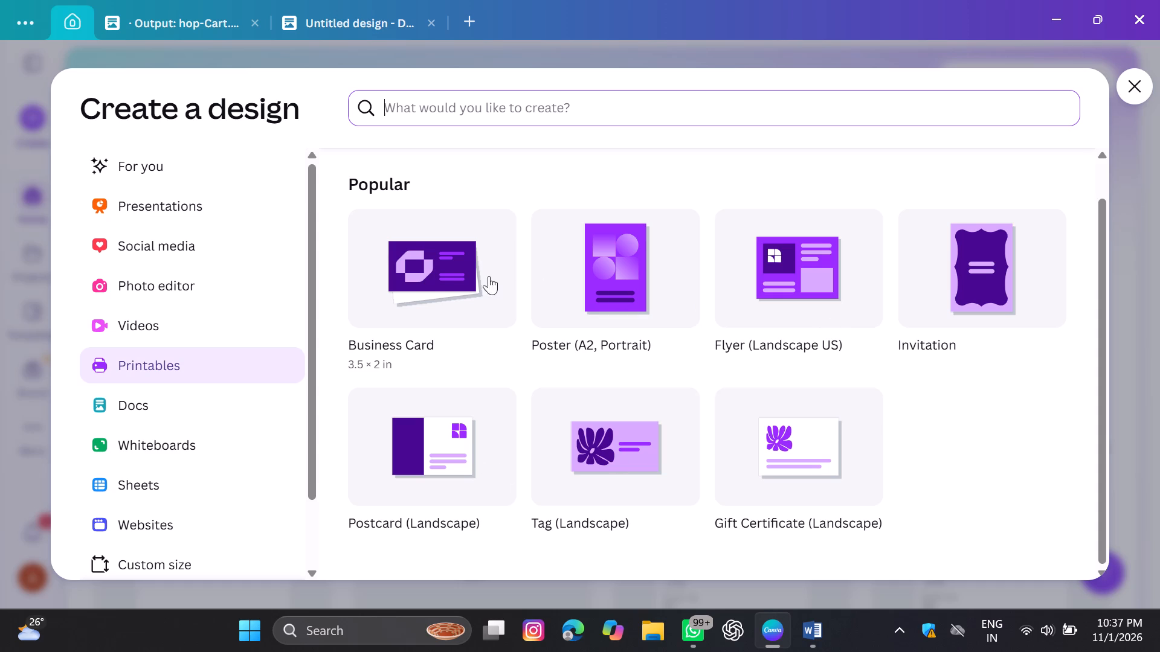
{"action": "left_click", "coordinate": [917, 280]}
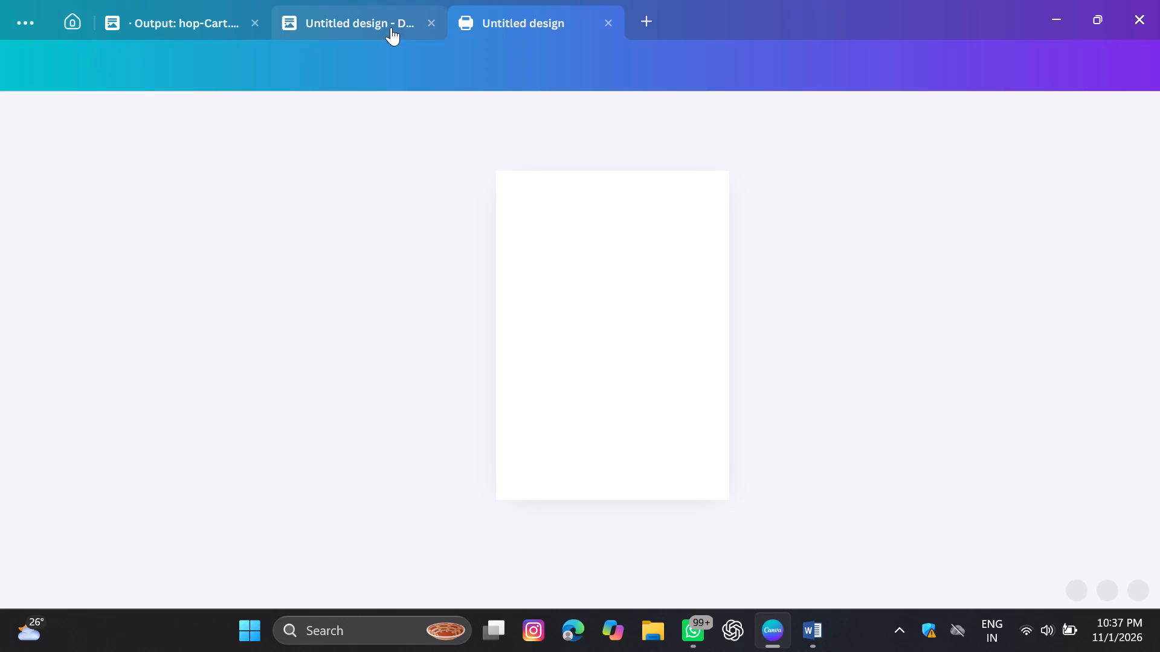
In the untitled A4 doc, search the elements for "te" and add a text box with the default paragraph text.
{"action": "left_click", "coordinate": [375, 24]}
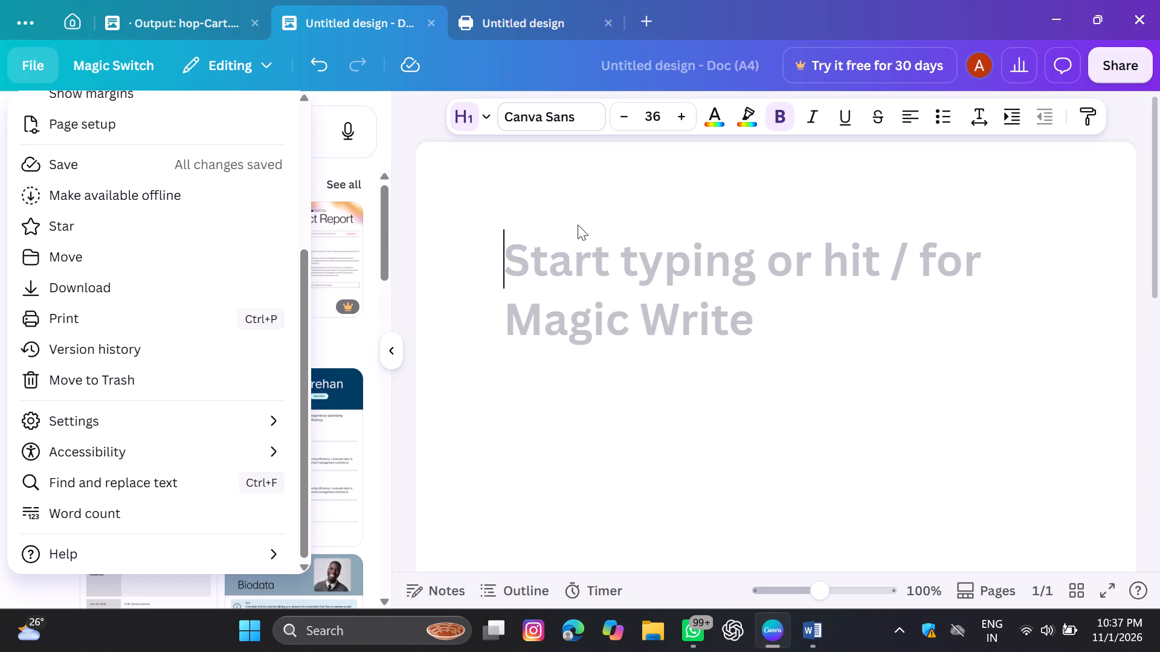
{"action": "left_click", "coordinate": [557, 369]}
{"action": "left_click", "coordinate": [19, 196]}
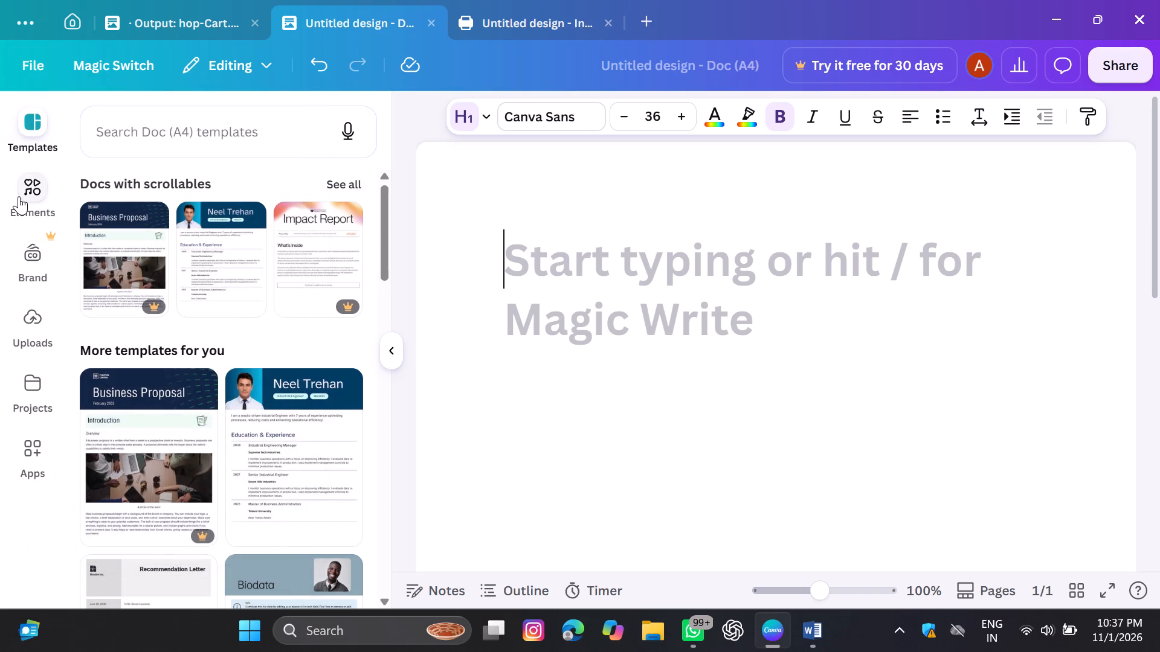
{"action": "left_click", "coordinate": [138, 144]}
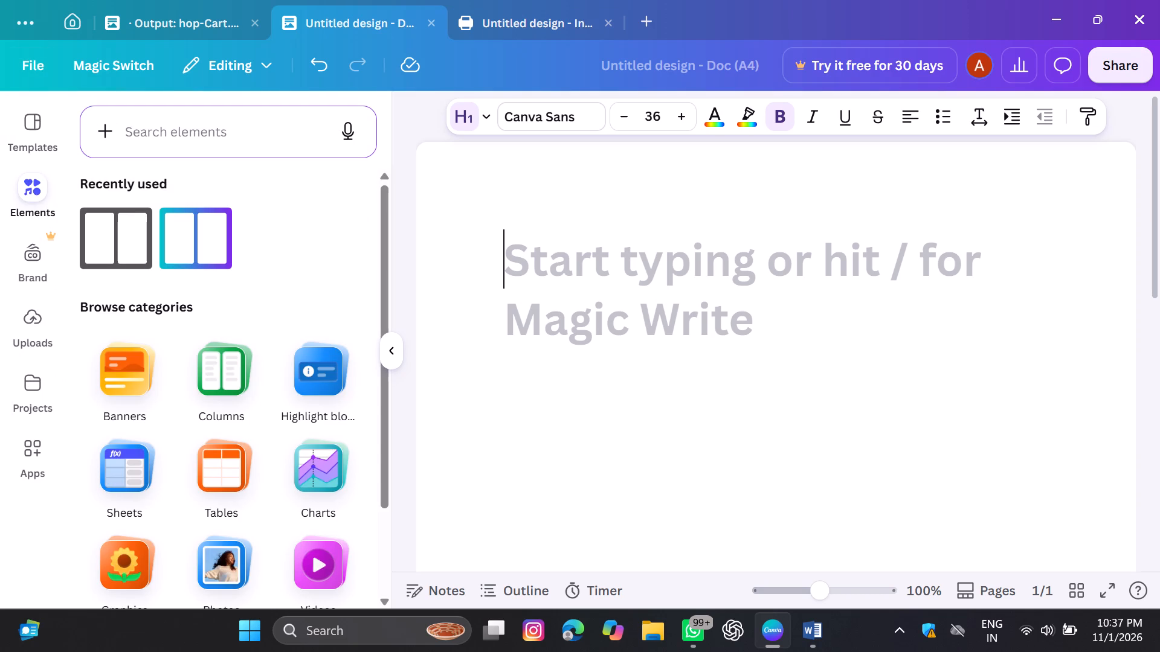
{"action": "type", "text": "te"}
{"action": "left_click", "coordinate": [138, 144]}
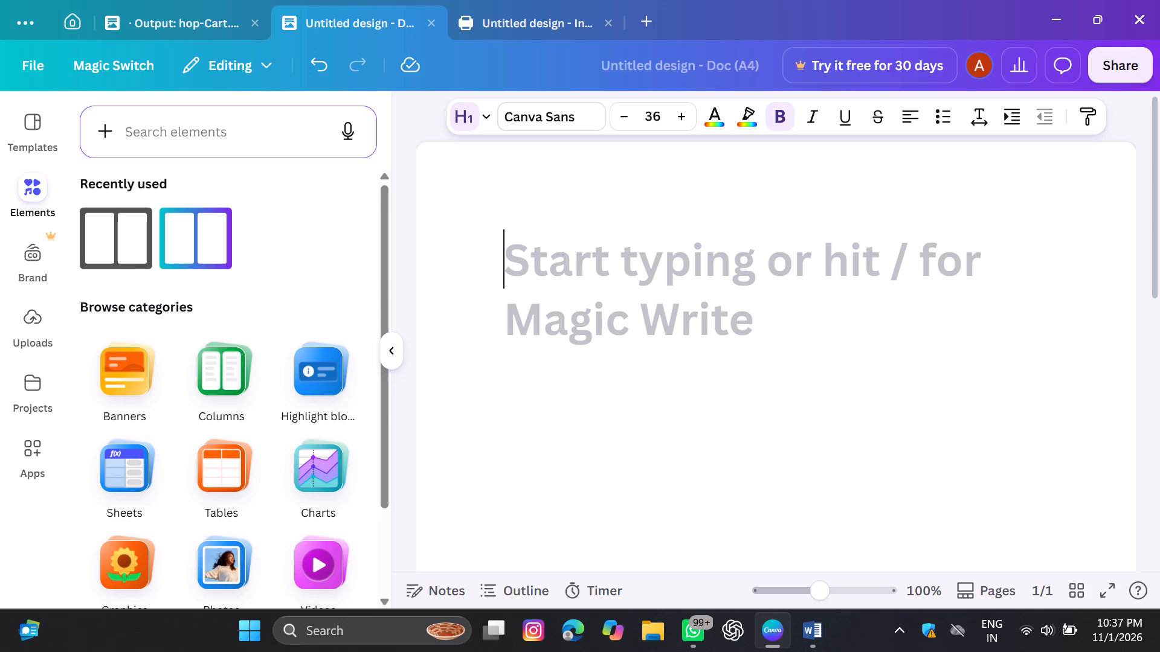
{"action": "left_click", "coordinate": [138, 144]}
{"action": "left_click", "coordinate": [147, 130]}
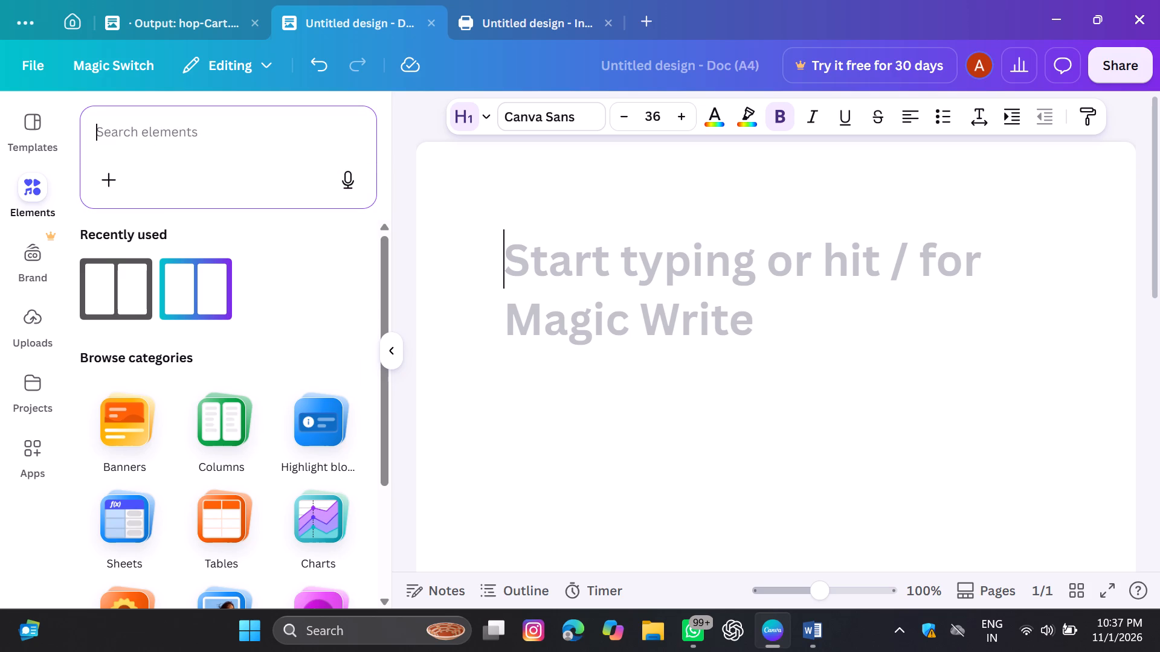
{"action": "type", "text": "te"}
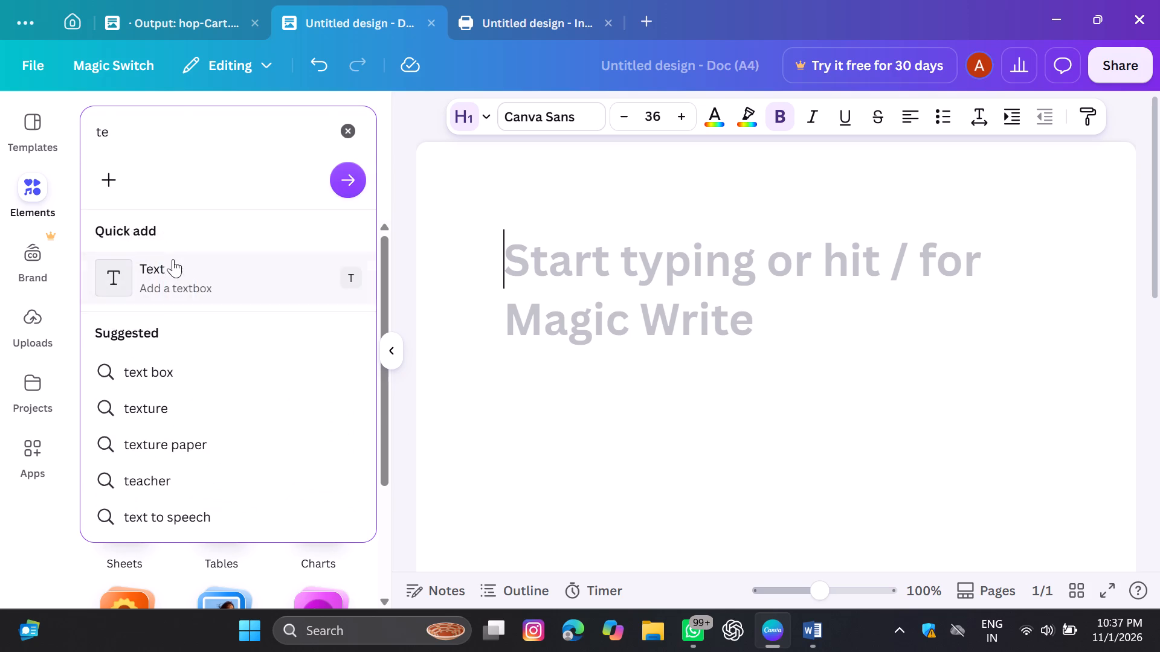
{"action": "left_click", "coordinate": [181, 273]}
{"action": "triple_click", "coordinate": [711, 235]}
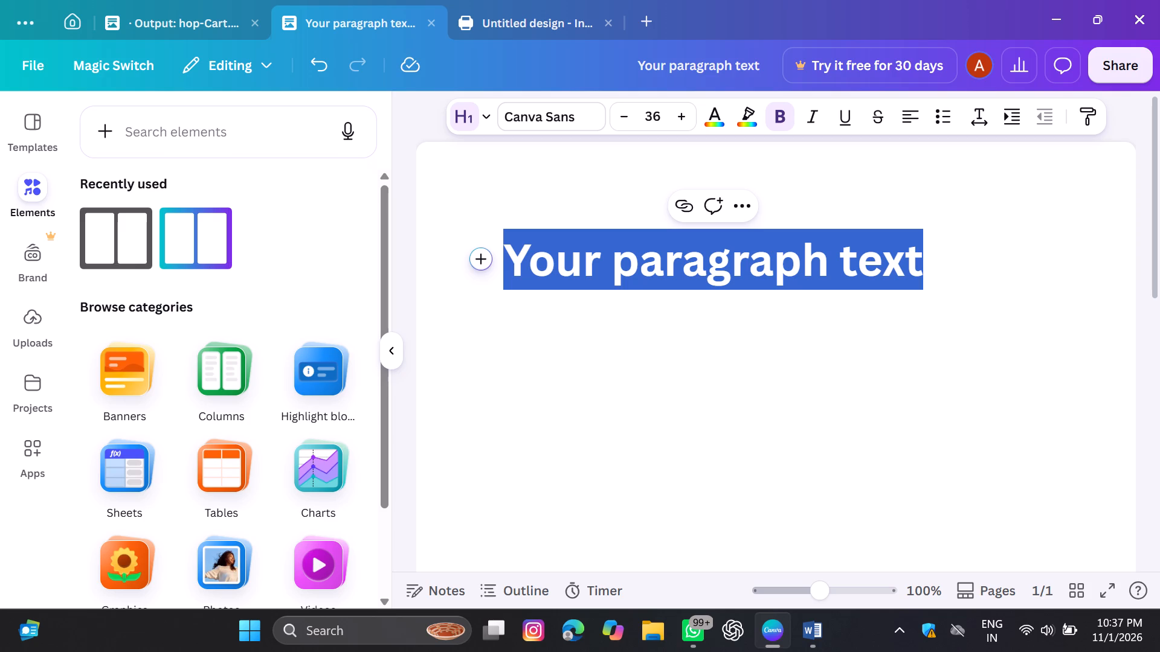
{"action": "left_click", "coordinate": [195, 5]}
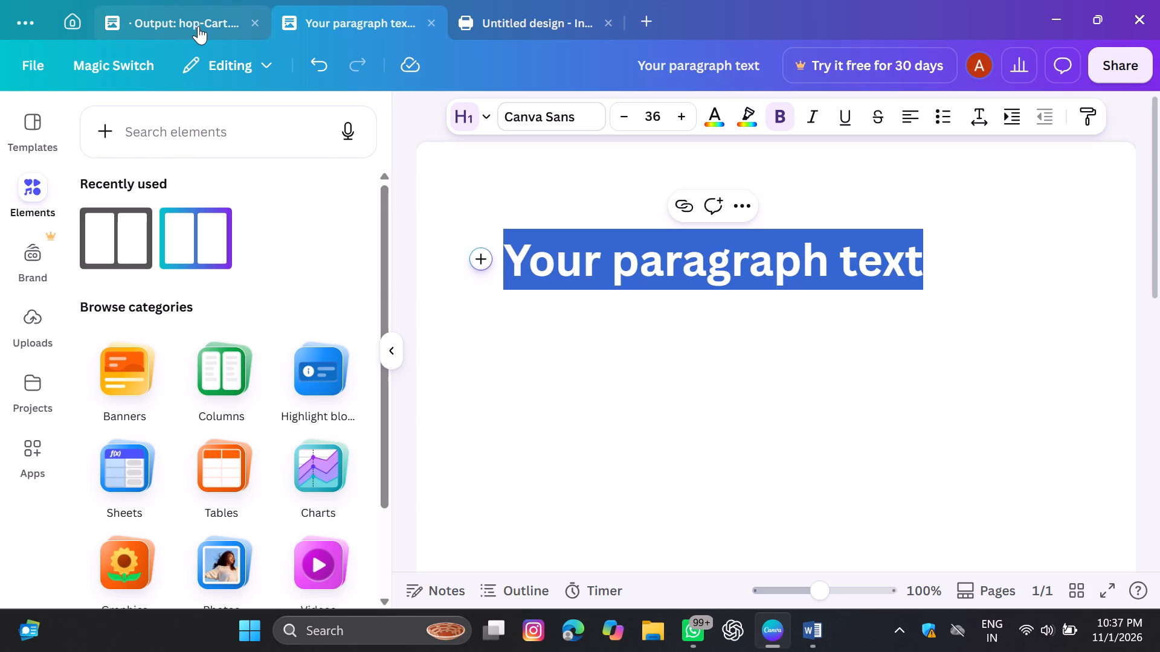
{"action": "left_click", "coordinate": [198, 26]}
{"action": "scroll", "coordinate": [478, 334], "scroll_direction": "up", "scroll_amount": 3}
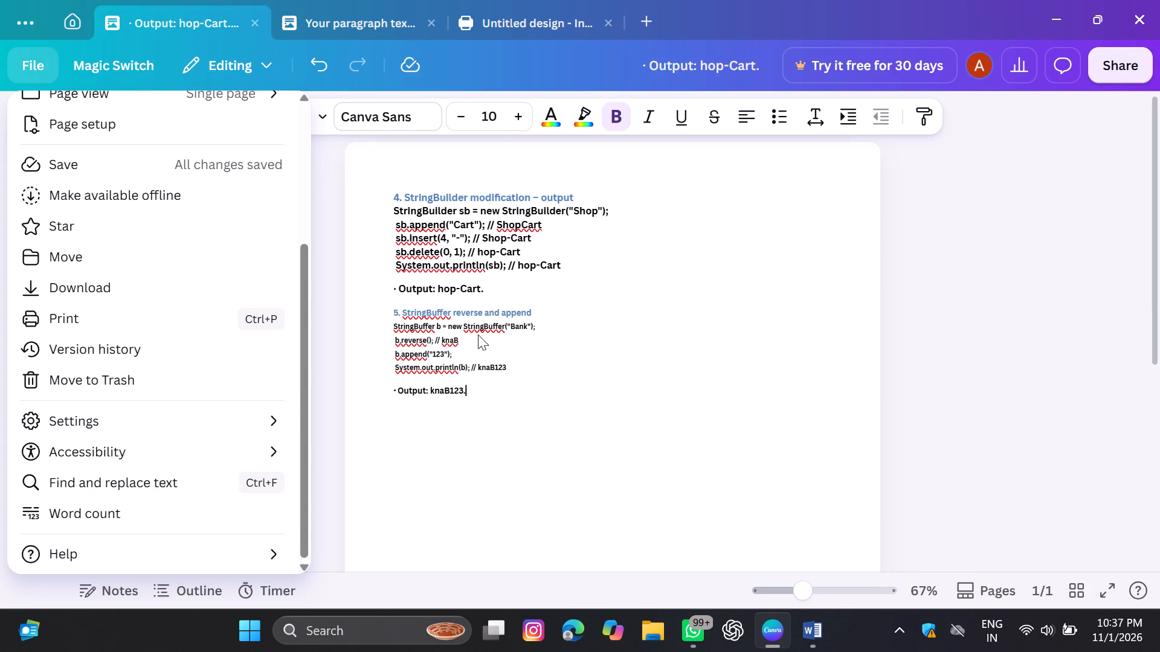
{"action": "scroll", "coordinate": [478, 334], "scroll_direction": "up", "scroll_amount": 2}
Add a text box with the default paragraph text to the blank page of the invitation design.
{"action": "left_click", "coordinate": [553, 11]}
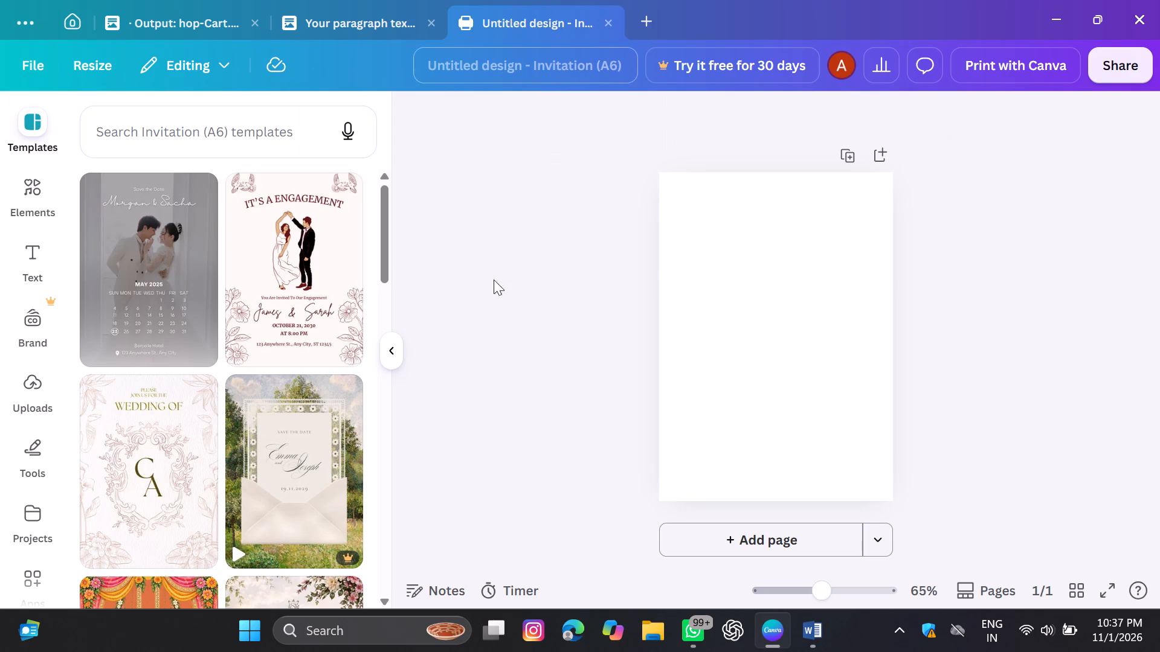
{"action": "left_click", "coordinate": [759, 326]}
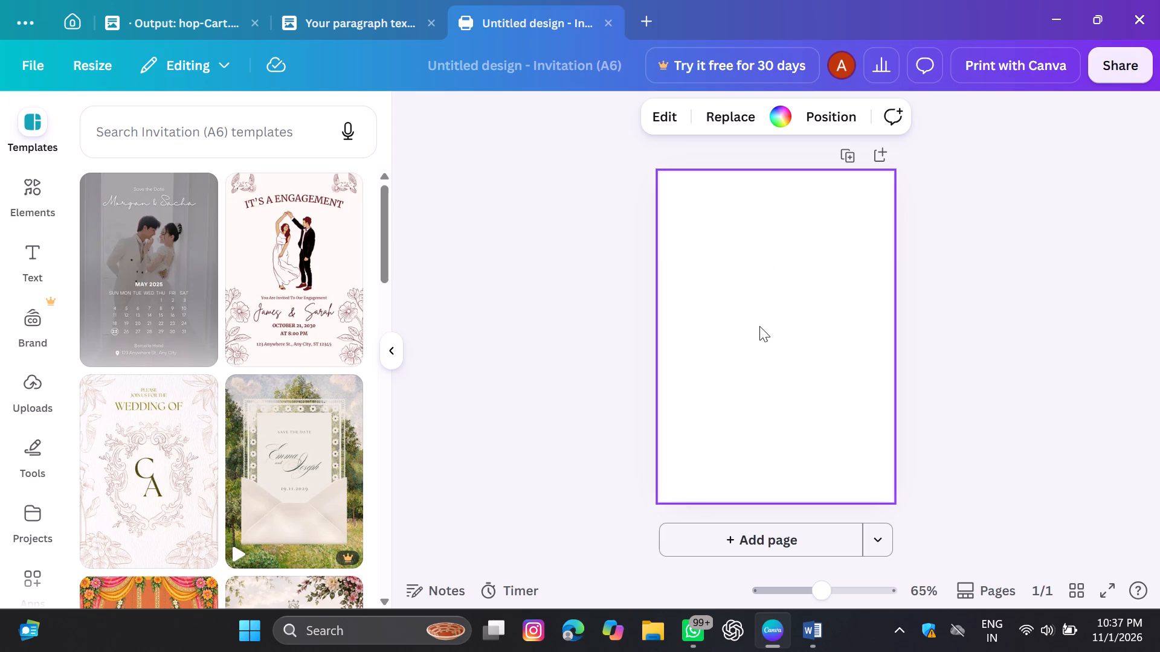
{"action": "left_click", "coordinate": [36, 232]}
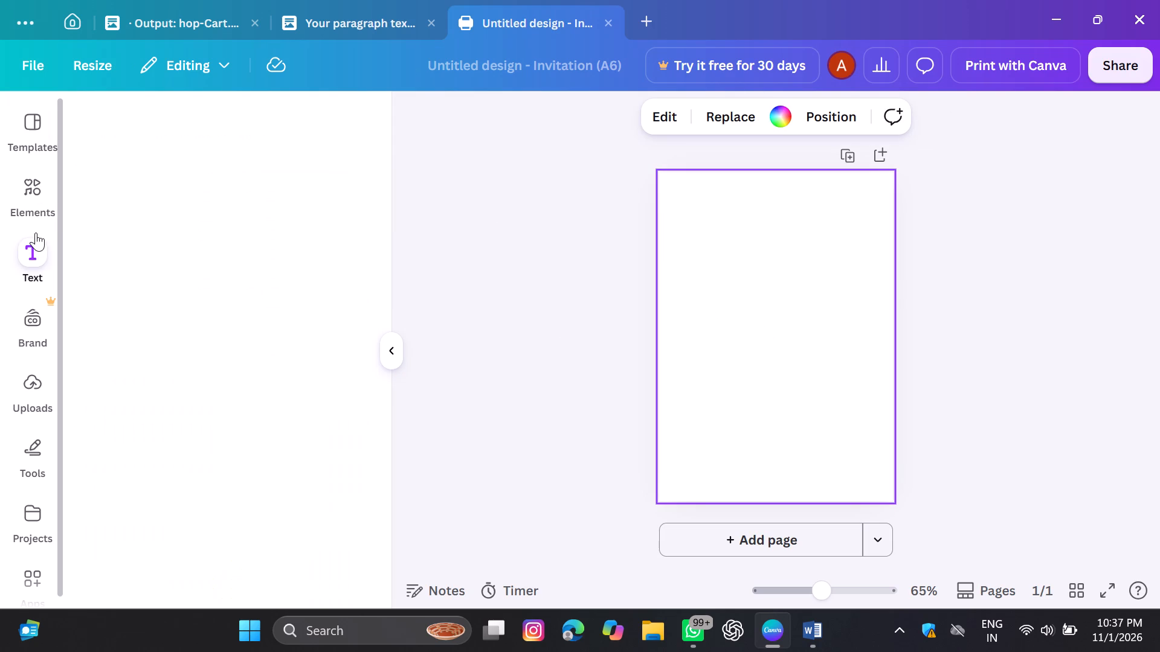
{"action": "left_click", "coordinate": [243, 197]}
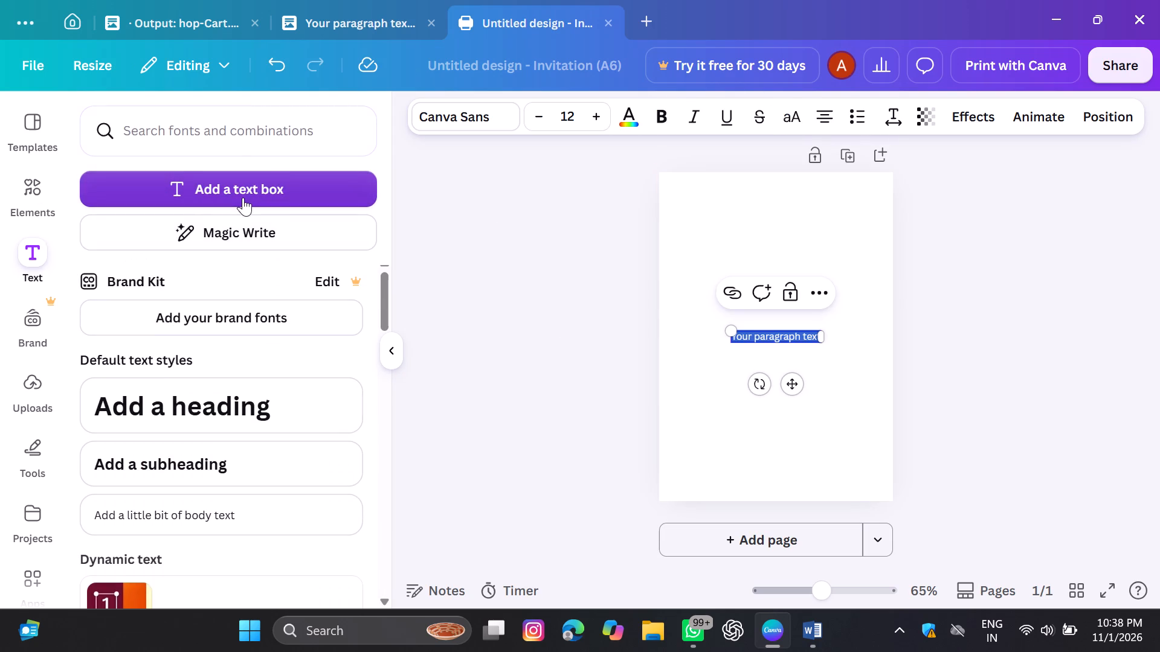
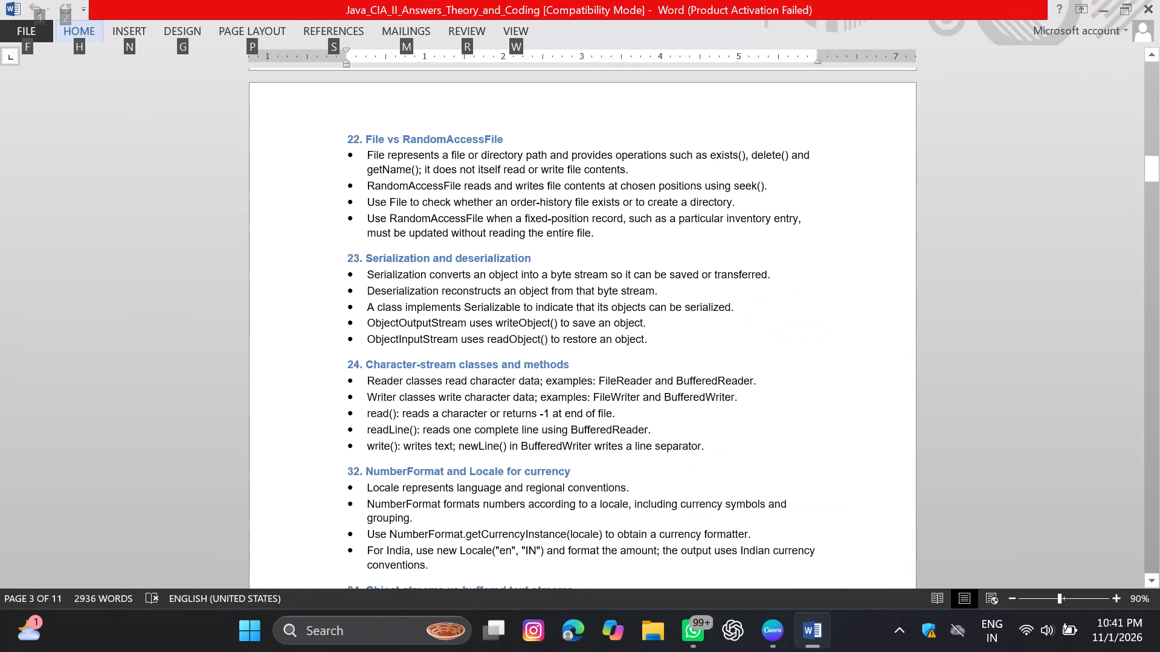
In the Word document, find Part B and copy question 4, "StringBuilder modification – output", with its code and output line.
{"action": "scroll", "coordinate": [538, 312], "scroll_direction": "down", "scroll_amount": 19}
{"action": "scroll", "coordinate": [538, 312], "scroll_direction": "up", "scroll_amount": 2}
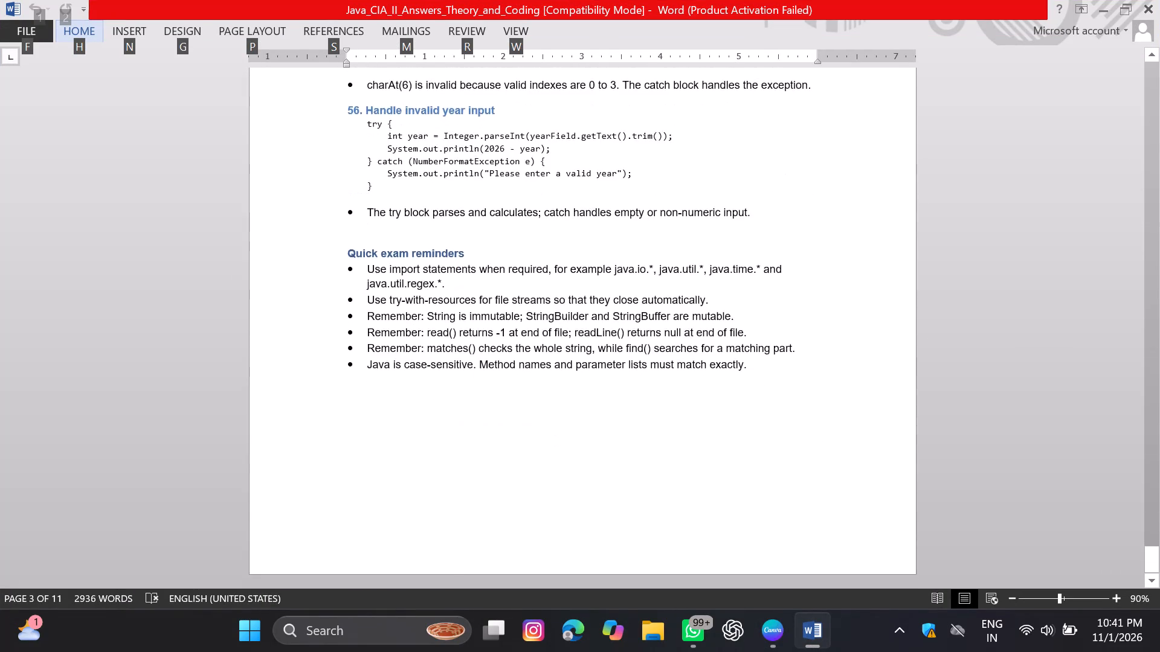
{"action": "scroll", "coordinate": [538, 312], "scroll_direction": "up", "scroll_amount": 9}
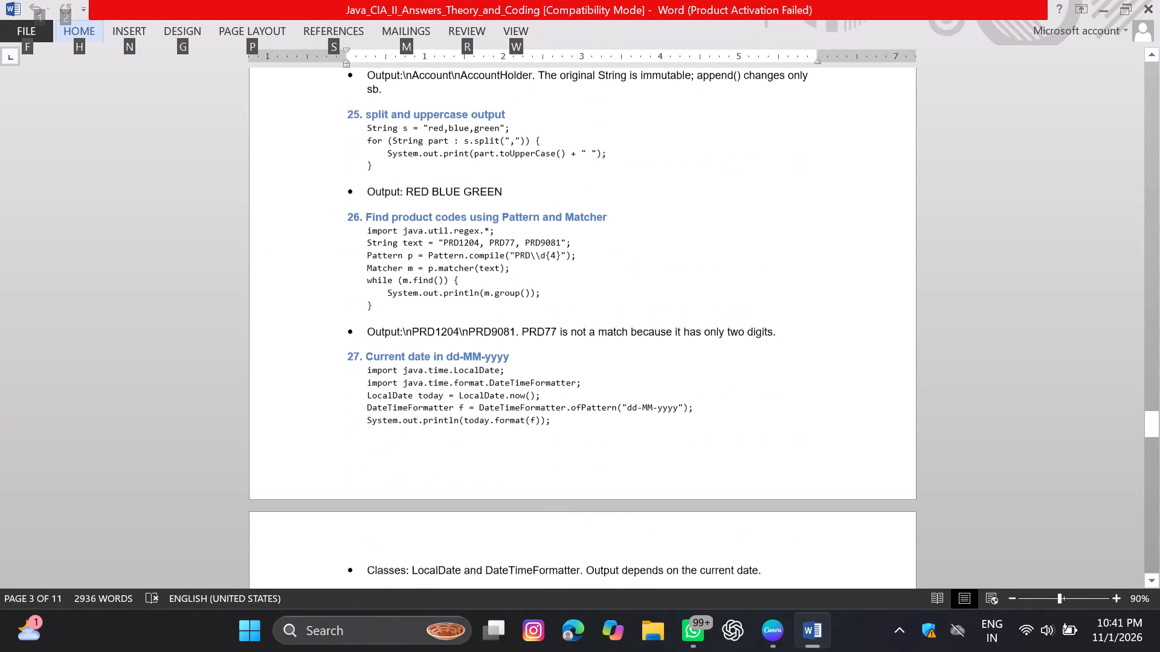
{"action": "scroll", "coordinate": [538, 312], "scroll_direction": "up", "scroll_amount": 4}
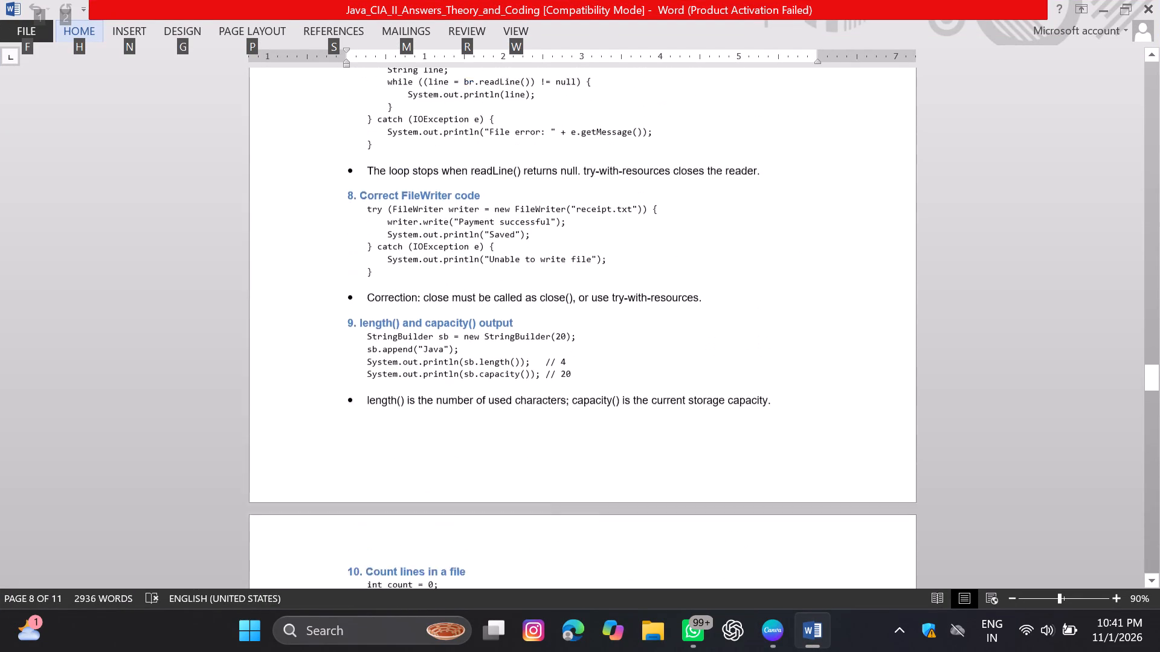
{"action": "scroll", "coordinate": [538, 312], "scroll_direction": "up", "scroll_amount": 3}
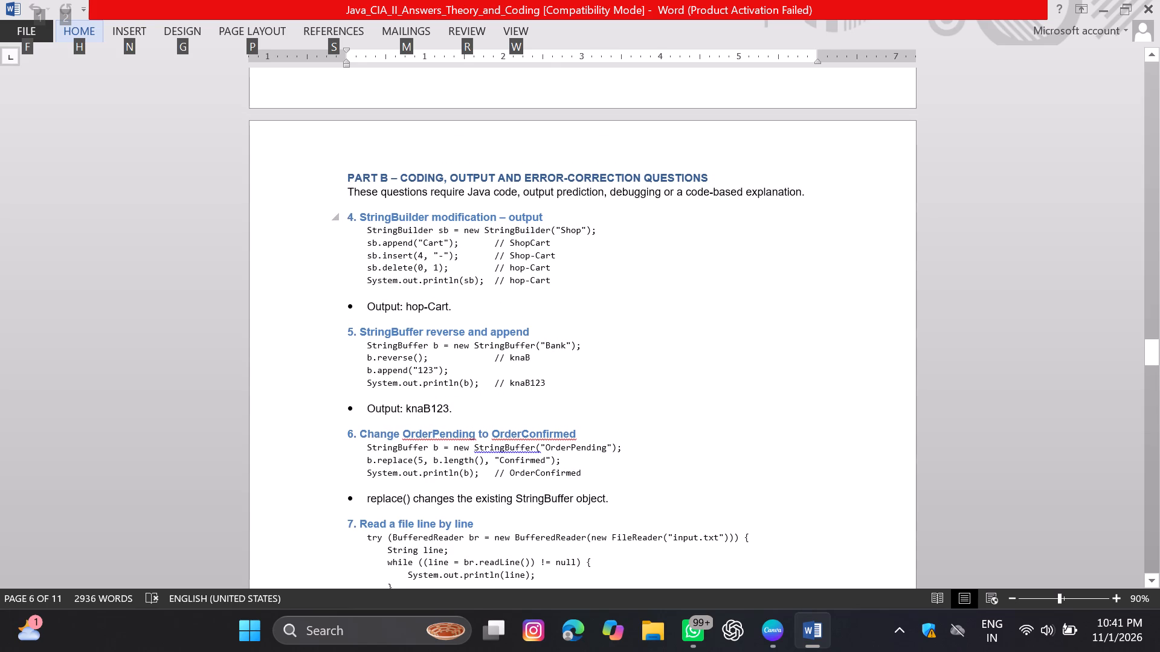
{"action": "left_click_drag", "start_coordinate": [347, 214], "coordinate": [524, 313]}
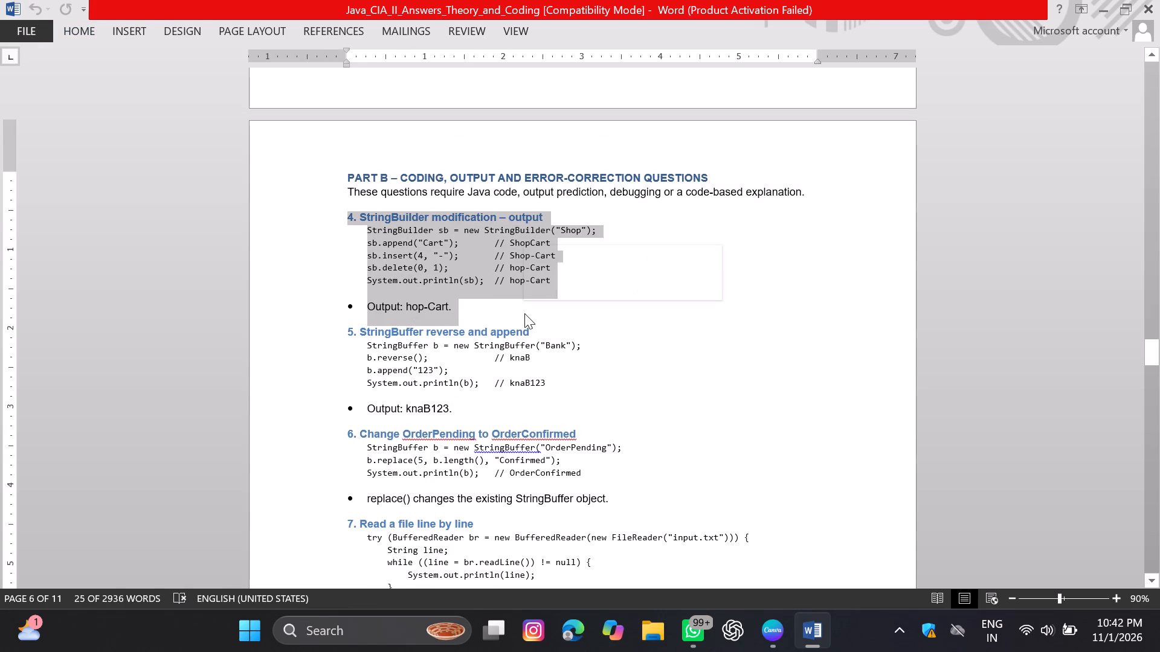
{"action": "key", "text": "ctrl+c"}
Switch to Canva and paste the copied question 4 over the placeholder paragraph text in the invitation design.
{"action": "key", "text": "alt+Tab"}
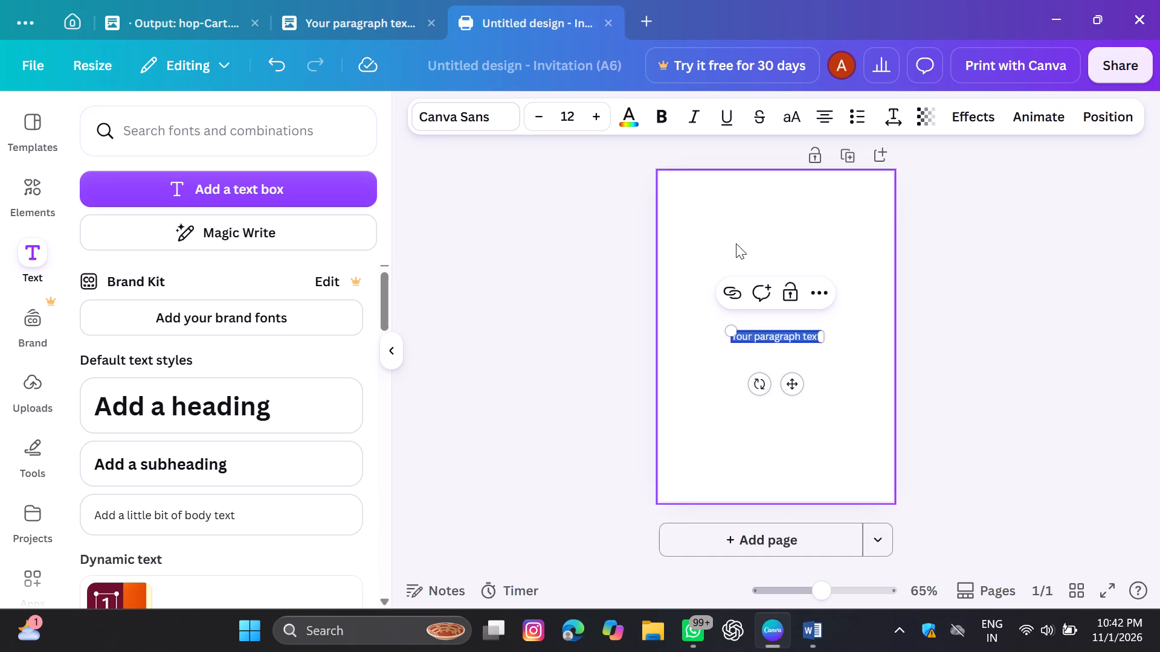
{"action": "key", "text": "ctrl+v"}
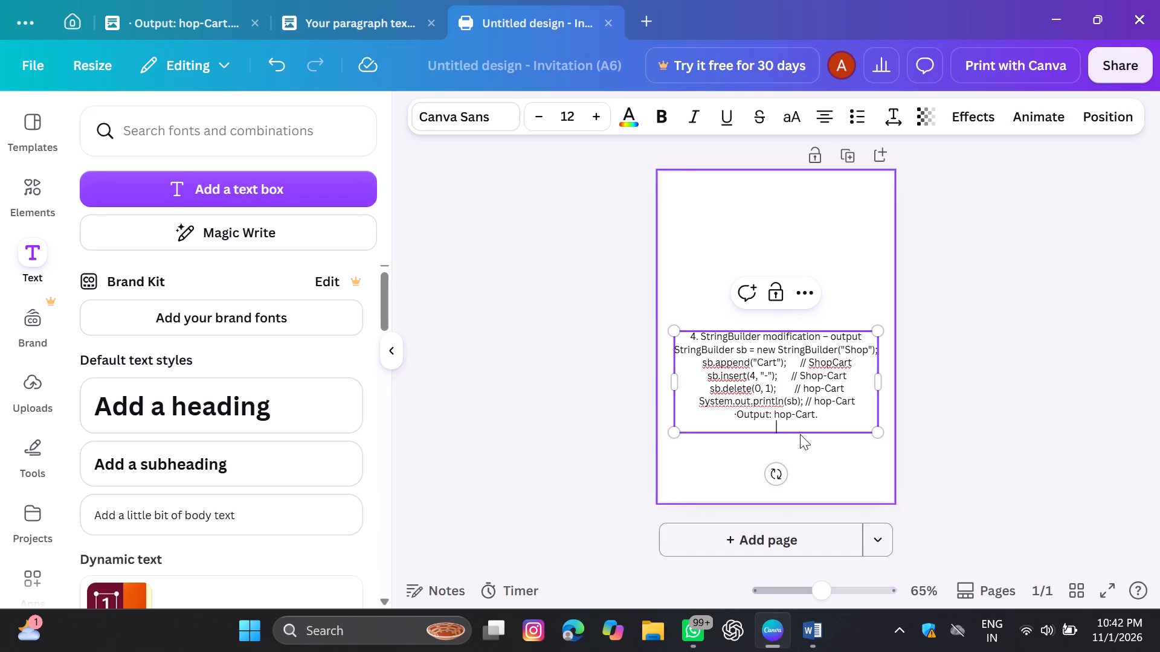
Try to adjust the font size in the pasted text box, lowering it to 1 and raising it again to at least 8.
{"action": "left_click", "coordinate": [545, 115]}
{"action": "left_click", "coordinate": [545, 115]}
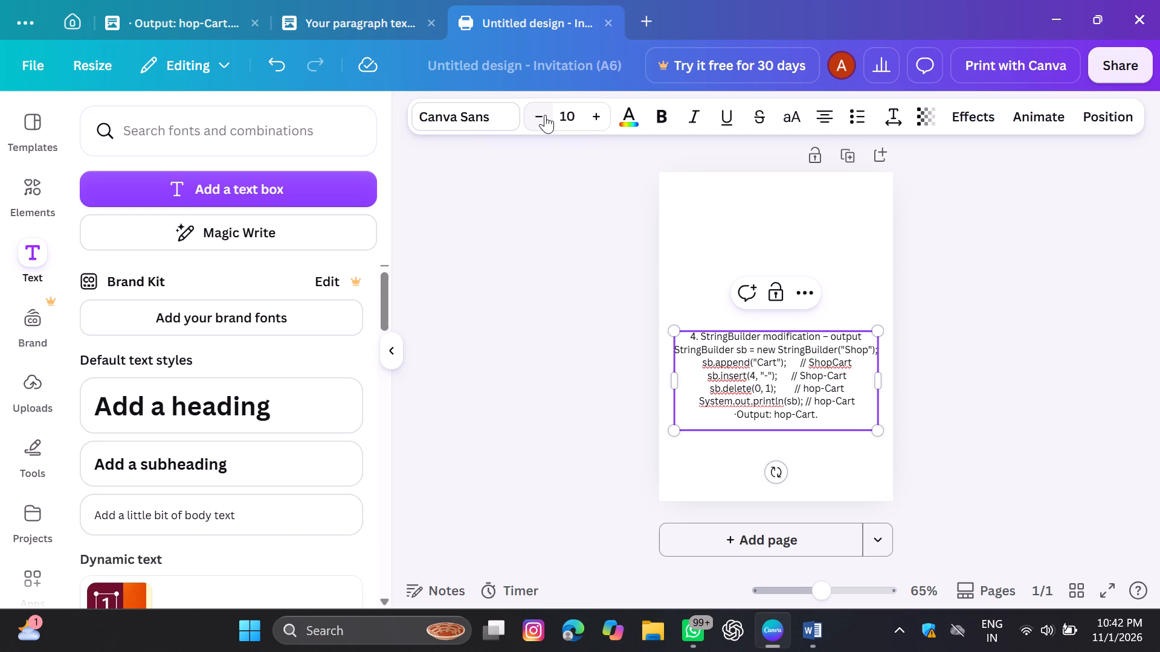
{"action": "left_click", "coordinate": [545, 115]}
{"action": "left_click", "coordinate": [545, 115]}
{"action": "triple_click", "coordinate": [545, 115]}
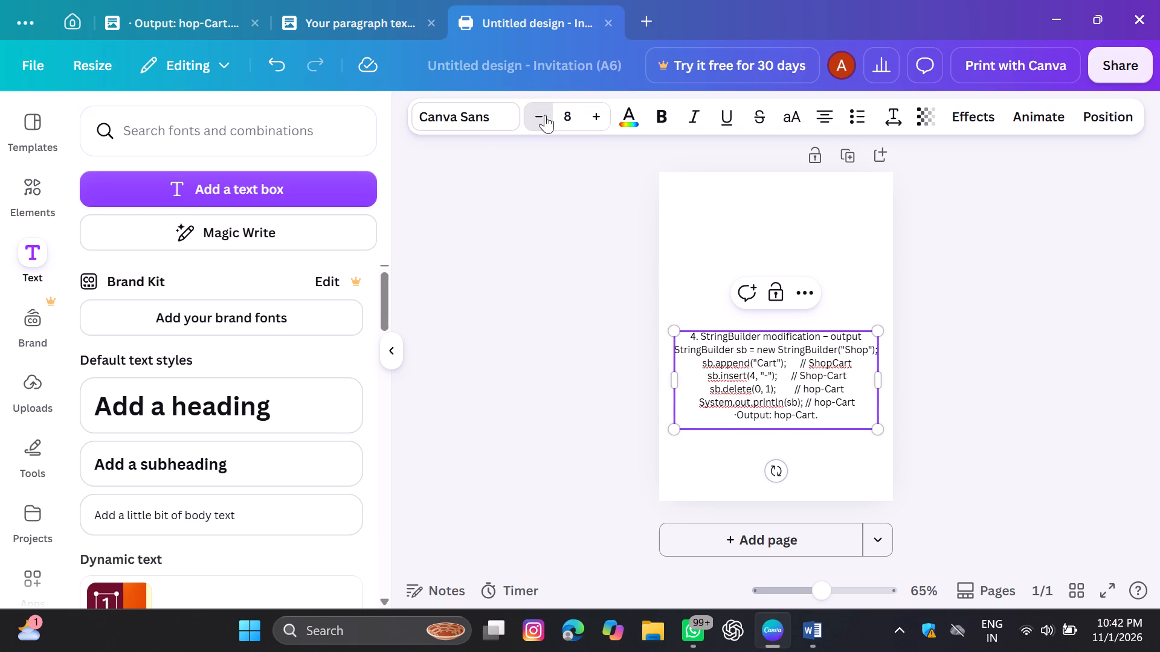
{"action": "triple_click", "coordinate": [545, 115]}
{"action": "triple_click", "coordinate": [545, 115]}
{"action": "triple_click", "coordinate": [545, 115]}
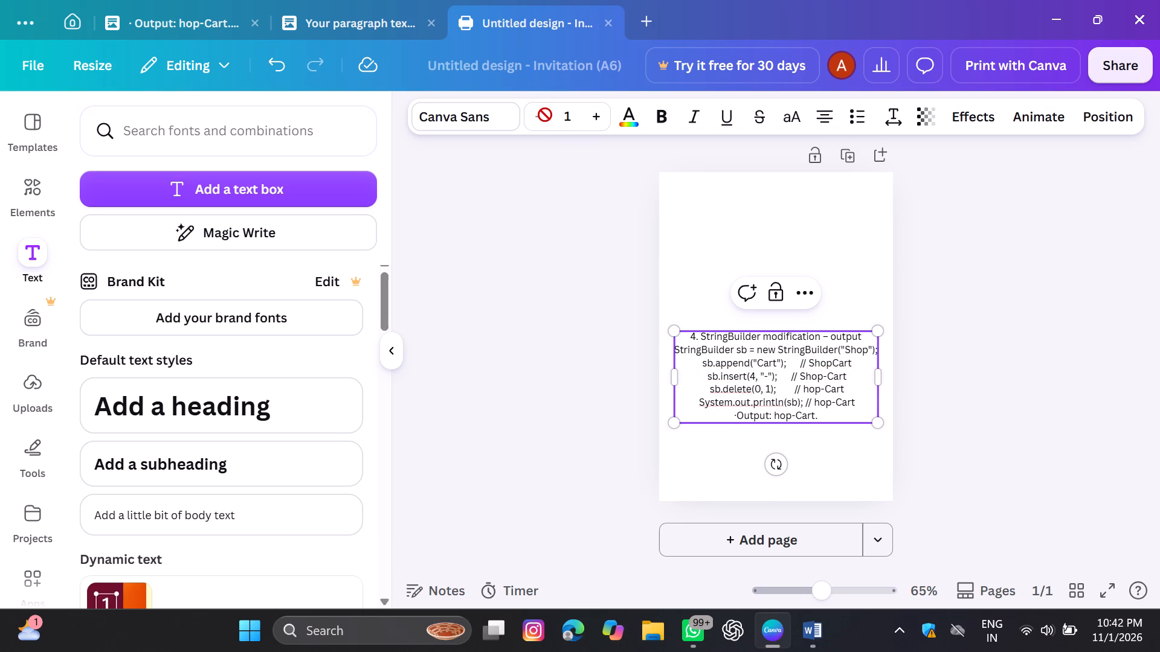
{"action": "triple_click", "coordinate": [545, 115]}
{"action": "double_click", "coordinate": [545, 115]}
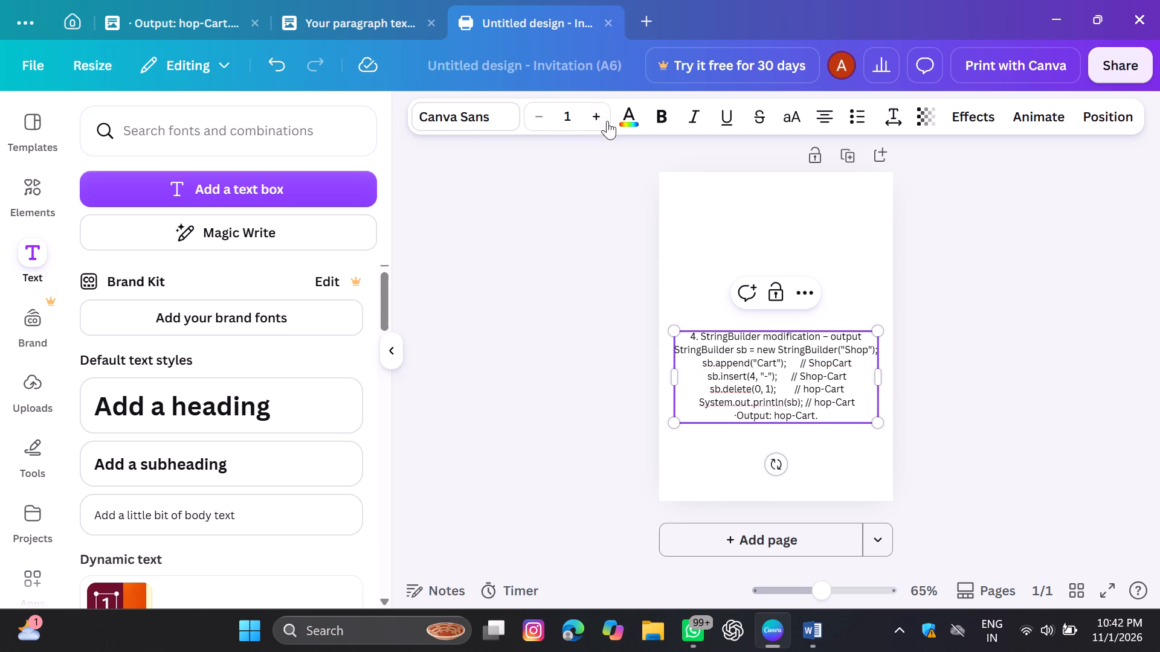
{"action": "triple_click", "coordinate": [601, 120]}
{"action": "triple_click", "coordinate": [601, 120]}
{"action": "triple_click", "coordinate": [601, 120]}
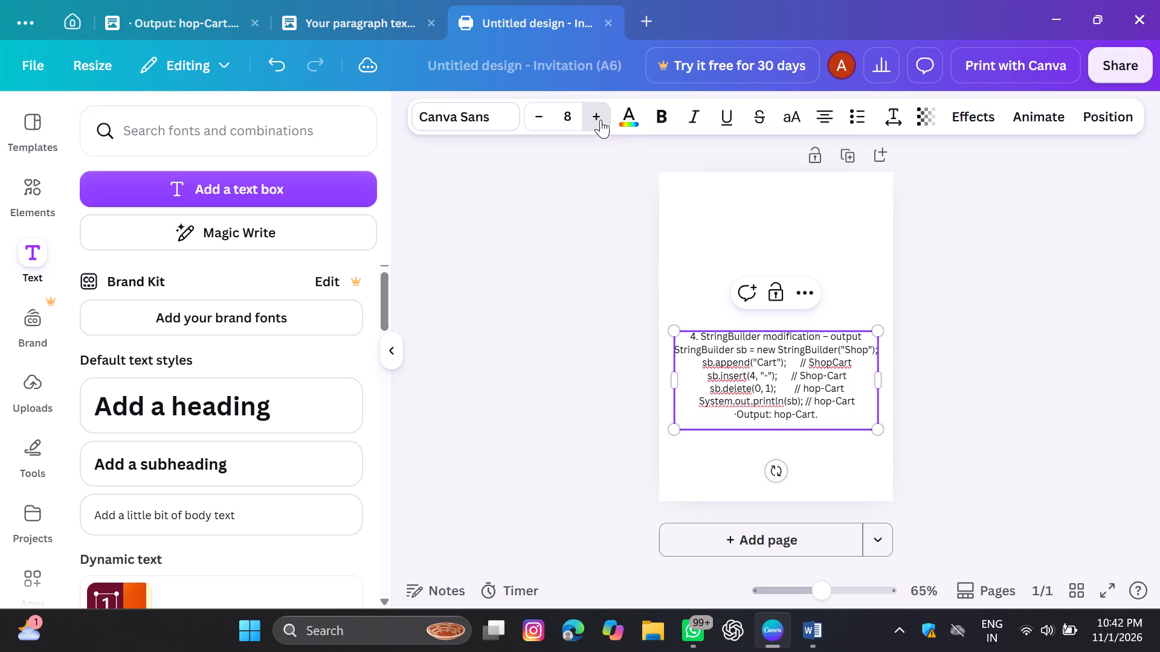
{"action": "triple_click", "coordinate": [601, 120]}
Move the pasted text box up toward the top-left area of the invitation page.
{"action": "left_click_drag", "start_coordinate": [790, 378], "coordinate": [711, 248]}
{"action": "left_click", "coordinate": [702, 231]}
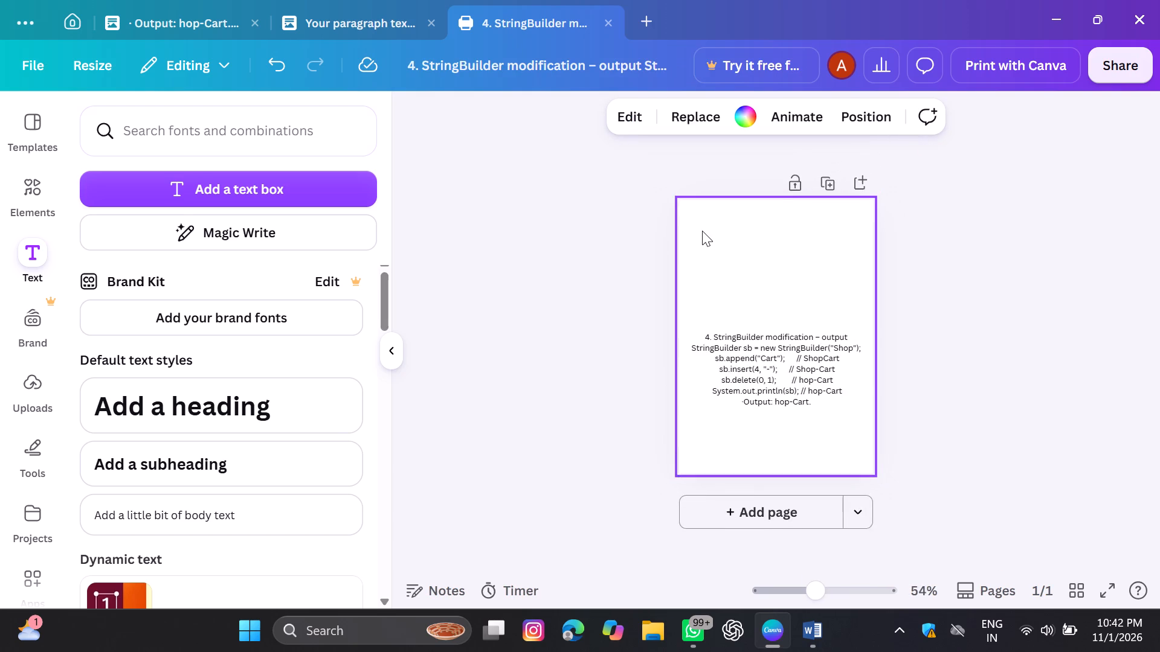
{"action": "scroll", "coordinate": [702, 231], "scroll_direction": "up", "scroll_amount": 1}
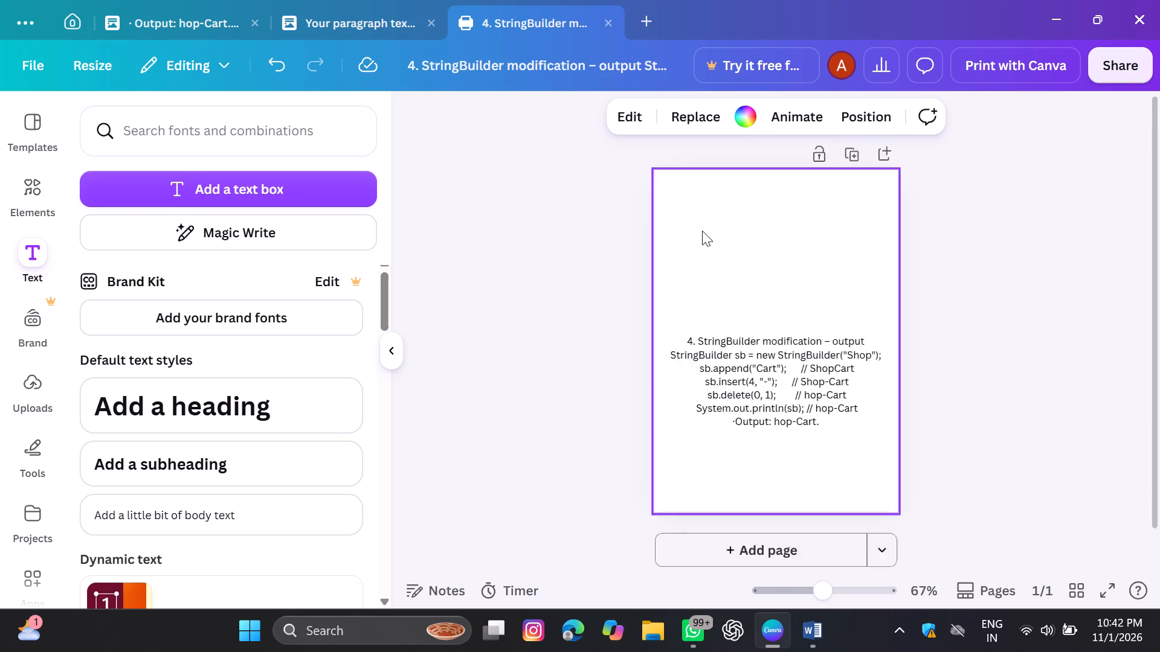
{"action": "left_click", "coordinate": [825, 389]}
{"action": "left_click_drag", "start_coordinate": [825, 389], "coordinate": [764, 299]}
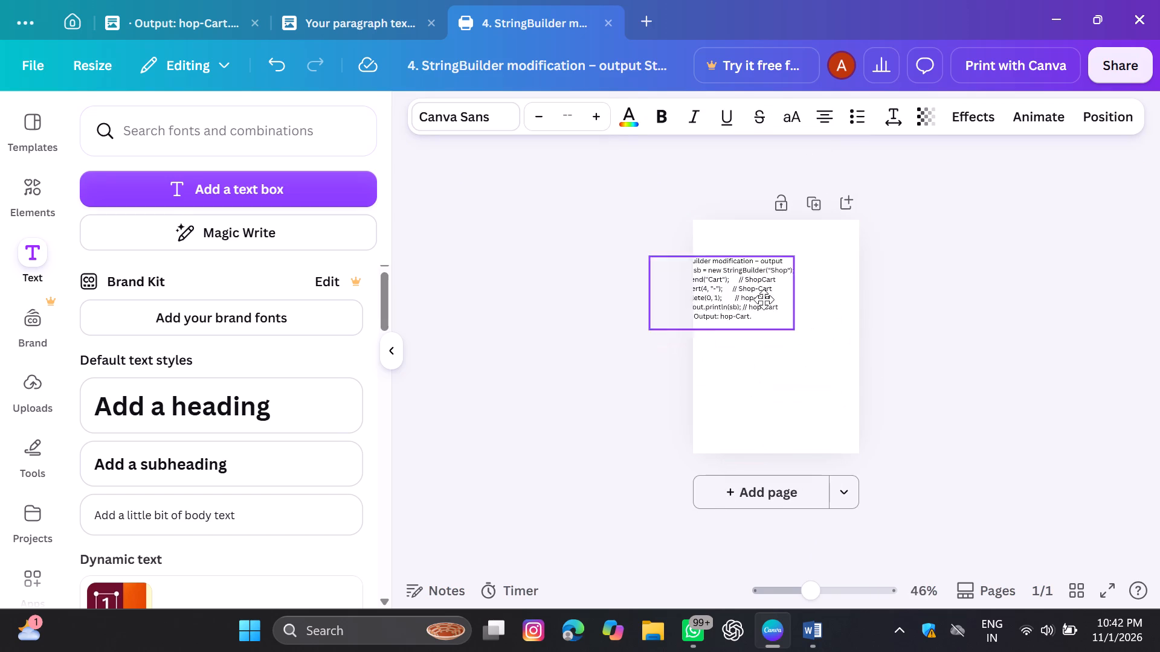
Move the pasted question 4 text box fully onto the page, close to the page's top edge.
{"action": "left_click_drag", "start_coordinate": [764, 299], "coordinate": [816, 288]}
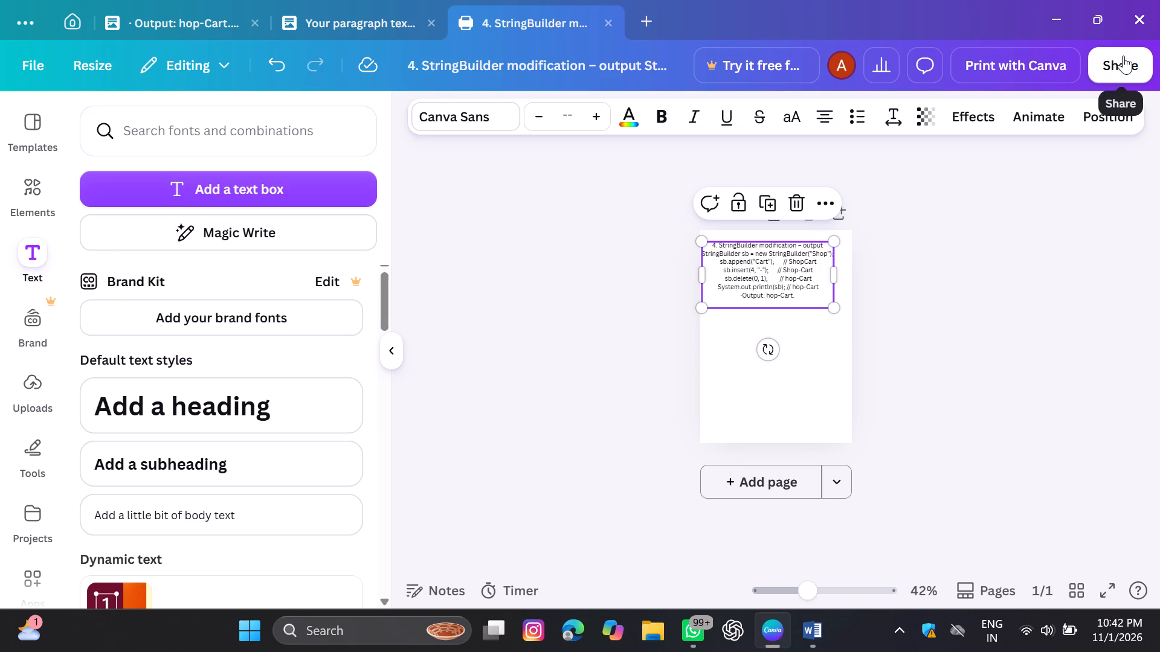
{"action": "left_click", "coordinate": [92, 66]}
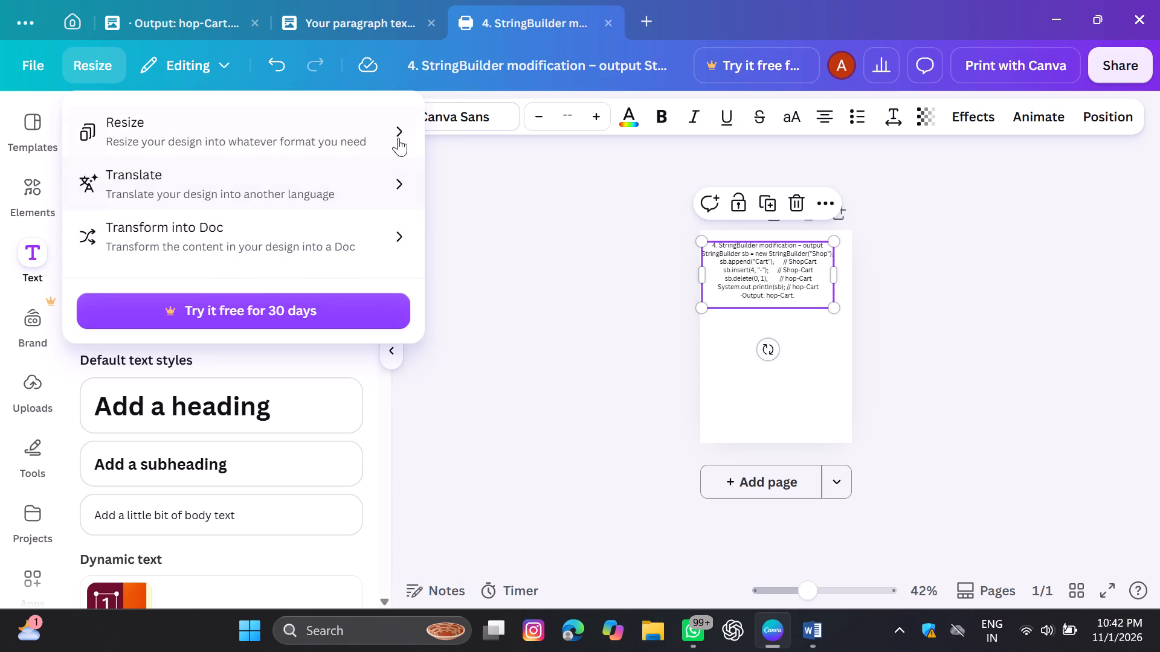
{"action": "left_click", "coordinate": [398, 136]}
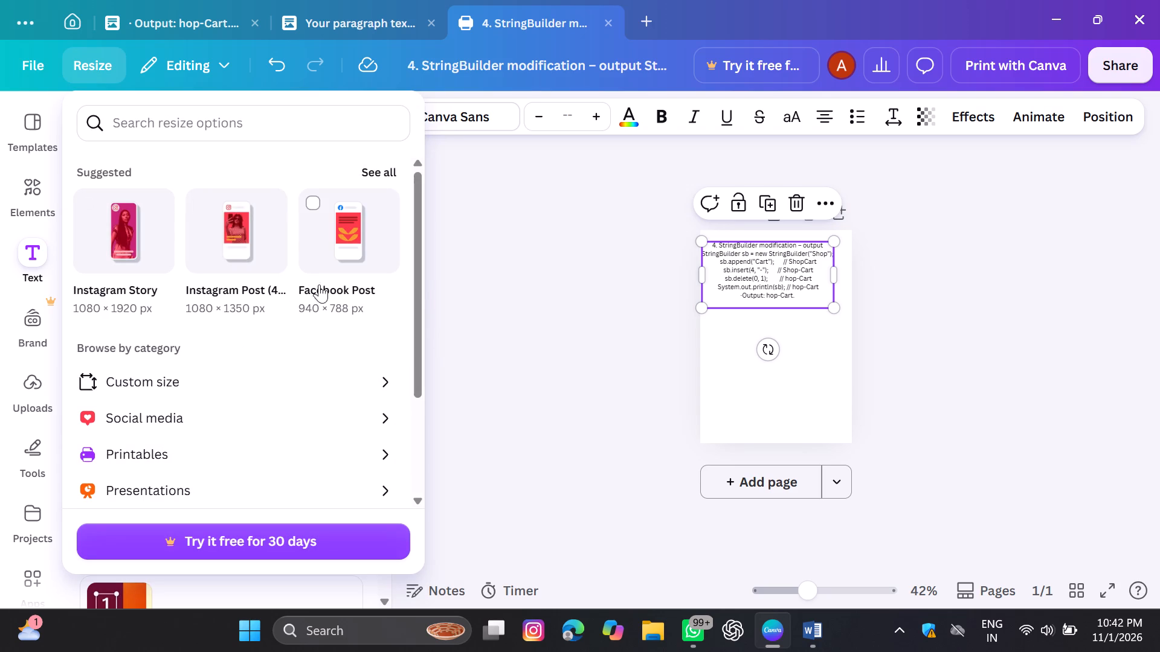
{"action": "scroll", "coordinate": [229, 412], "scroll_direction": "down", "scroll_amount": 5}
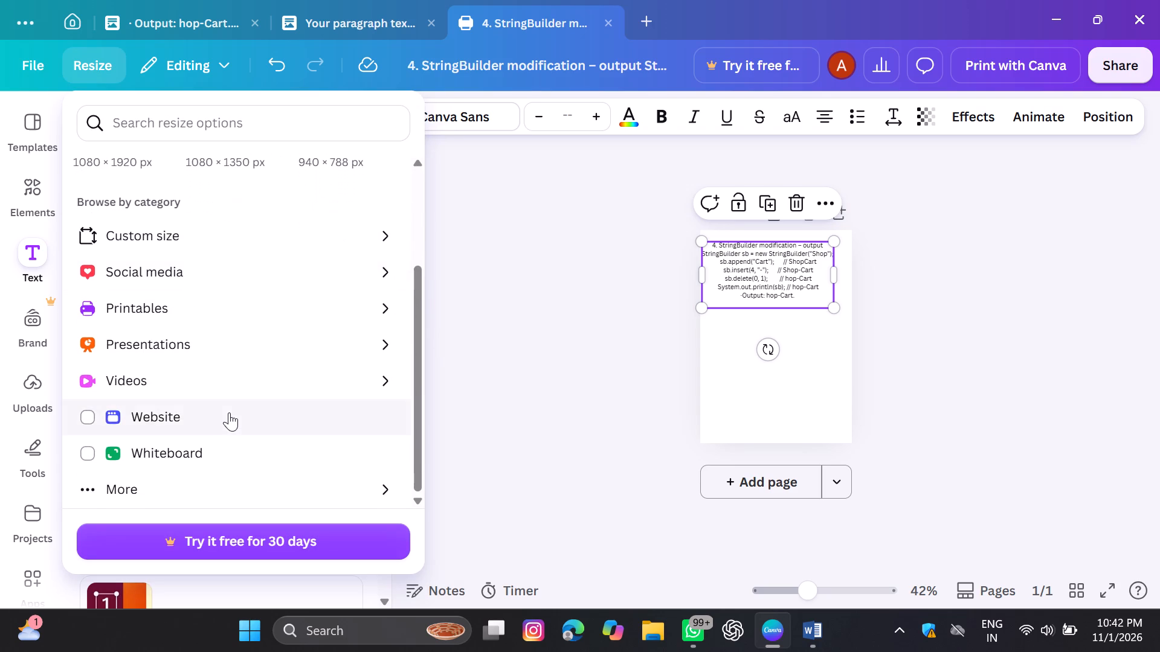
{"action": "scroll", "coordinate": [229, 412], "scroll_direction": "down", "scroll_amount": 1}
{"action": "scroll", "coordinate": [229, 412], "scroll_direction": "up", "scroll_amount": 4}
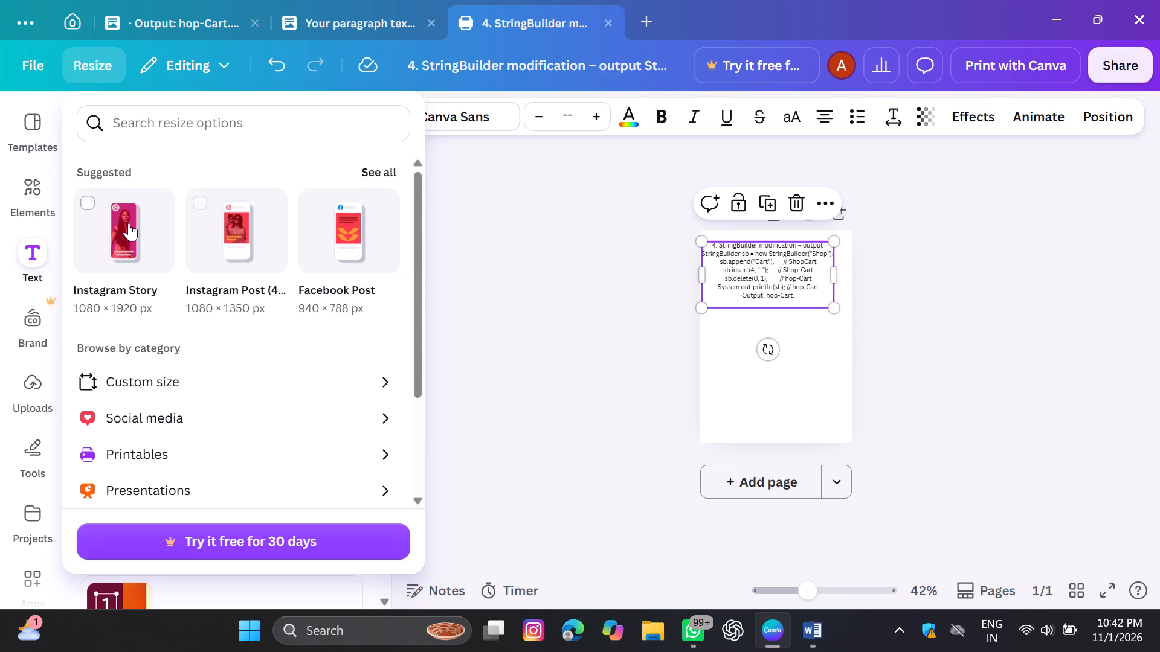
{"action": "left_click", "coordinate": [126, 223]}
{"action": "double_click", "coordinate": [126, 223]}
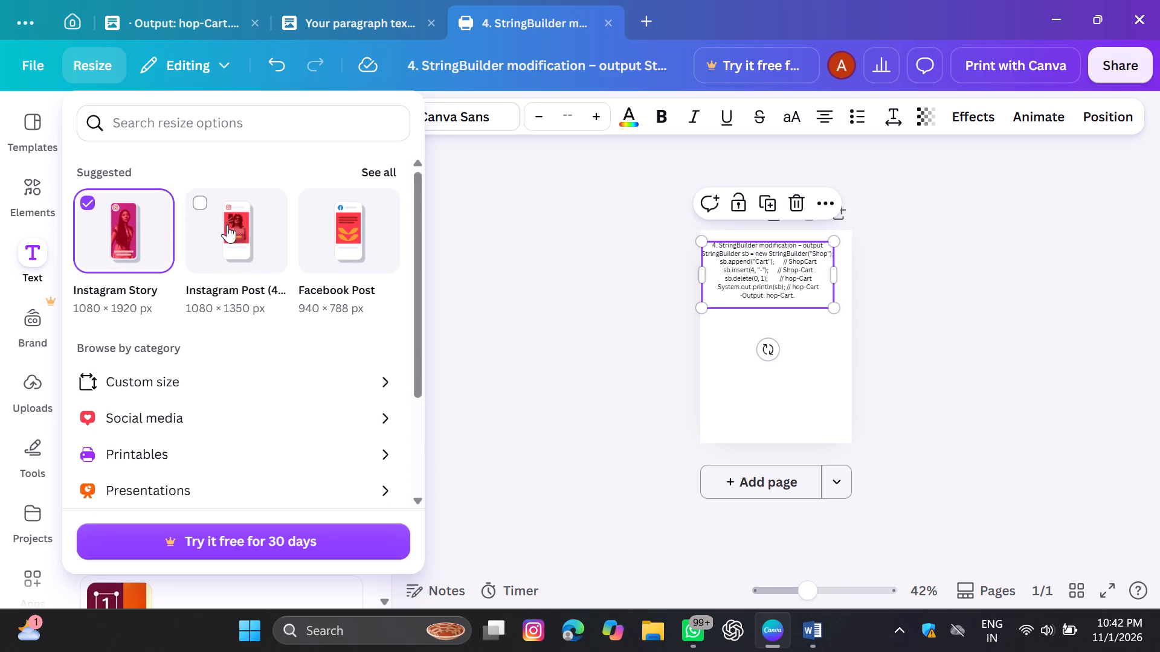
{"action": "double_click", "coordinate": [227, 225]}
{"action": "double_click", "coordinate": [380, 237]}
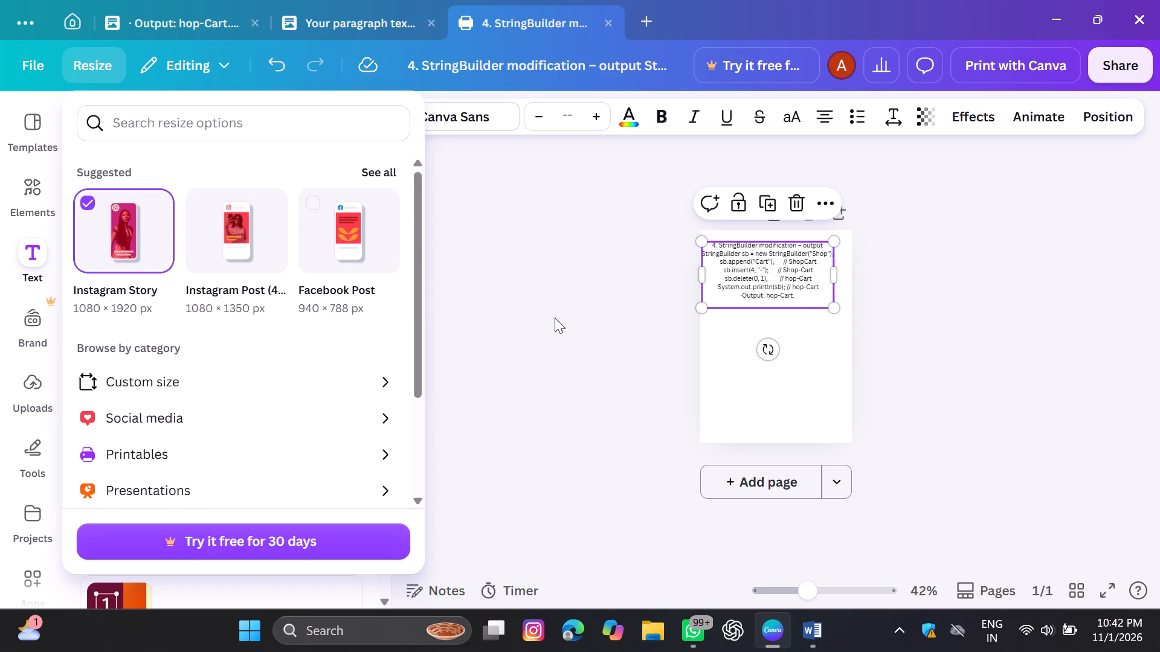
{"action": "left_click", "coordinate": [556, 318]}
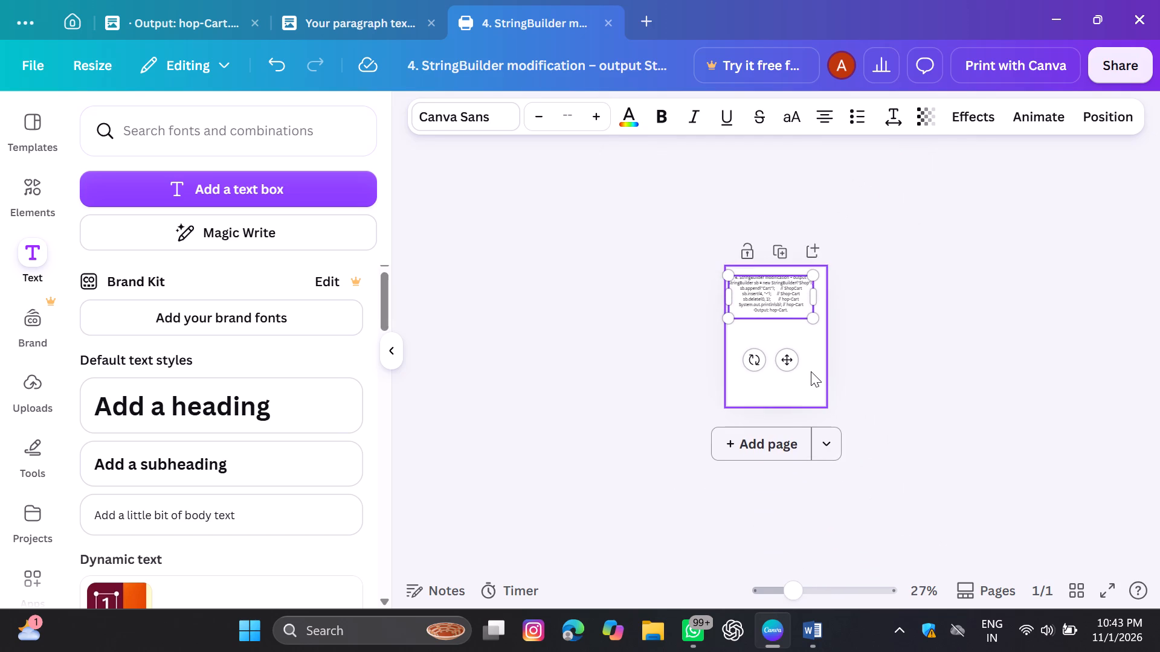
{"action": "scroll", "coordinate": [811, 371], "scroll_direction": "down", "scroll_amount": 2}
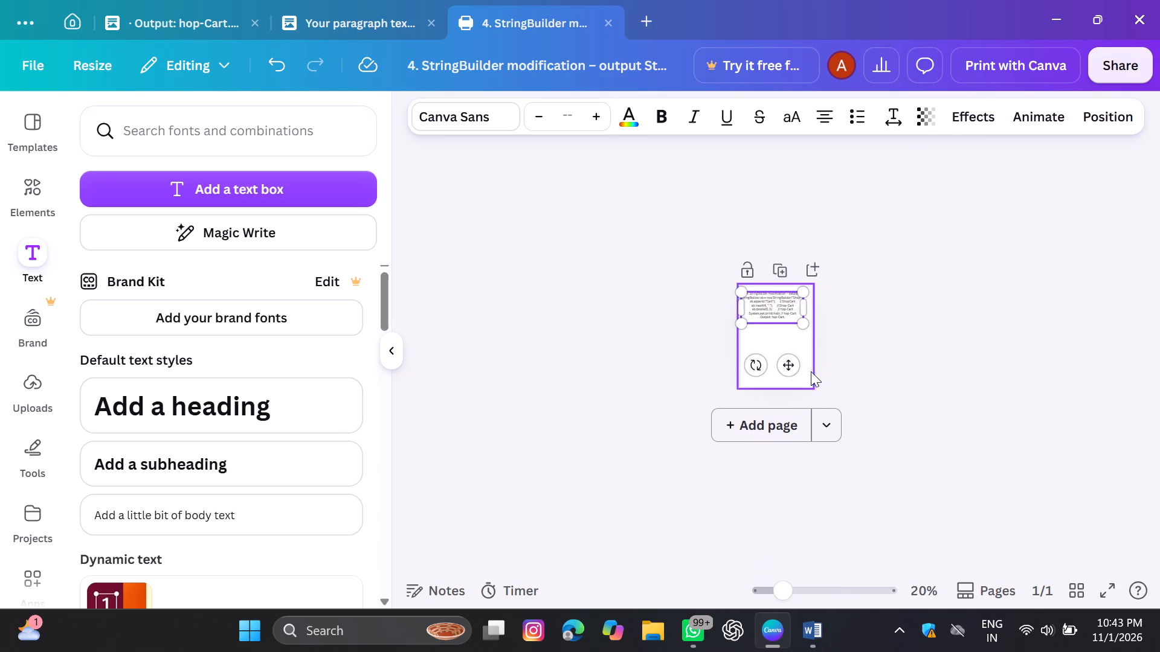
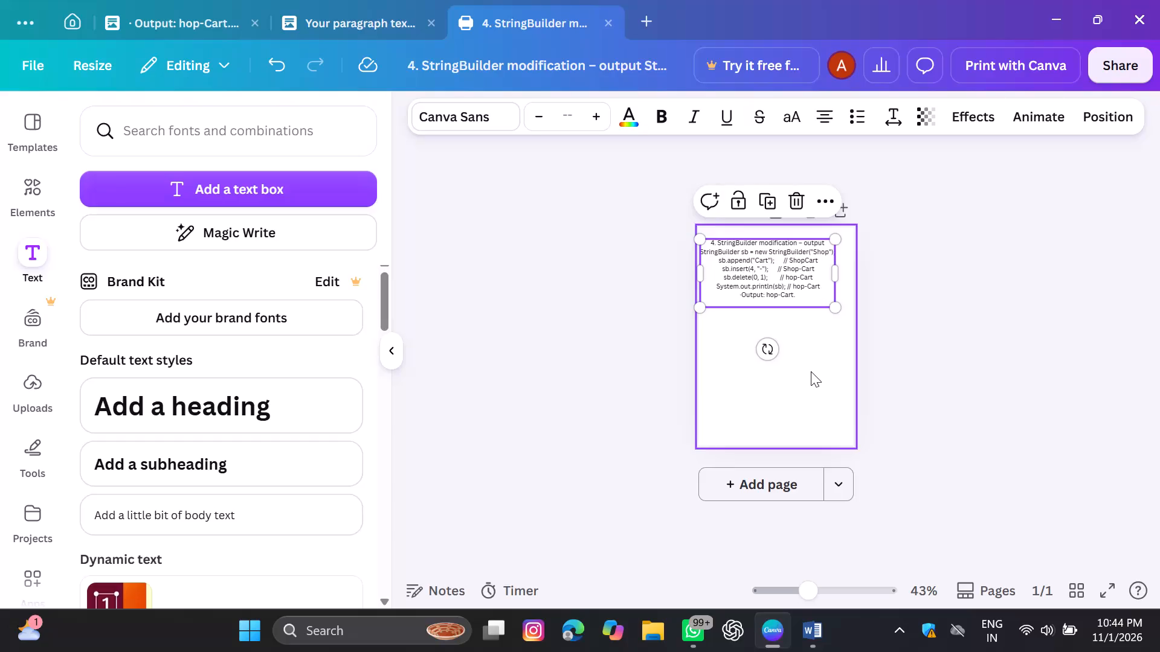
Enlarge the font size of the question 4 text box on the invitation page.
{"action": "triple_click", "coordinate": [600, 119]}
{"action": "triple_click", "coordinate": [600, 119]}
{"action": "triple_click", "coordinate": [600, 119]}
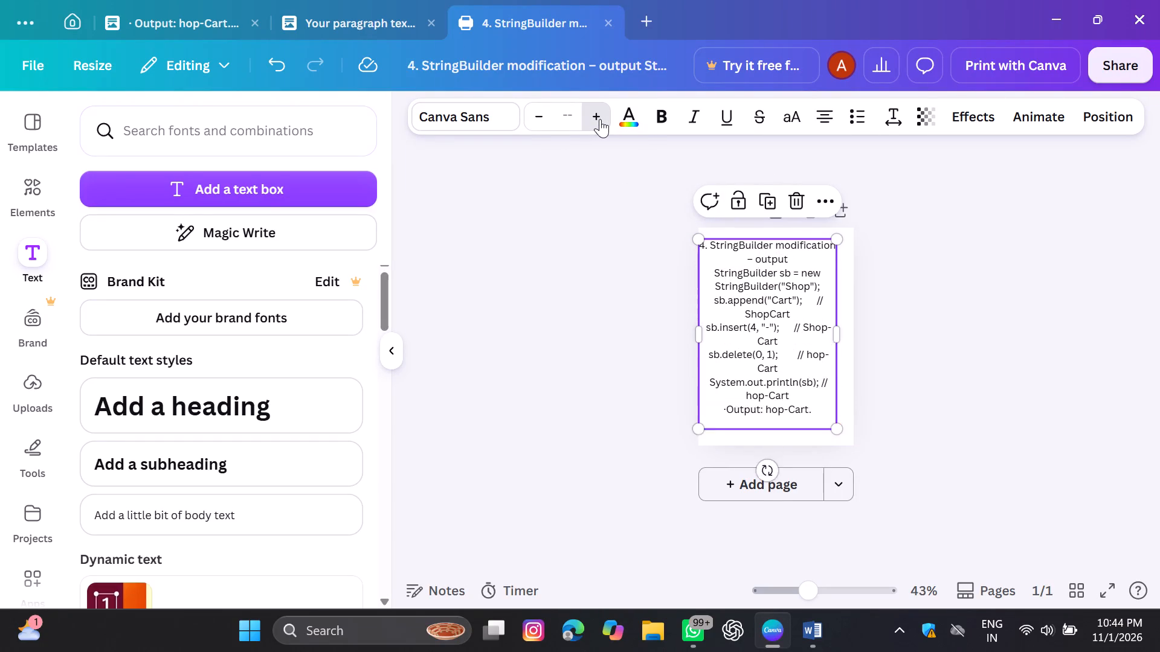
{"action": "triple_click", "coordinate": [600, 119]}
{"action": "left_click", "coordinate": [600, 119]}
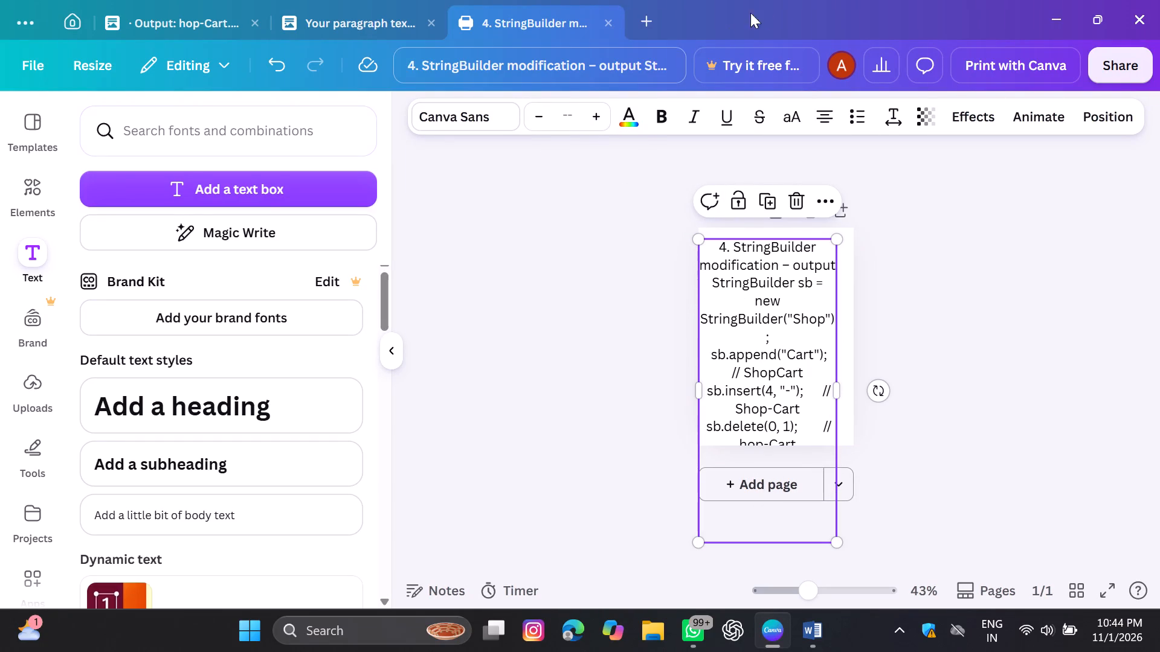
Create a new blank A4 portrait worksheet design.
{"action": "left_click", "coordinate": [648, 30]}
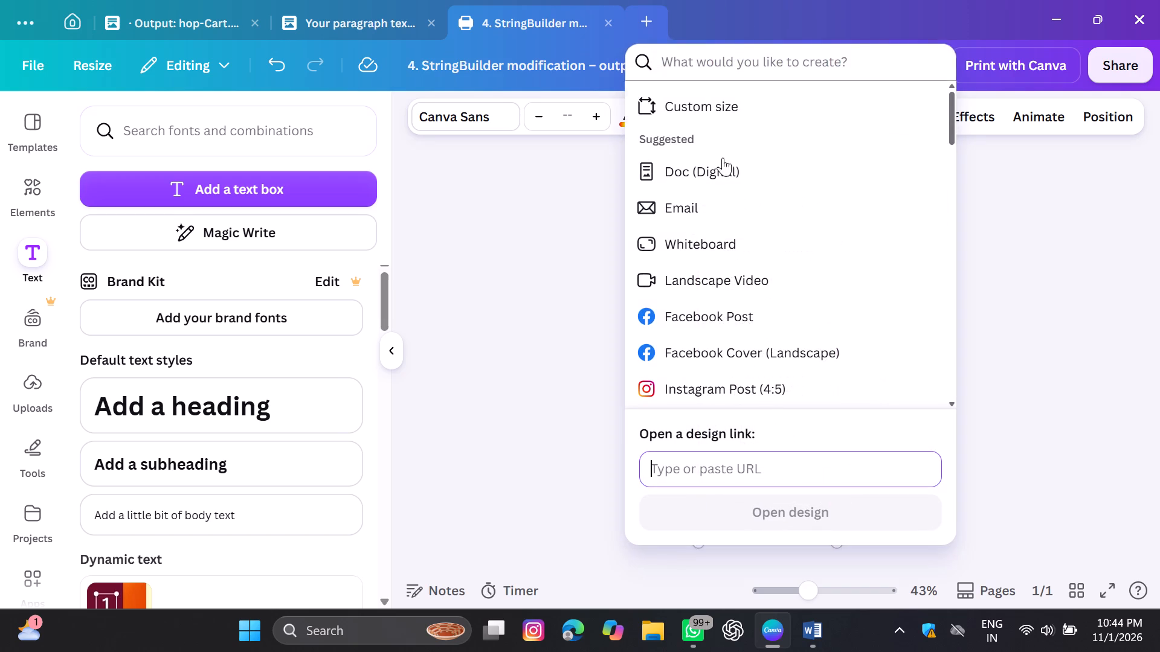
{"action": "scroll", "coordinate": [785, 320], "scroll_direction": "down", "scroll_amount": 6}
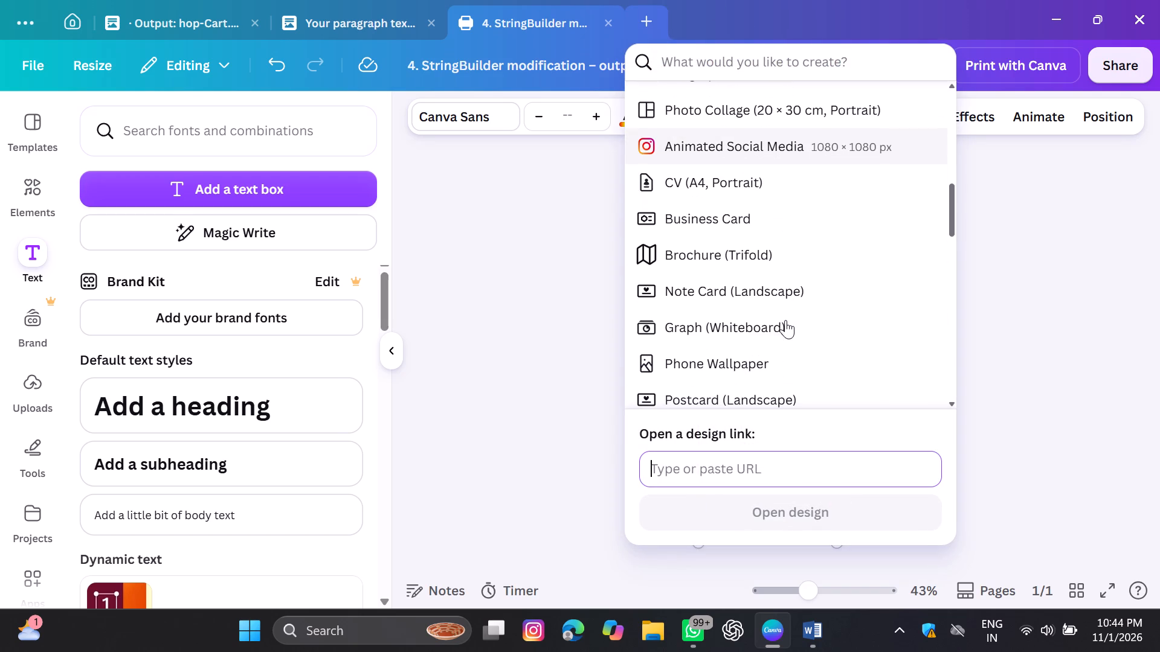
{"action": "scroll", "coordinate": [711, 213], "scroll_direction": "down", "scroll_amount": 2}
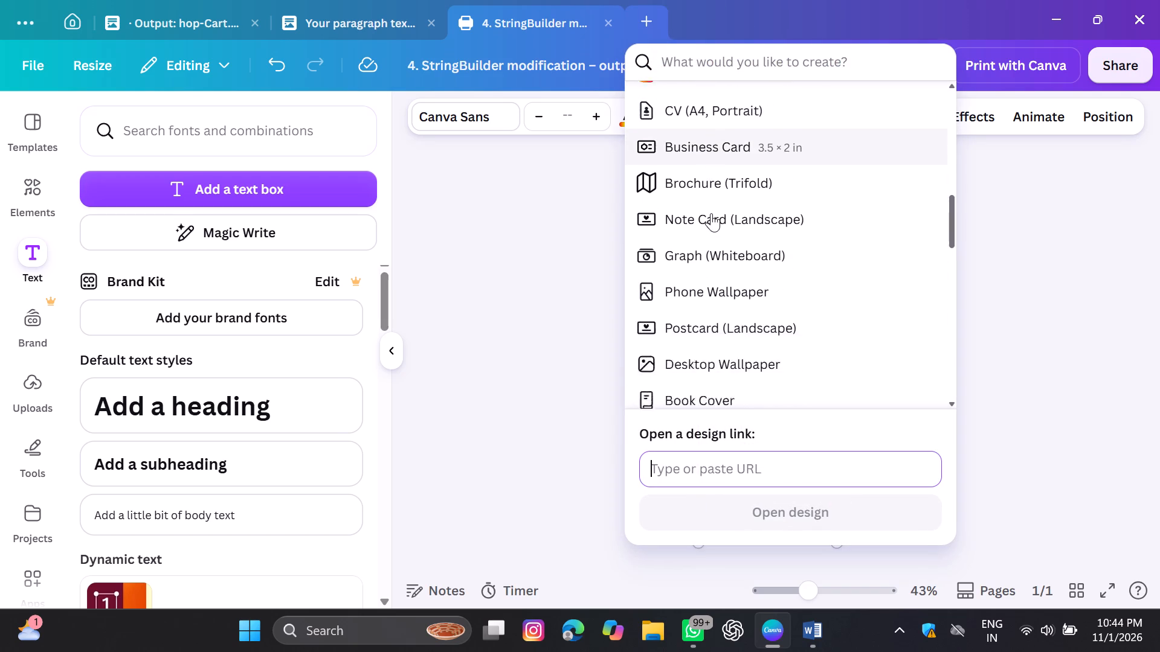
{"action": "scroll", "coordinate": [711, 213], "scroll_direction": "down", "scroll_amount": 6}
{"action": "scroll", "coordinate": [711, 213], "scroll_direction": "up", "scroll_amount": 1}
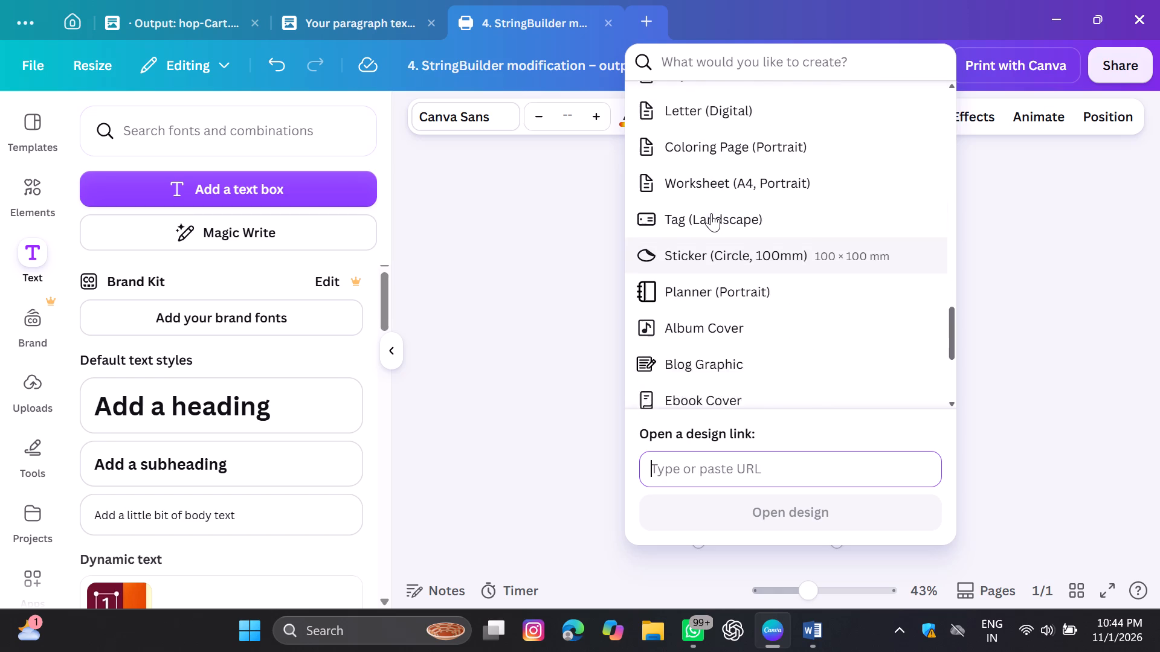
{"action": "scroll", "coordinate": [711, 213], "scroll_direction": "up", "scroll_amount": 1}
{"action": "left_click", "coordinate": [715, 237]}
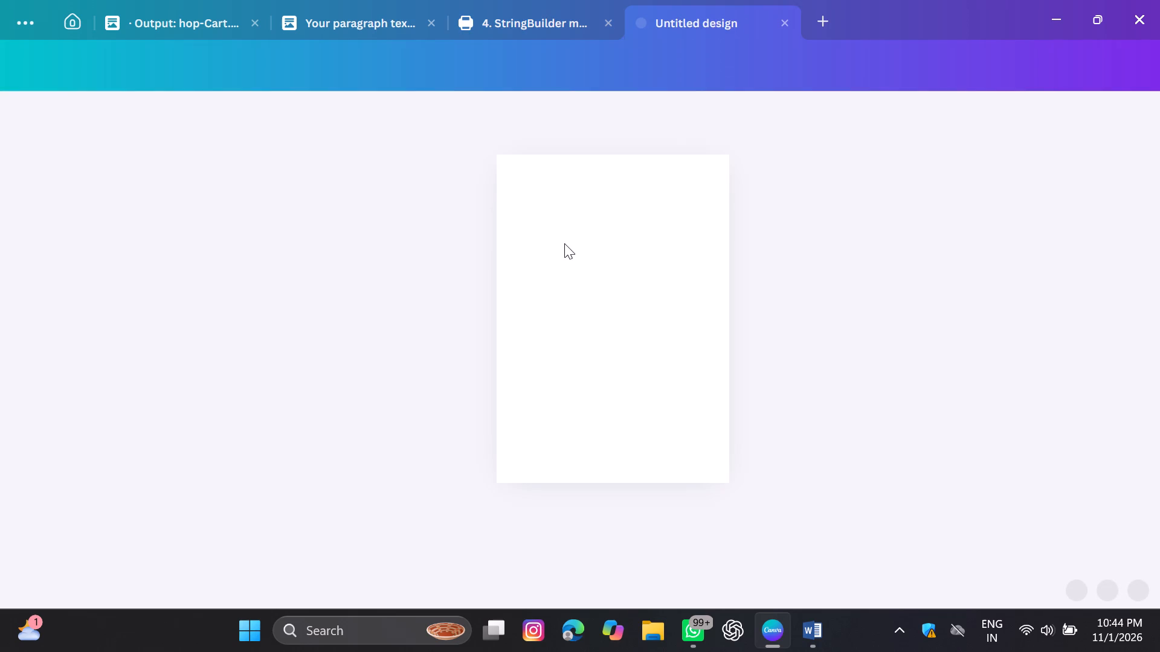
Paste the copied question 4, "StringBuilder modification – output", onto the blank A4 page.
{"action": "scroll", "coordinate": [564, 243], "scroll_direction": "right", "scroll_amount": 1}
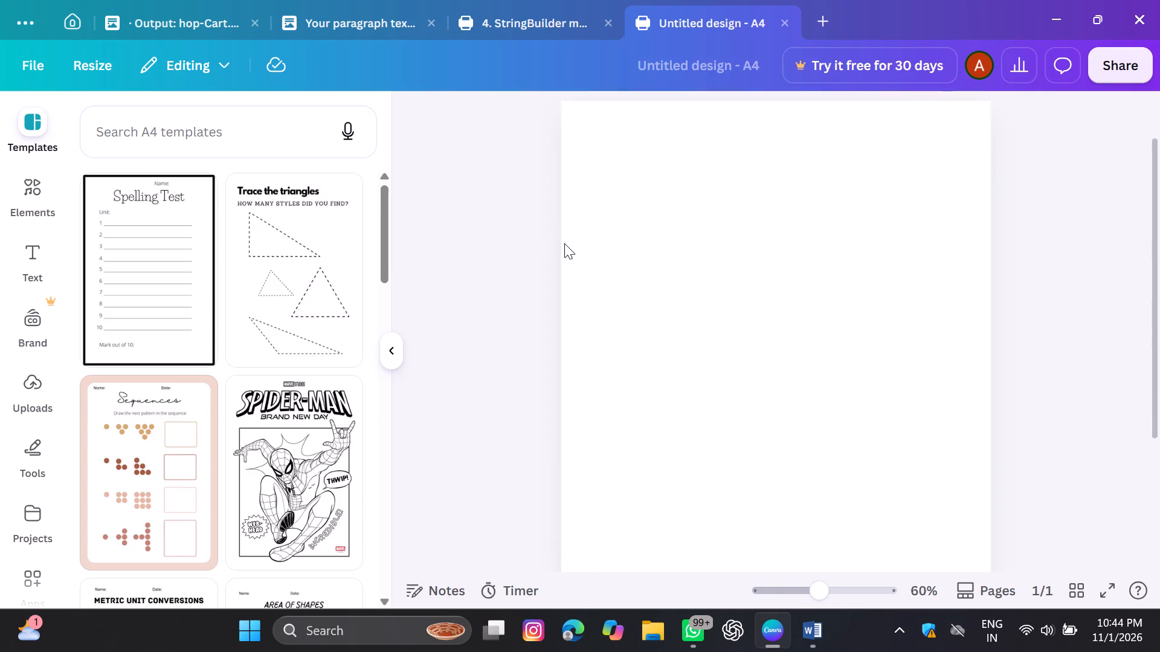
{"action": "scroll", "coordinate": [564, 243], "scroll_direction": "down", "scroll_amount": 2}
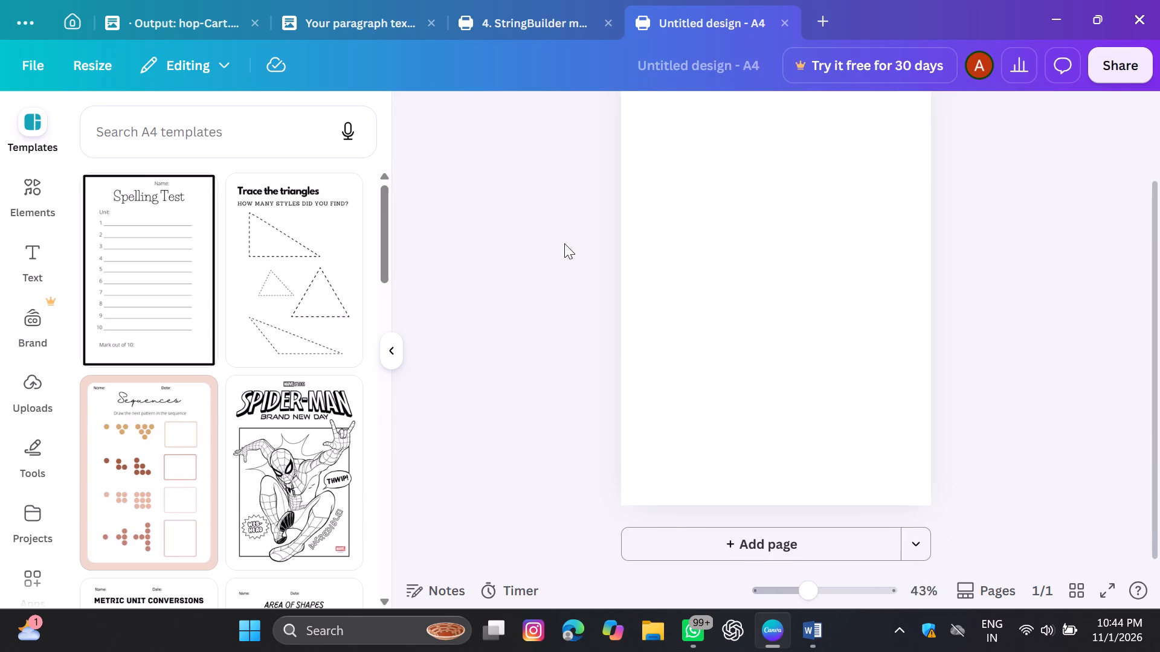
{"action": "scroll", "coordinate": [564, 243], "scroll_direction": "up", "scroll_amount": 1}
{"action": "left_click", "coordinate": [759, 156]}
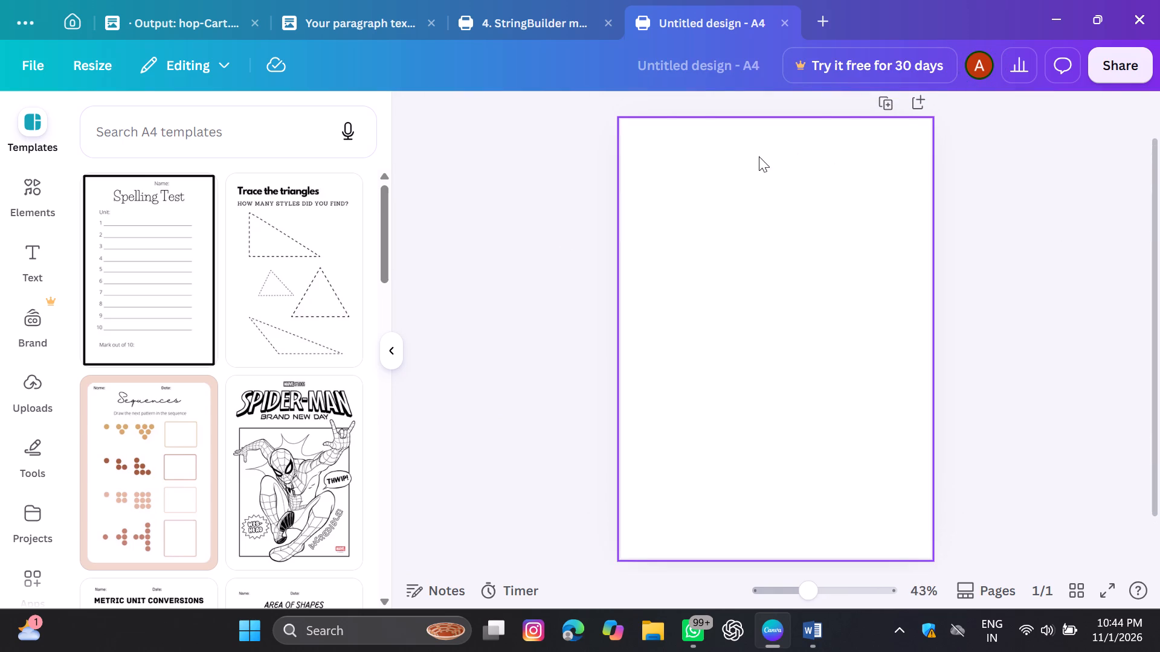
{"action": "left_click", "coordinate": [702, 368]}
{"action": "key", "text": "ctrl+v"}
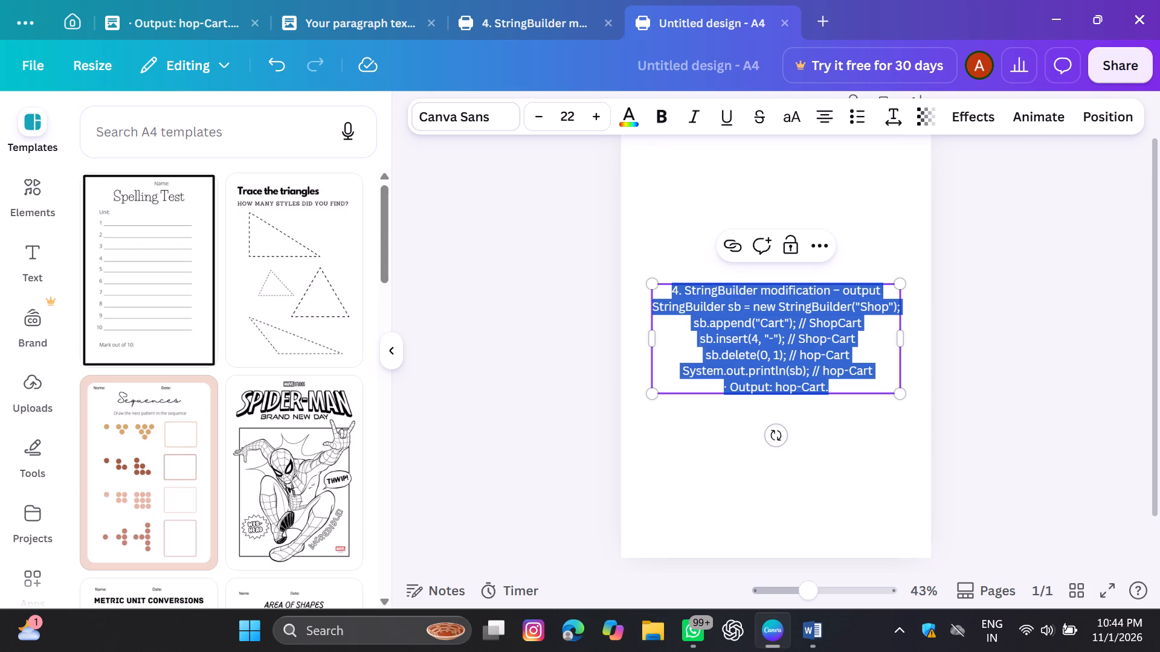
Set the font size of the pasted question 4 text to 12.
{"action": "triple_click", "coordinate": [541, 120]}
{"action": "triple_click", "coordinate": [541, 120]}
{"action": "double_click", "coordinate": [541, 120]}
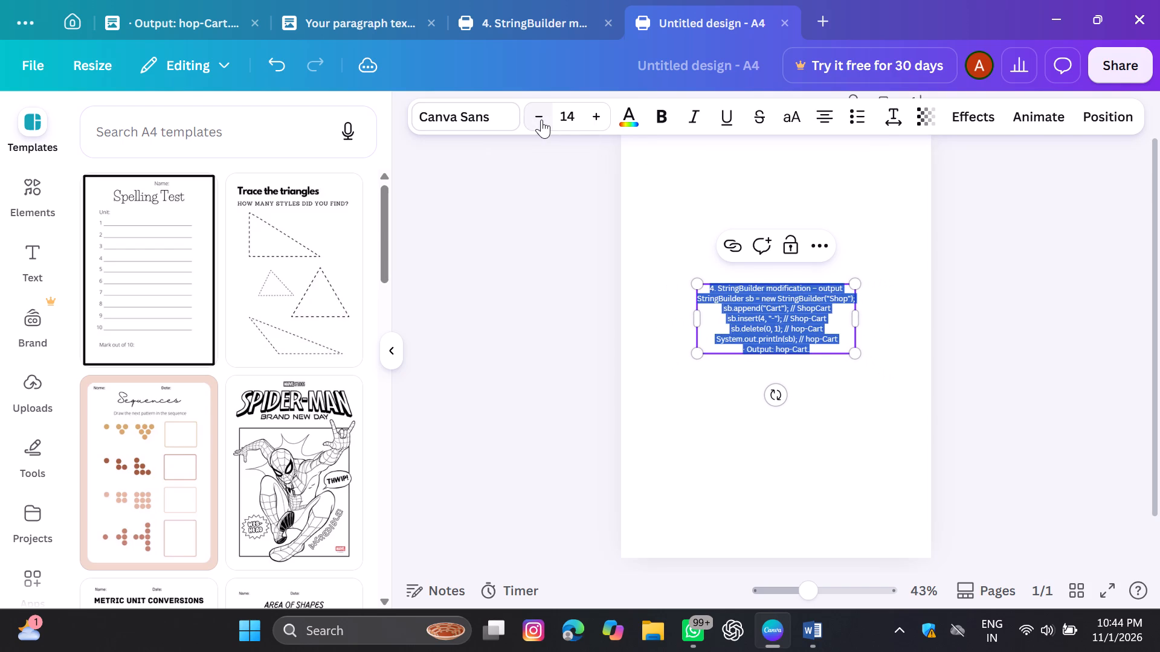
{"action": "triple_click", "coordinate": [541, 120]}
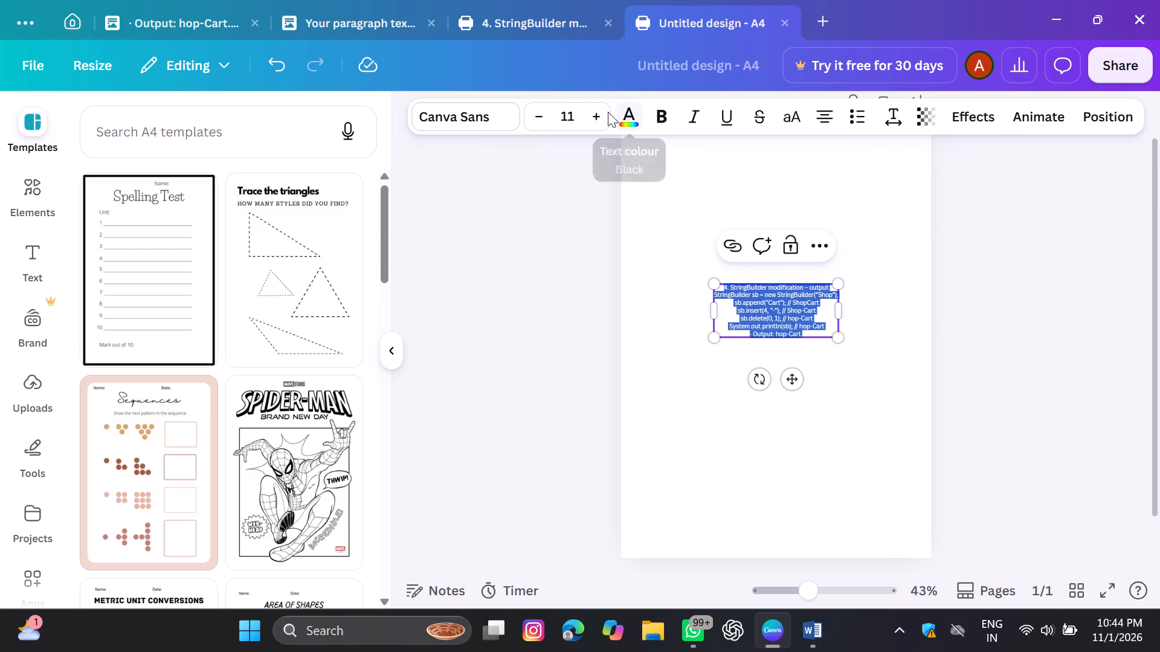
{"action": "left_click", "coordinate": [604, 117]}
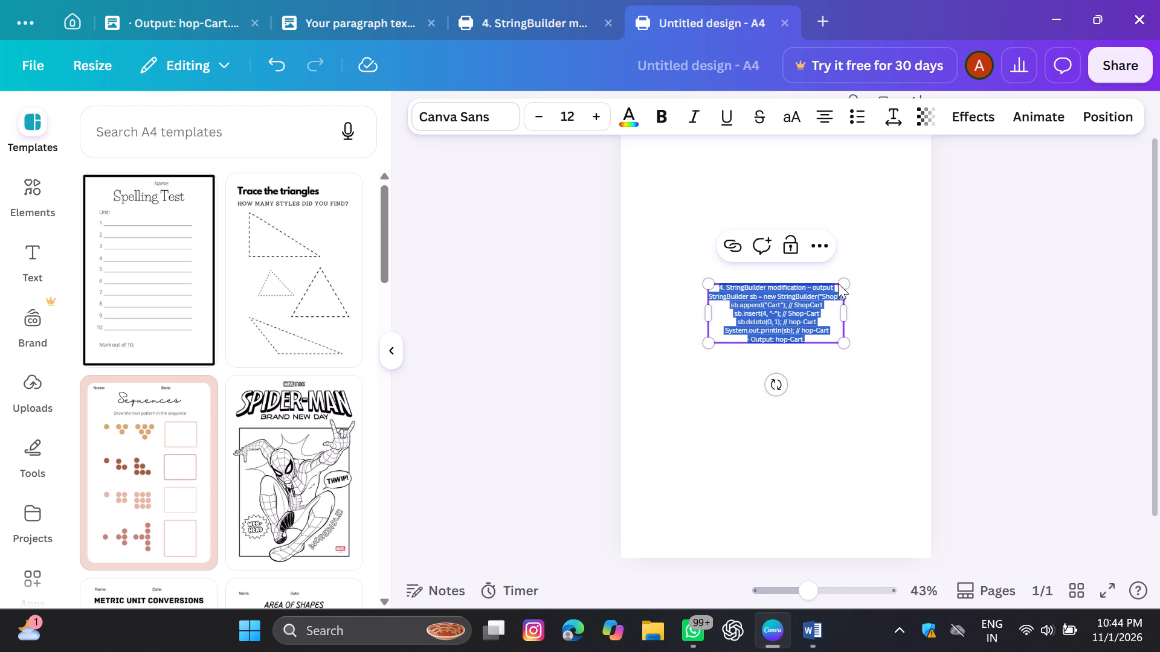
Move the question 4 text box to the top-left area of the A4 page, leaving a small margin.
{"action": "scroll", "coordinate": [838, 283], "scroll_direction": "up", "scroll_amount": 1}
{"action": "left_click_drag", "start_coordinate": [790, 354], "coordinate": [688, 251]}
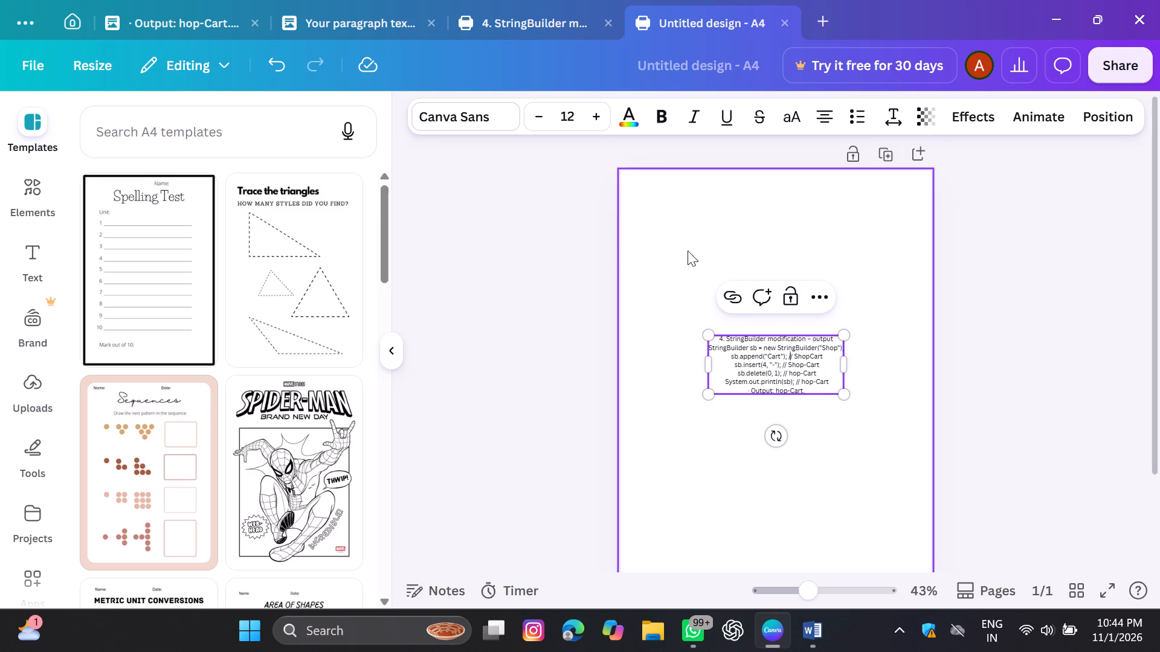
{"action": "left_click_drag", "start_coordinate": [688, 251], "coordinate": [731, 308]}
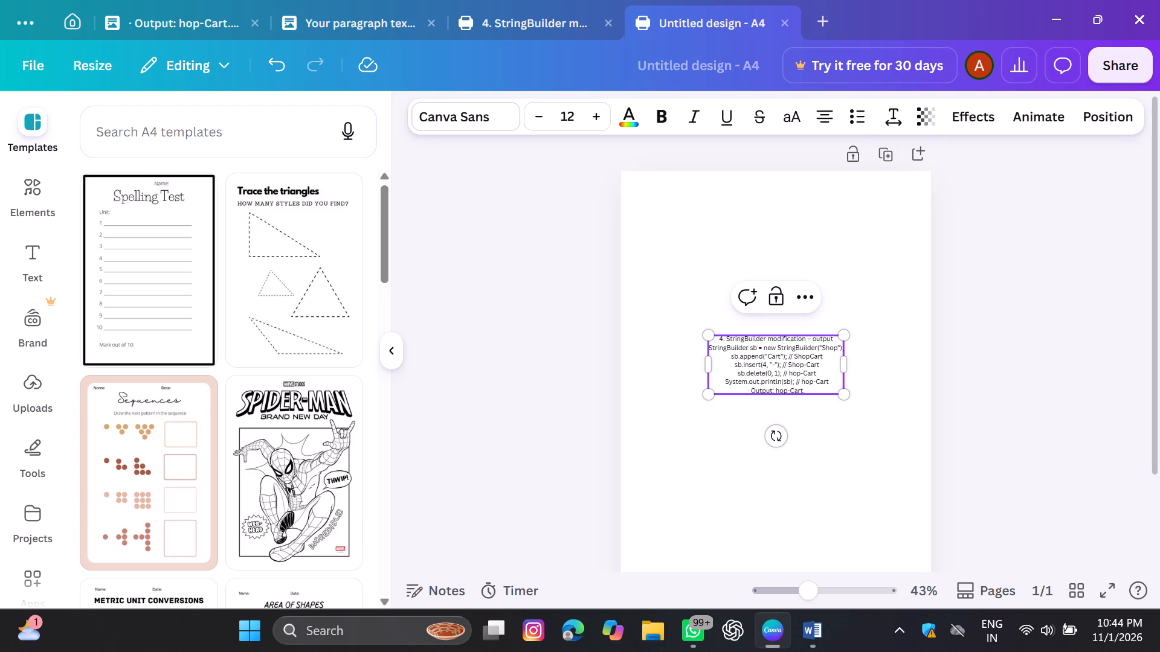
{"action": "left_click_drag", "start_coordinate": [742, 334], "coordinate": [671, 226]}
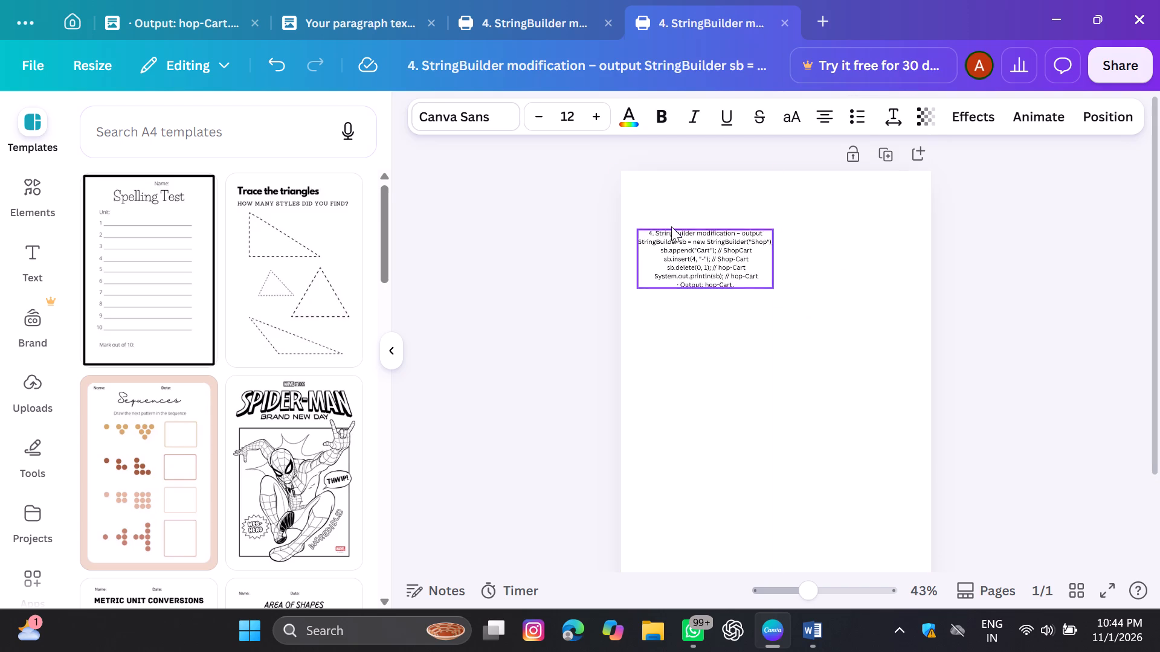
{"action": "left_click_drag", "start_coordinate": [671, 226], "coordinate": [665, 188]}
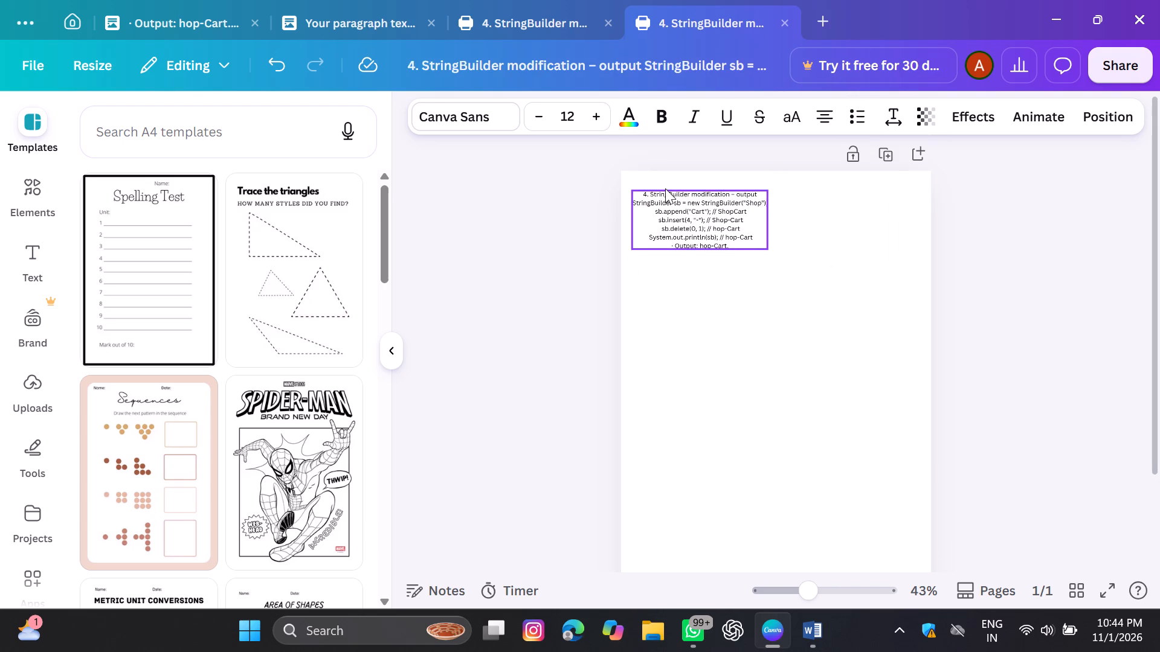
{"action": "left_click_drag", "start_coordinate": [665, 188], "coordinate": [665, 190]}
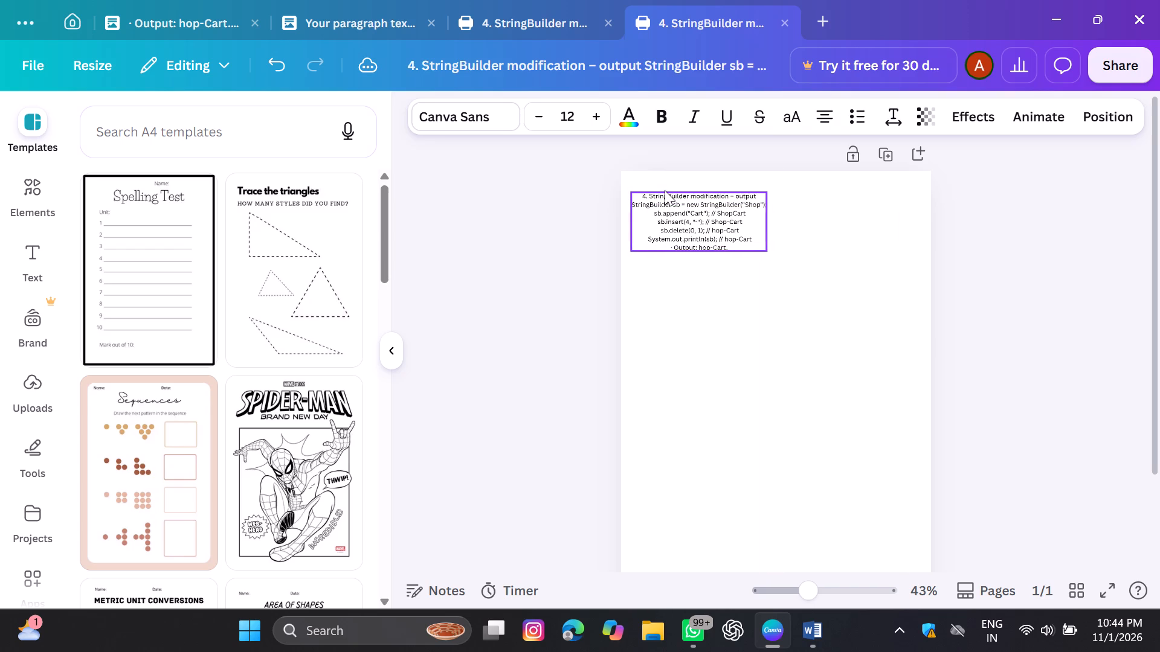
{"action": "left_click_drag", "start_coordinate": [665, 190], "coordinate": [679, 199]}
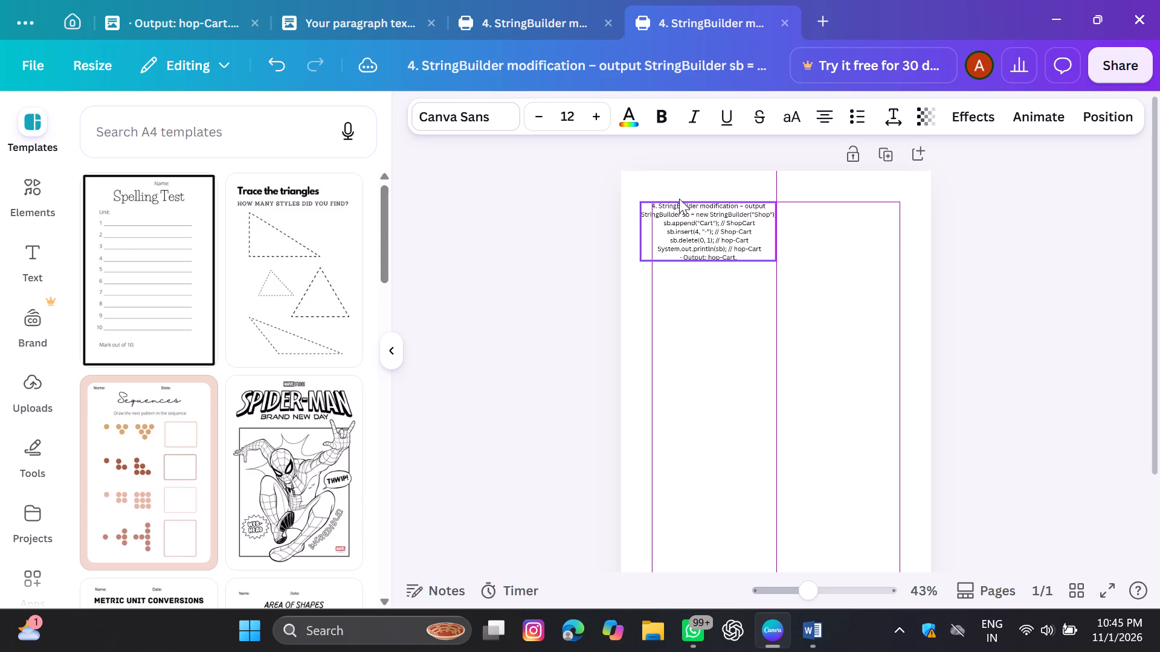
{"action": "left_click_drag", "start_coordinate": [679, 199], "coordinate": [678, 204]}
{"action": "left_click", "coordinate": [825, 339]}
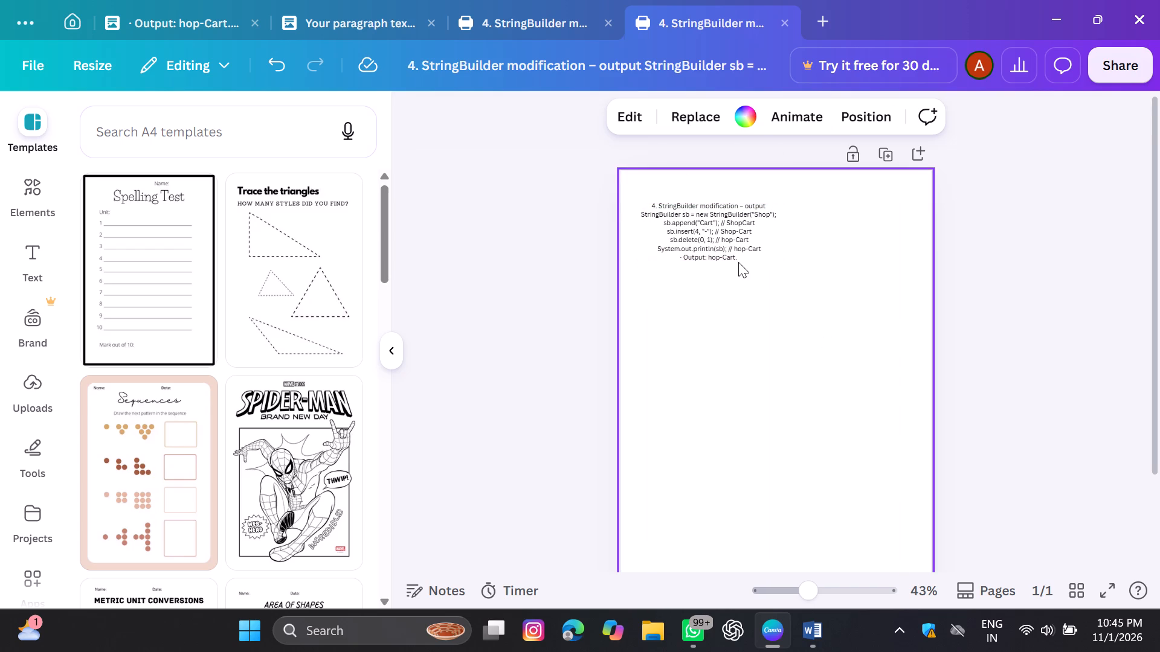
{"action": "left_click_drag", "start_coordinate": [729, 238], "coordinate": [716, 223]}
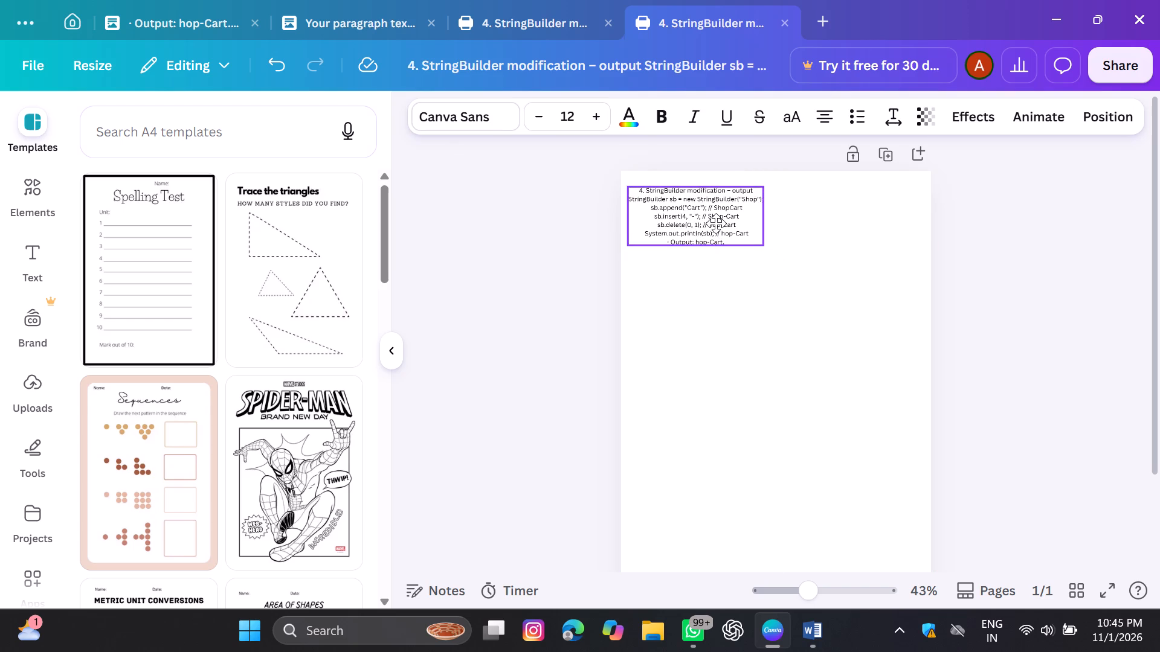
{"action": "left_click_drag", "start_coordinate": [716, 223], "coordinate": [726, 229]}
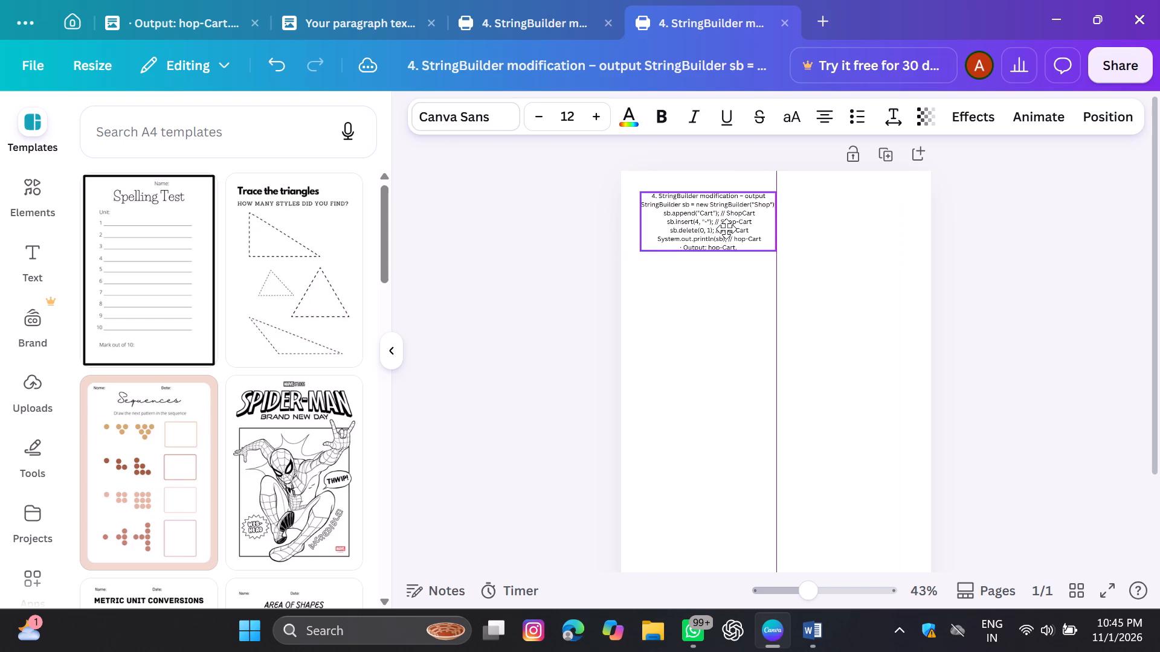
{"action": "left_click_drag", "start_coordinate": [726, 229], "coordinate": [726, 228]}
{"action": "left_click", "coordinate": [780, 357]}
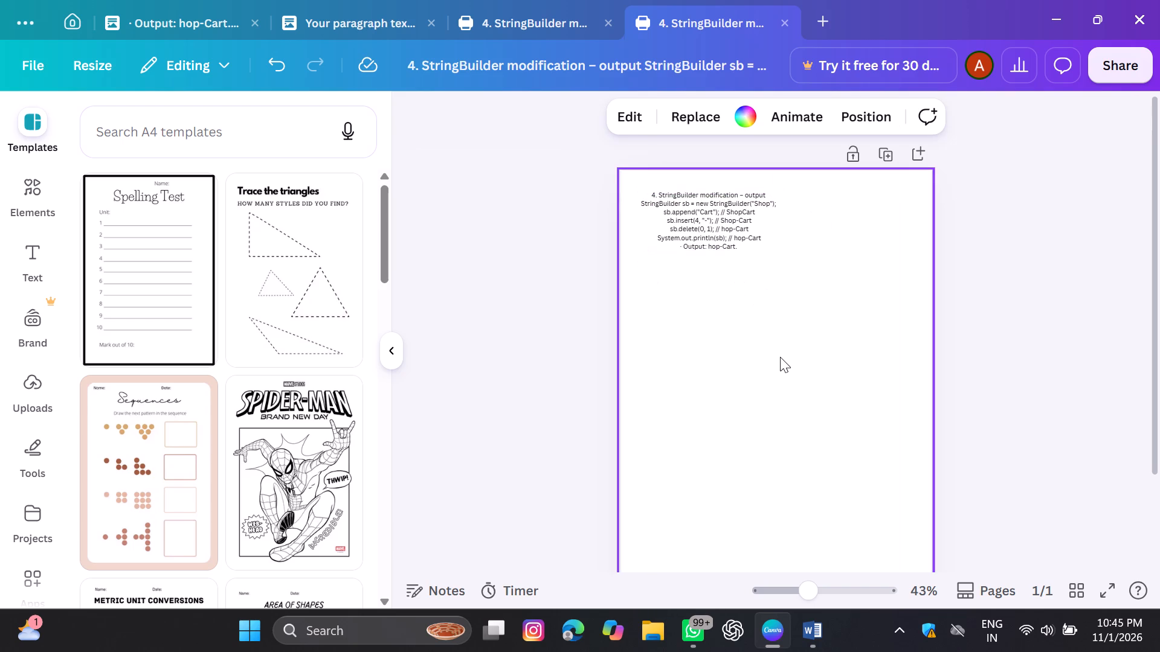
Switch to the Word document and copy question 5, "StringBuffer reverse and append", with its code and output line.
{"action": "key", "text": "alt+Tab"}
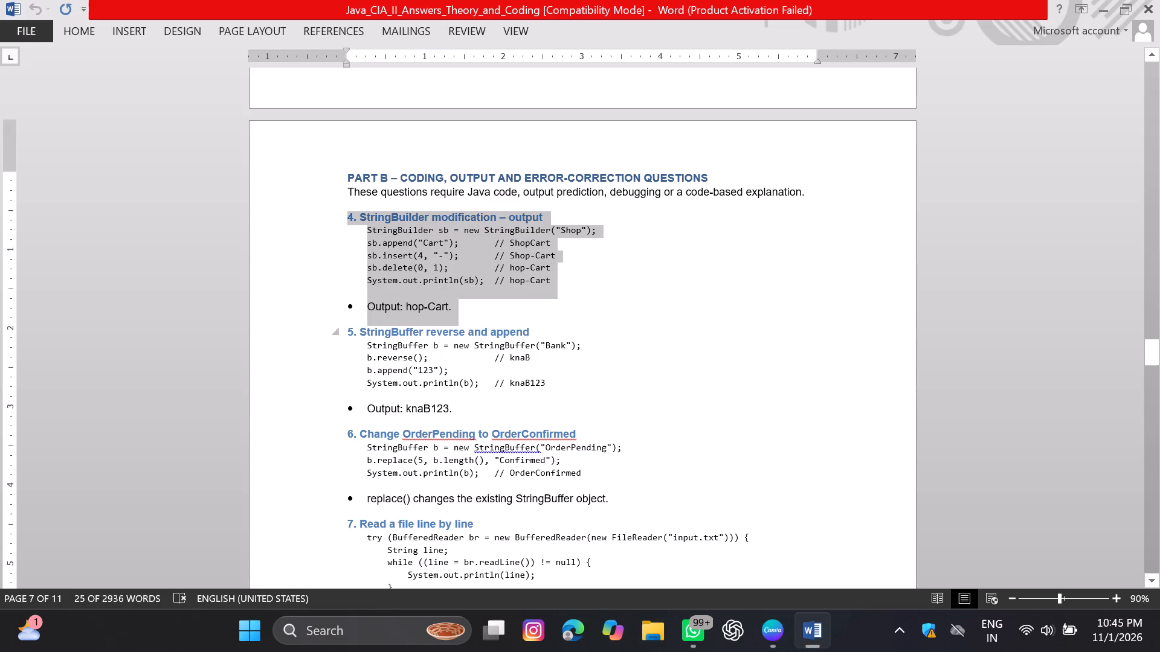
{"action": "scroll", "coordinate": [366, 331], "scroll_direction": "up", "scroll_amount": 7, "text": "ctrl"}
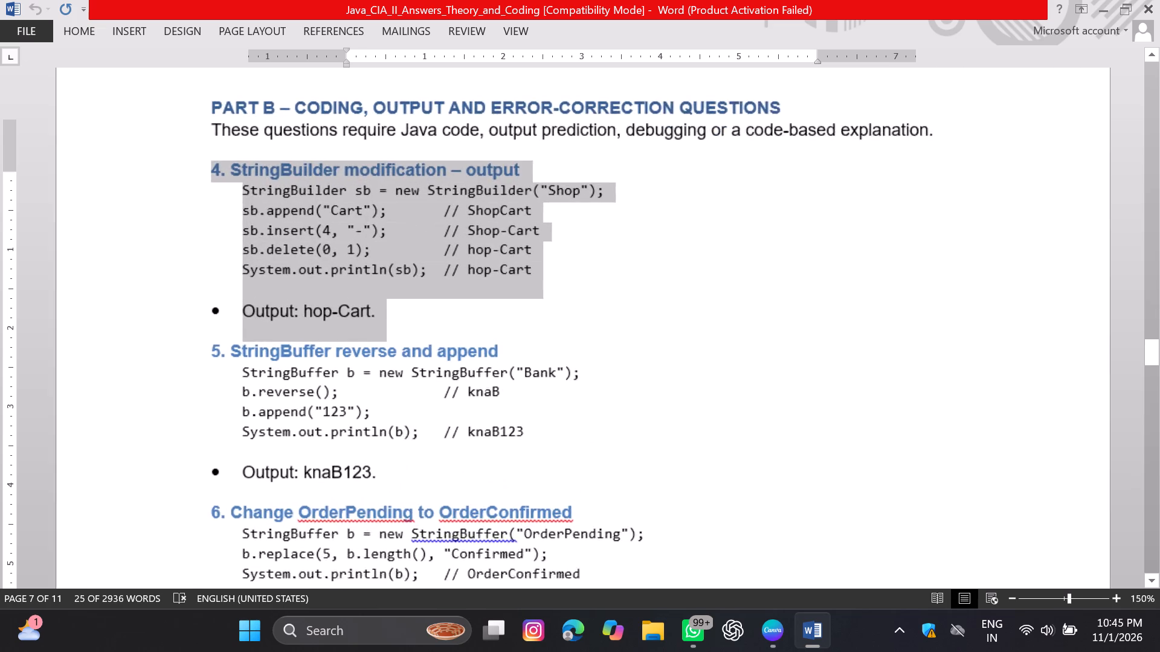
{"action": "scroll", "coordinate": [366, 331], "scroll_direction": "right", "scroll_amount": 2}
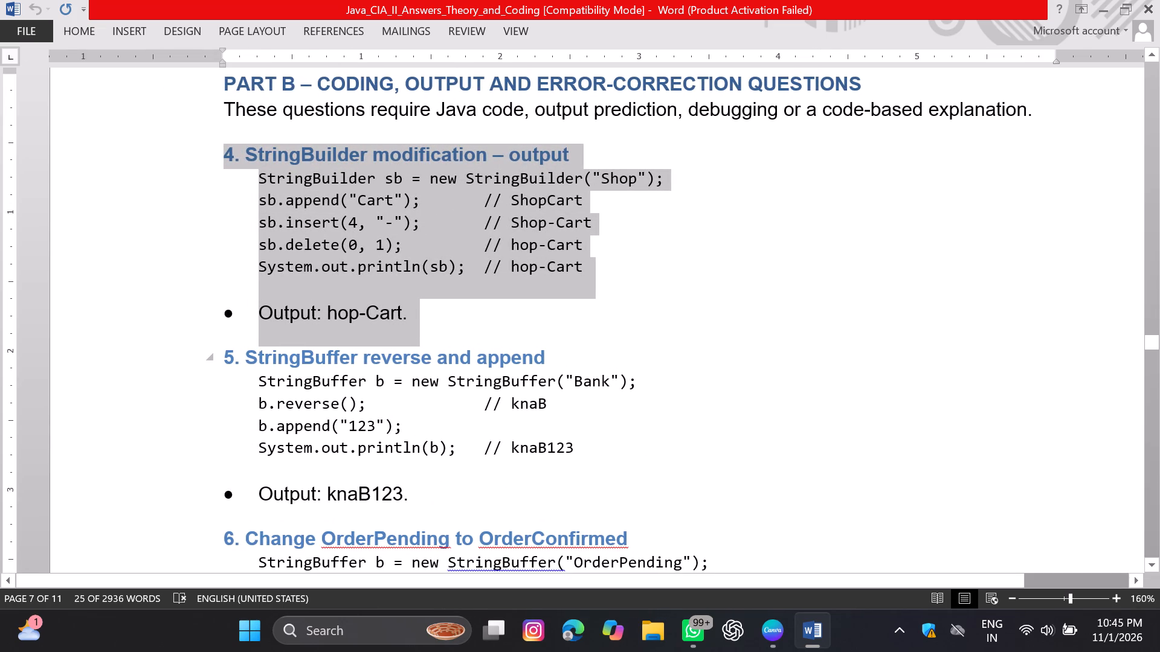
{"action": "left_click", "coordinate": [221, 357]}
{"action": "left_click_drag", "start_coordinate": [221, 357], "coordinate": [421, 463]}
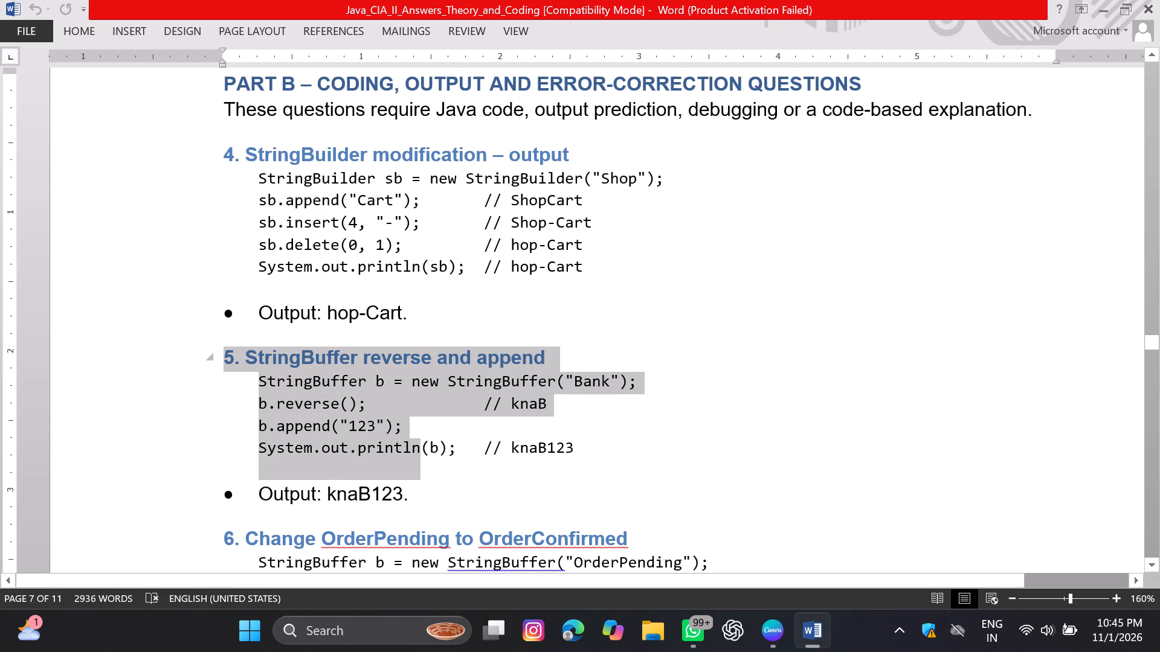
{"action": "left_click_drag", "start_coordinate": [421, 463], "coordinate": [430, 498]}
{"action": "key", "text": "ctrl+c"}
Switch to Canva and paste the copied question 5 onto the A4 page below question 4.
{"action": "key", "text": "alt+Tab"}
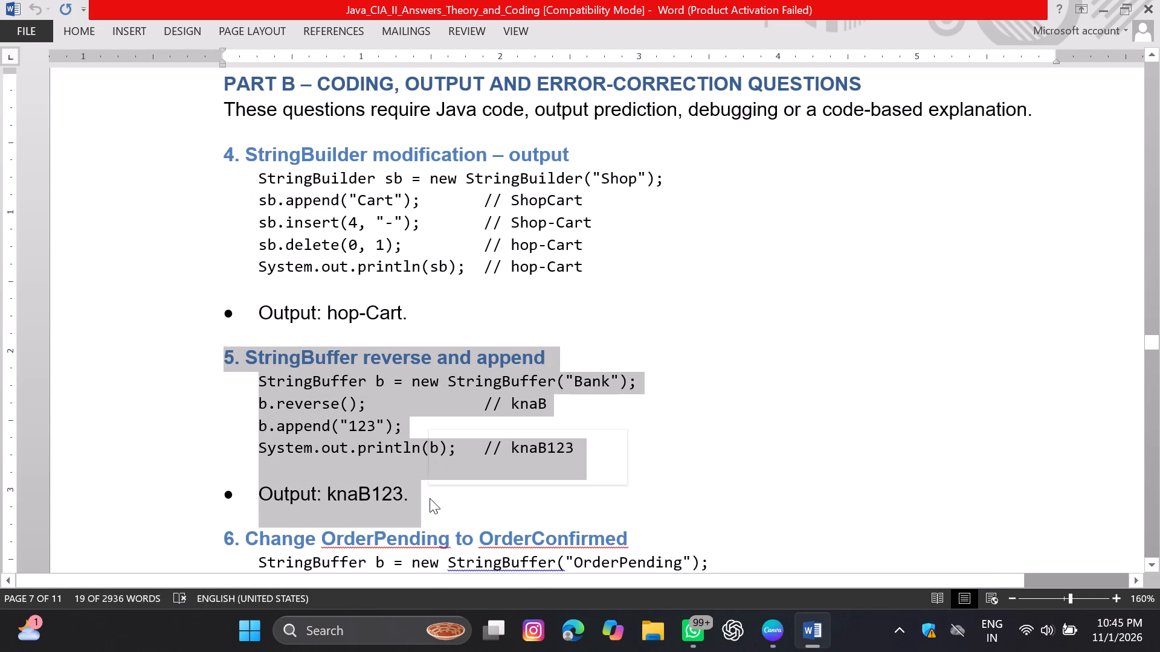
{"action": "left_click", "coordinate": [781, 343]}
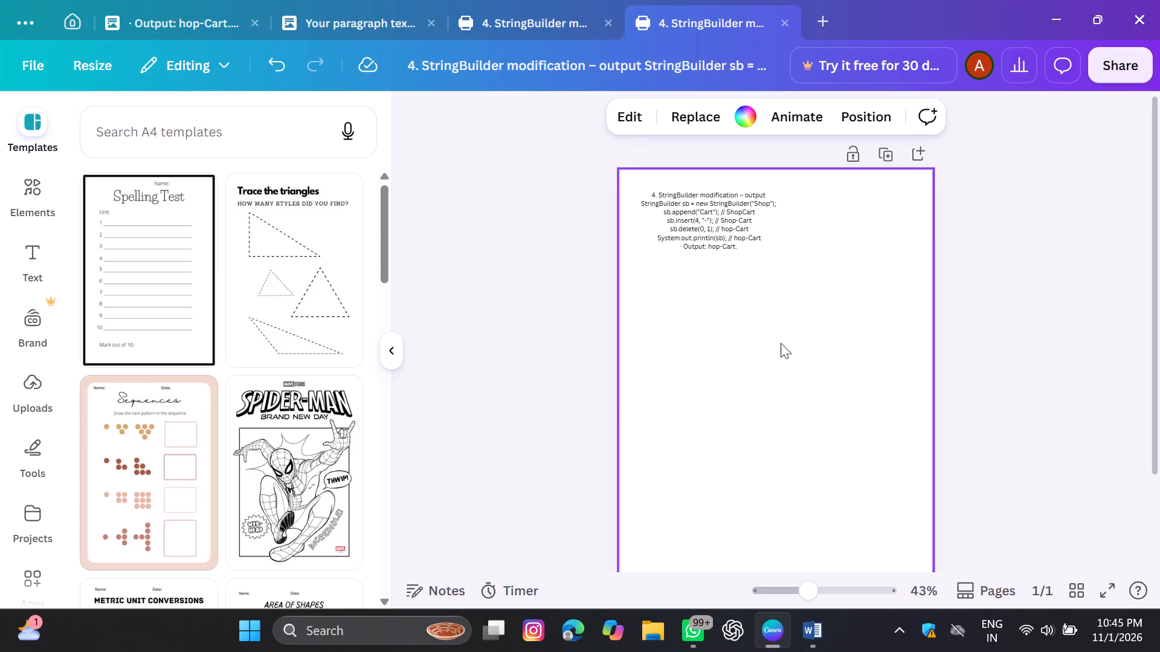
{"action": "key", "text": "ctrl+v"}
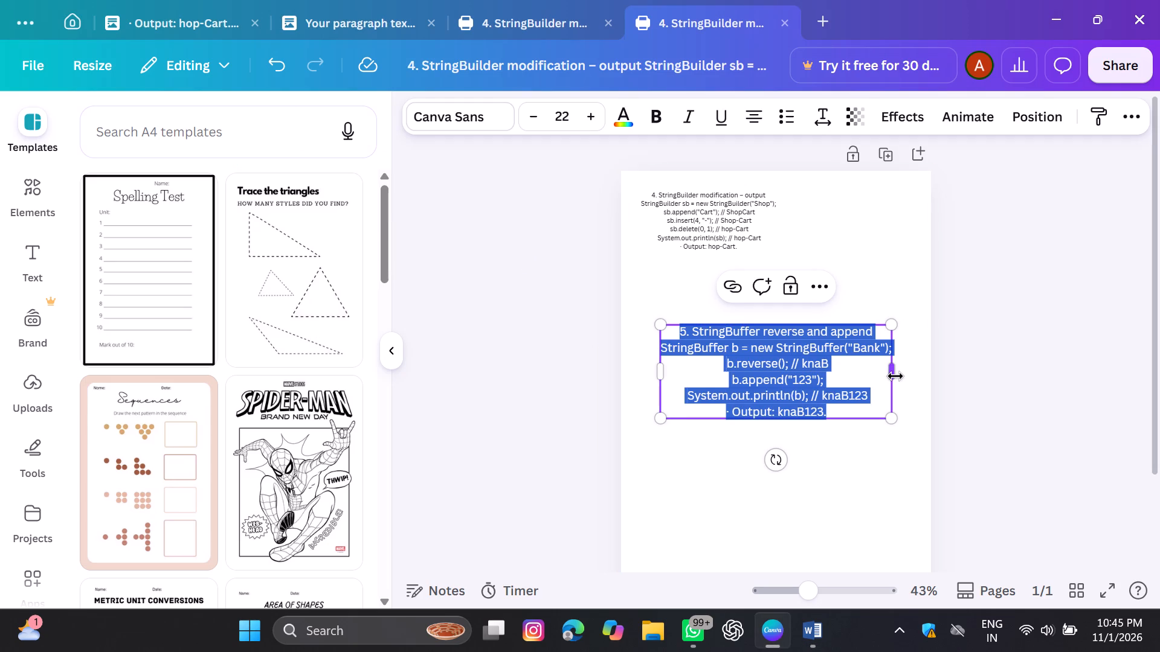
Narrow the question 5 text box slightly and move it to the top-right area of the page.
{"action": "left_click_drag", "start_coordinate": [893, 376], "coordinate": [879, 376]}
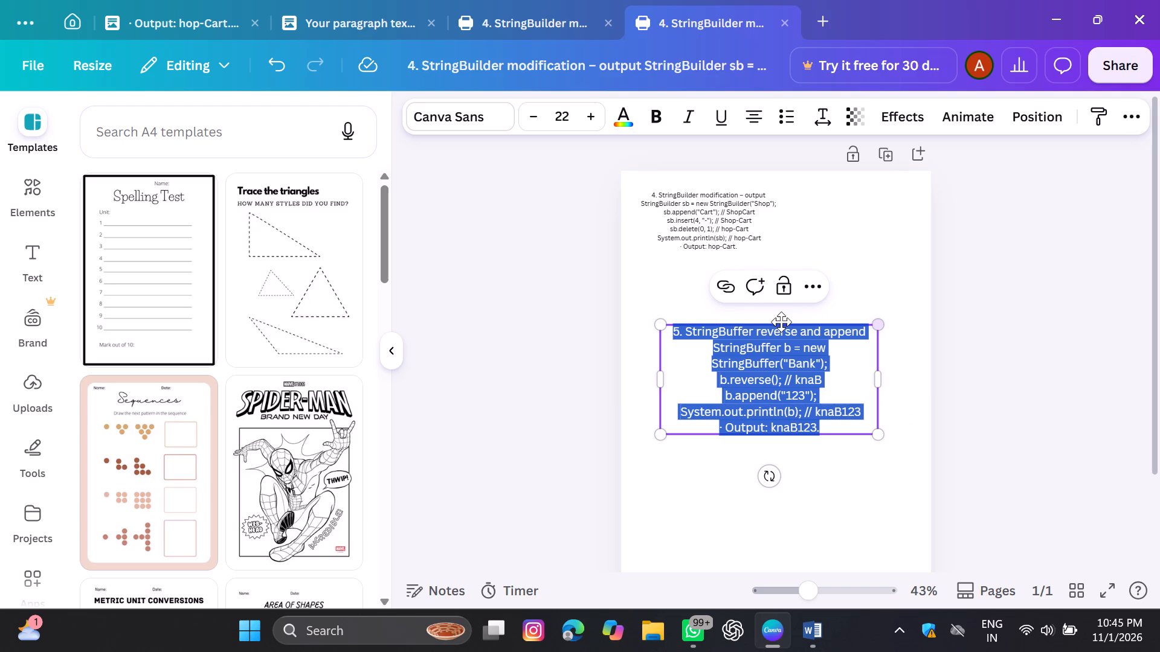
{"action": "left_click_drag", "start_coordinate": [781, 320], "coordinate": [840, 196]}
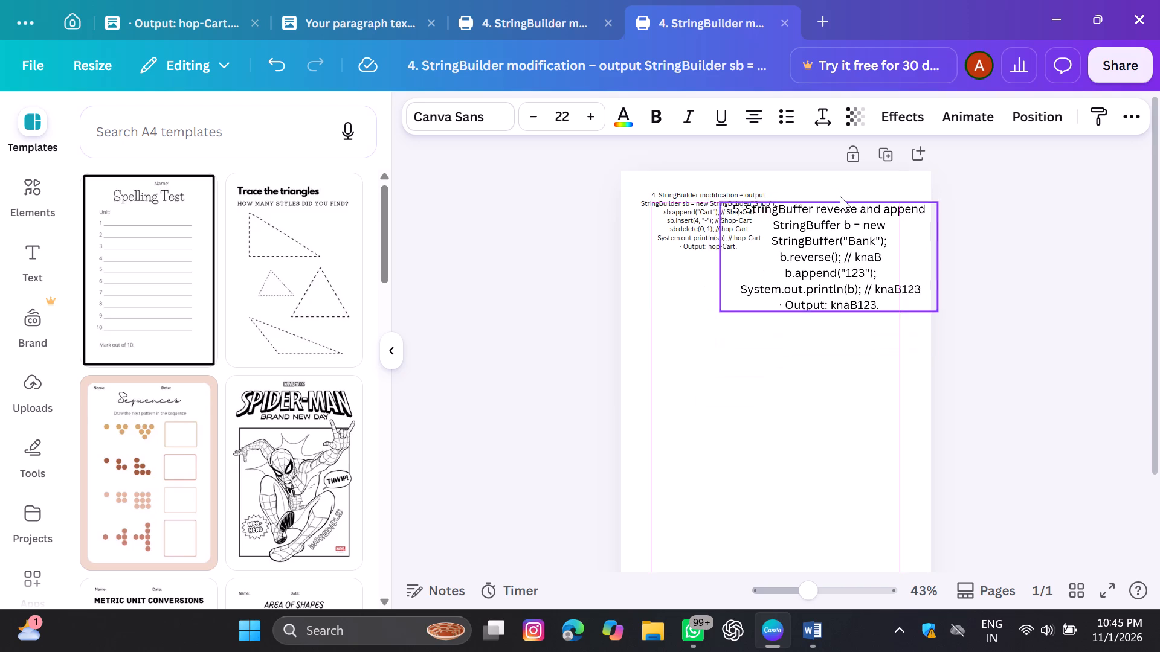
{"action": "left_click_drag", "start_coordinate": [840, 196], "coordinate": [839, 197]}
Set the font size of the question 5 text to 12.
{"action": "triple_click", "coordinate": [533, 120]}
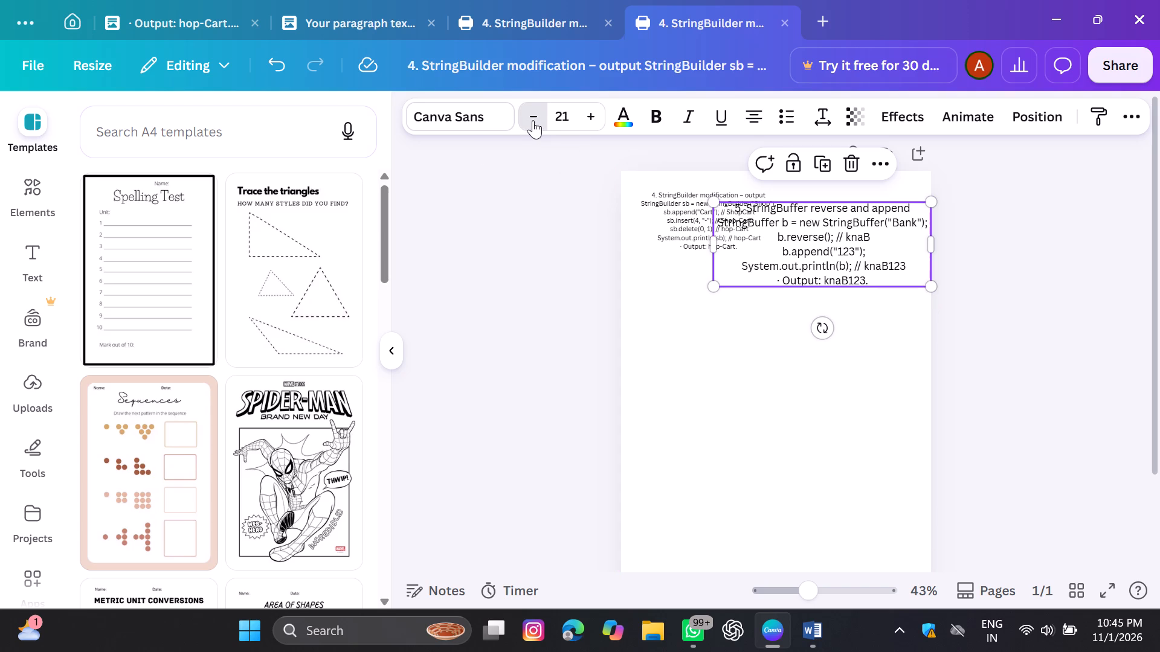
{"action": "triple_click", "coordinate": [533, 120]}
{"action": "triple_click", "coordinate": [533, 120]}
{"action": "left_click", "coordinate": [533, 120]}
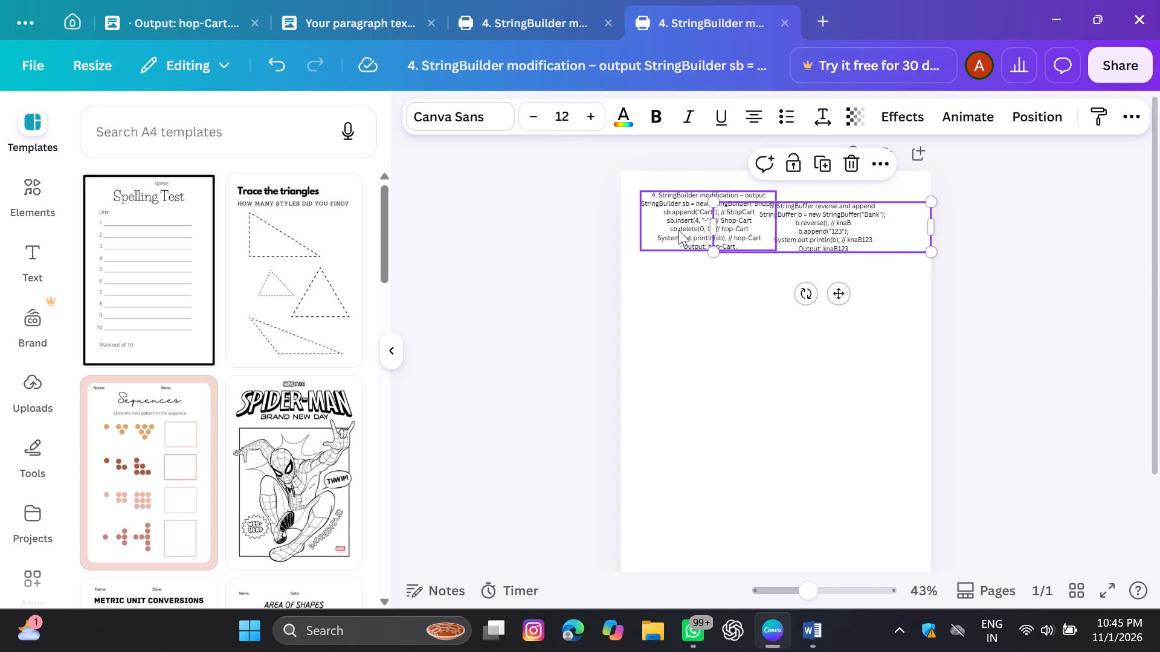
Narrow the question 5 text box from its left edge to about the page's vertical centre line, beside question 4.
{"action": "left_click_drag", "start_coordinate": [712, 216], "coordinate": [758, 225]}
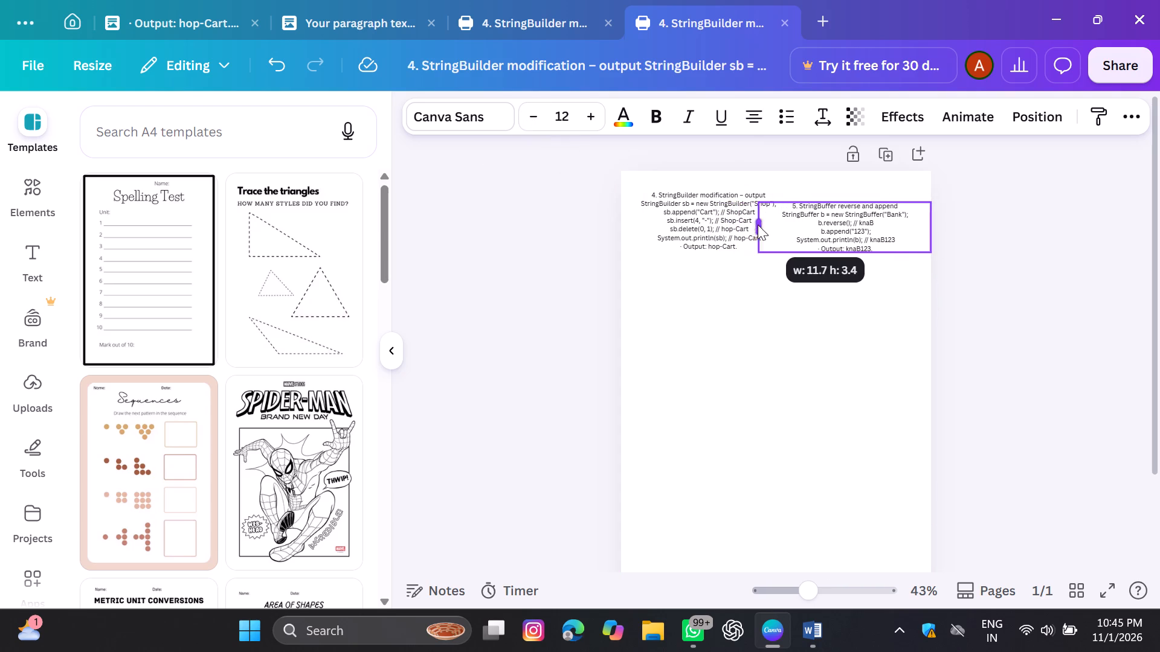
{"action": "left_click_drag", "start_coordinate": [758, 225], "coordinate": [778, 225]}
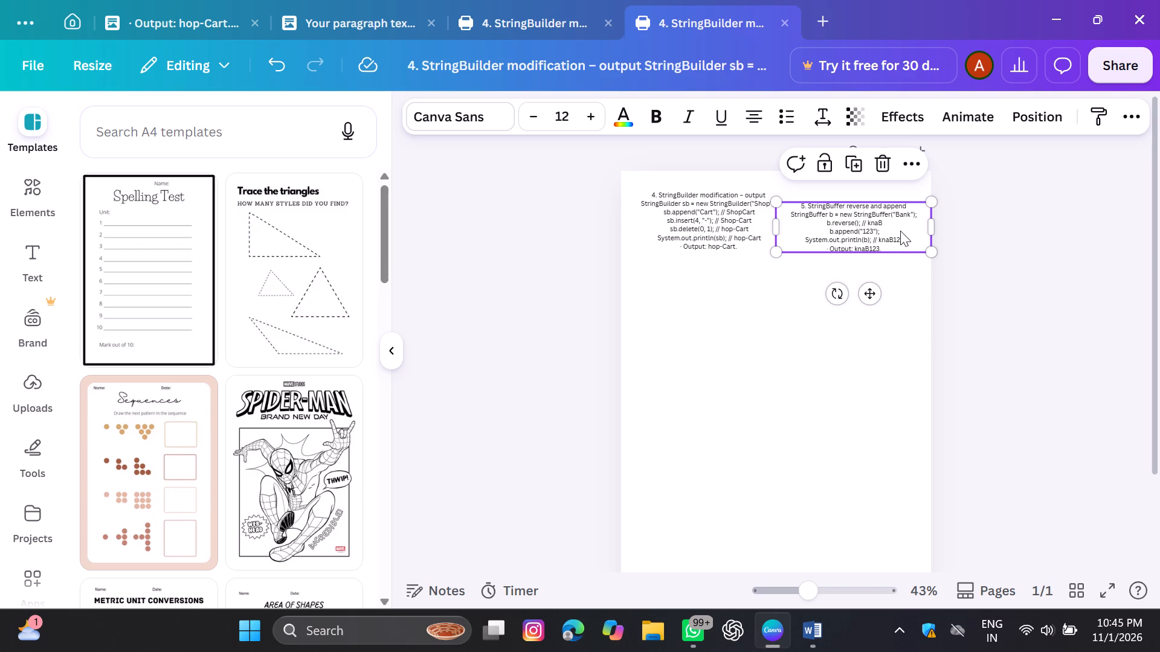
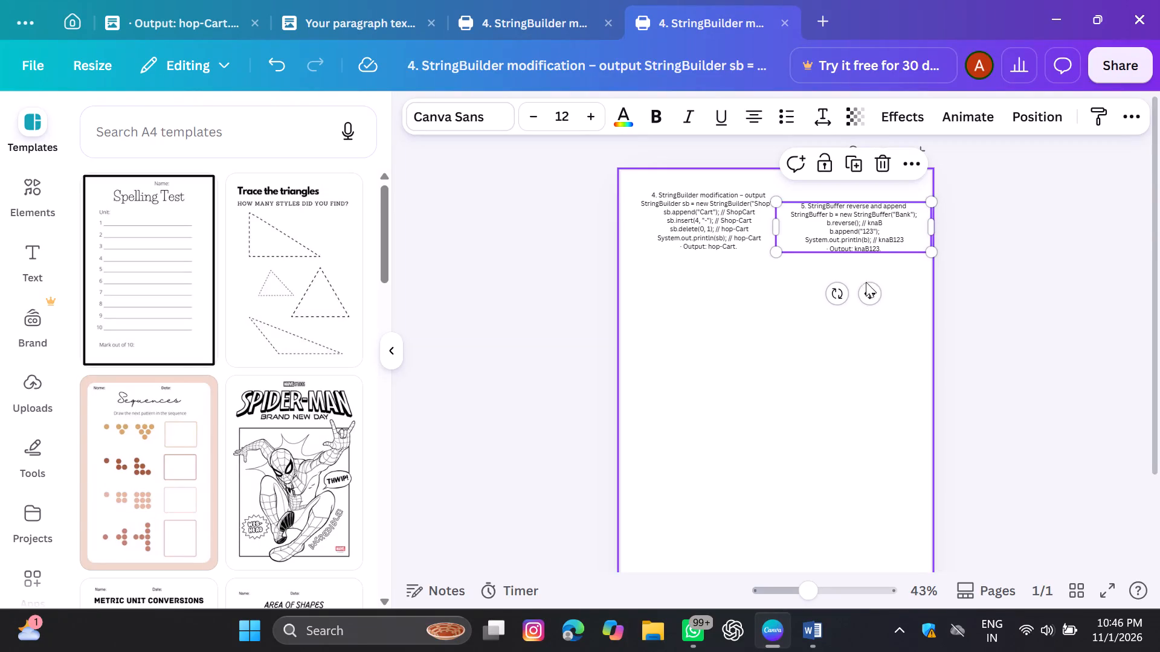
Move the question 5 text box up so its first line is level with question 4's, in the right half of the page.
{"action": "left_click_drag", "start_coordinate": [848, 228], "coordinate": [840, 222]}
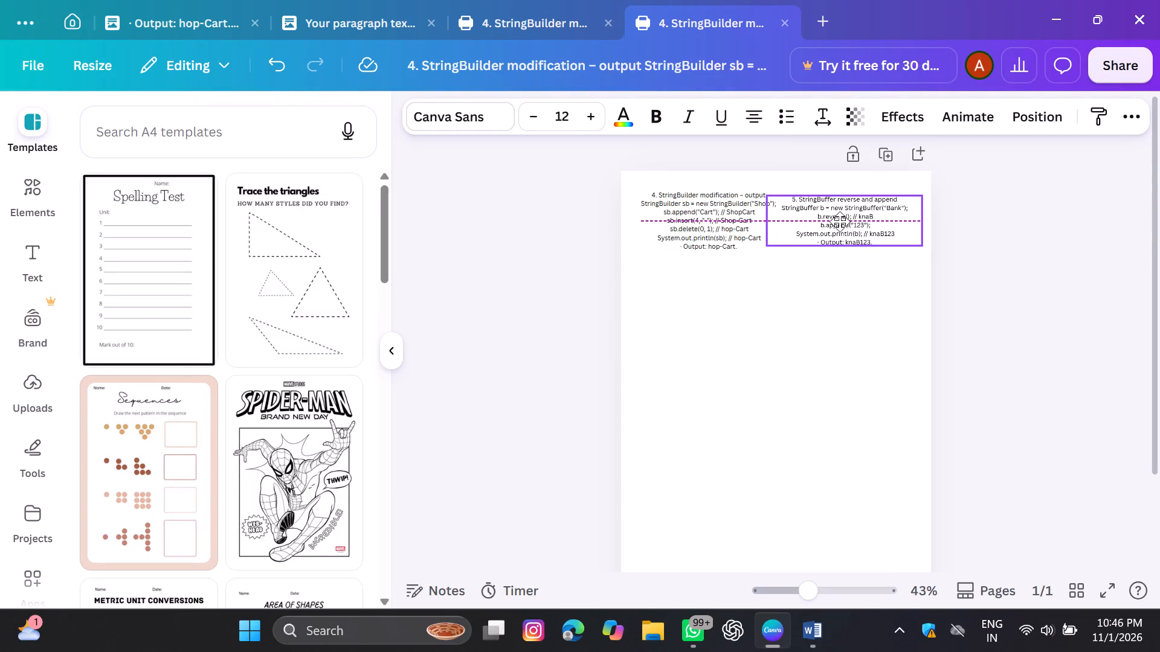
{"action": "left_click_drag", "start_coordinate": [840, 222], "coordinate": [850, 218]}
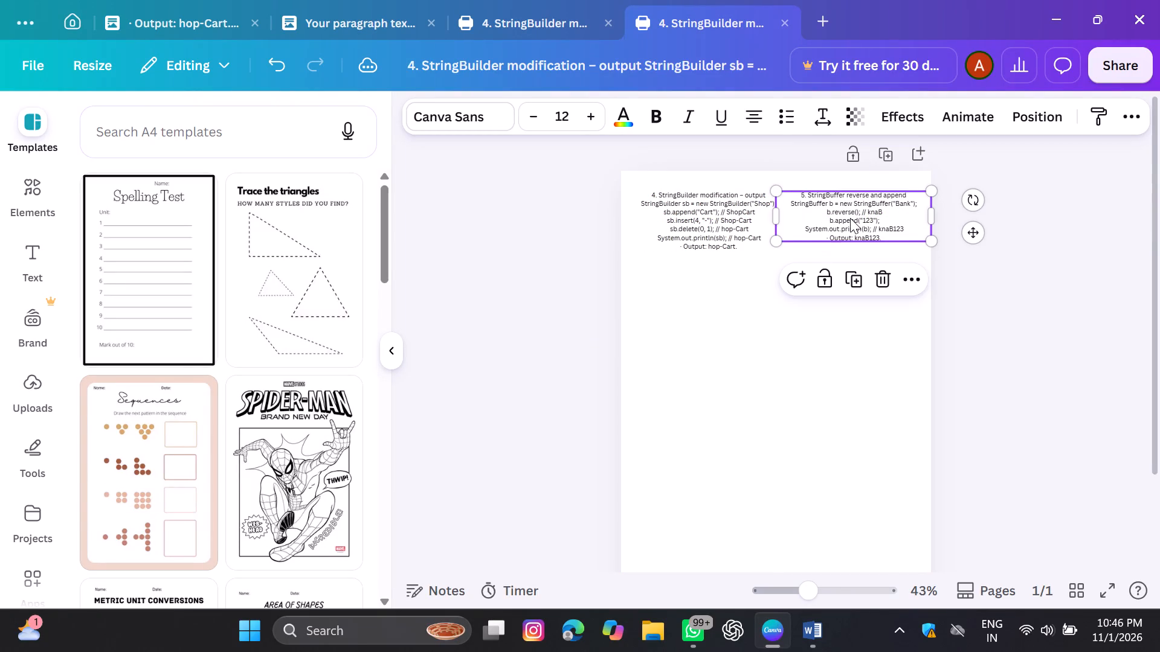
{"action": "left_click", "coordinate": [681, 355]}
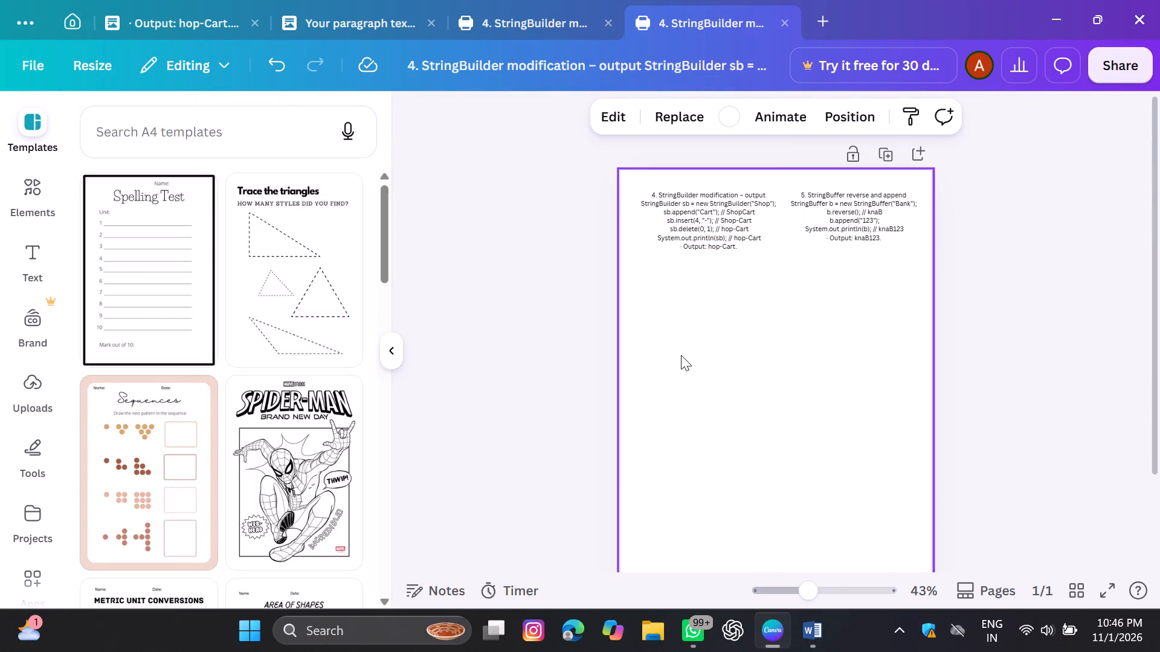
Switch to the Word document and copy question 6, from its "Change OrderPending to OrderConfirmed" heading through the replace() bullet.
{"action": "key", "text": "alt+Tab"}
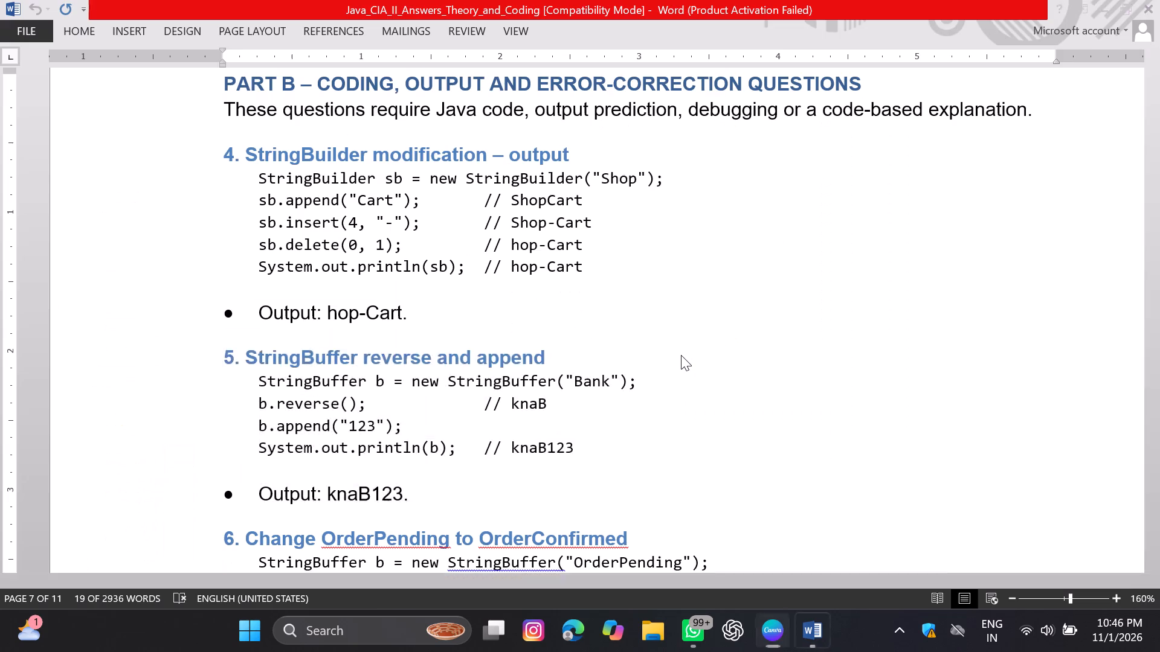
{"action": "scroll", "coordinate": [681, 355], "scroll_direction": "down", "scroll_amount": 1}
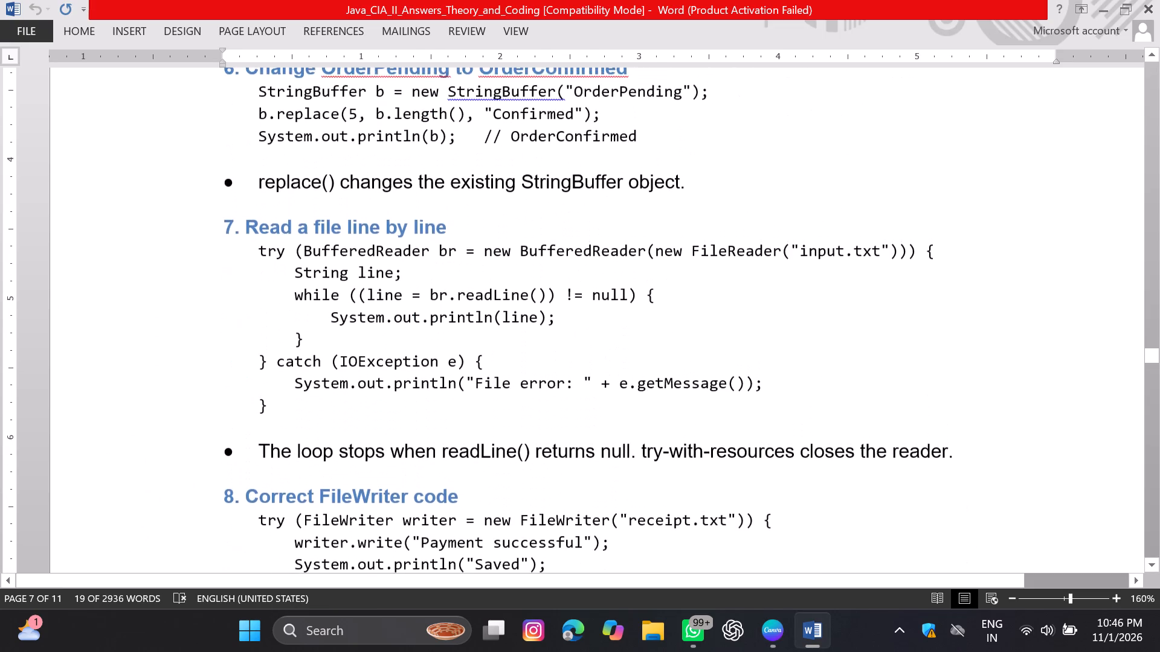
{"action": "scroll", "coordinate": [681, 355], "scroll_direction": "down", "scroll_amount": 1}
{"action": "scroll", "coordinate": [436, 299], "scroll_direction": "right", "scroll_amount": 1}
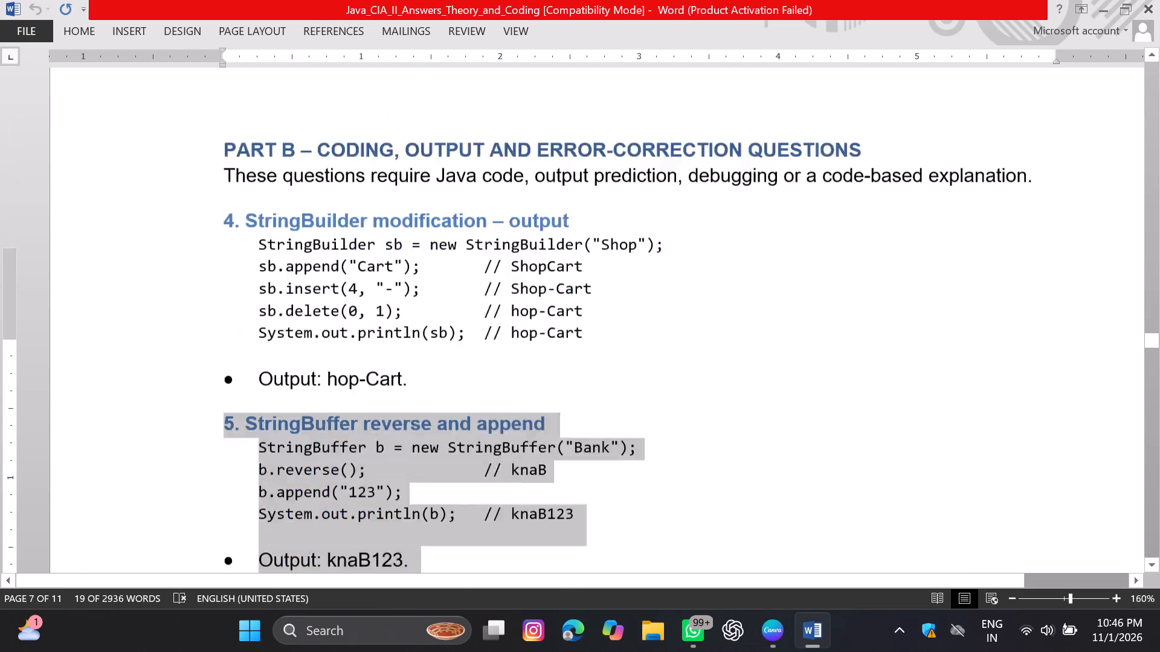
{"action": "scroll", "coordinate": [436, 299], "scroll_direction": "right", "scroll_amount": 1}
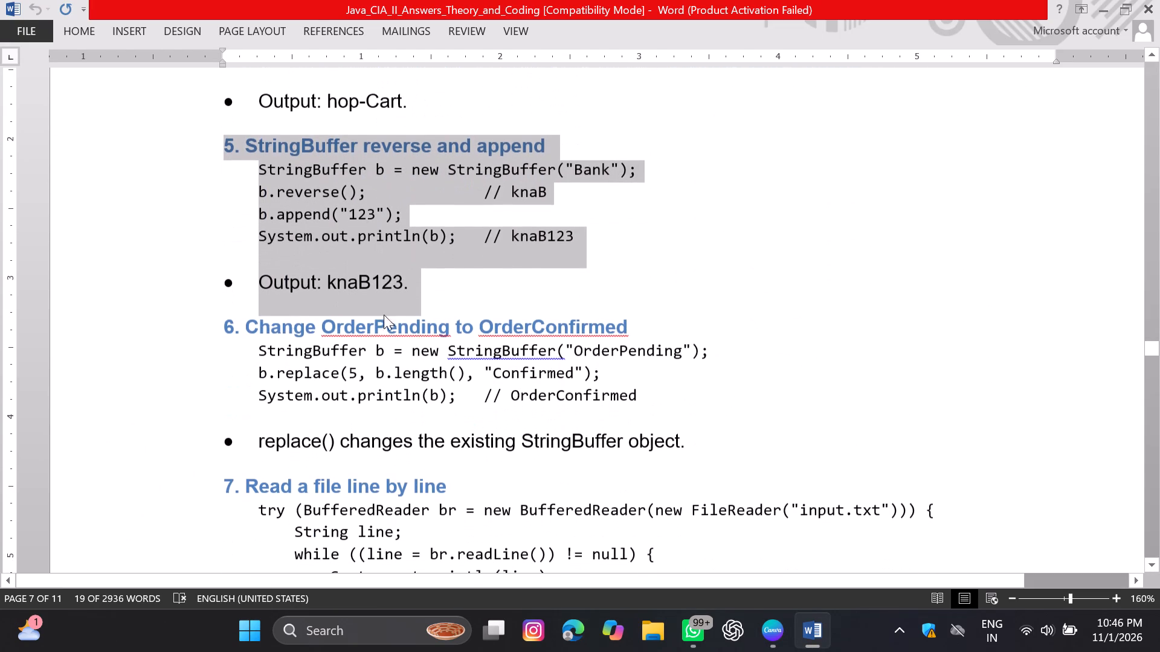
{"action": "left_click", "coordinate": [221, 330]}
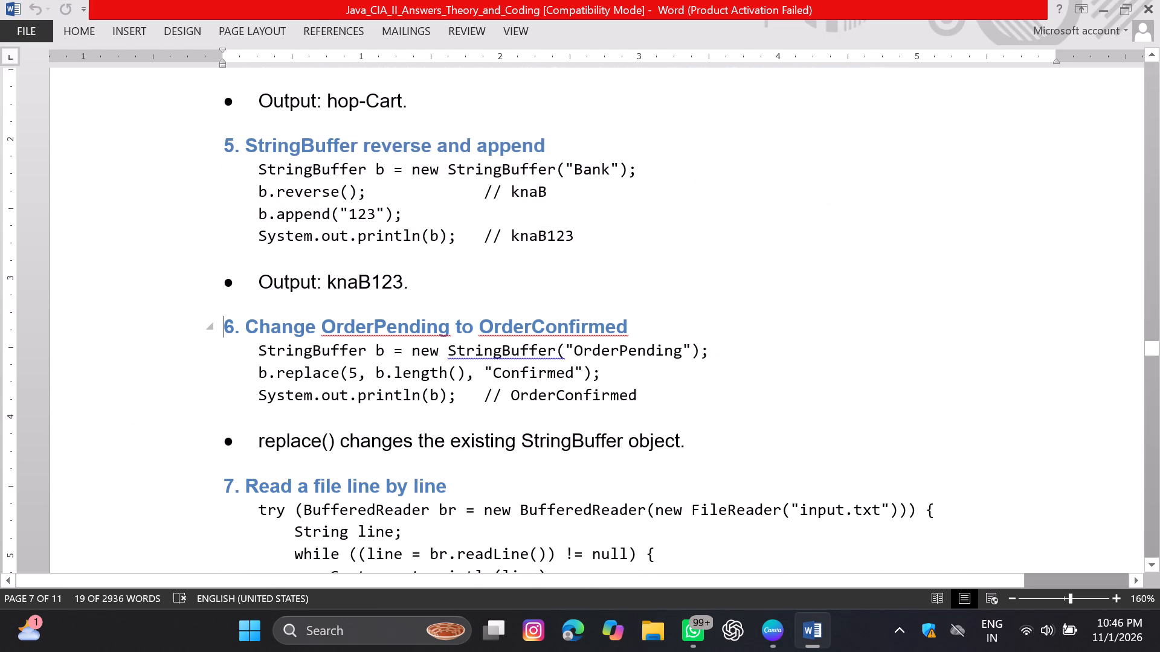
{"action": "left_click_drag", "start_coordinate": [221, 330], "coordinate": [666, 435]}
{"action": "key", "text": "ctrl+c"}
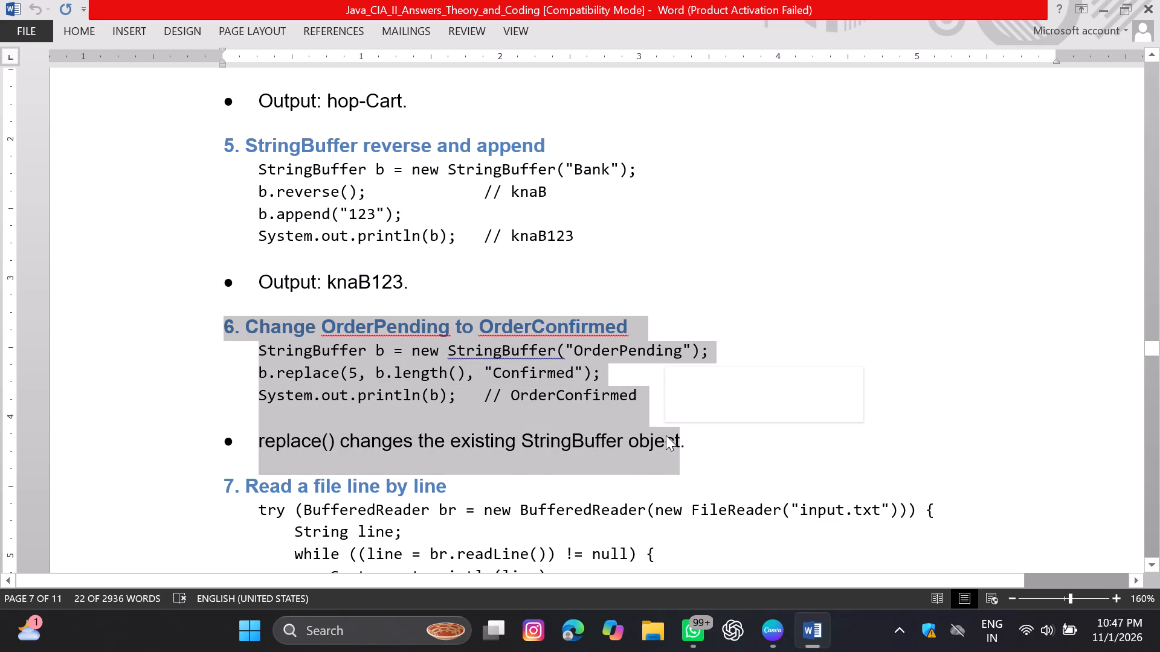
Switch to Canva and paste the copied question 6 onto the A4 page below questions 4 and 5.
{"action": "key", "text": "alt+Tab"}
{"action": "left_click", "coordinate": [689, 318]}
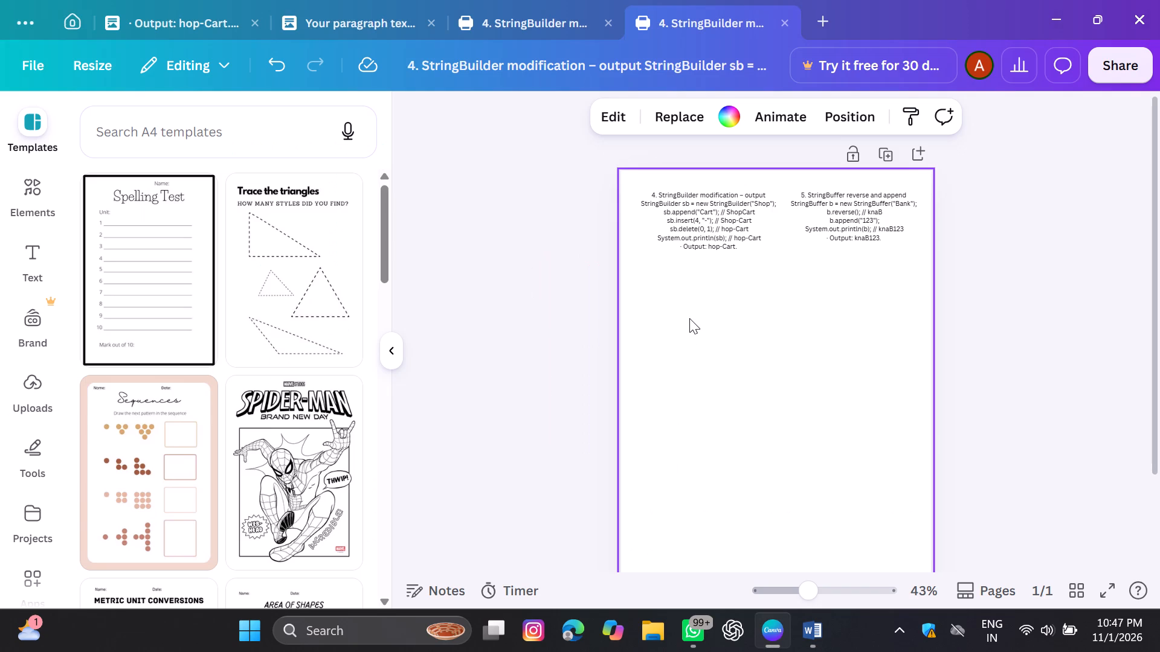
{"action": "left_click", "coordinate": [733, 424]}
{"action": "key", "text": "ctrl+v"}
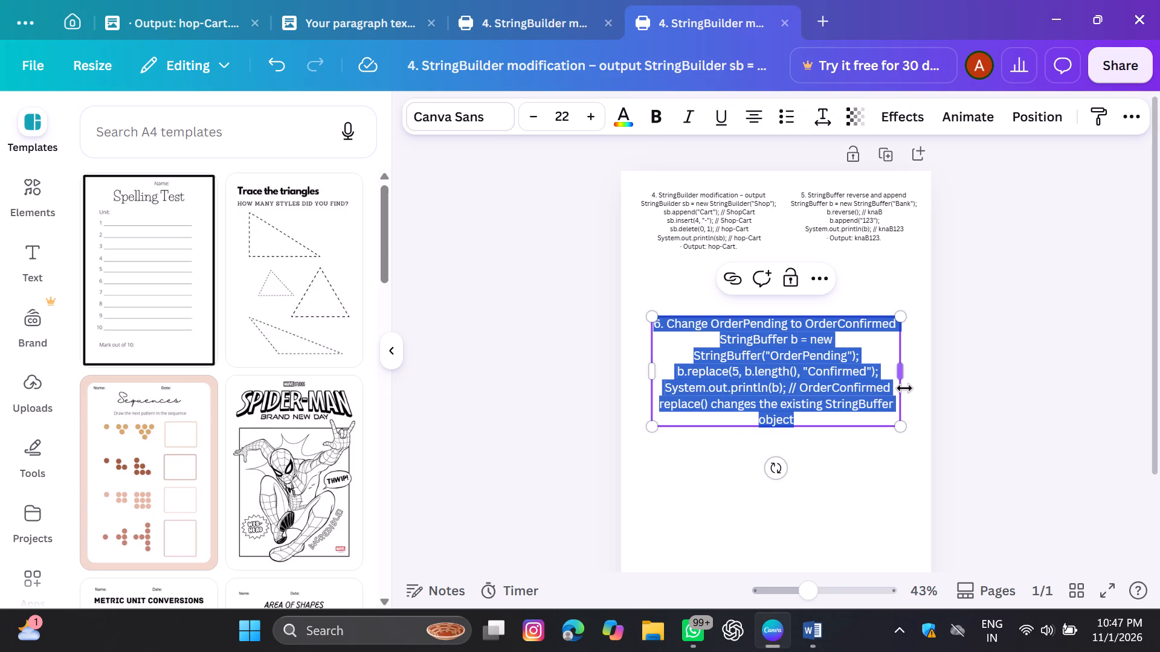
Set the font size of the question 6 text to 12.
{"action": "left_click", "coordinate": [574, 115]}
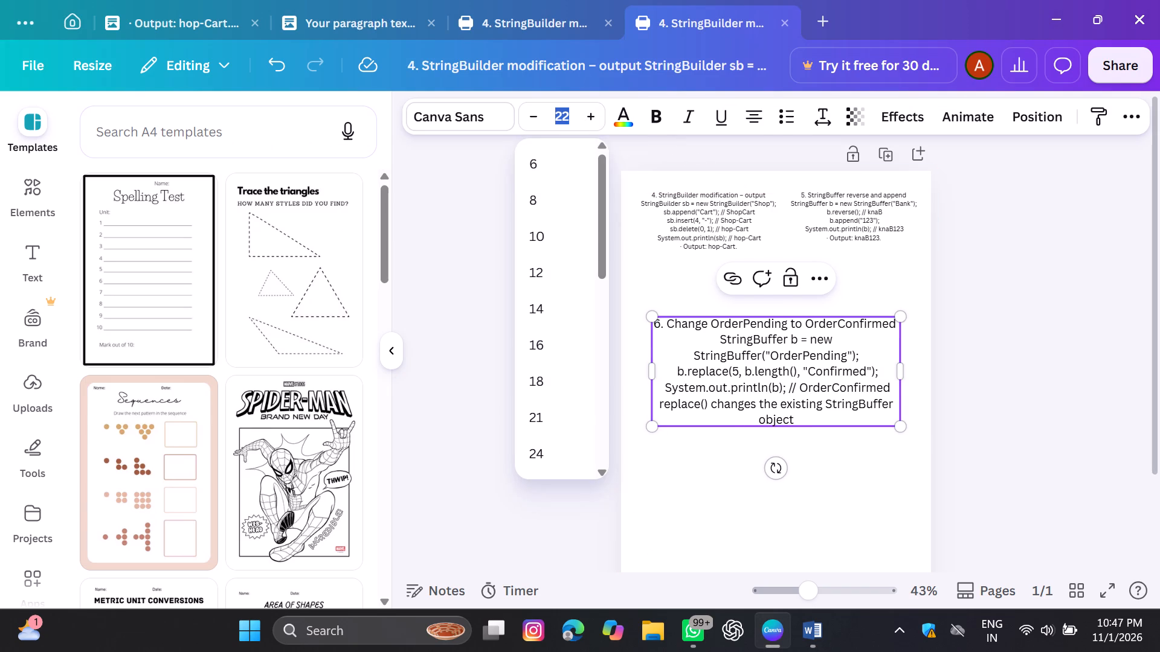
{"action": "left_click", "coordinate": [556, 283]}
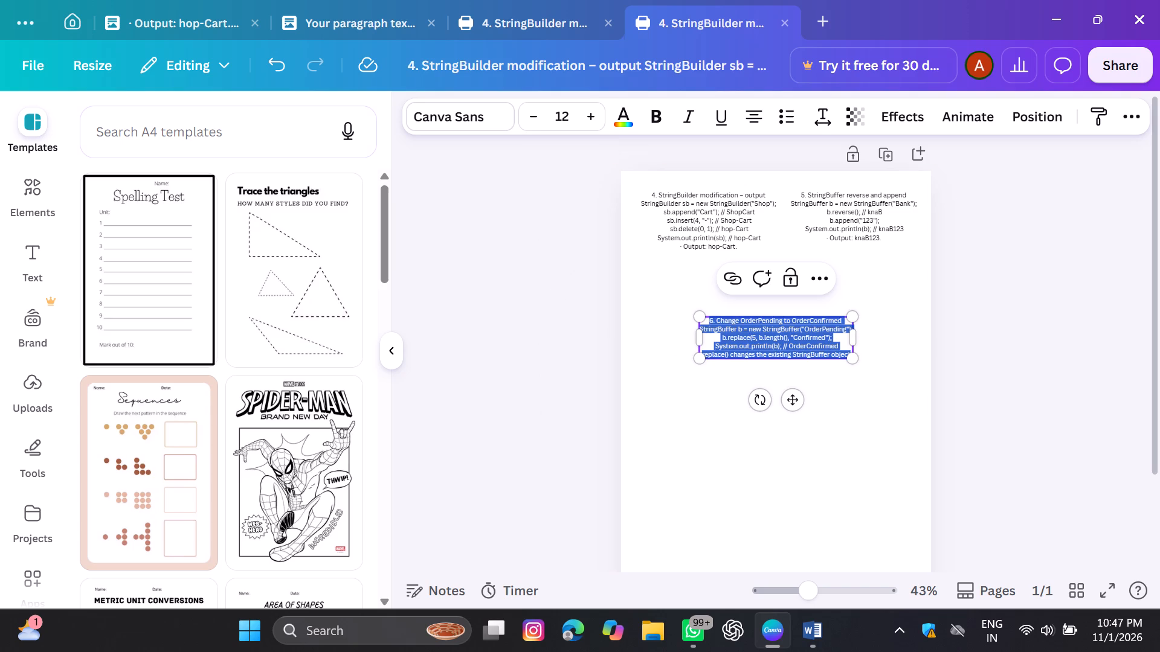
Move the question 6 text box directly below question 4 and narrow it to a width of 9.8, ending at the page's vertical centre line.
{"action": "left_click_drag", "start_coordinate": [757, 339], "coordinate": [723, 318]}
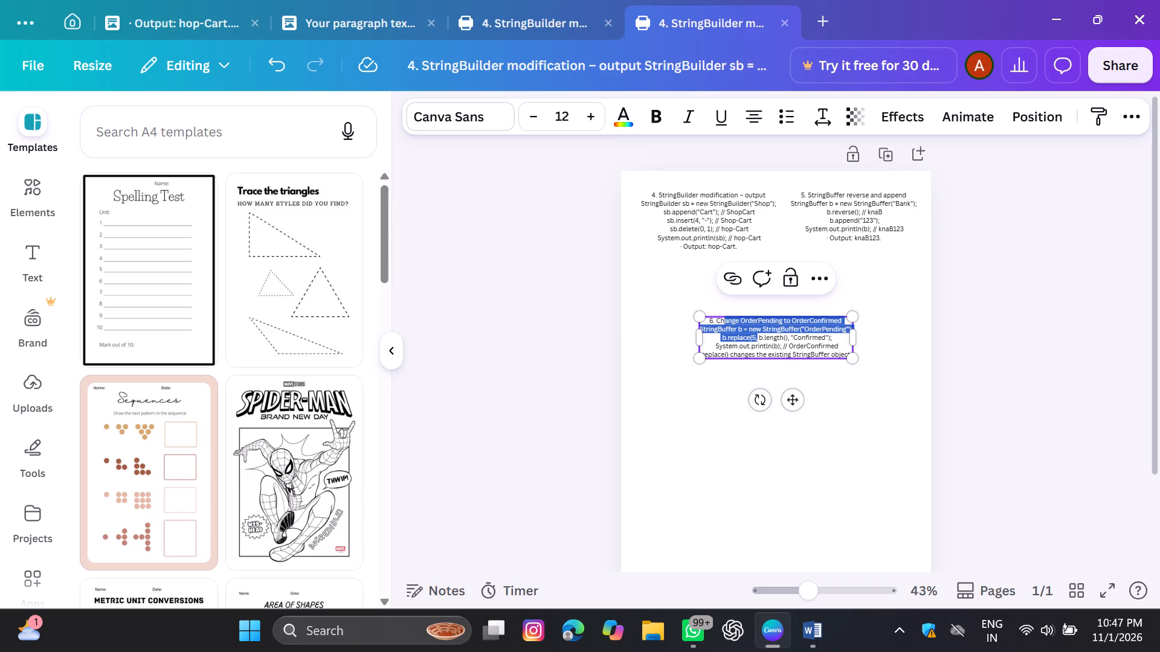
{"action": "left_click_drag", "start_coordinate": [768, 314], "coordinate": [716, 291]}
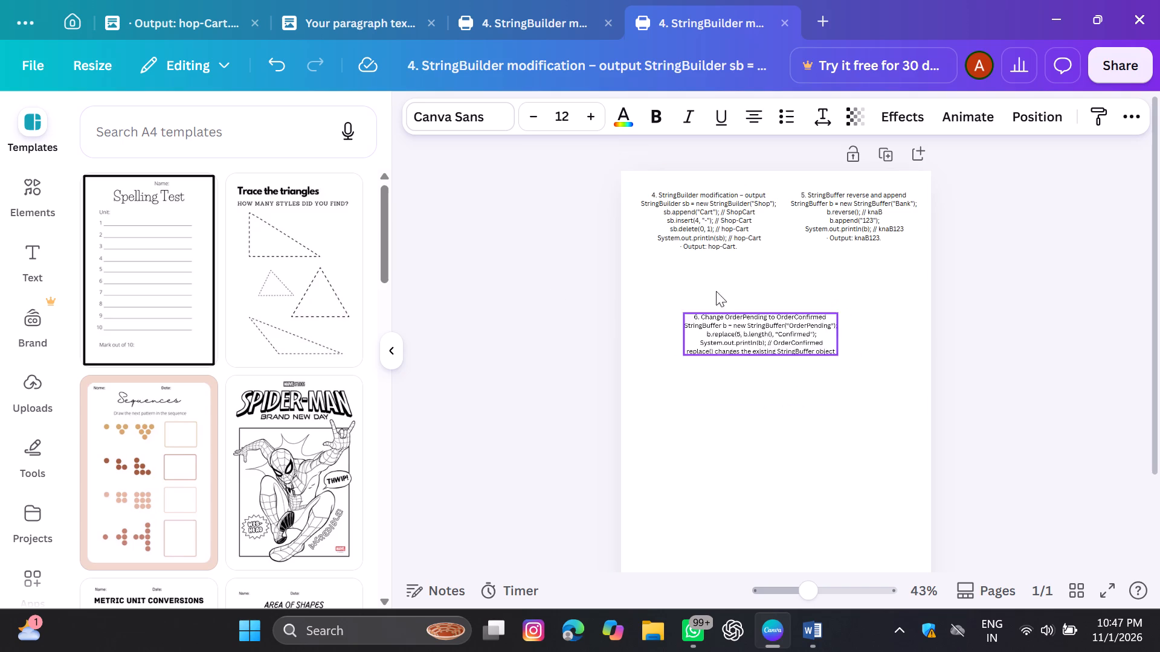
{"action": "left_click_drag", "start_coordinate": [716, 291], "coordinate": [703, 260]}
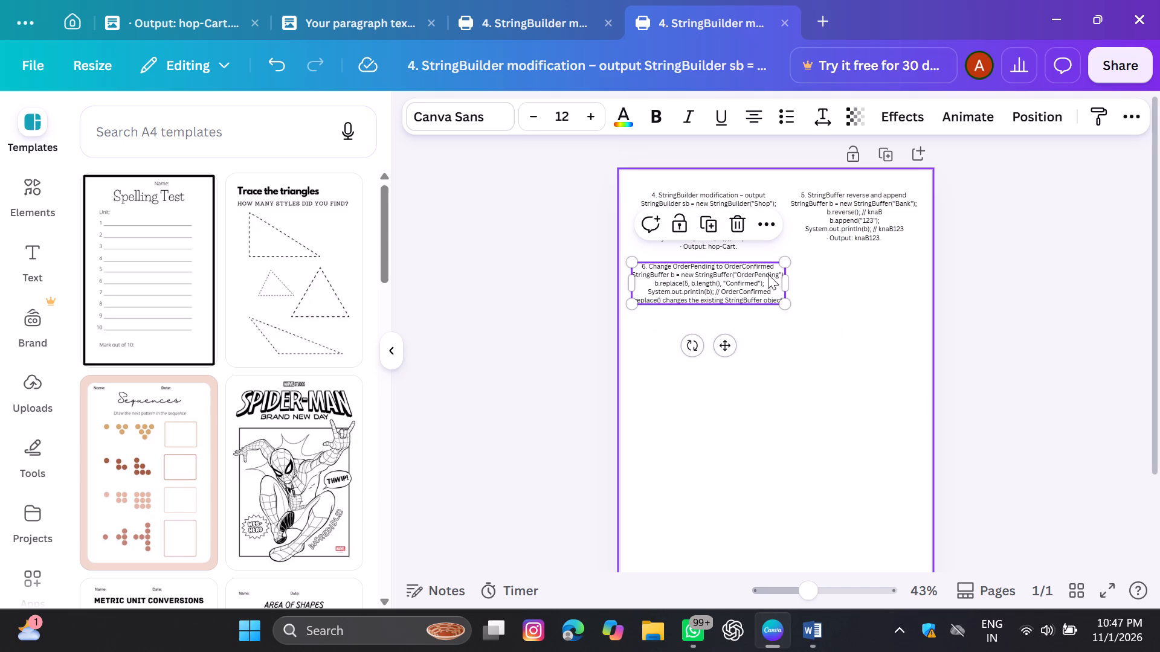
{"action": "left_click_drag", "start_coordinate": [785, 281], "coordinate": [775, 284]}
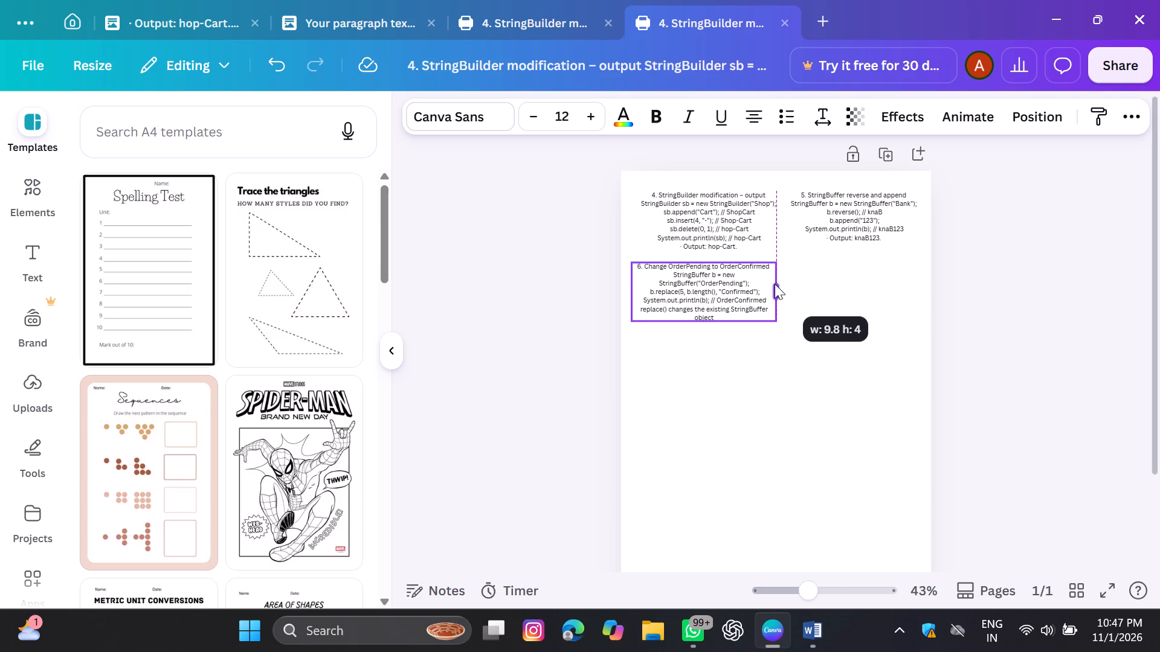
Switch to the Word document and copy question 7, from its "Read a file line by line" heading through the readLine() bullet.
{"action": "key", "text": "alt+Tab"}
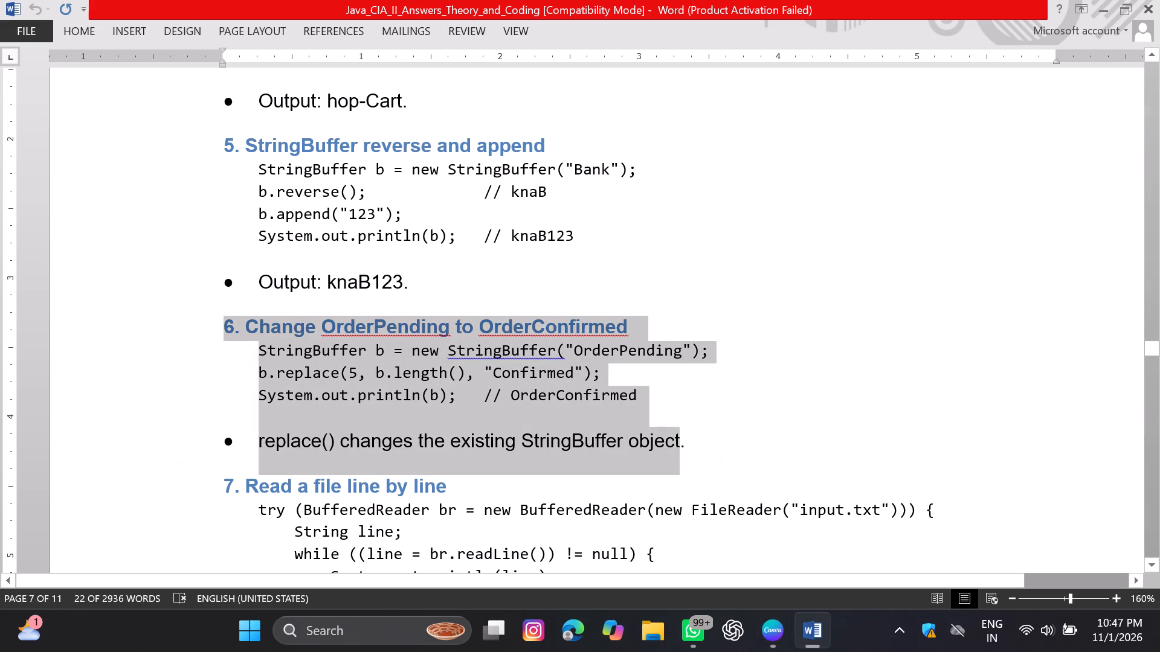
{"action": "scroll", "coordinate": [424, 500], "scroll_direction": "right", "scroll_amount": 1}
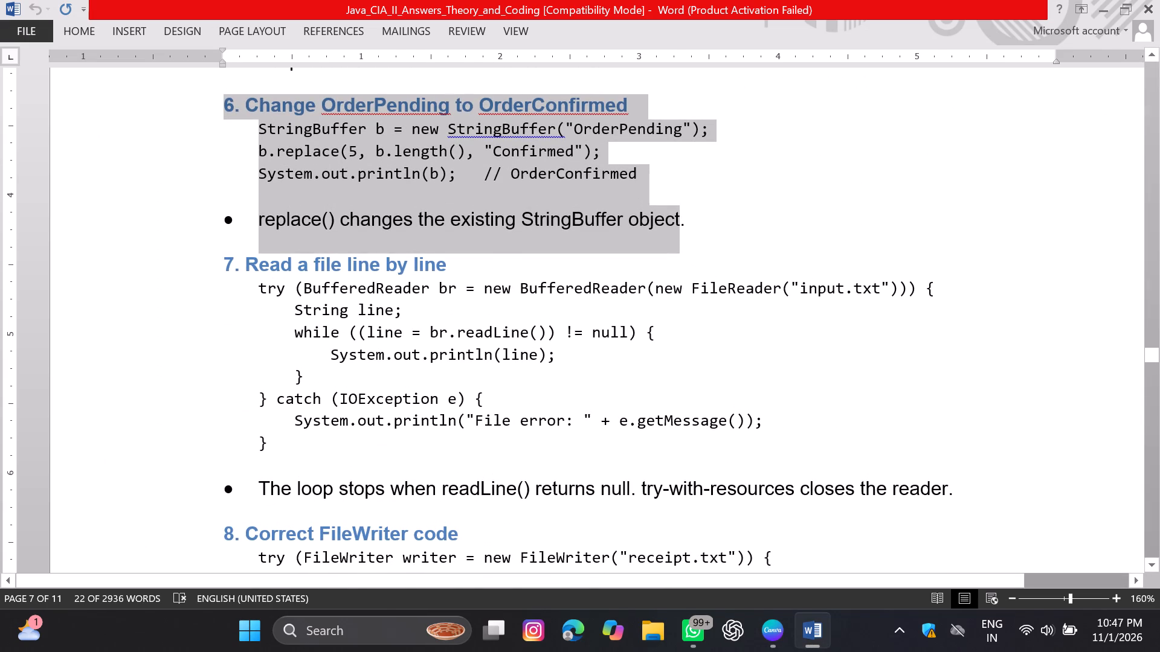
{"action": "left_click_drag", "start_coordinate": [223, 263], "coordinate": [926, 492]}
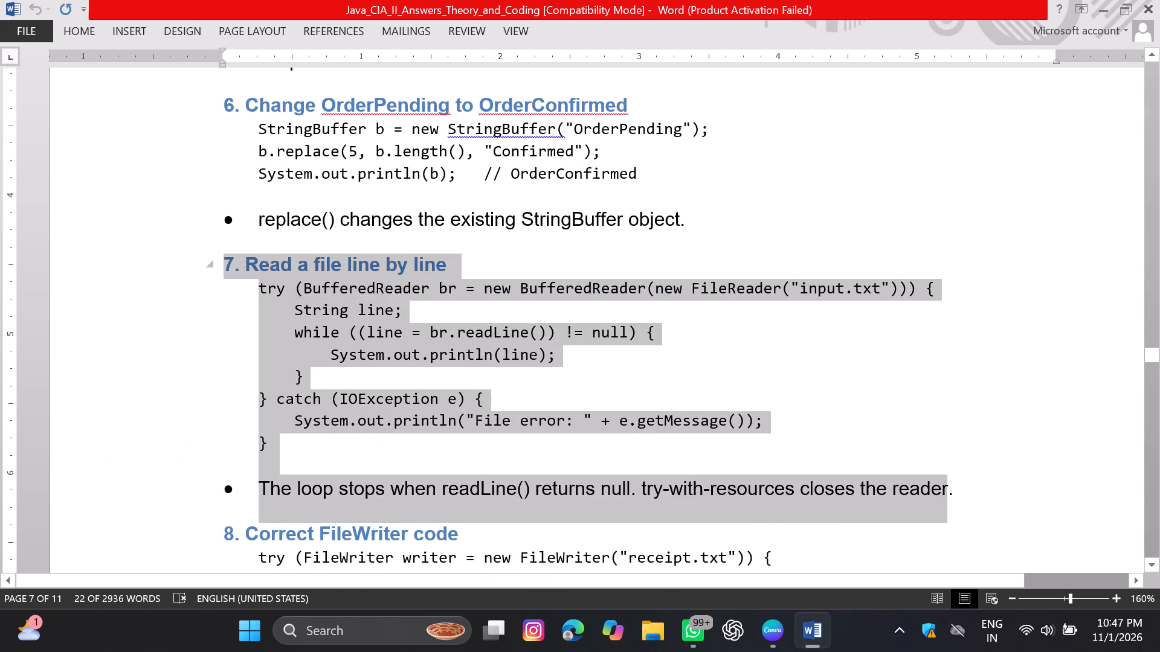
{"action": "left_click_drag", "start_coordinate": [926, 492], "coordinate": [957, 490]}
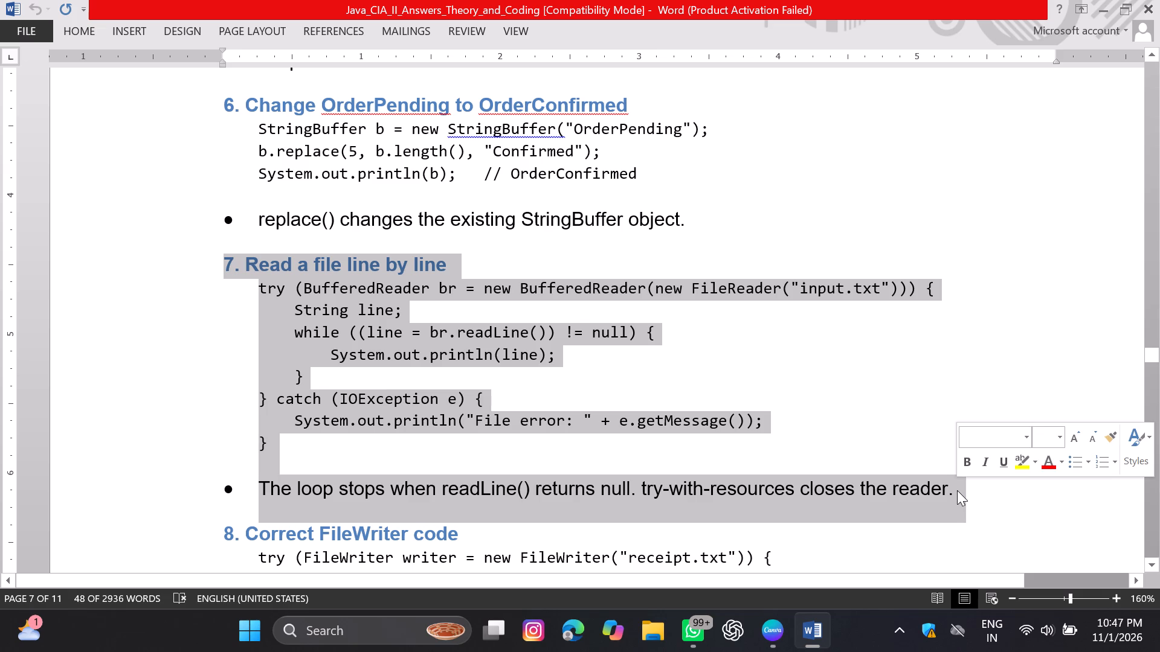
{"action": "key", "text": "ctrl+c"}
Switch to Canva and paste the copied question 7 onto the A4 page.
{"action": "key", "text": "alt+Tab"}
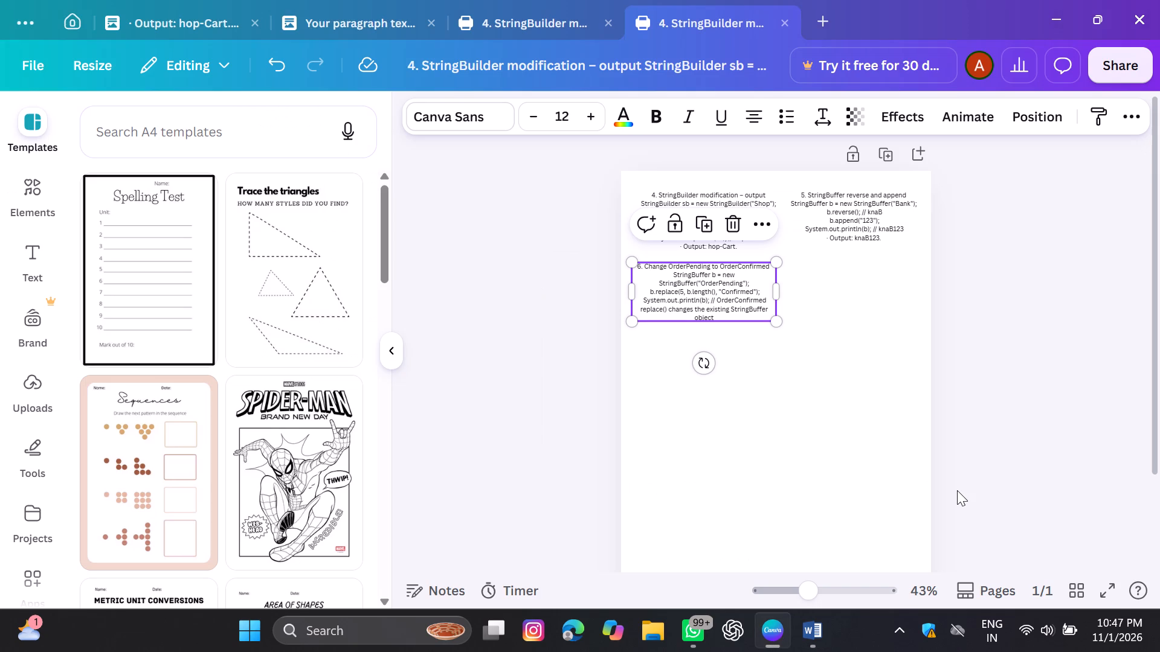
{"action": "left_click", "coordinate": [826, 337]}
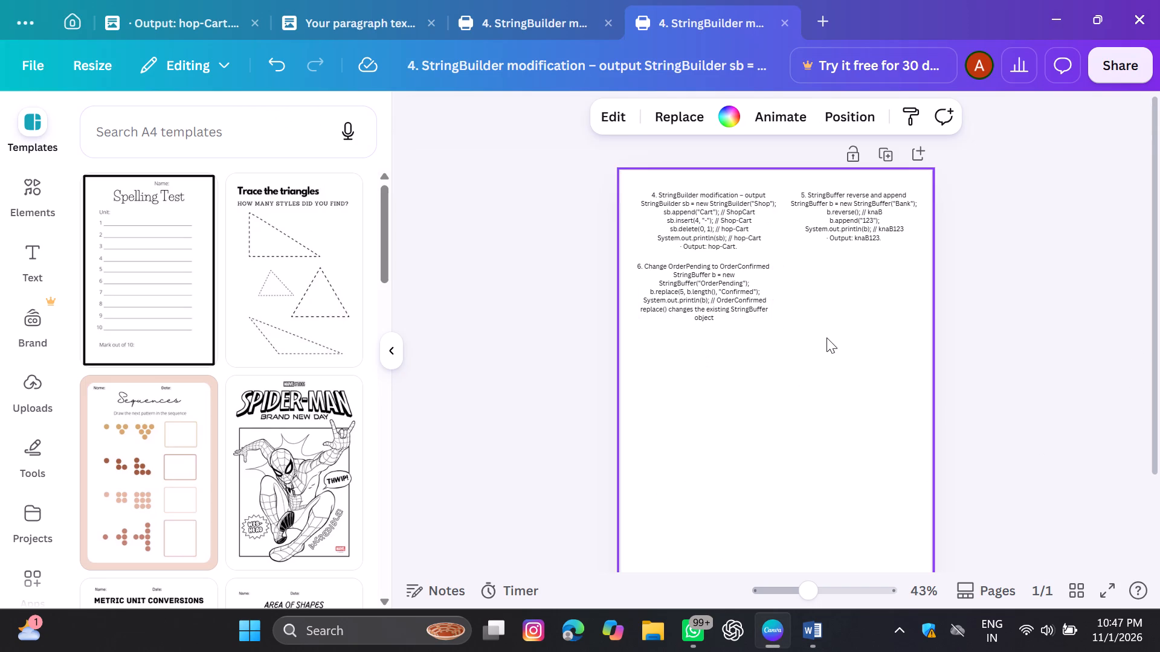
{"action": "key", "text": "ctrl+v"}
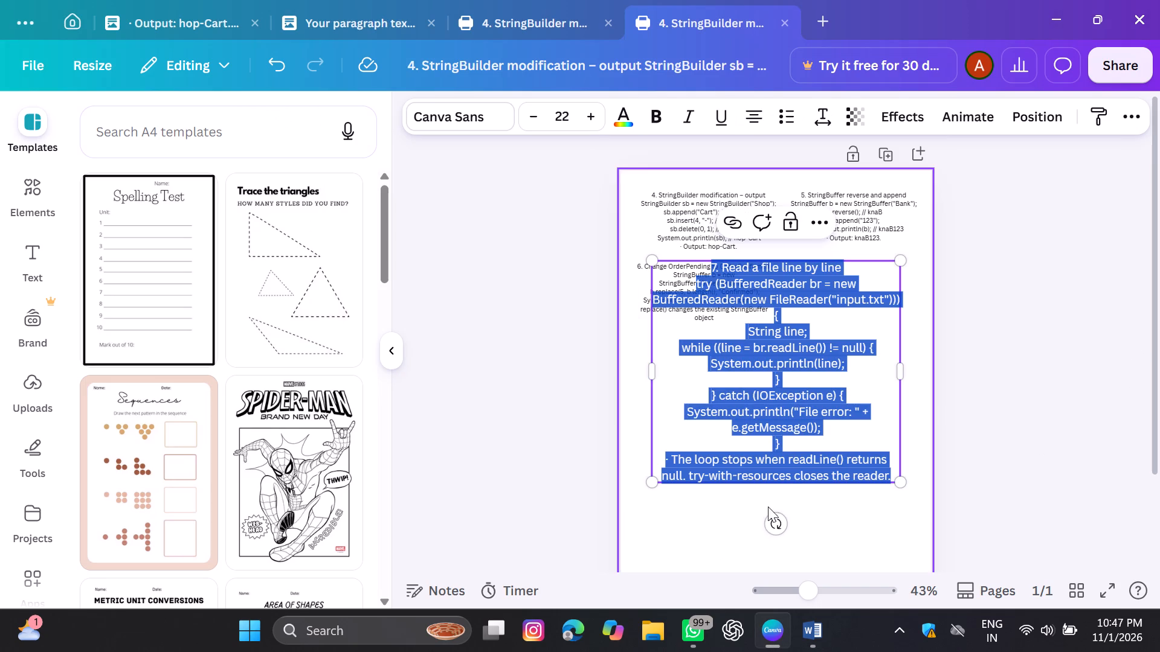
Move the question 7 text box lower on the page, narrow it, and scale it down to a font size of about 10.7.
{"action": "left_click_drag", "start_coordinate": [785, 483], "coordinate": [804, 479]}
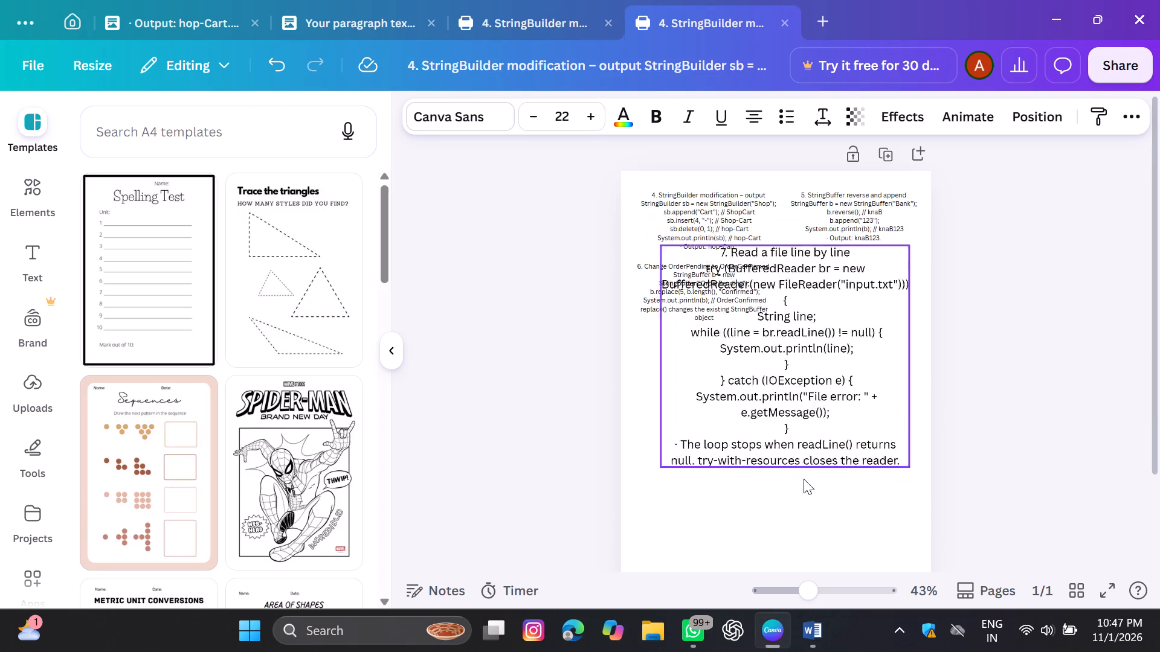
{"action": "left_click_drag", "start_coordinate": [804, 479], "coordinate": [838, 540]}
{"action": "left_click_drag", "start_coordinate": [955, 433], "coordinate": [910, 436]}
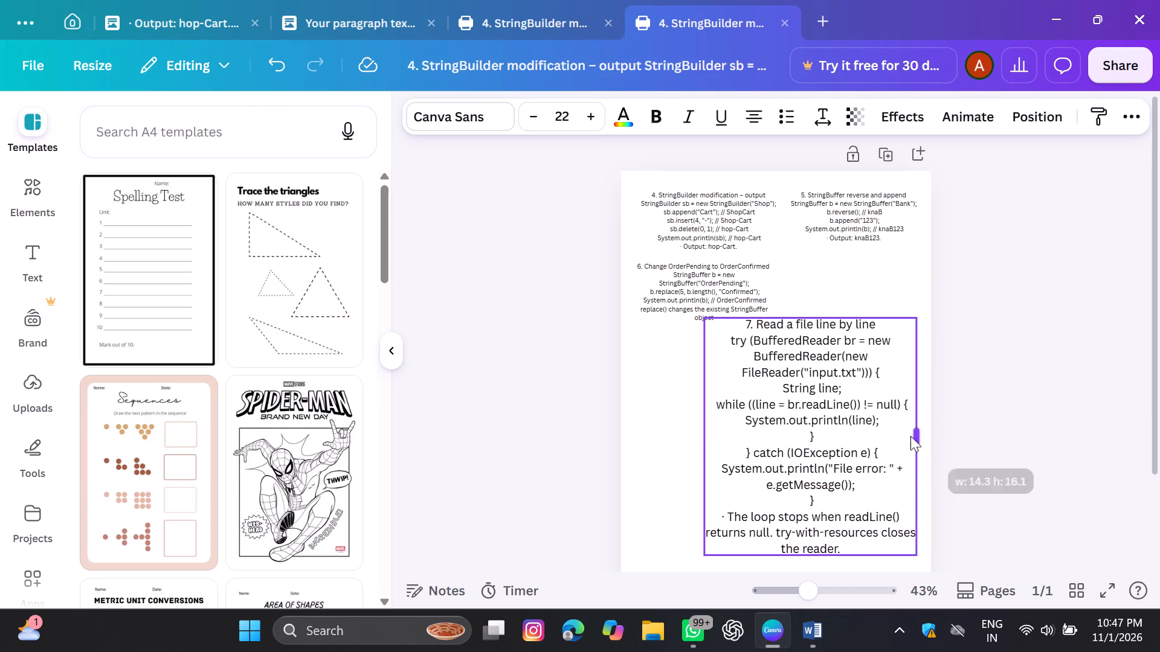
{"action": "left_click_drag", "start_coordinate": [910, 436], "coordinate": [900, 436]}
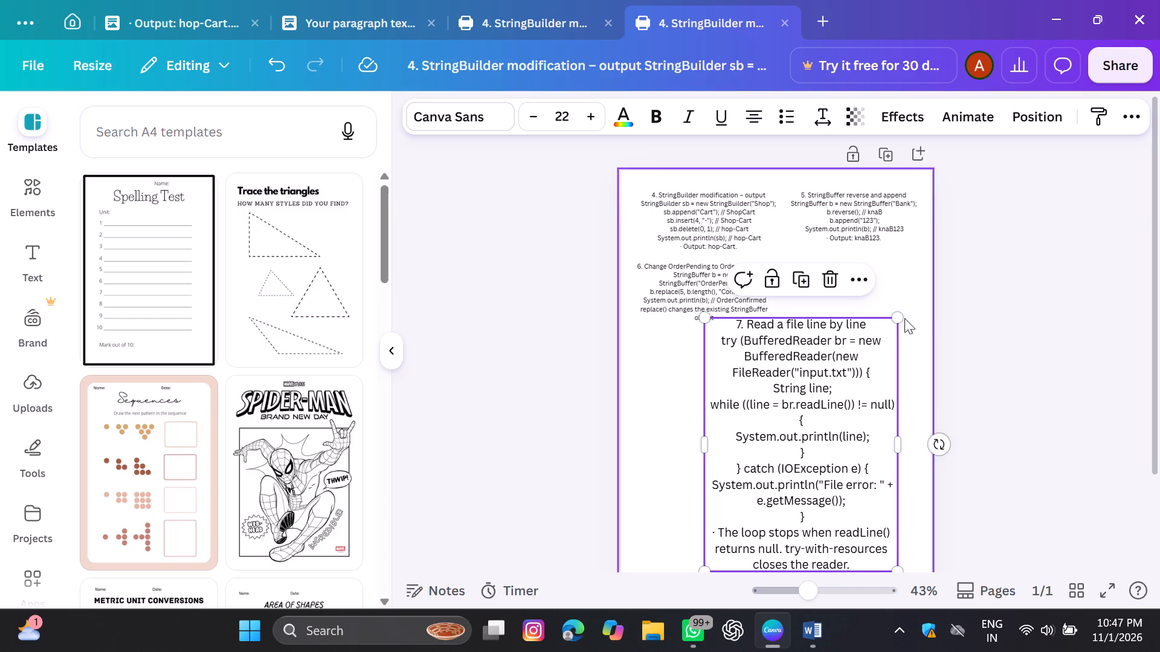
{"action": "left_click_drag", "start_coordinate": [897, 318], "coordinate": [868, 427]}
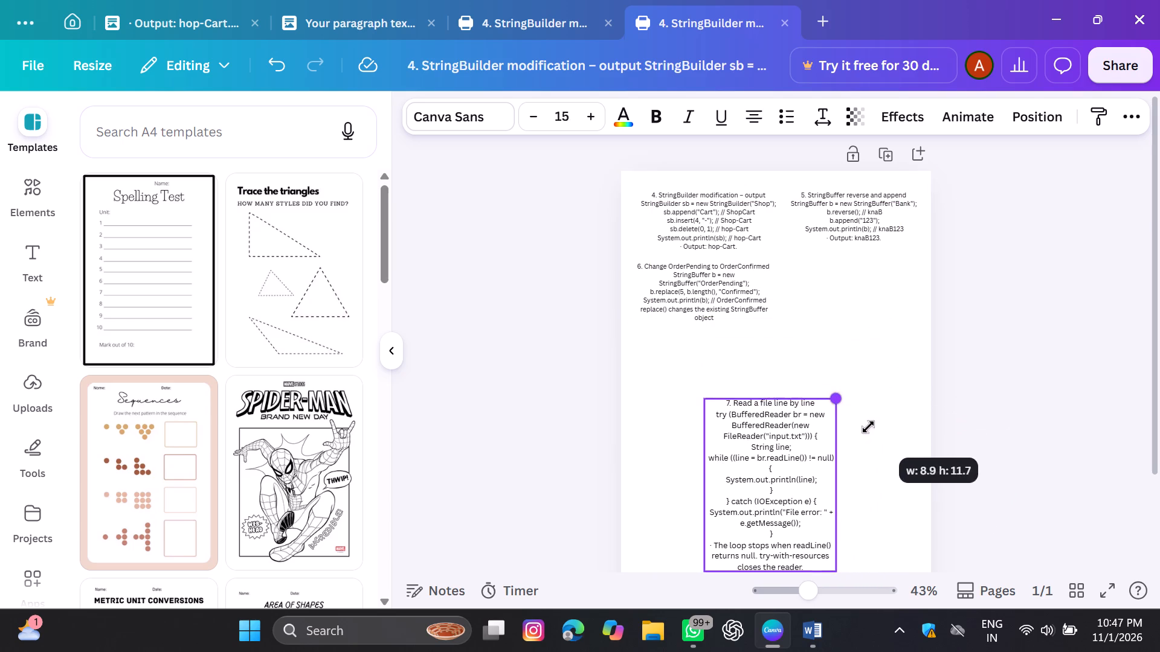
{"action": "left_click_drag", "start_coordinate": [868, 427], "coordinate": [819, 464]}
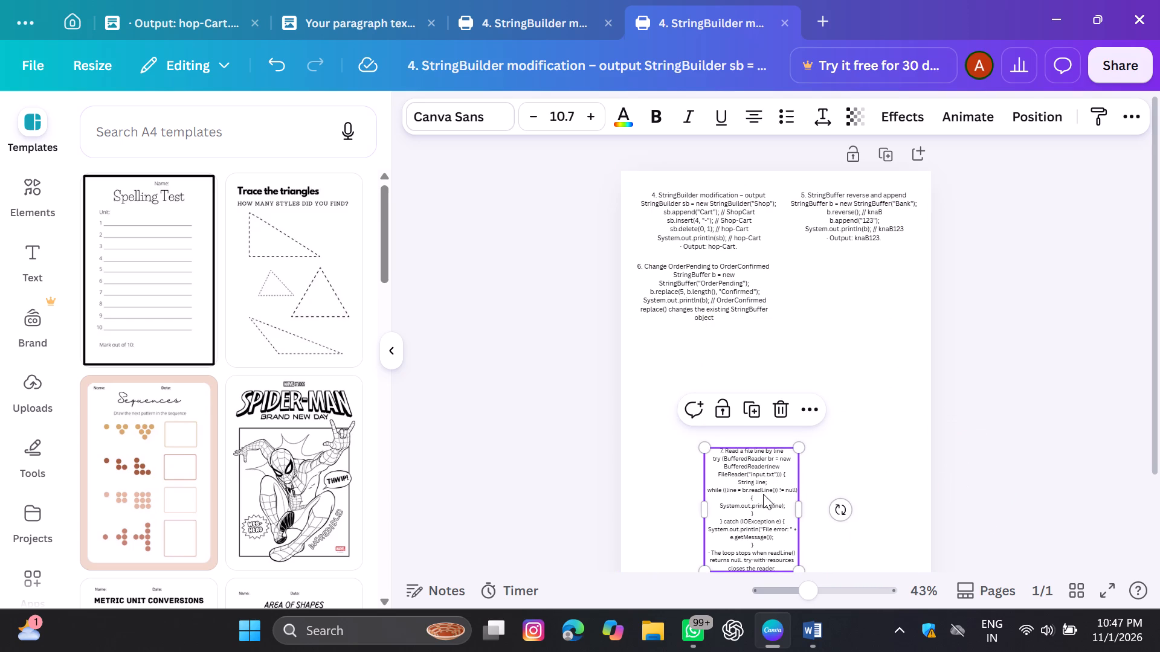
Move the question 7 text box below question 5, beside question 6.
{"action": "left_click_drag", "start_coordinate": [772, 501], "coordinate": [874, 313]}
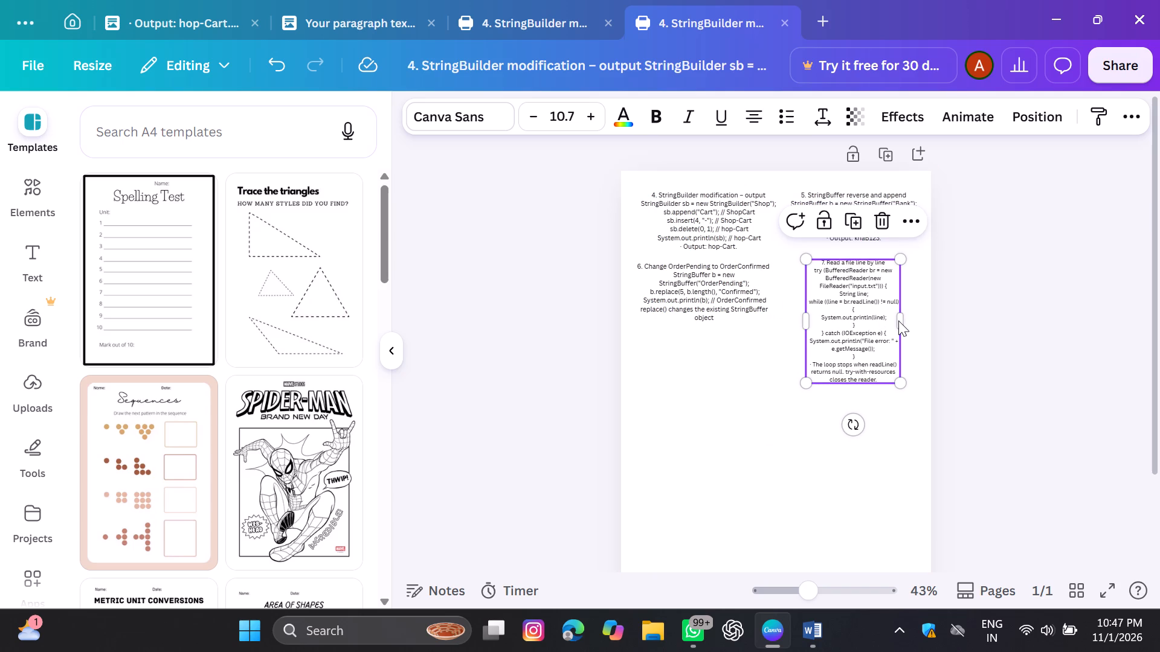
Widen the question 7 text box so its code lines wrap less, keeping it beneath question 5.
{"action": "left_click", "coordinate": [898, 321]}
{"action": "left_click_drag", "start_coordinate": [899, 321], "coordinate": [913, 319]}
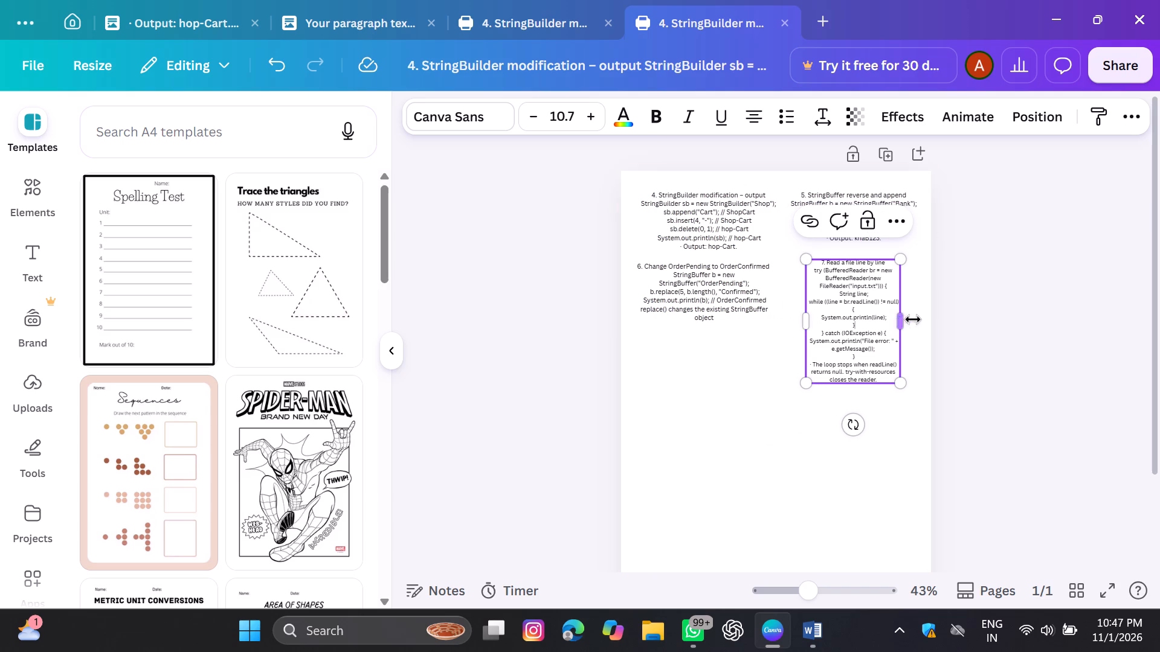
{"action": "left_click_drag", "start_coordinate": [913, 319], "coordinate": [918, 318]}
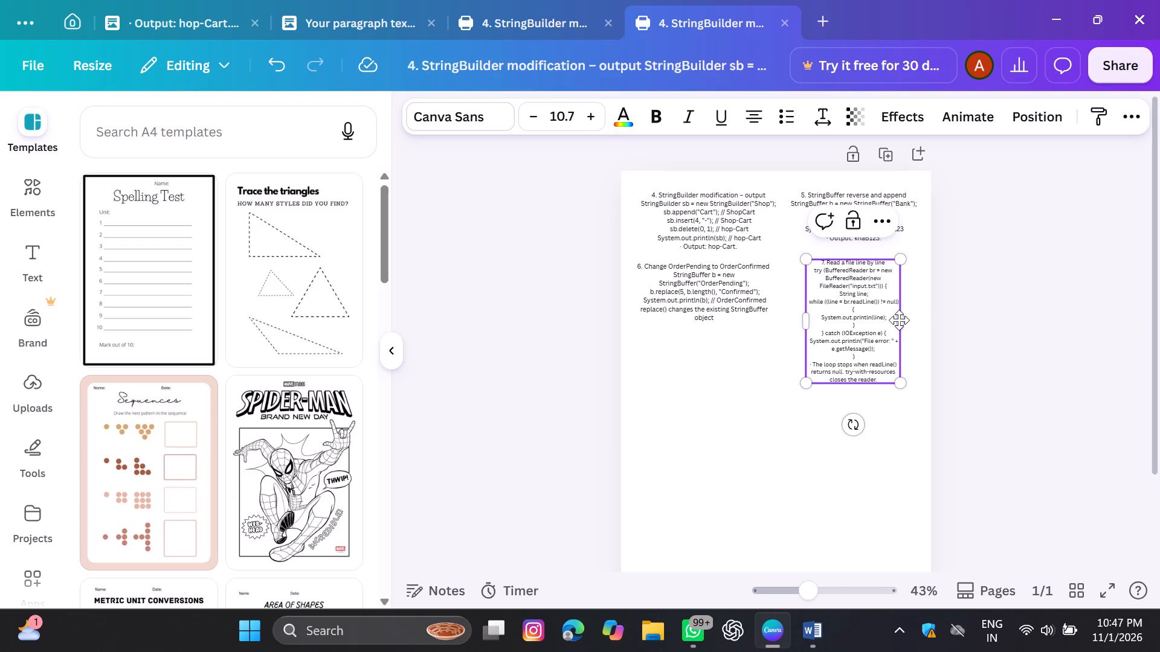
{"action": "left_click", "coordinate": [899, 320]}
{"action": "left_click_drag", "start_coordinate": [903, 320], "coordinate": [907, 320]}
{"action": "left_click_drag", "start_coordinate": [907, 320], "coordinate": [919, 319]}
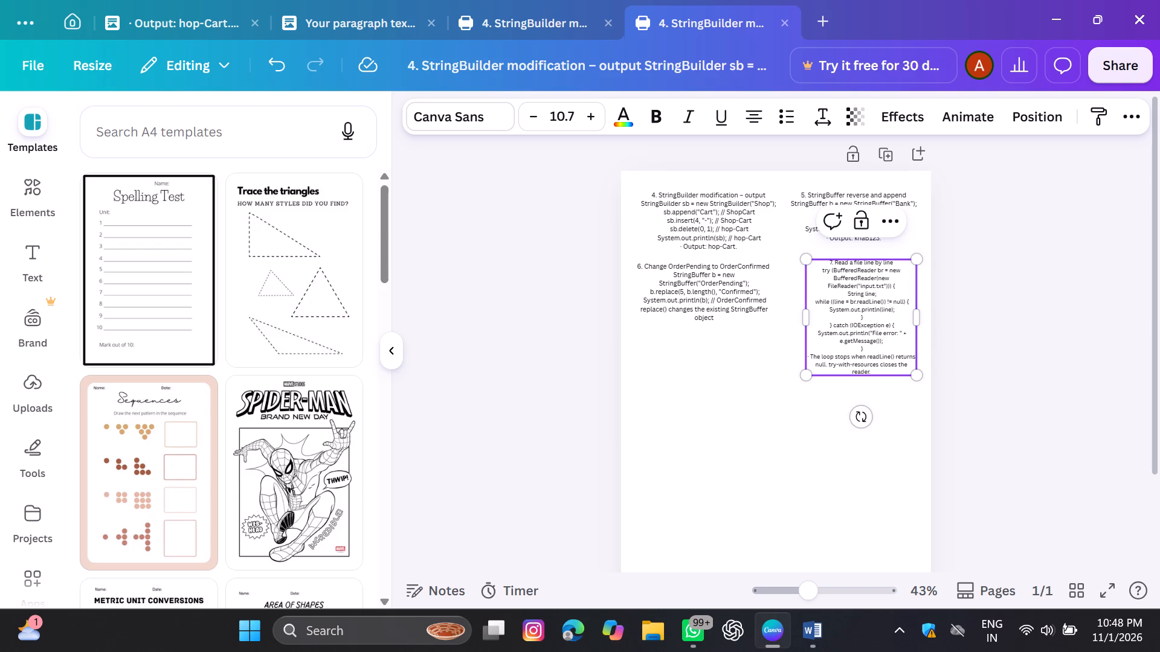
{"action": "left_click", "coordinate": [807, 316]}
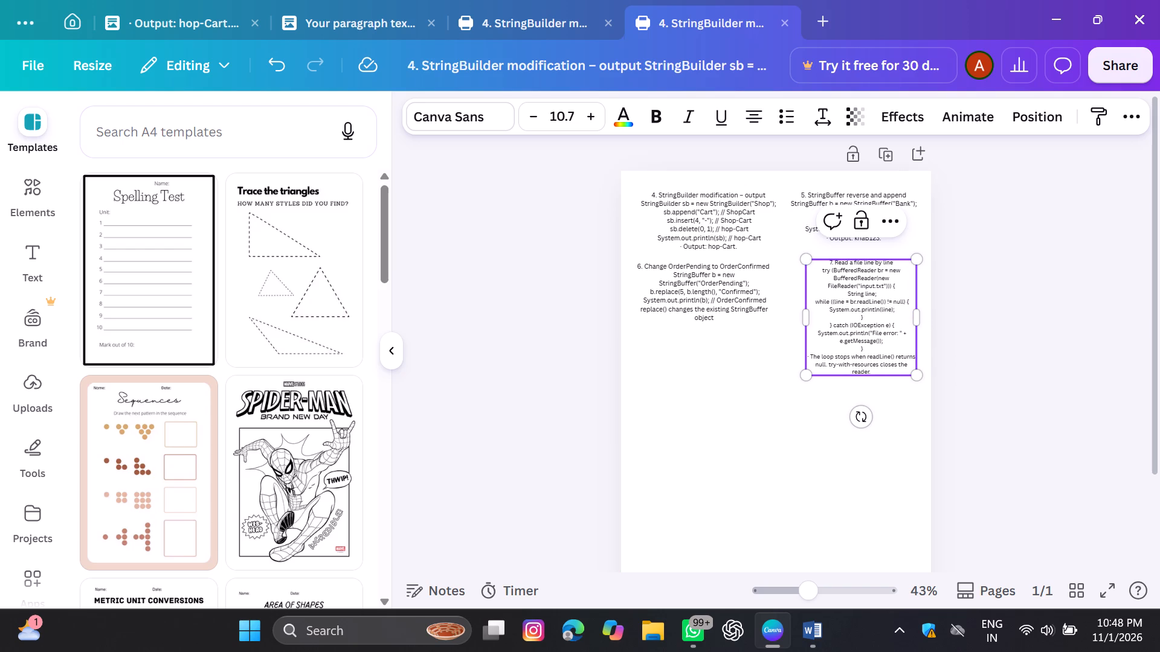
{"action": "left_click", "coordinate": [805, 316]}
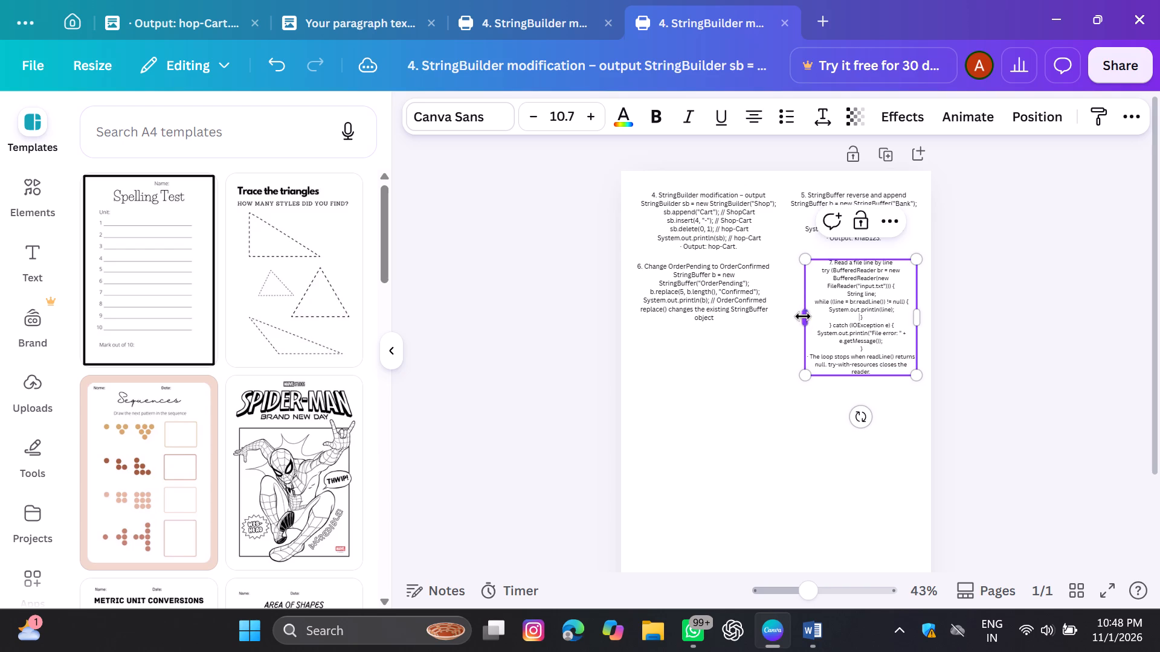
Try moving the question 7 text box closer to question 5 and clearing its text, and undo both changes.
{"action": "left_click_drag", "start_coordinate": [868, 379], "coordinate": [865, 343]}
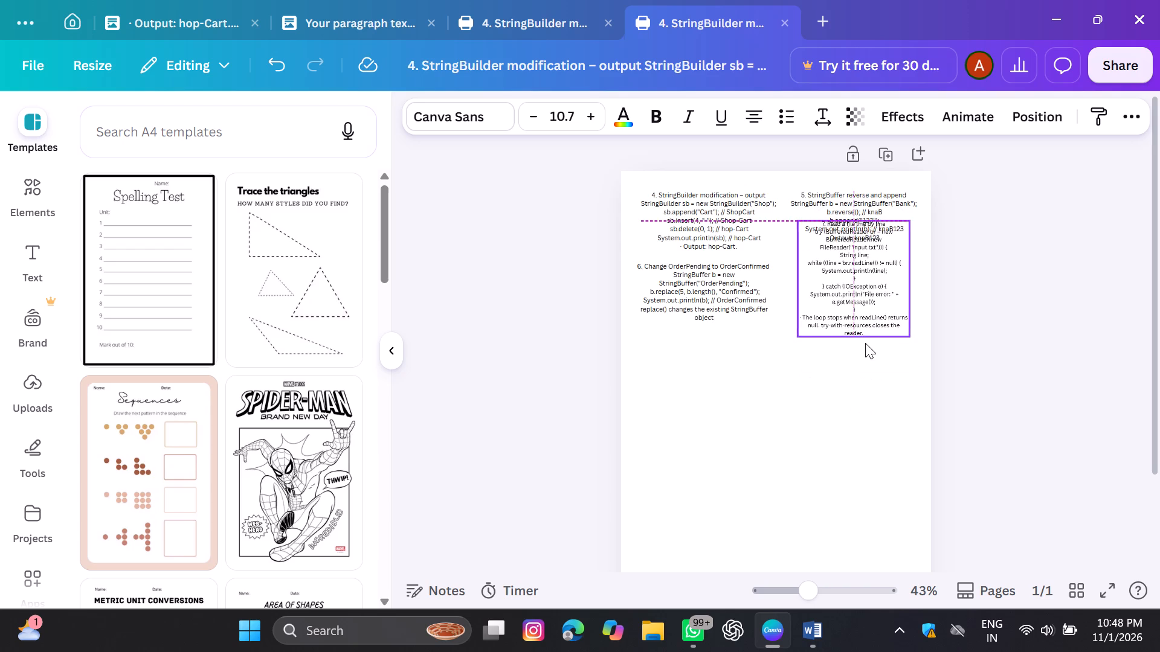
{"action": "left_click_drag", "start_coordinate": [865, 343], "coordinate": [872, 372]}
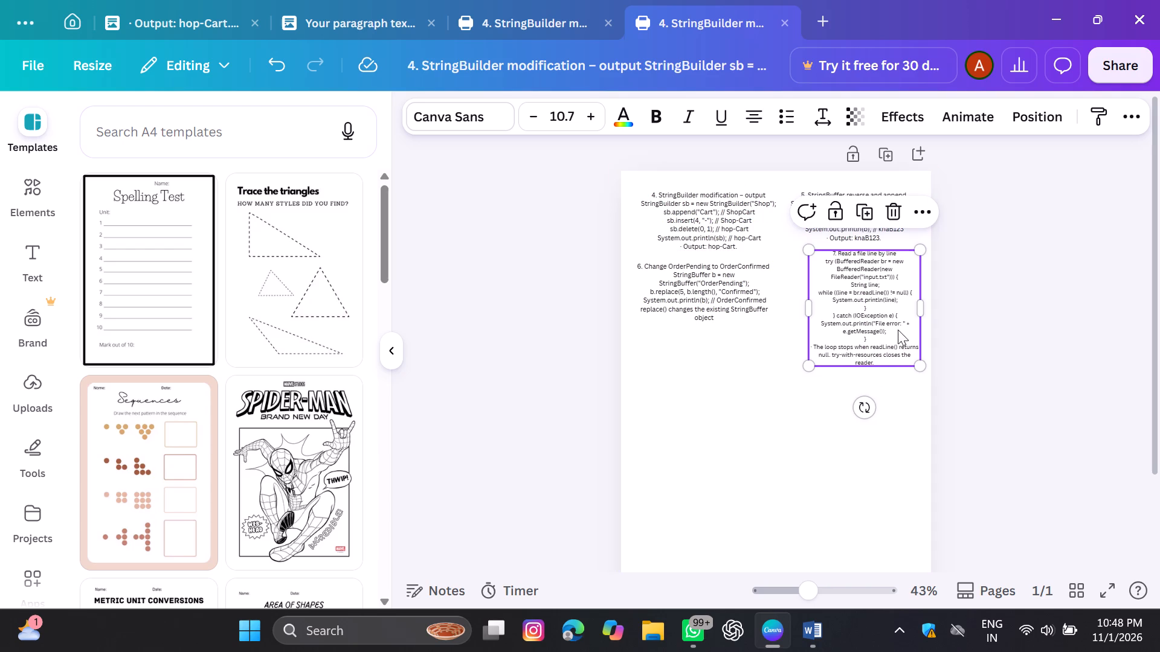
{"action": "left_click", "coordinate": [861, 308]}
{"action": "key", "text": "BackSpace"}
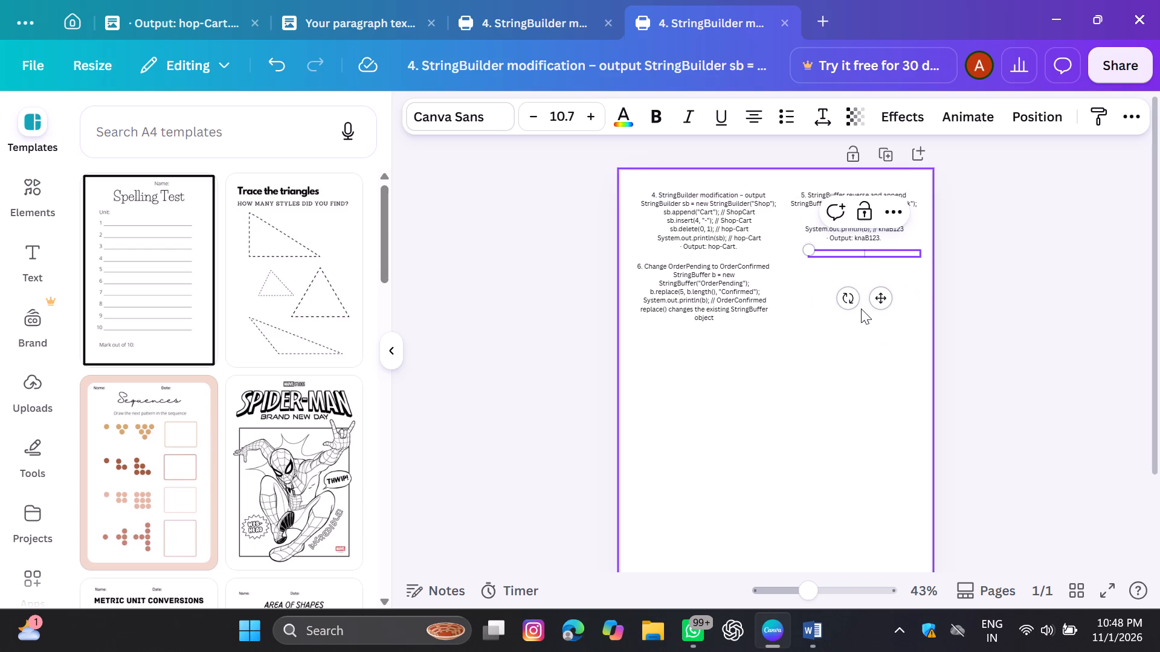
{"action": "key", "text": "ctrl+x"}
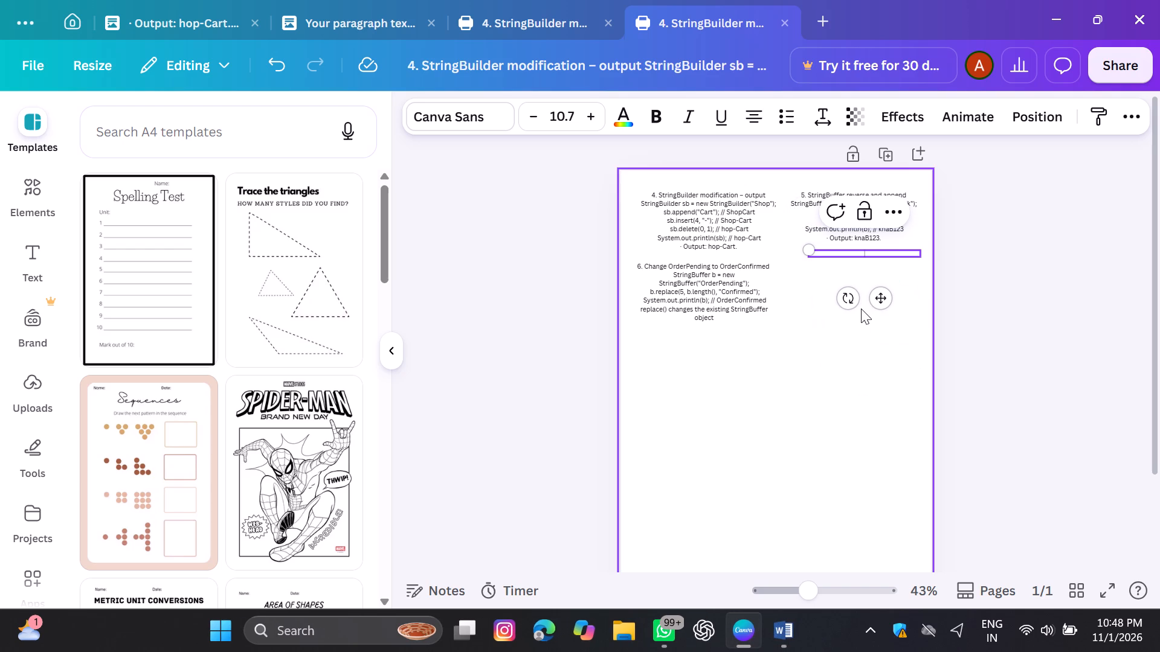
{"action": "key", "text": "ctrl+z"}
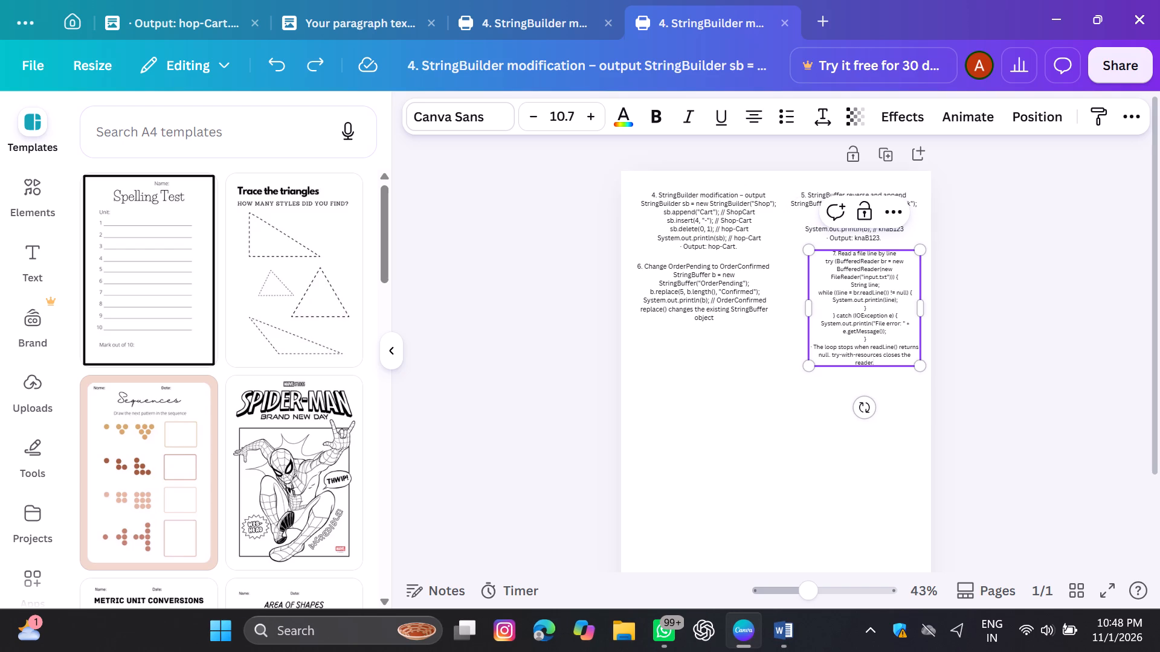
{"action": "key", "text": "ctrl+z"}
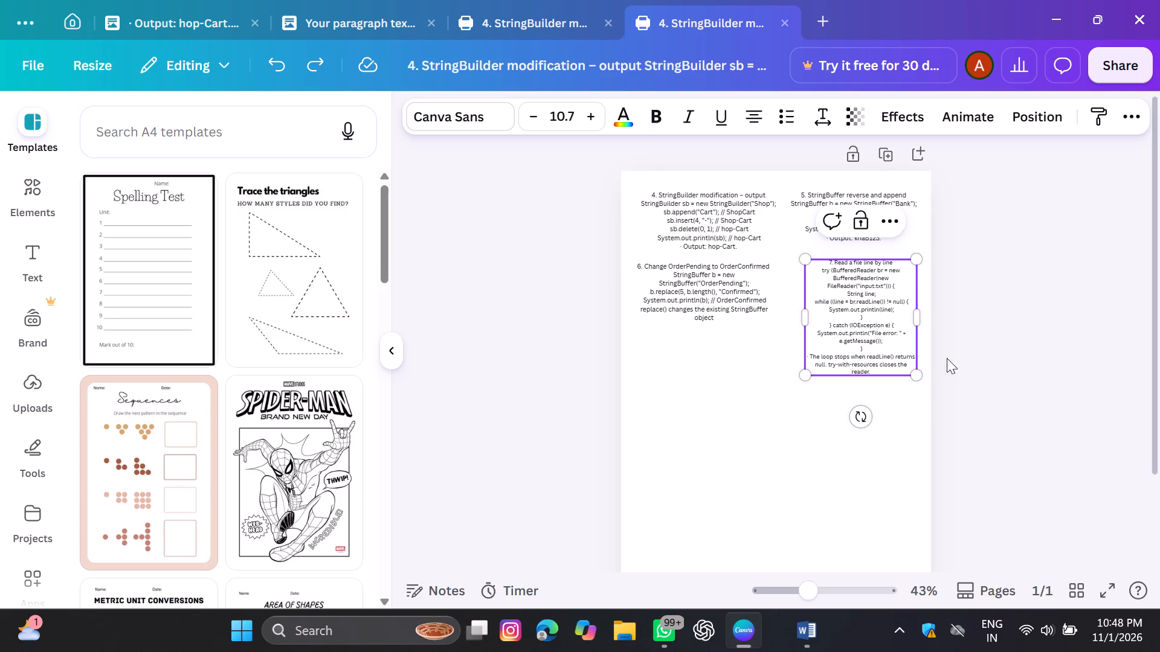
Set the font size of the question 7 text box to 12.
{"action": "left_click", "coordinate": [819, 450]}
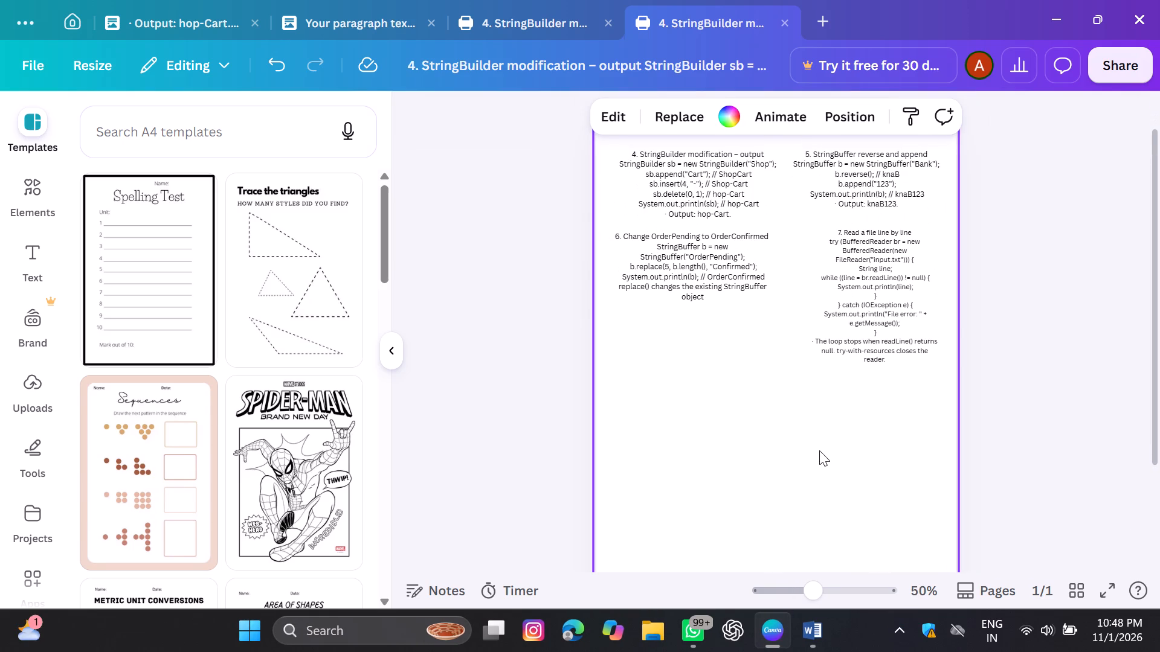
{"action": "left_click", "coordinate": [862, 349]}
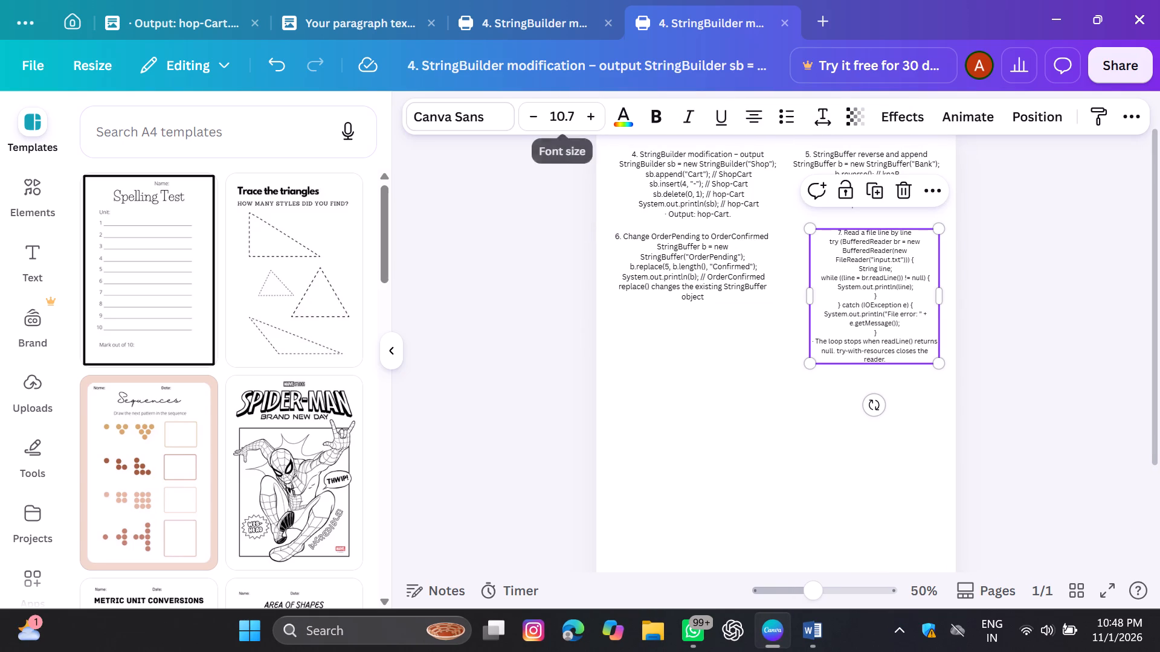
{"action": "left_click", "coordinate": [585, 120]}
{"action": "left_click", "coordinate": [585, 120]}
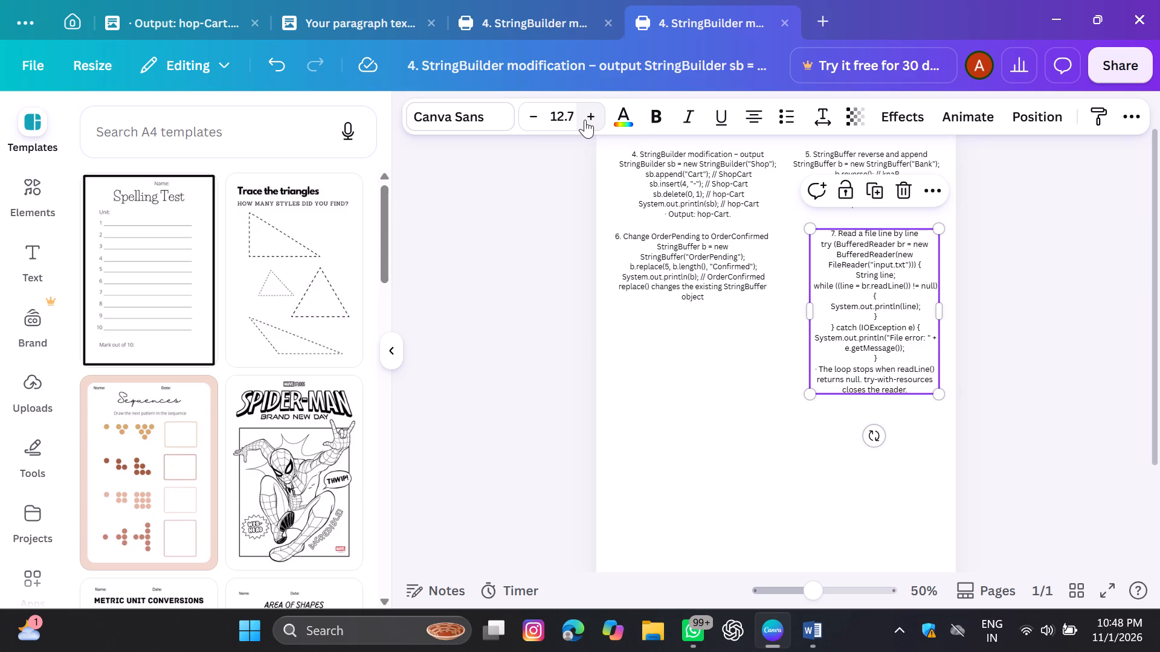
{"action": "left_click", "coordinate": [555, 117]}
{"action": "left_click", "coordinate": [567, 266]}
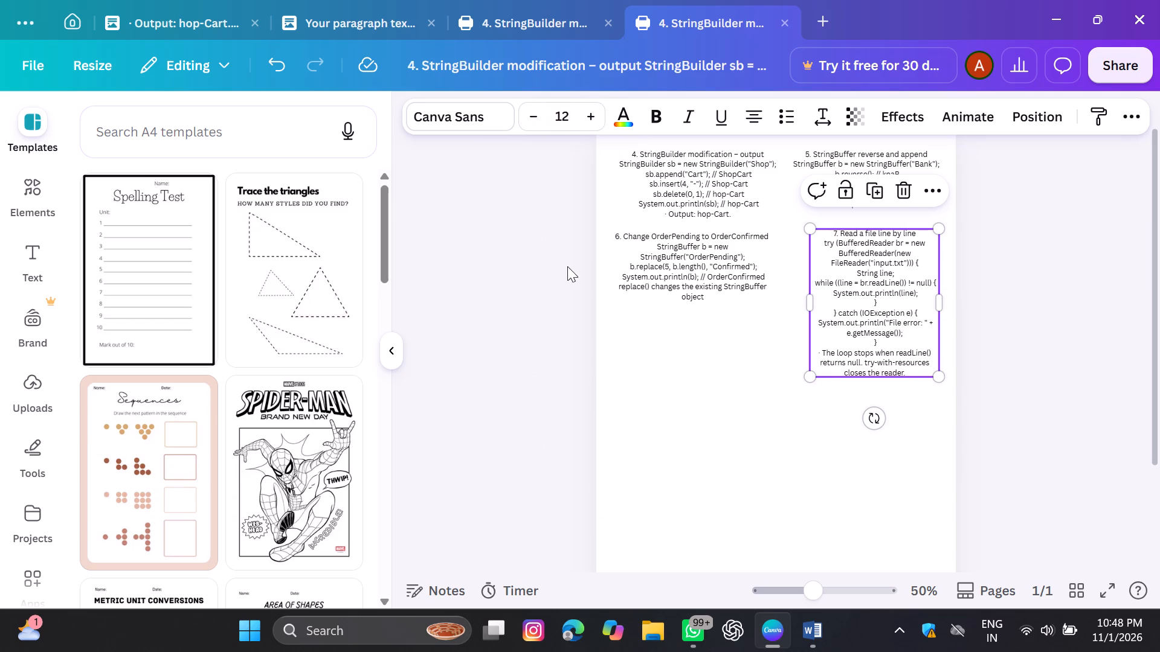
Widen the question 7 text box to about 8.5 and move it up directly beneath question 5's output line.
{"action": "left_click", "coordinate": [810, 304]}
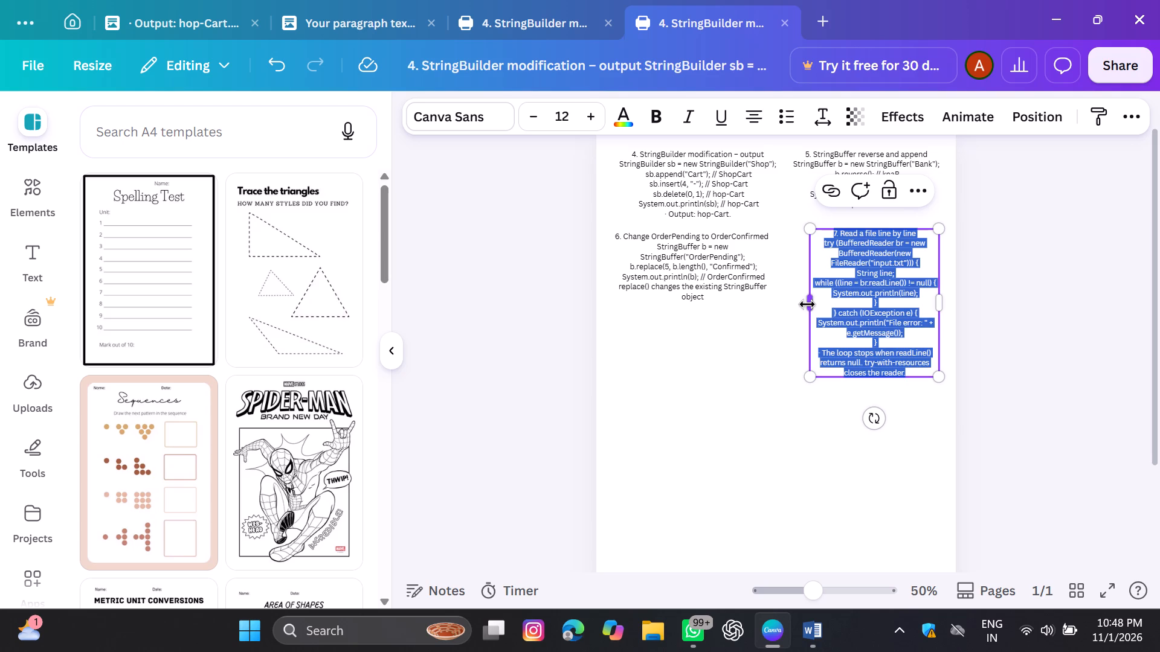
{"action": "left_click_drag", "start_coordinate": [809, 305], "coordinate": [792, 305]}
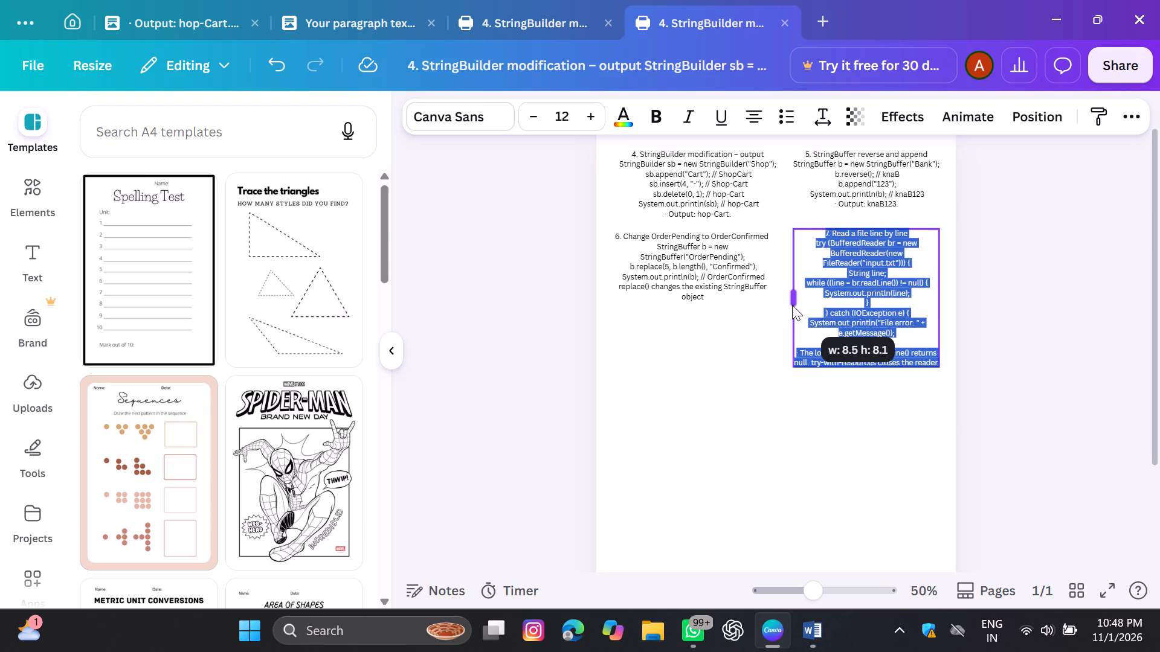
{"action": "left_click_drag", "start_coordinate": [792, 305], "coordinate": [790, 303]}
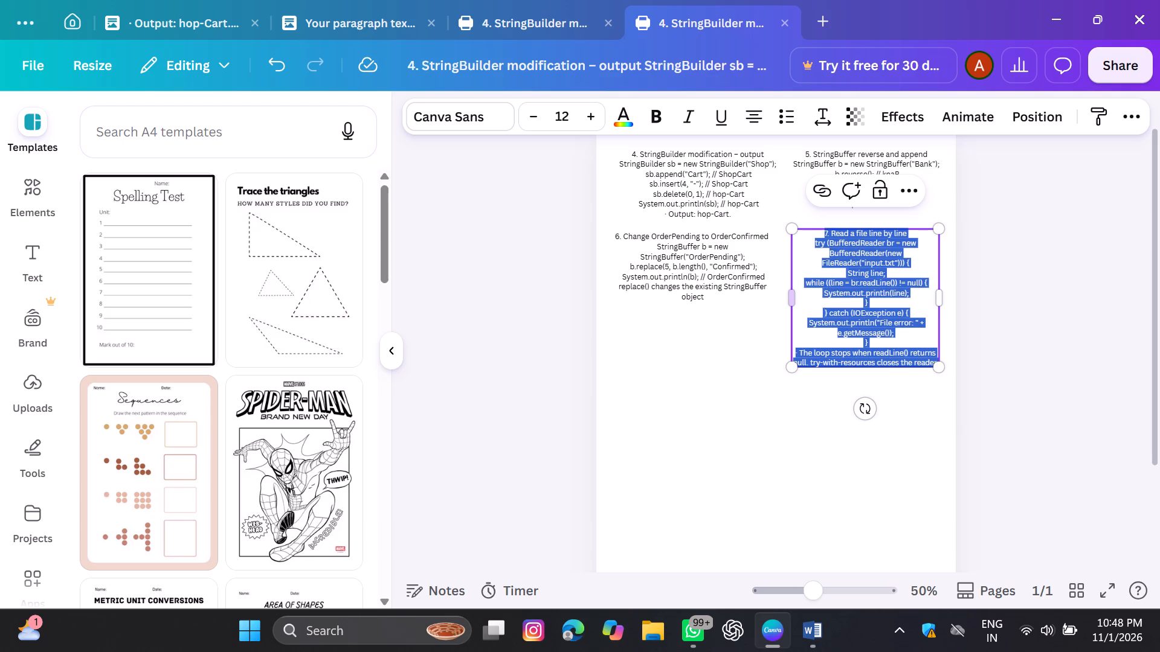
{"action": "left_click_drag", "start_coordinate": [872, 372], "coordinate": [872, 352]}
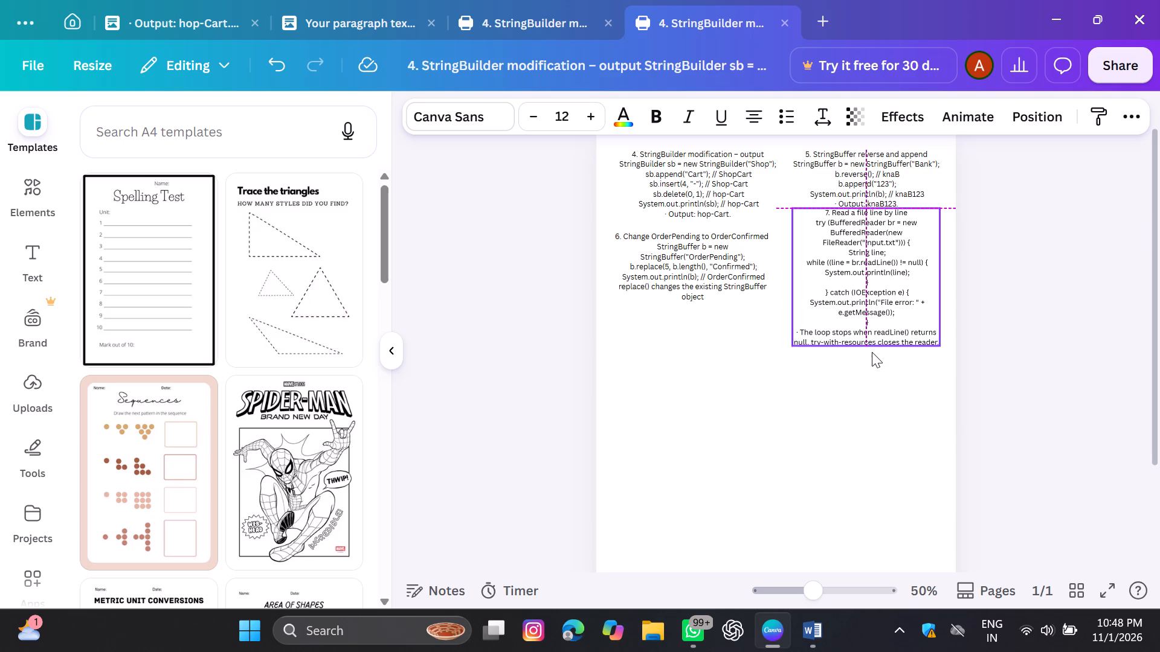
{"action": "left_click_drag", "start_coordinate": [872, 352], "coordinate": [880, 361]}
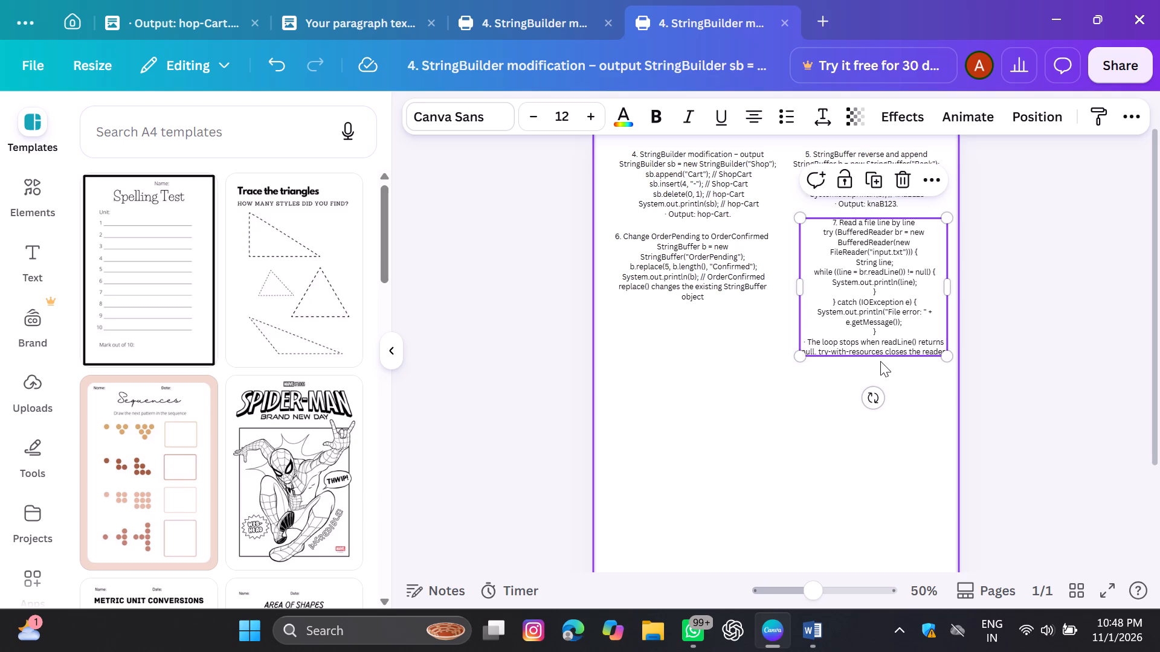
{"action": "left_click", "coordinate": [817, 410]}
{"action": "scroll", "coordinate": [817, 410], "scroll_direction": "right", "scroll_amount": 1}
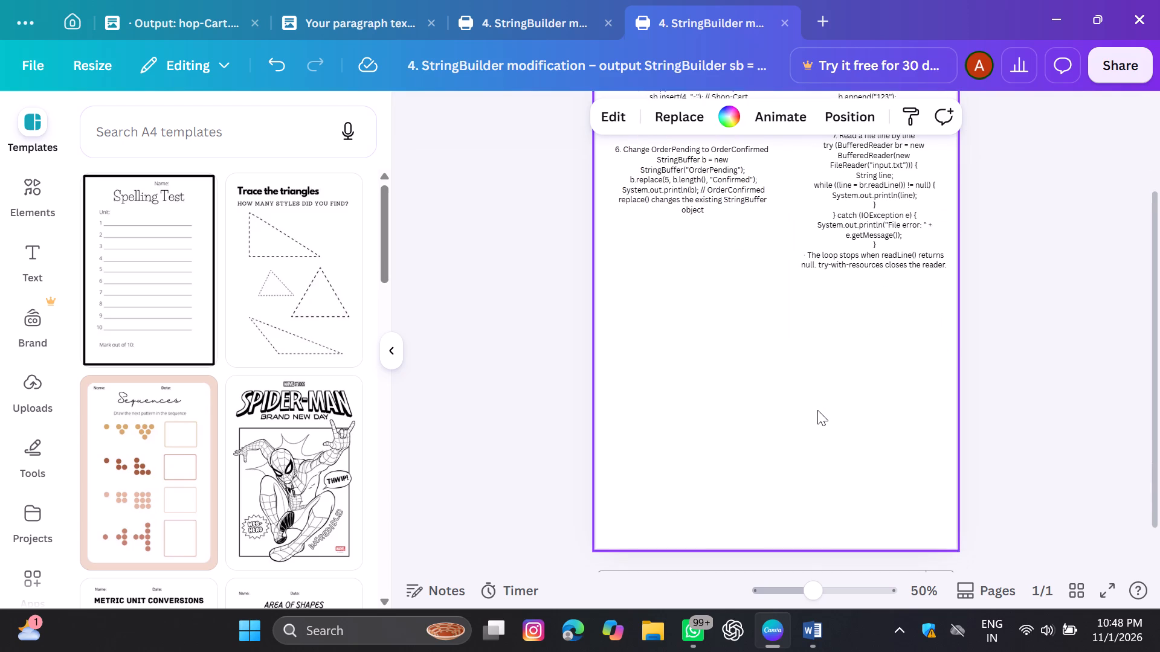
{"action": "scroll", "coordinate": [817, 410], "scroll_direction": "right", "scroll_amount": 2}
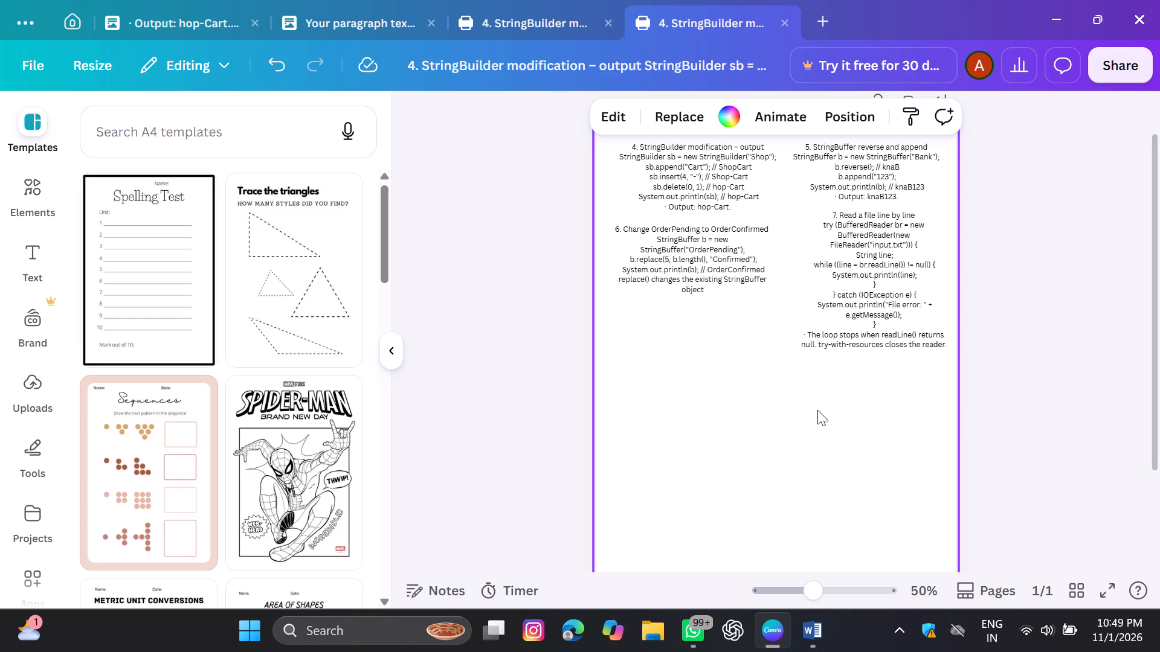
Switch to the Word document and copy question 8, from its "Correct FileWriter code" heading through the Correction bullet.
{"action": "key", "text": "alt+Tab"}
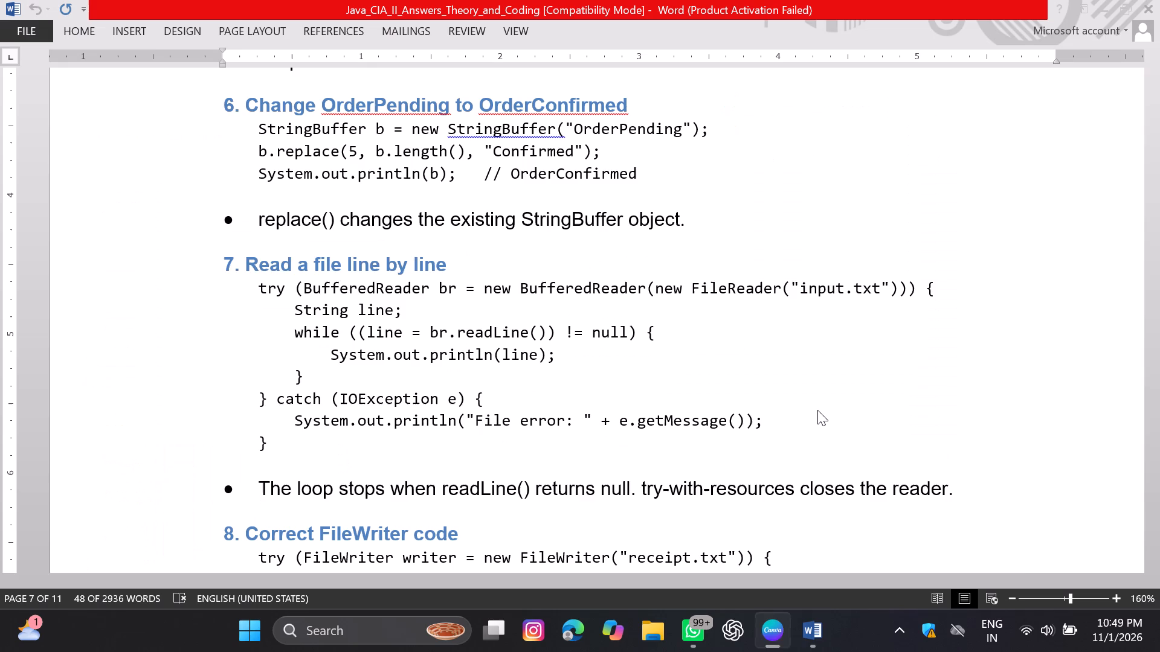
{"action": "scroll", "coordinate": [817, 410], "scroll_direction": "down", "scroll_amount": 1}
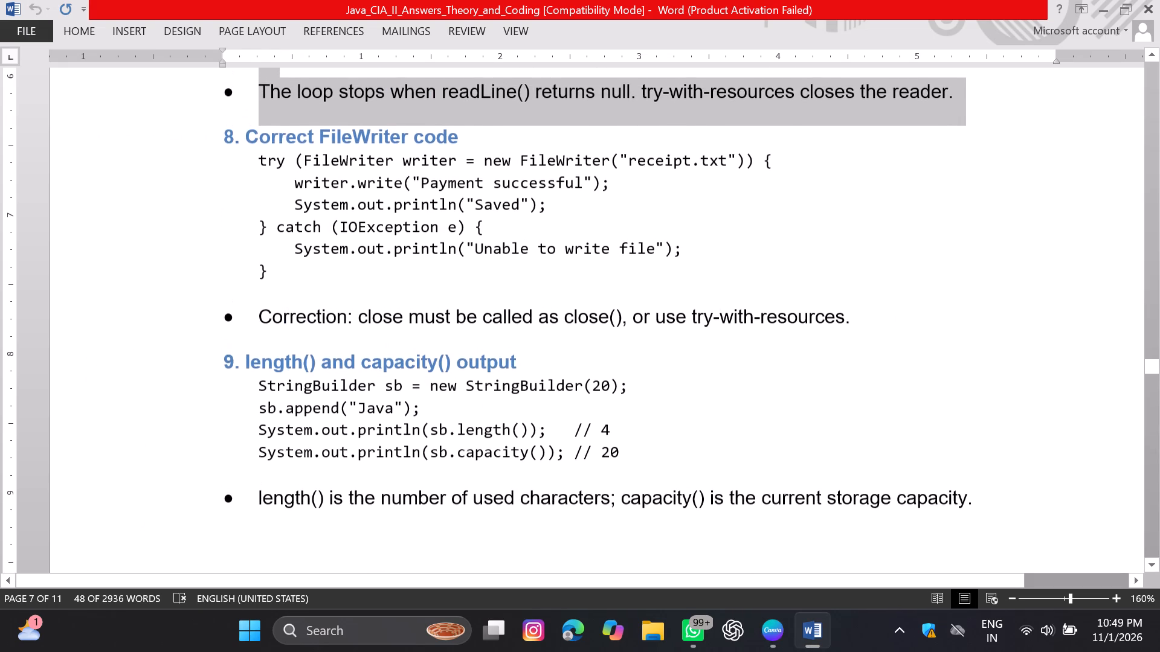
{"action": "scroll", "coordinate": [662, 428], "scroll_direction": "down", "scroll_amount": 1}
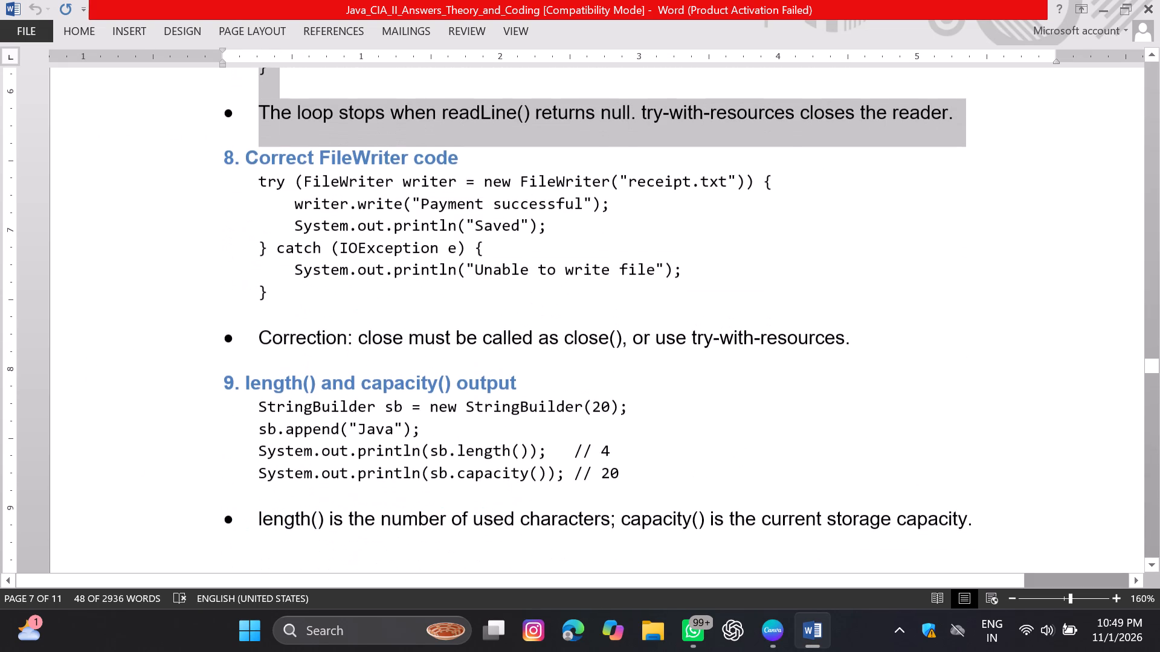
{"action": "scroll", "coordinate": [662, 428], "scroll_direction": "down", "scroll_amount": 1}
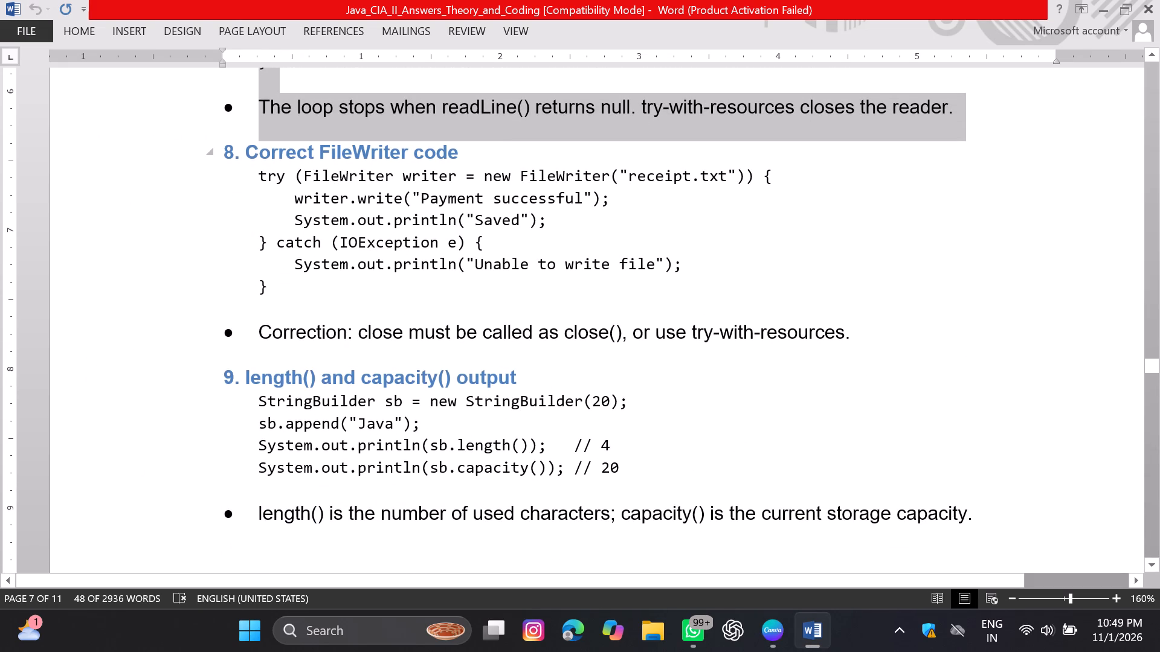
{"action": "left_click_drag", "start_coordinate": [224, 156], "coordinate": [851, 331]}
{"action": "key", "text": "ctrl+c"}
Switch to Canva and paste the copied question 8 onto the A4 page.
{"action": "key", "text": "alt+Tab"}
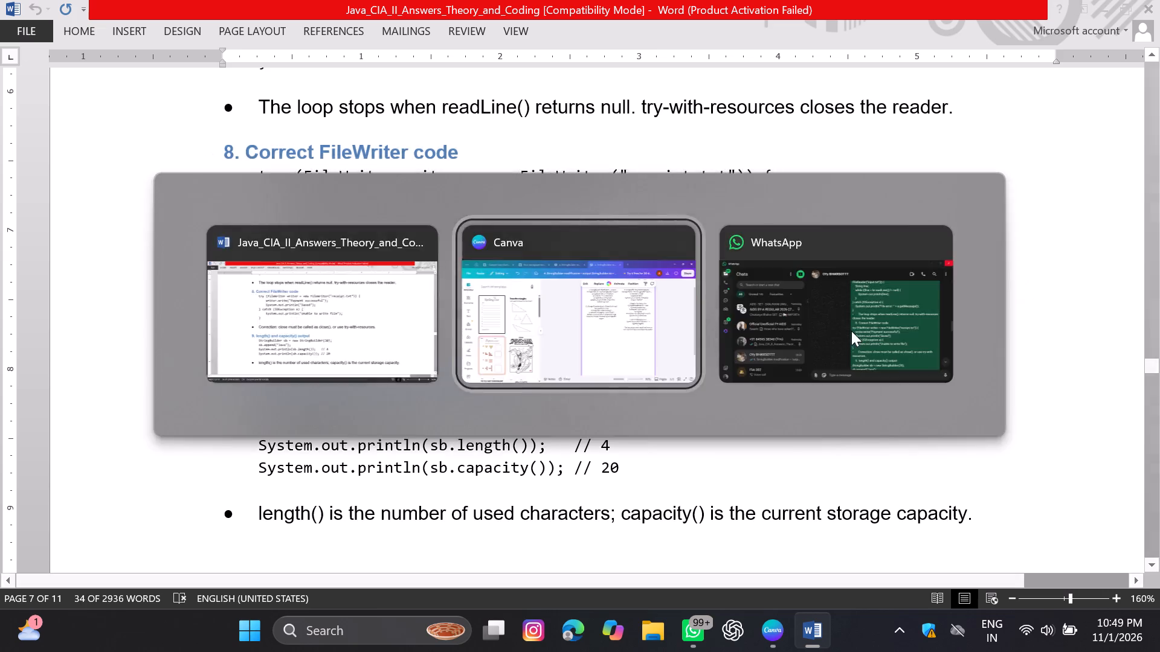
{"action": "left_click", "coordinate": [714, 370]}
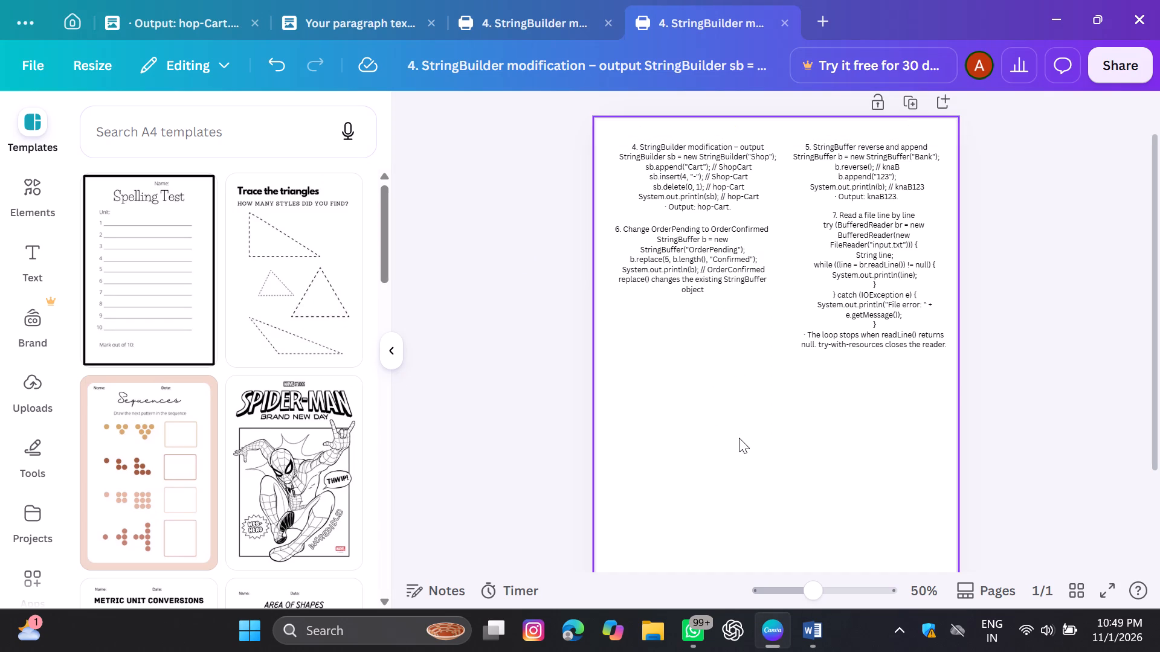
{"action": "key", "text": "ctrl+v"}
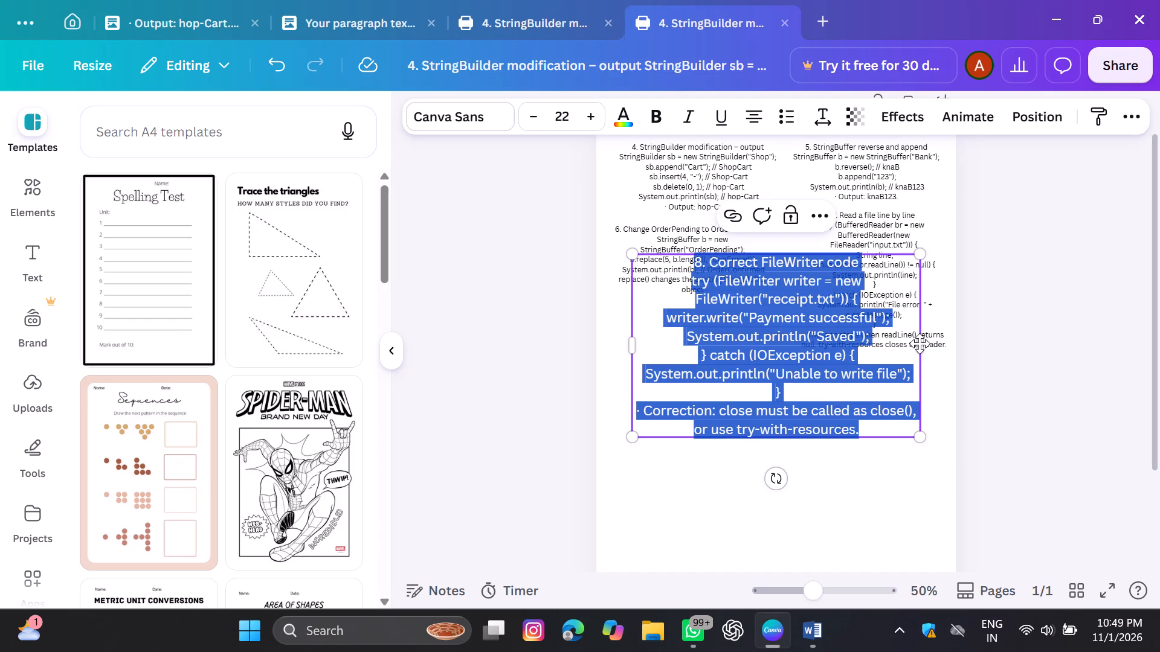
Narrow the question 8 text box and move it down against the page's left edge, below question 6.
{"action": "left_click_drag", "start_coordinate": [920, 344], "coordinate": [866, 379]}
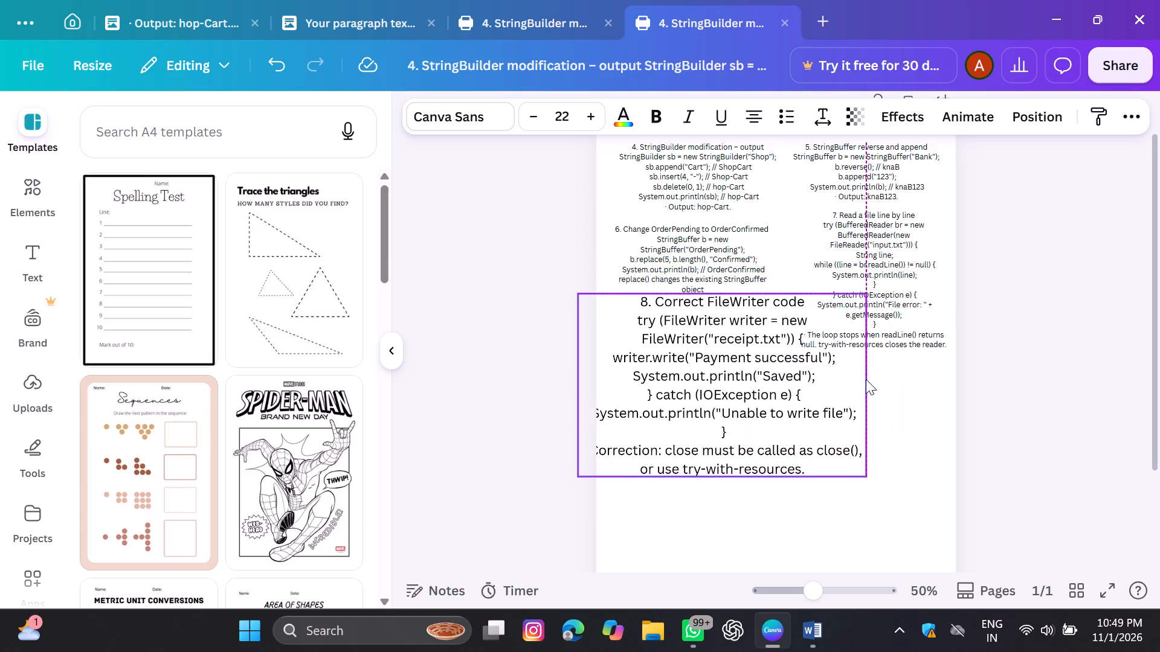
{"action": "left_click_drag", "start_coordinate": [866, 379], "coordinate": [849, 387]}
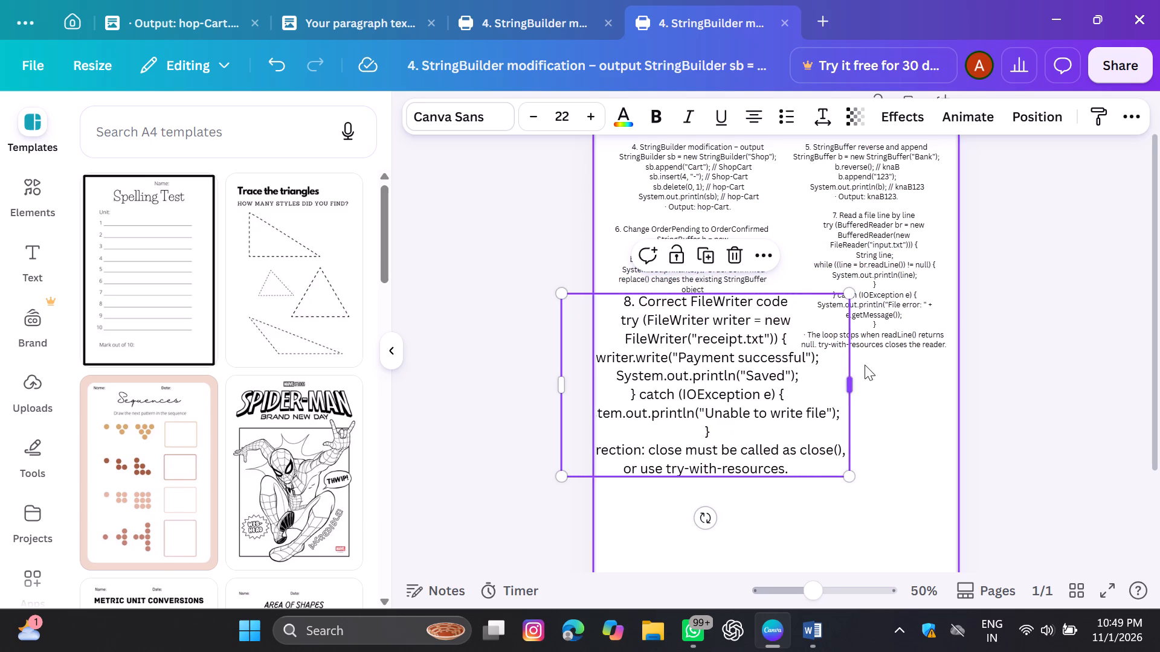
{"action": "left_click_drag", "start_coordinate": [854, 388], "coordinate": [838, 389]}
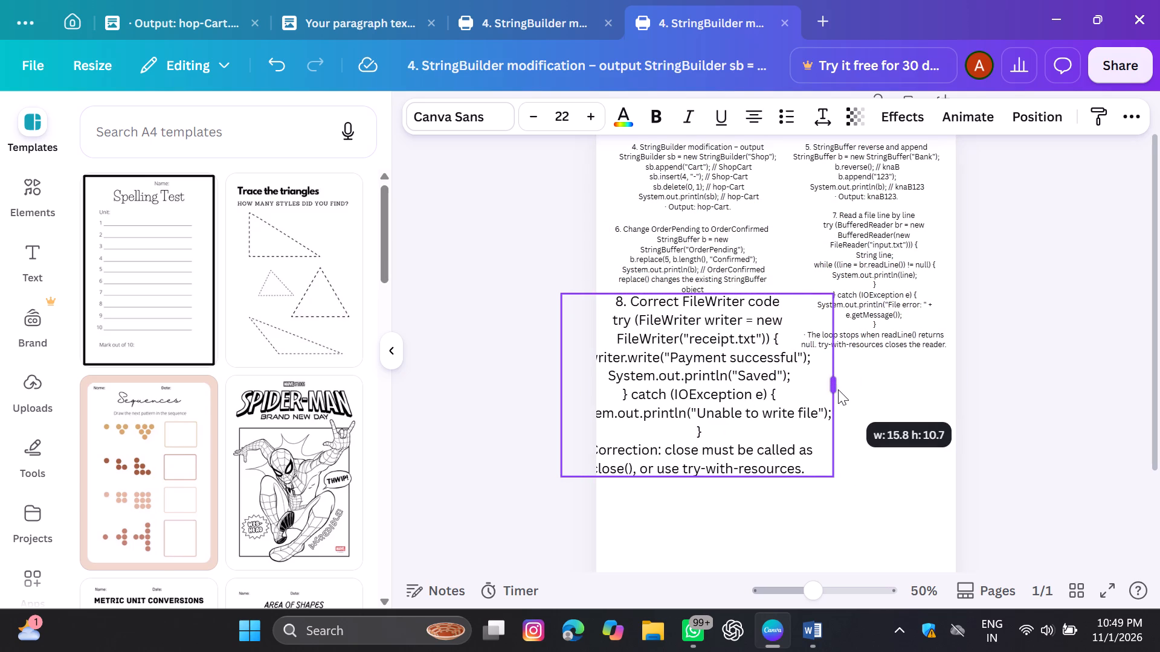
{"action": "left_click_drag", "start_coordinate": [838, 389], "coordinate": [810, 394]}
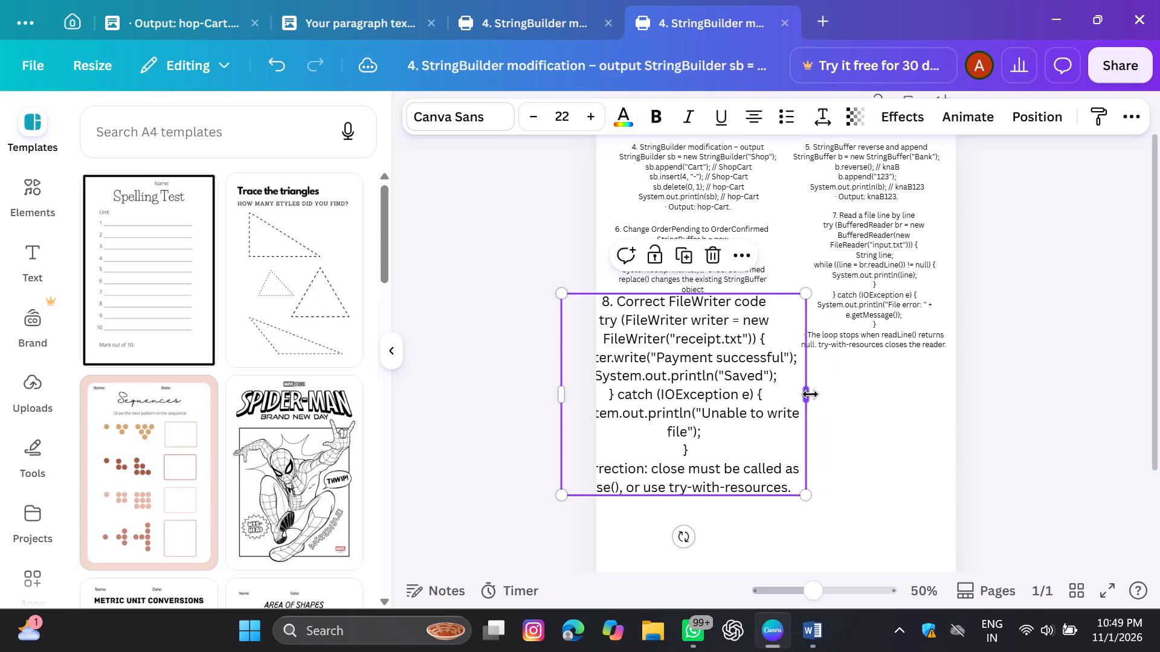
{"action": "left_click_drag", "start_coordinate": [562, 394], "coordinate": [594, 403]}
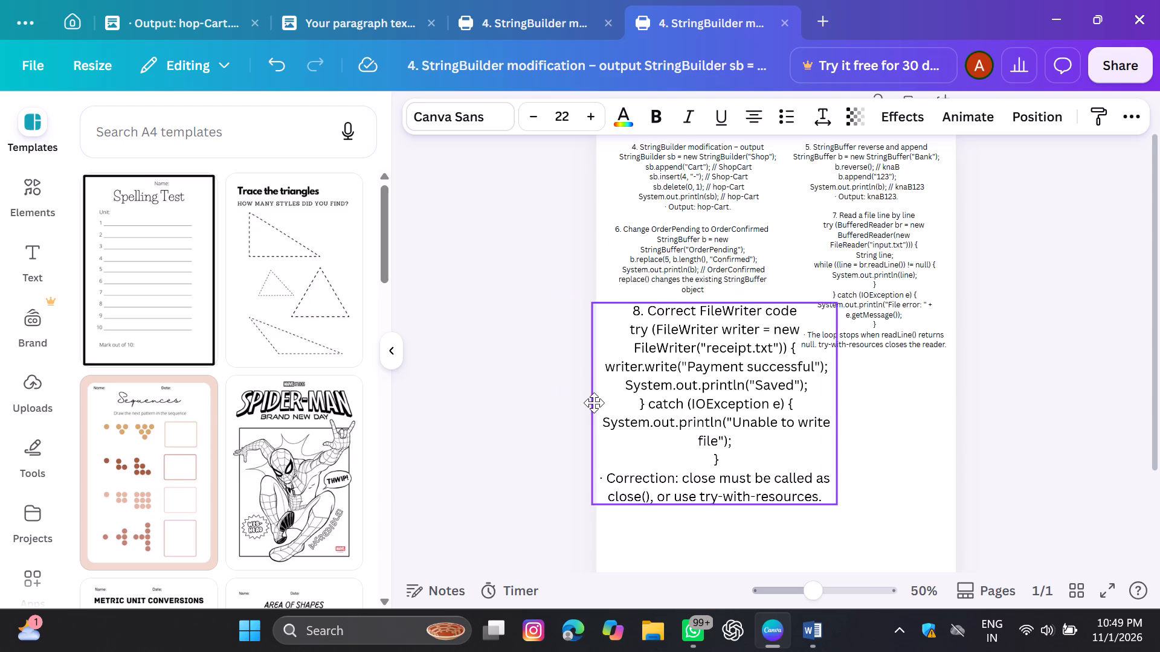
{"action": "left_click_drag", "start_coordinate": [594, 403], "coordinate": [602, 403]}
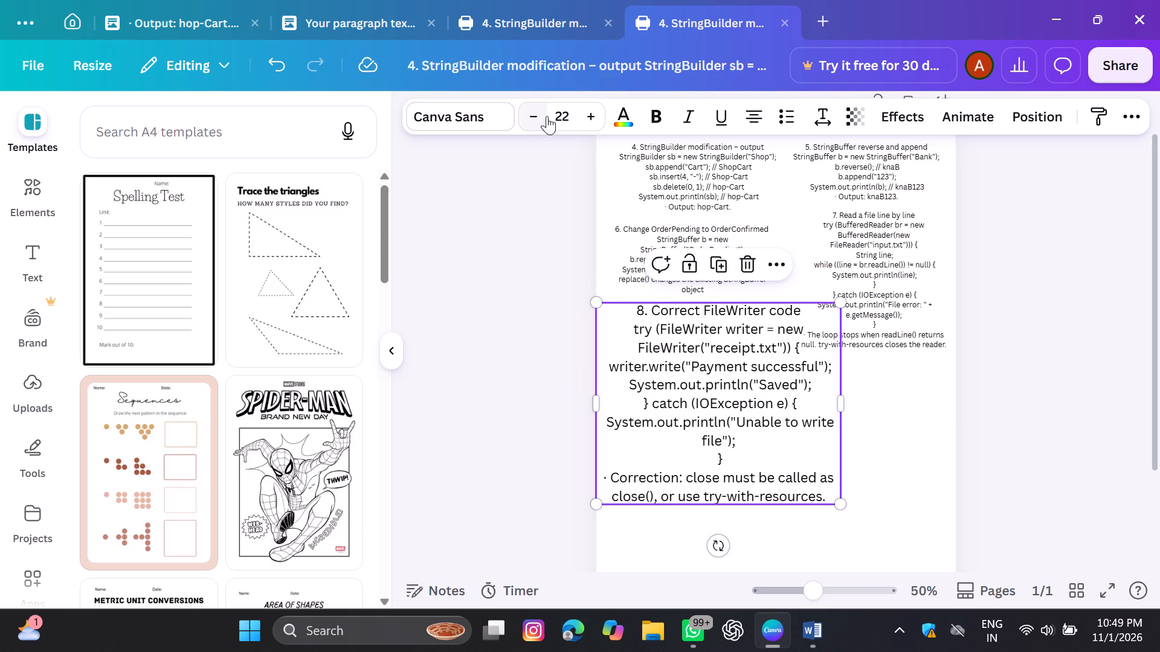
Set the font size of the question 8 text box to 12.
{"action": "left_click", "coordinate": [560, 116]}
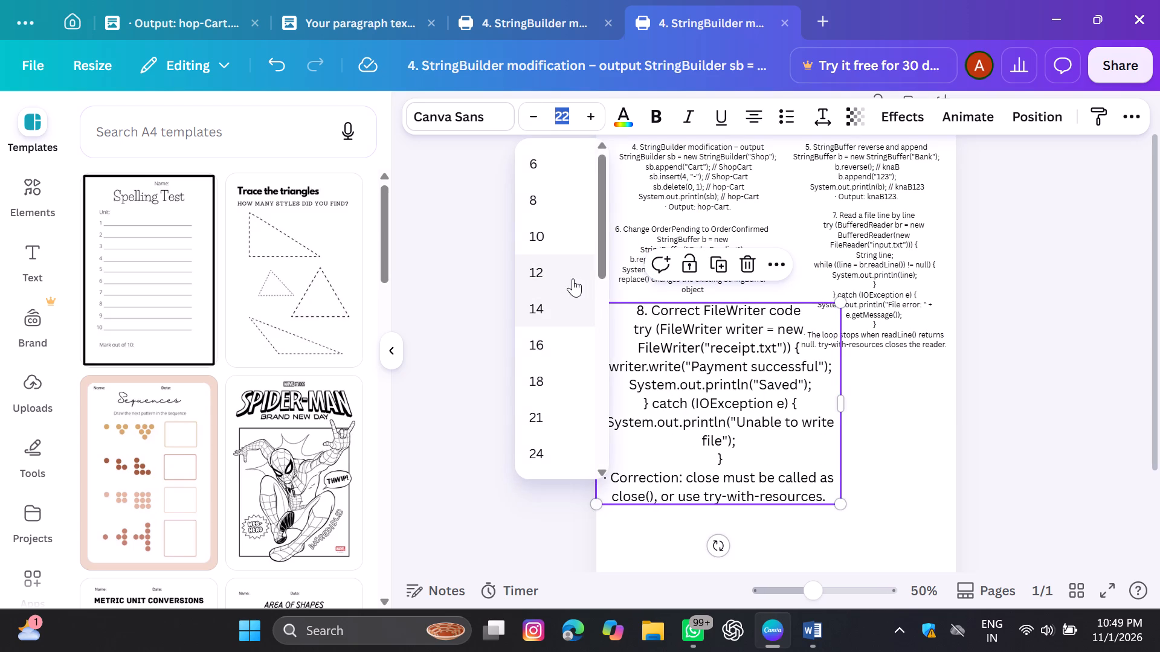
{"action": "left_click", "coordinate": [573, 278]}
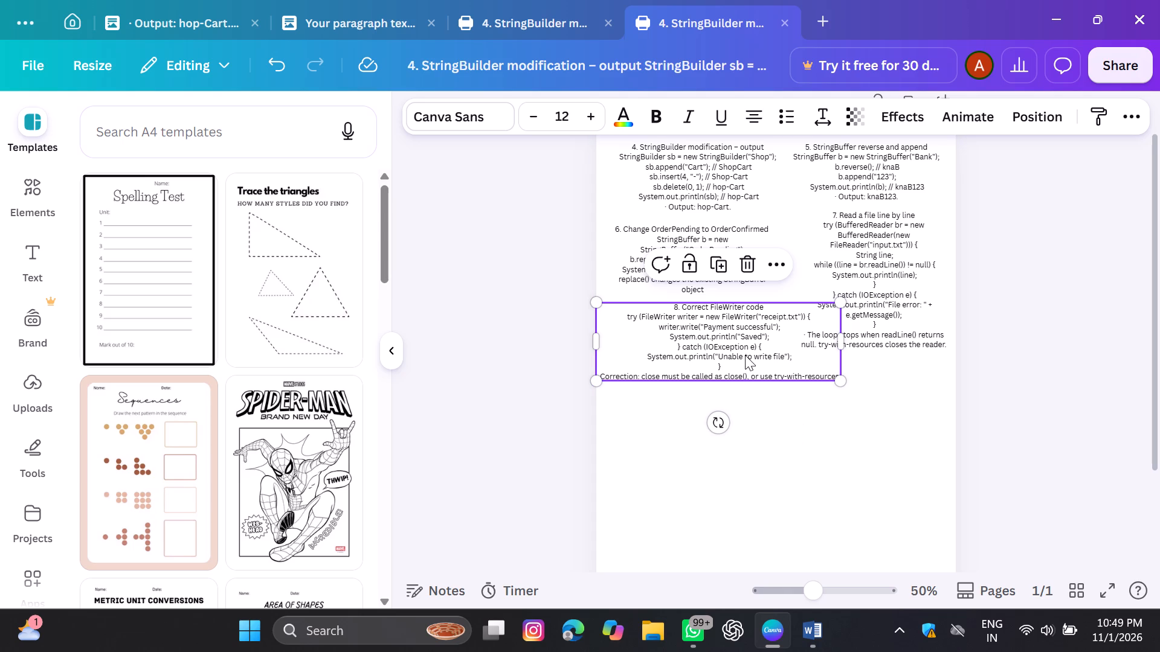
Shift the question 8 text box further left below question 6 and narrow it from its right side.
{"action": "left_click_drag", "start_coordinate": [745, 355], "coordinate": [736, 350]}
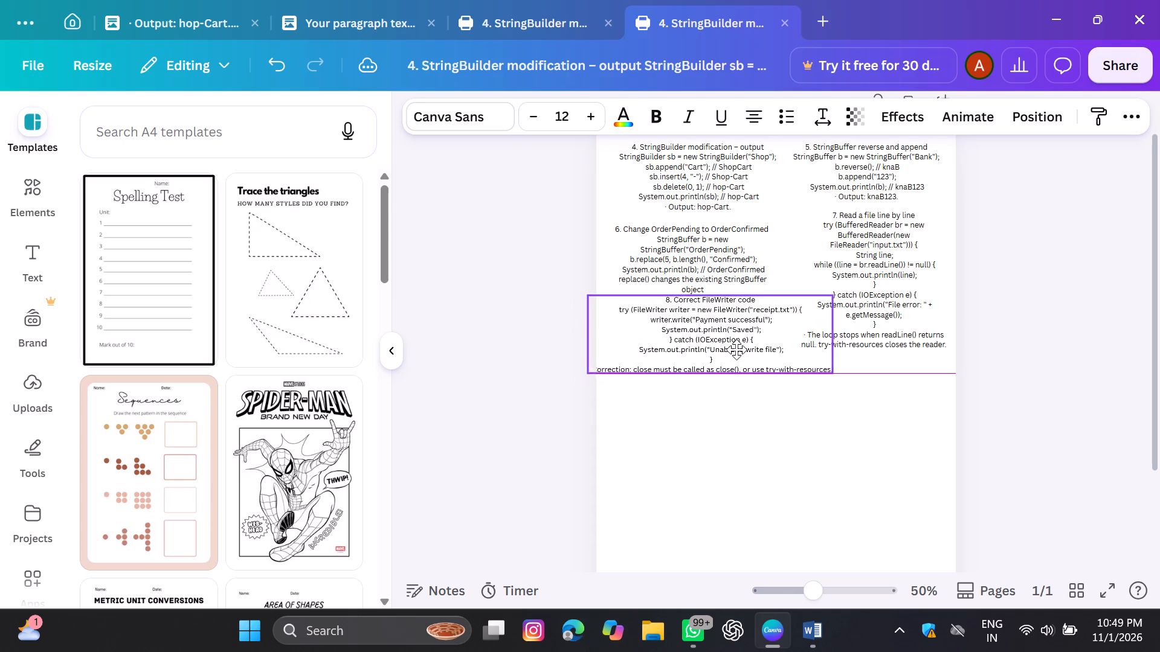
{"action": "left_click_drag", "start_coordinate": [736, 350], "coordinate": [724, 362]}
{"action": "left_click_drag", "start_coordinate": [819, 349], "coordinate": [796, 357]}
{"action": "left_click_drag", "start_coordinate": [801, 357], "coordinate": [772, 360]}
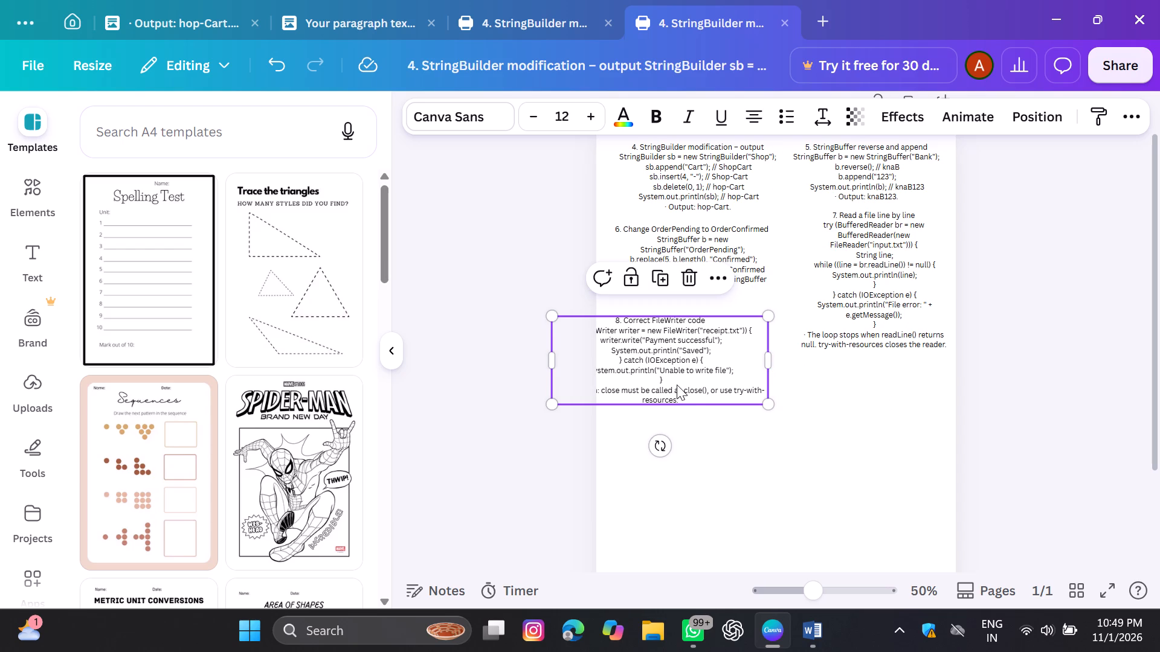
In question 8, remove the line break before the final closing brace so it follows the "Unable to write file" line.
{"action": "left_click", "coordinate": [651, 379]}
{"action": "left_click", "coordinate": [651, 379]}
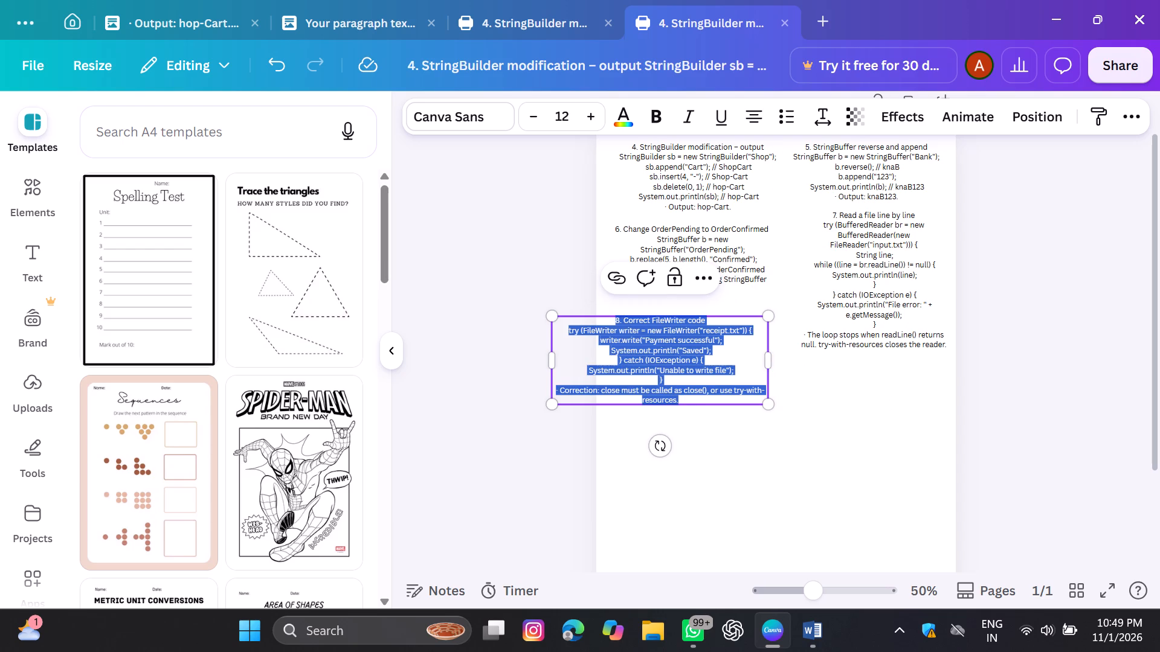
{"action": "key", "text": "BackSpace"}
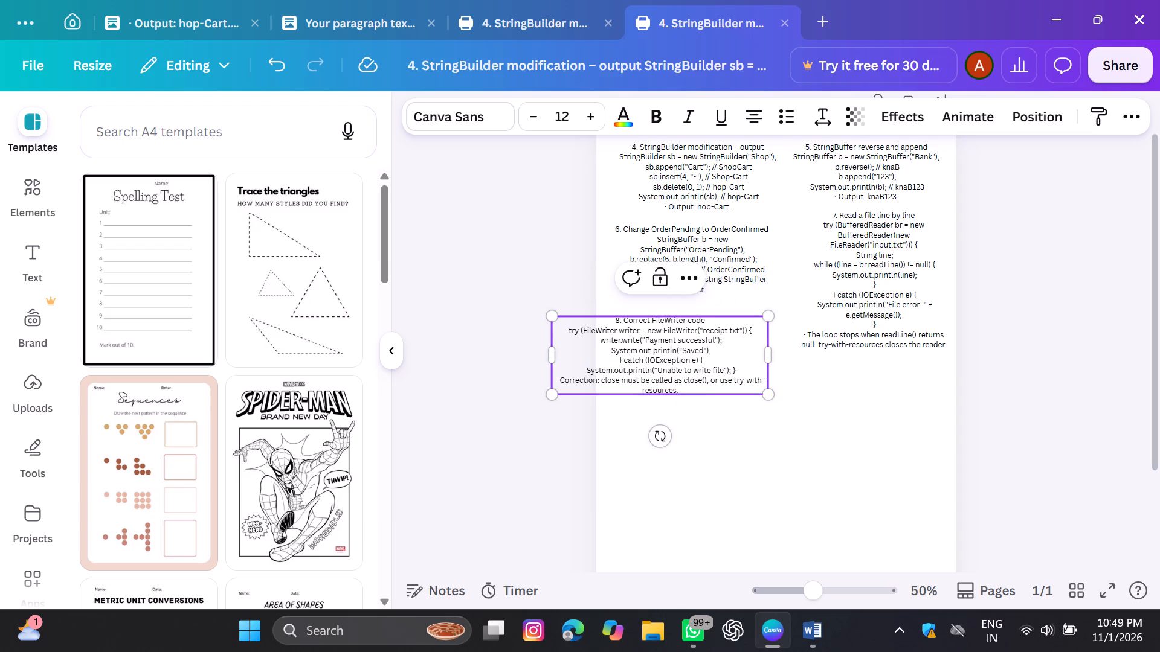
Narrow the question 8 text box from its left side to fit the left column and move it up directly beneath question 6.
{"action": "left_click_drag", "start_coordinate": [551, 357], "coordinate": [615, 375]}
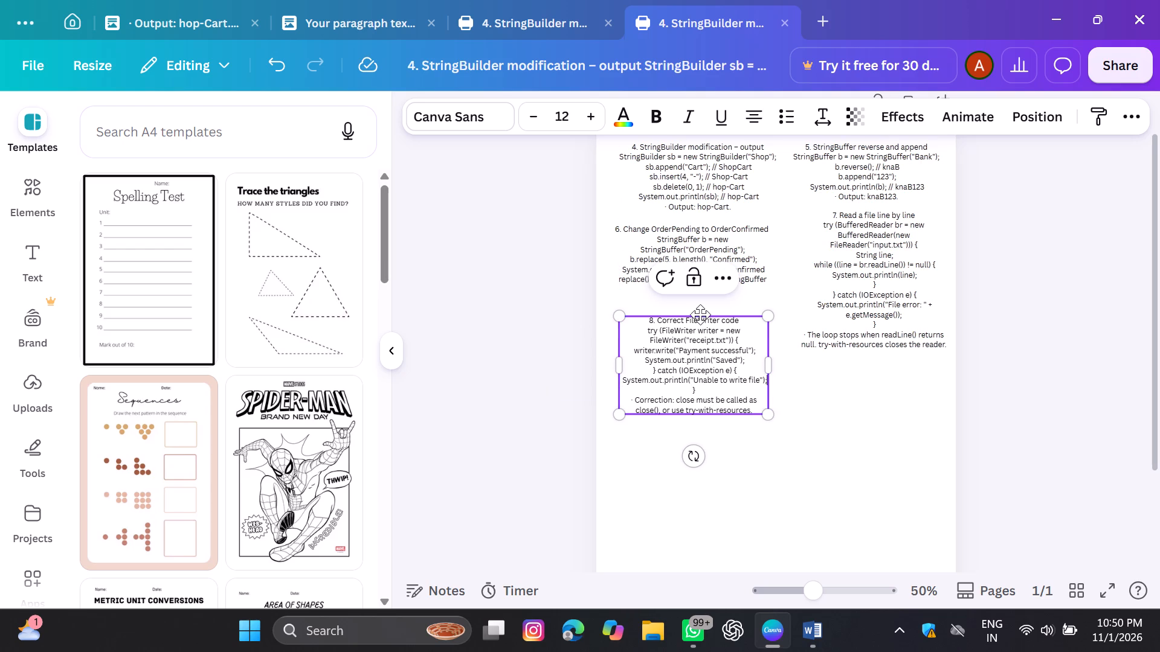
{"action": "left_click_drag", "start_coordinate": [697, 315], "coordinate": [697, 300]}
{"action": "left_click", "coordinate": [771, 438]}
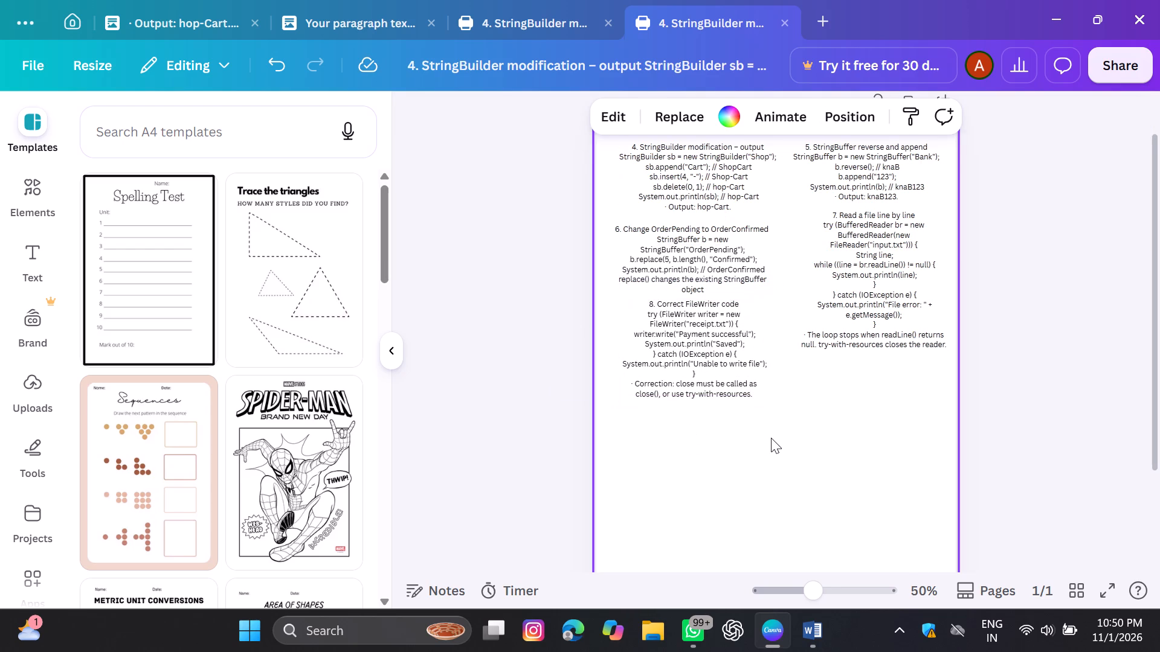
Switch to the Word document and copy question 9, from its "length() and capacity() output" heading through the storage capacity bullet.
{"action": "scroll", "coordinate": [771, 438], "scroll_direction": "down", "scroll_amount": 1}
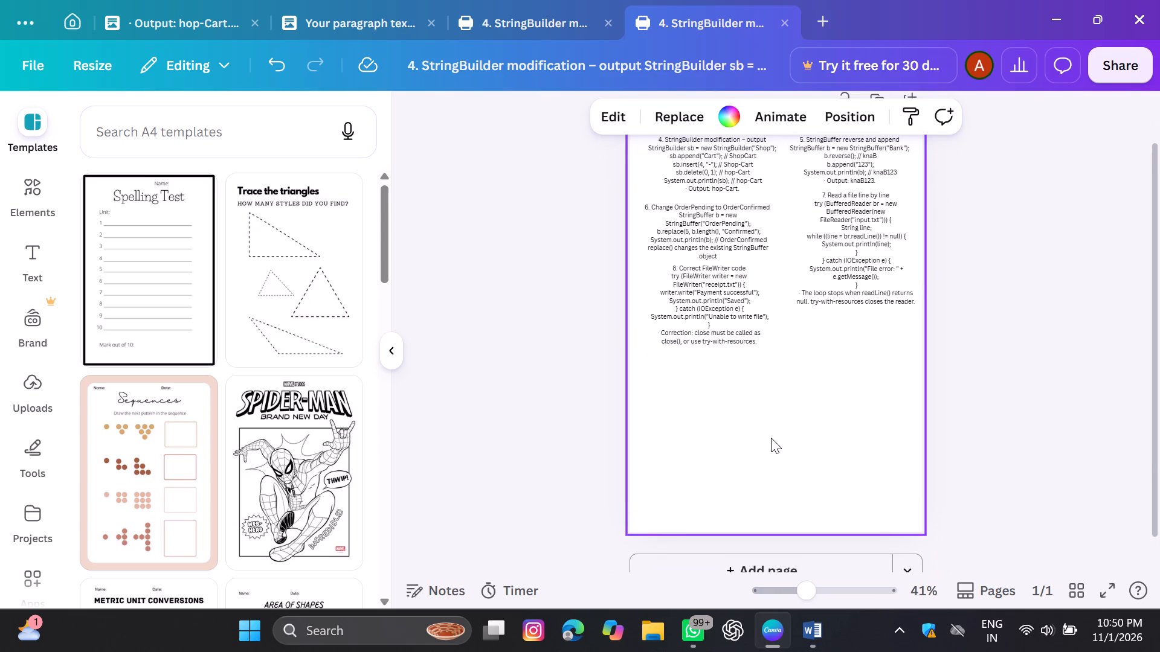
{"action": "scroll", "coordinate": [771, 438], "scroll_direction": "down", "scroll_amount": 1}
{"action": "scroll", "coordinate": [771, 438], "scroll_direction": "up", "scroll_amount": 2}
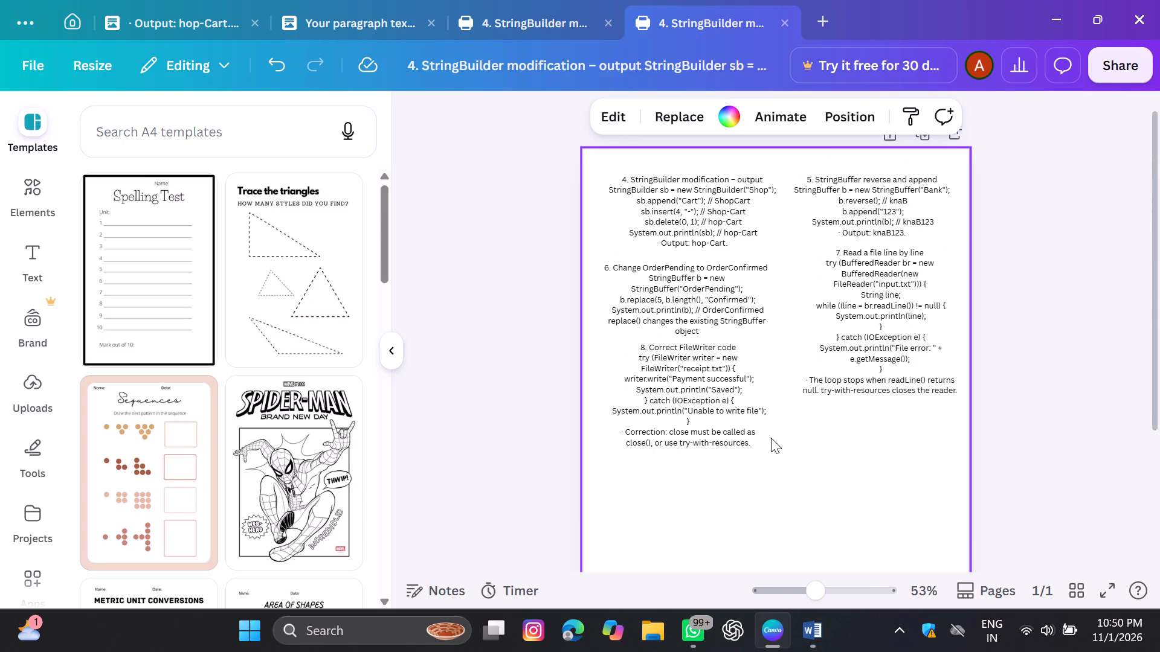
{"action": "key", "text": "alt+Tab"}
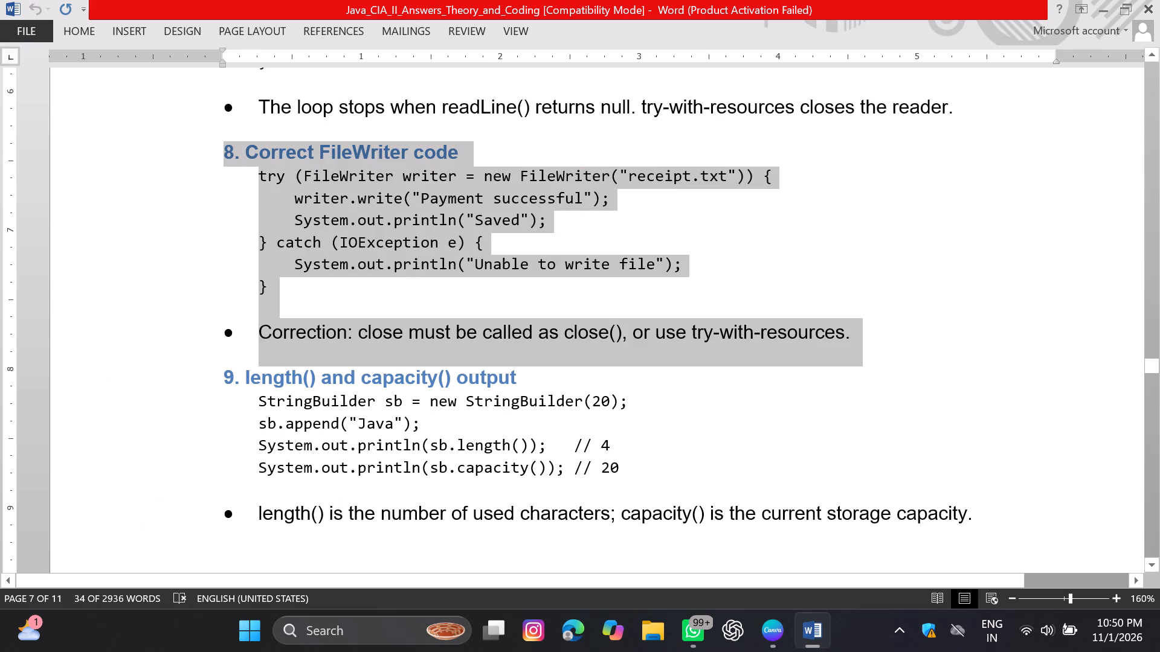
{"action": "scroll", "coordinate": [771, 438], "scroll_direction": "down", "scroll_amount": 5}
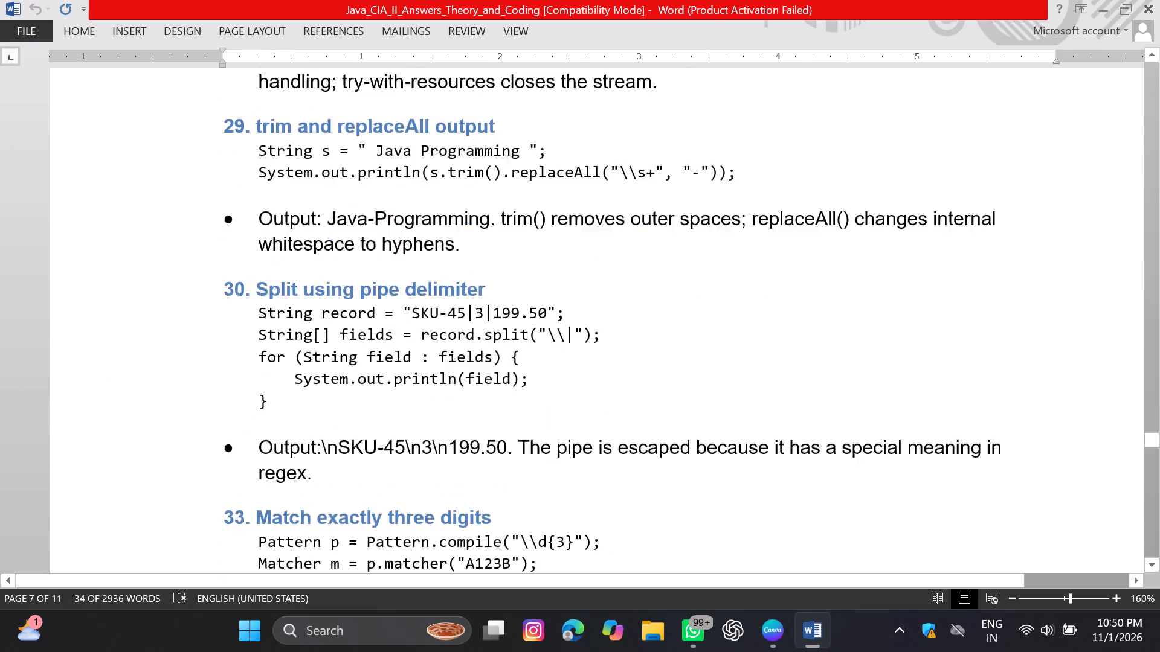
{"action": "scroll", "coordinate": [771, 438], "scroll_direction": "up", "scroll_amount": 3}
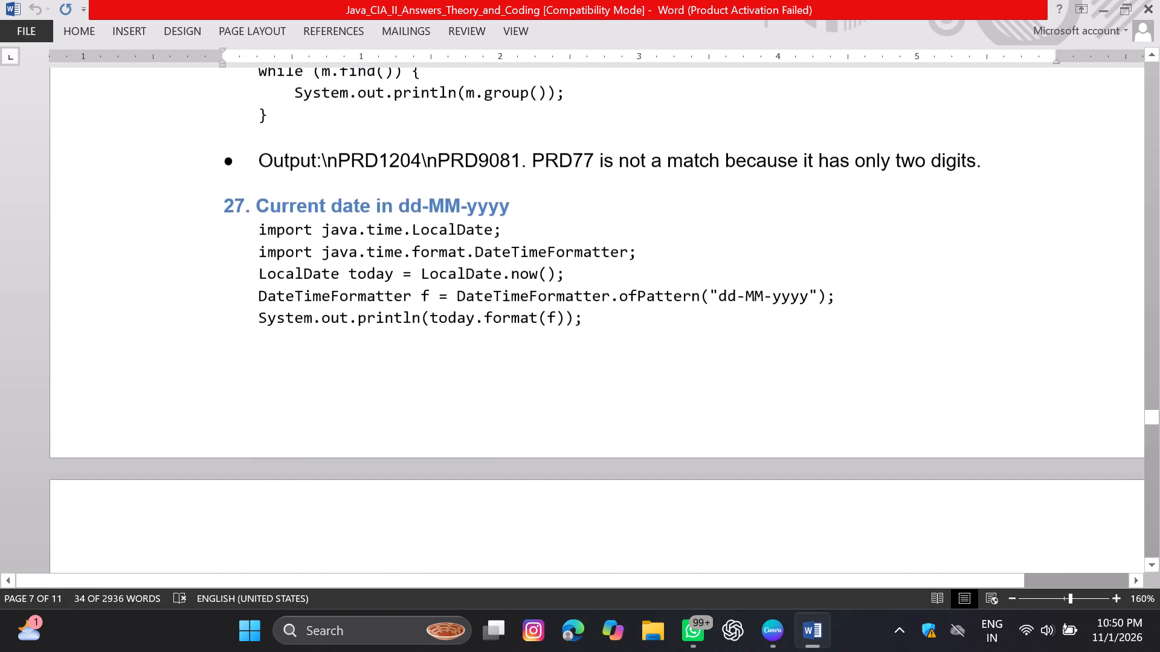
{"action": "scroll", "coordinate": [771, 438], "scroll_direction": "up", "scroll_amount": 2}
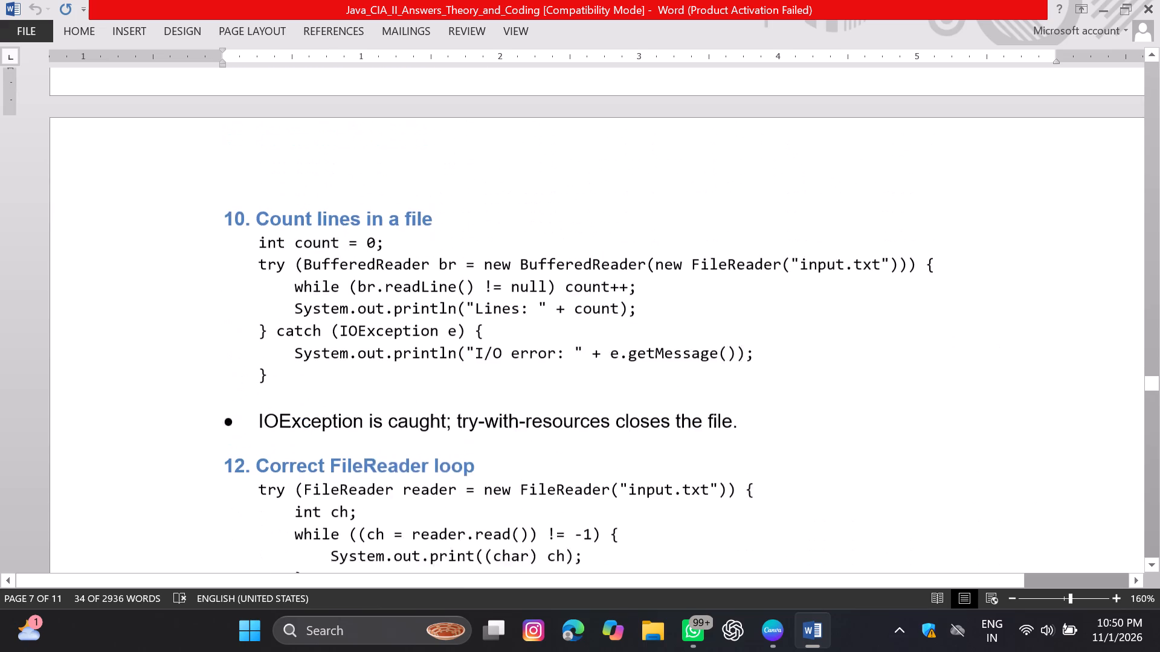
{"action": "scroll", "coordinate": [771, 438], "scroll_direction": "up", "scroll_amount": 2}
{"action": "left_click", "coordinate": [469, 352]}
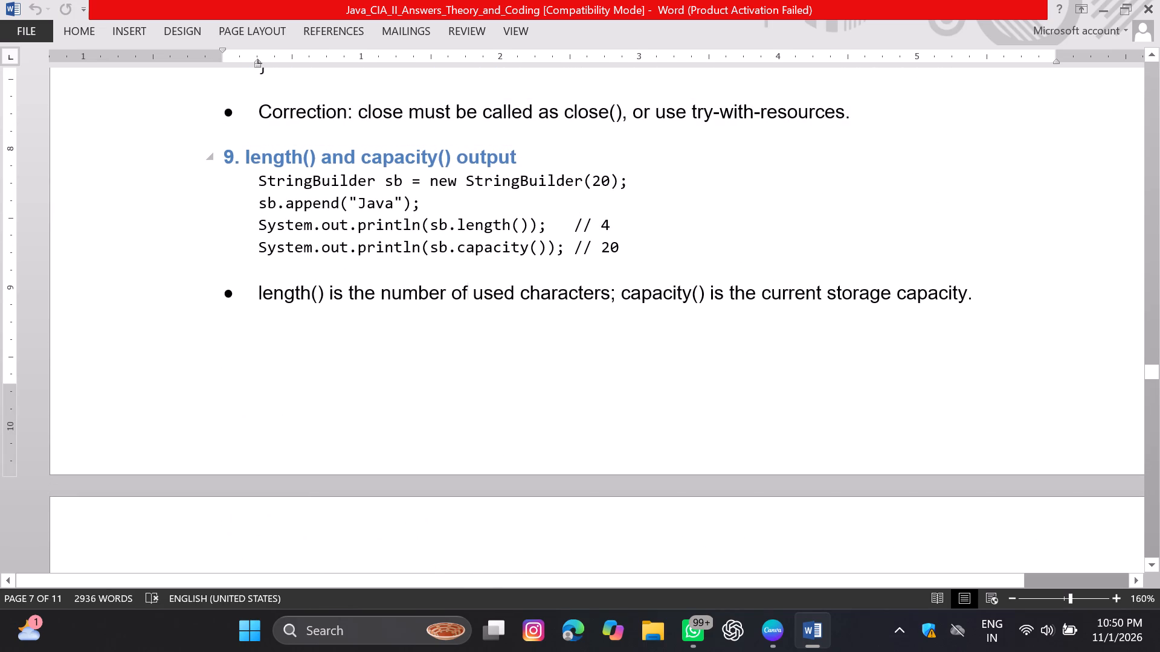
{"action": "left_click_drag", "start_coordinate": [222, 164], "coordinate": [848, 371]}
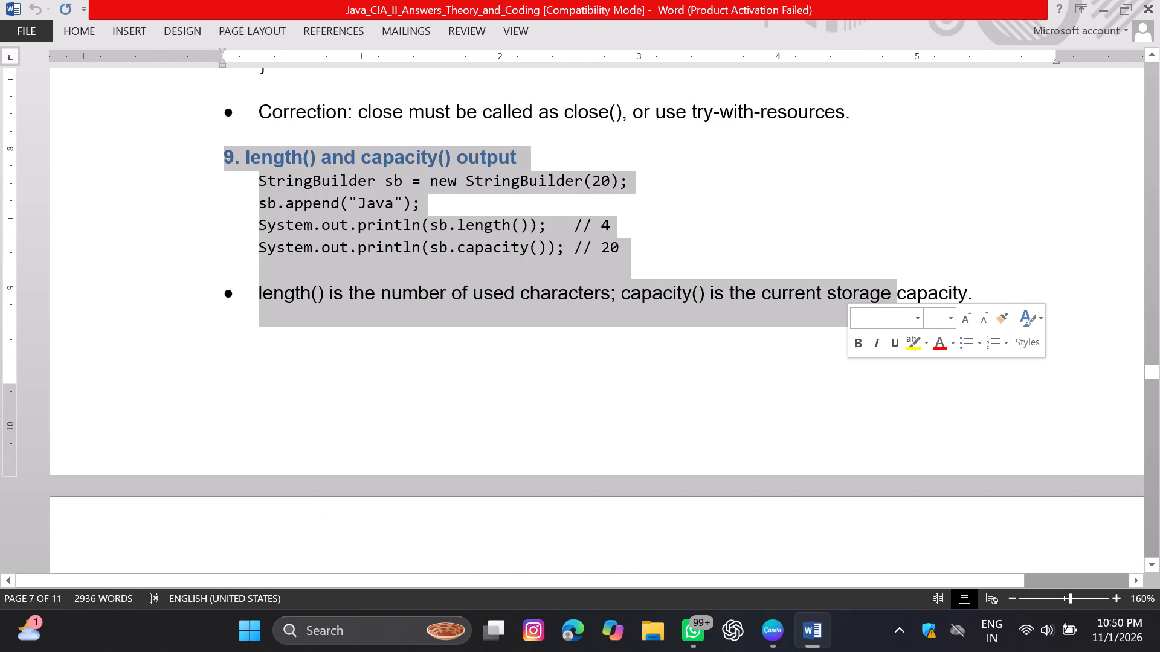
{"action": "scroll", "coordinate": [848, 371], "scroll_direction": "left", "scroll_amount": 1}
{"action": "scroll", "coordinate": [848, 371], "scroll_direction": "up", "scroll_amount": 1}
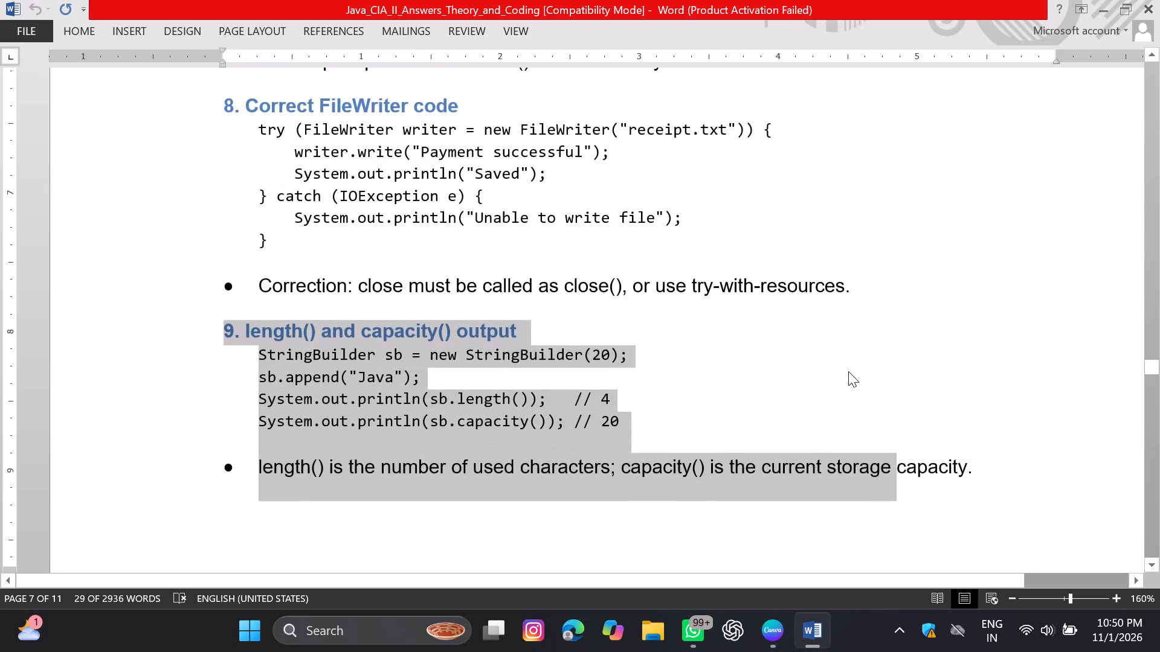
{"action": "left_click", "coordinate": [802, 395]}
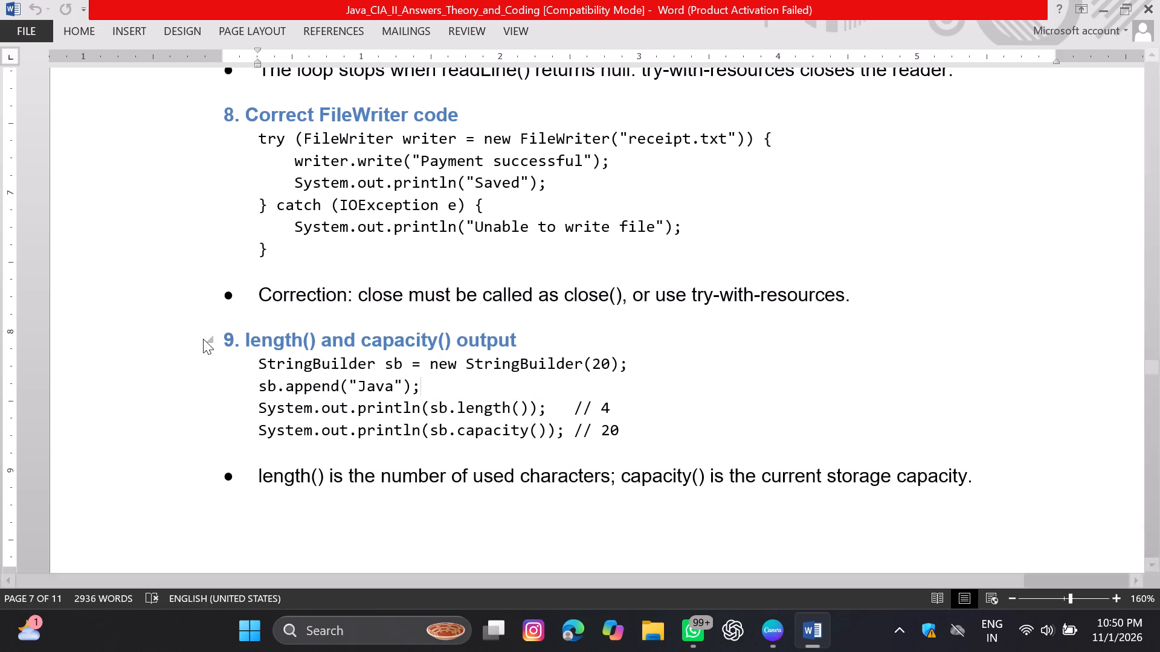
{"action": "left_click_drag", "start_coordinate": [223, 340], "coordinate": [943, 465]}
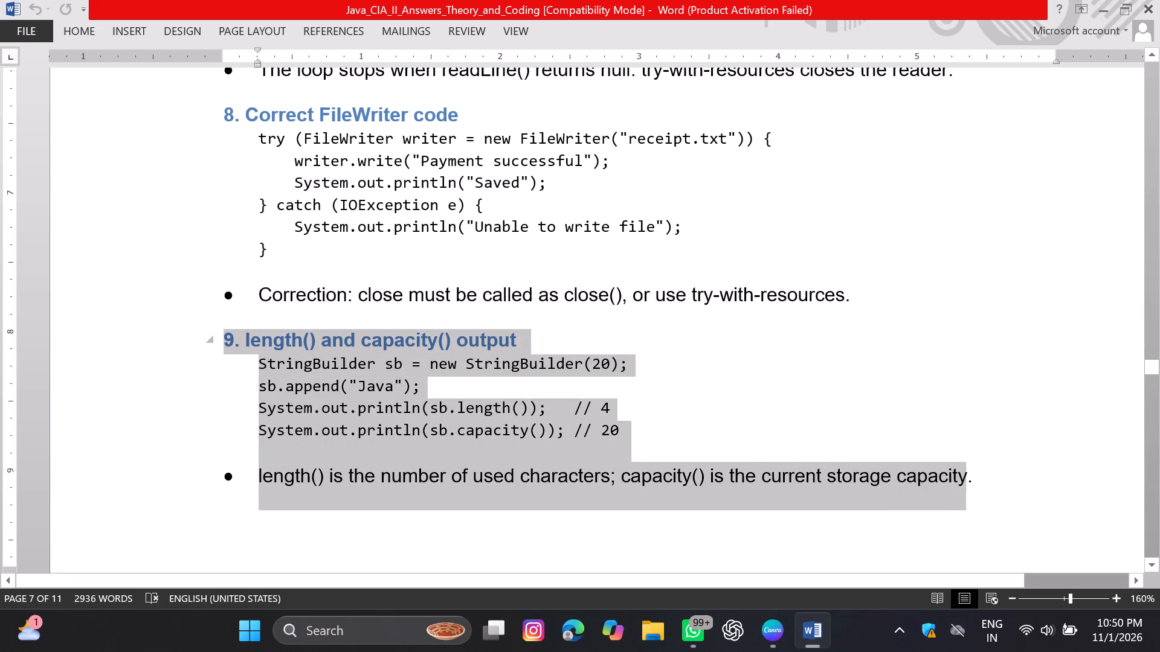
{"action": "left_click_drag", "start_coordinate": [943, 465], "coordinate": [970, 466]}
{"action": "key", "text": "ctrl+c"}
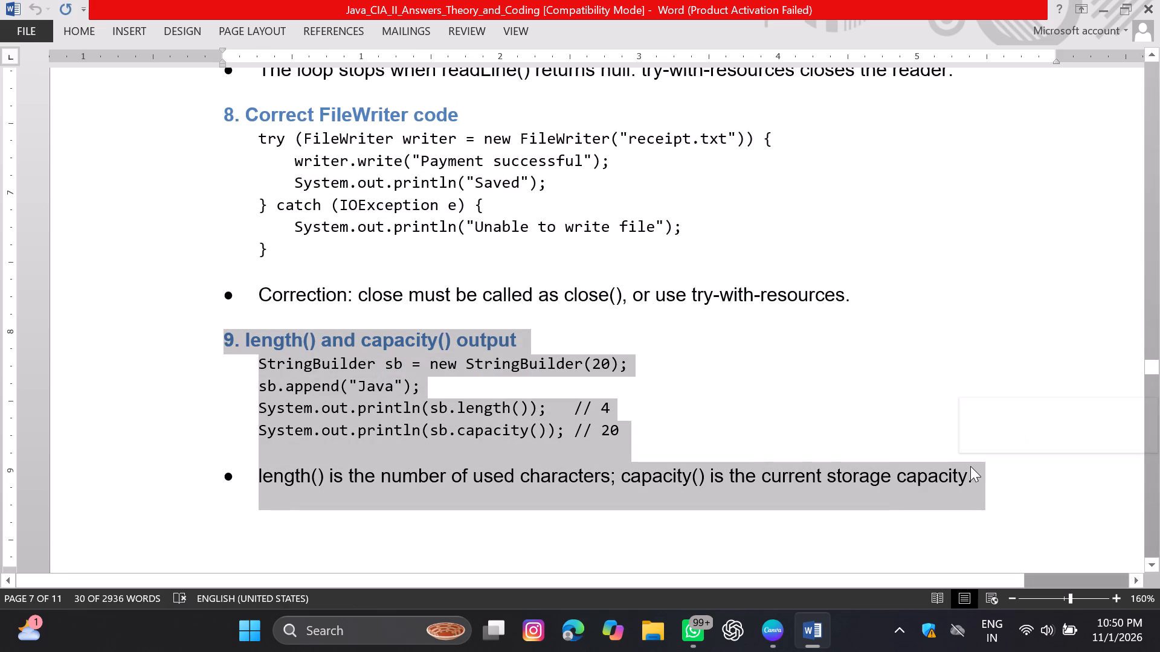
Switch to Canva and paste the copied question 9 onto the A4 page.
{"action": "key", "text": "alt+Tab"}
{"action": "left_click", "coordinate": [798, 472]}
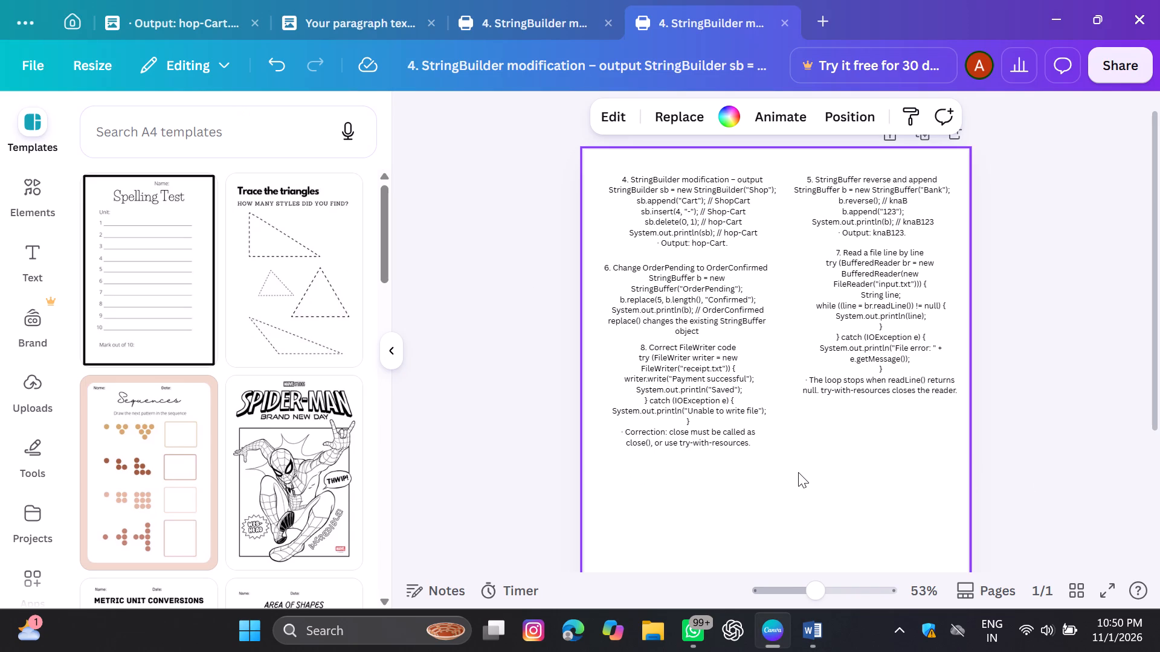
{"action": "scroll", "coordinate": [798, 472], "scroll_direction": "down", "scroll_amount": 3}
{"action": "key", "text": "ctrl+v"}
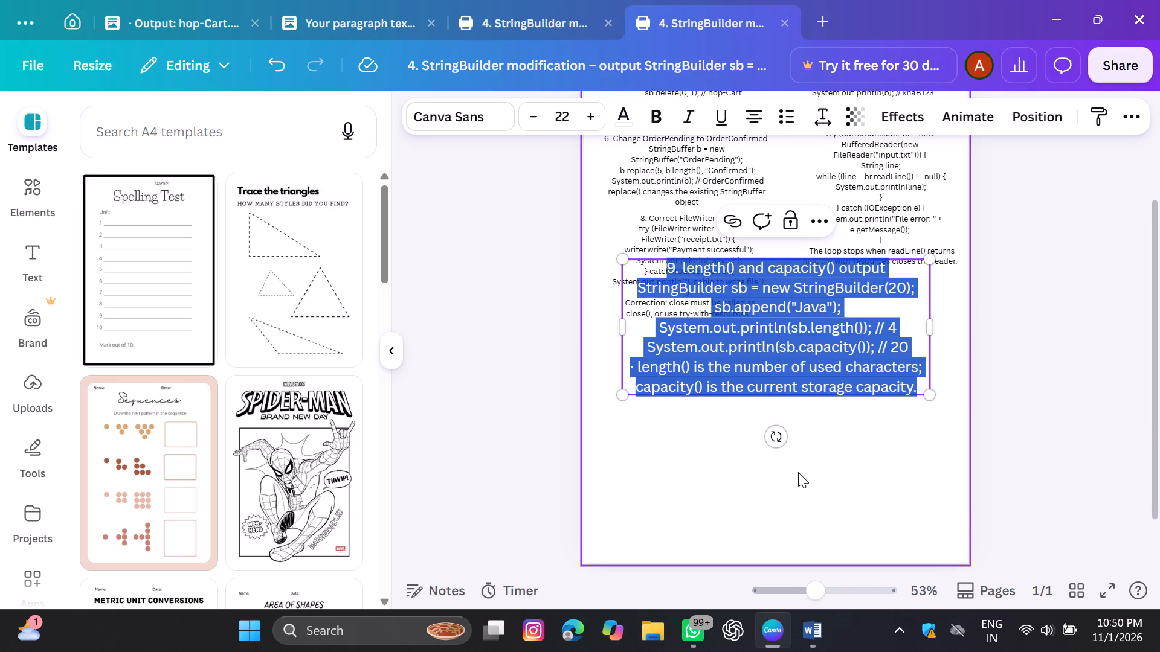
Set the font size of the question 9 text box to 12.
{"action": "left_click", "coordinate": [561, 117]}
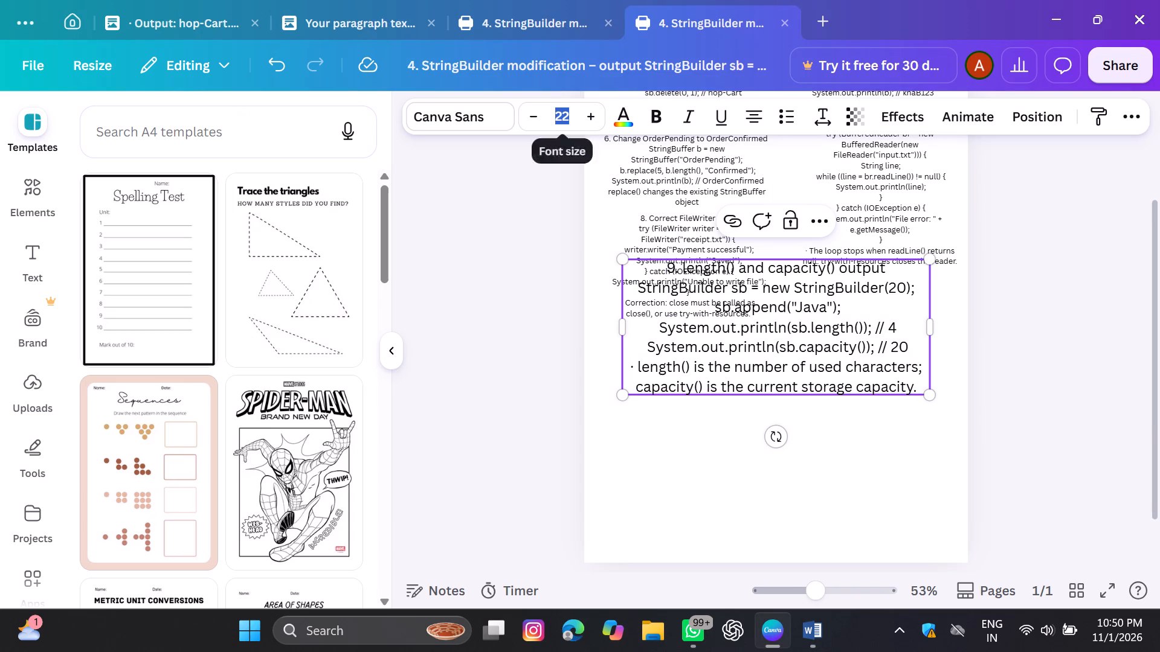
{"action": "left_click", "coordinate": [564, 276]}
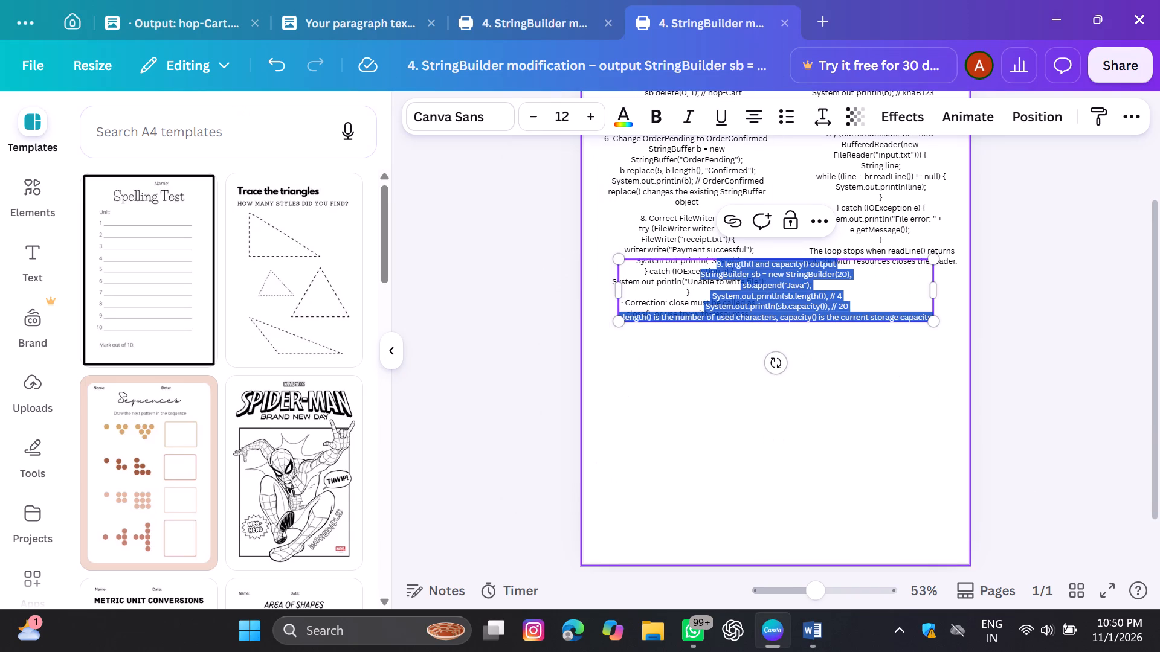
Insert a line break after "capacity()" in question 9's bullet, before "is the current storage capacity".
{"action": "left_click", "coordinate": [734, 287]}
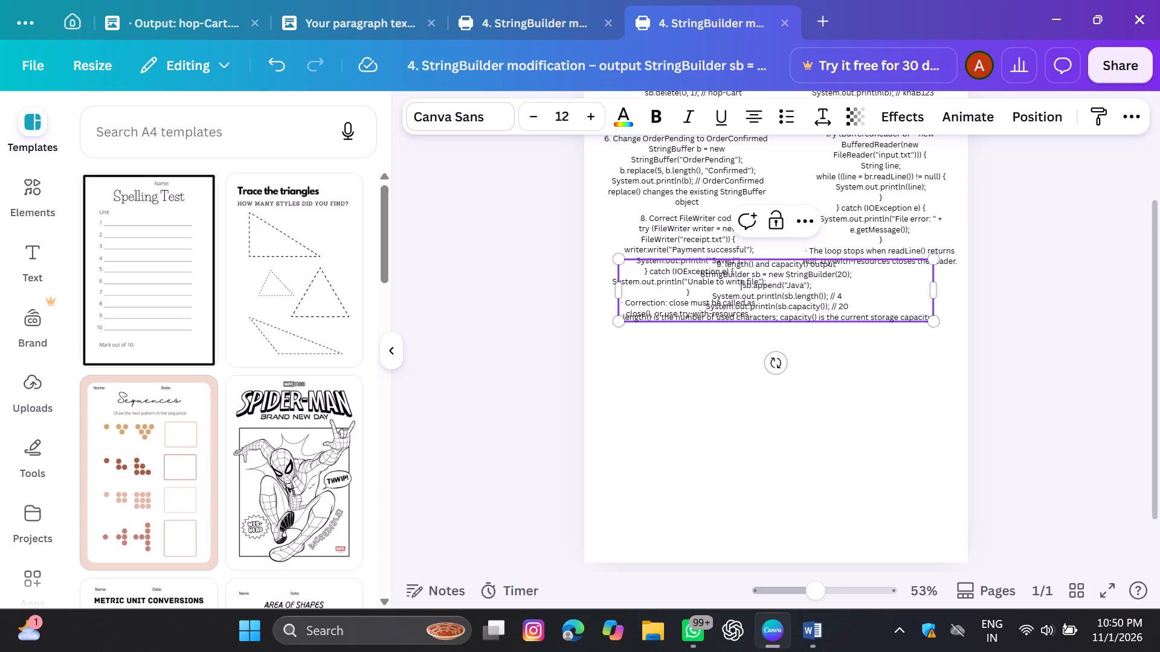
{"action": "left_click", "coordinate": [822, 316]}
{"action": "left_click", "coordinate": [818, 318]}
{"action": "key", "text": "Return"}
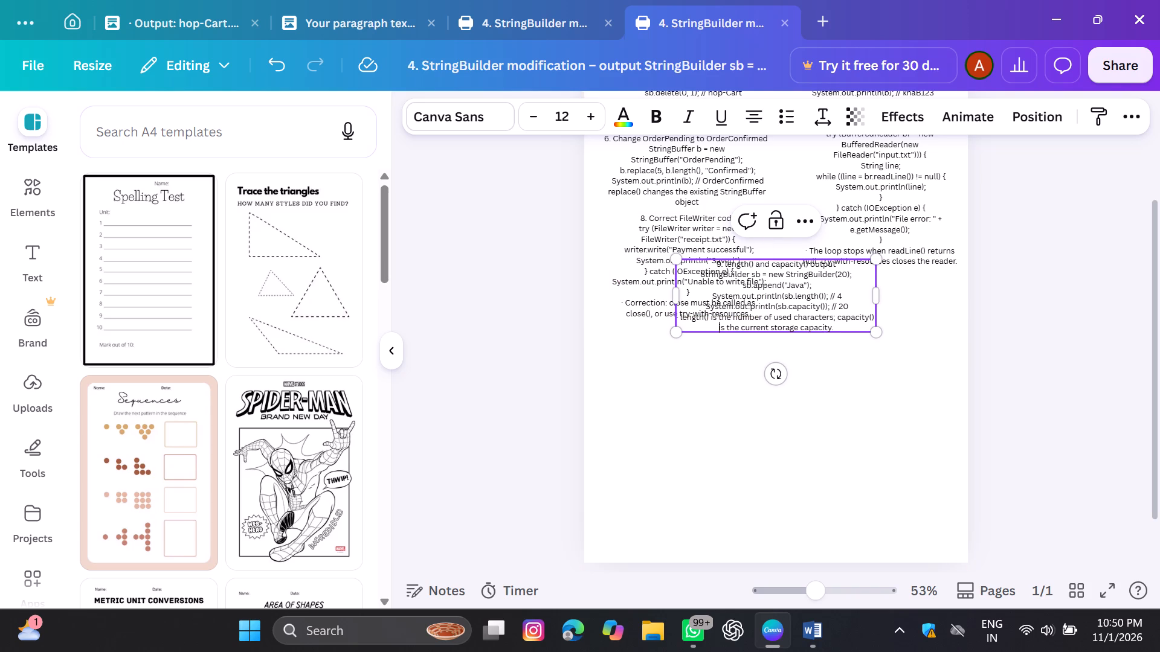
Move the question 9 text box into the page's right column, just below question 7.
{"action": "left_click_drag", "start_coordinate": [773, 258], "coordinate": [865, 313]}
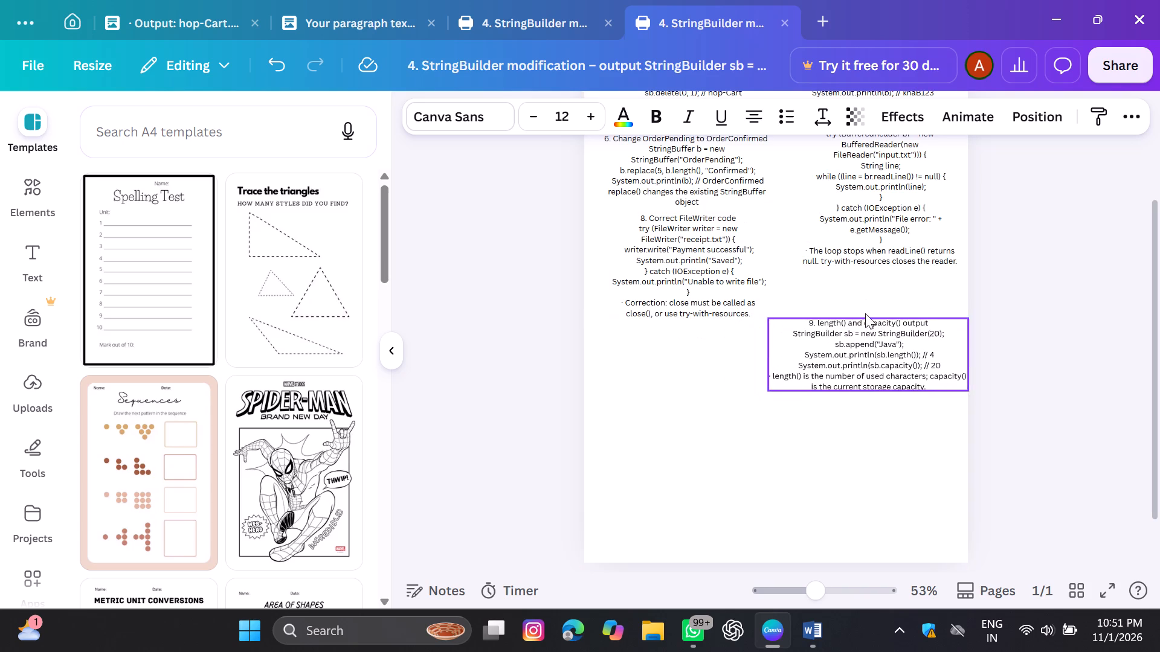
{"action": "left_click_drag", "start_coordinate": [865, 313], "coordinate": [862, 287]}
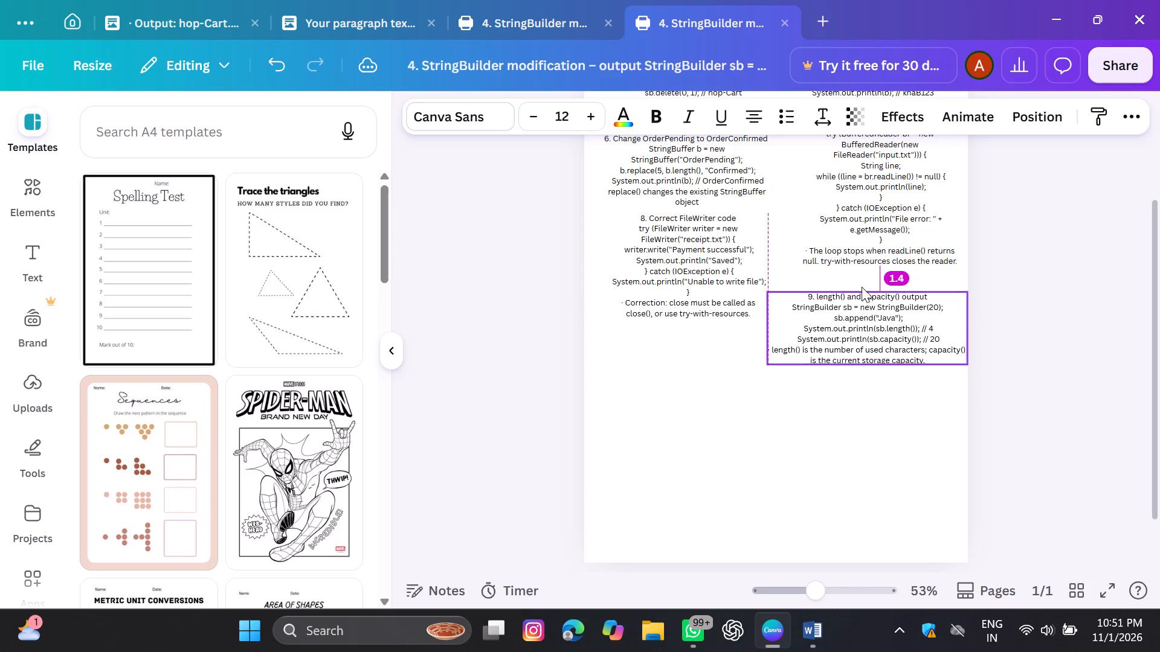
{"action": "left_click_drag", "start_coordinate": [862, 287], "coordinate": [862, 284]}
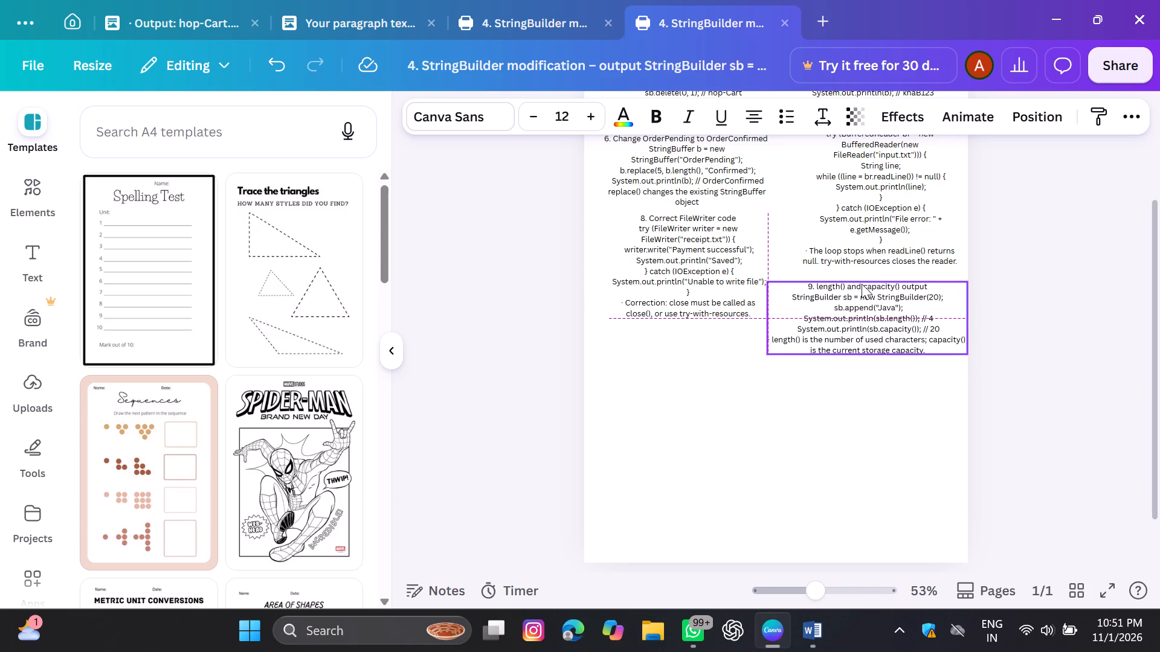
{"action": "left_click_drag", "start_coordinate": [862, 284], "coordinate": [862, 280]}
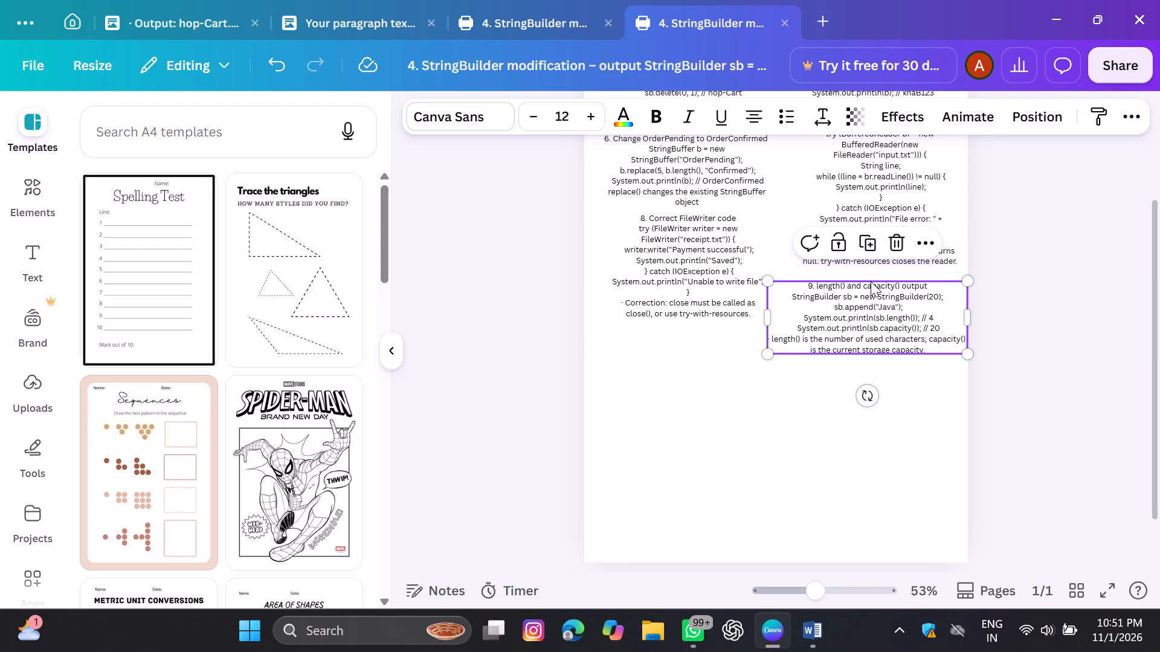
{"action": "left_click", "coordinate": [864, 281]}
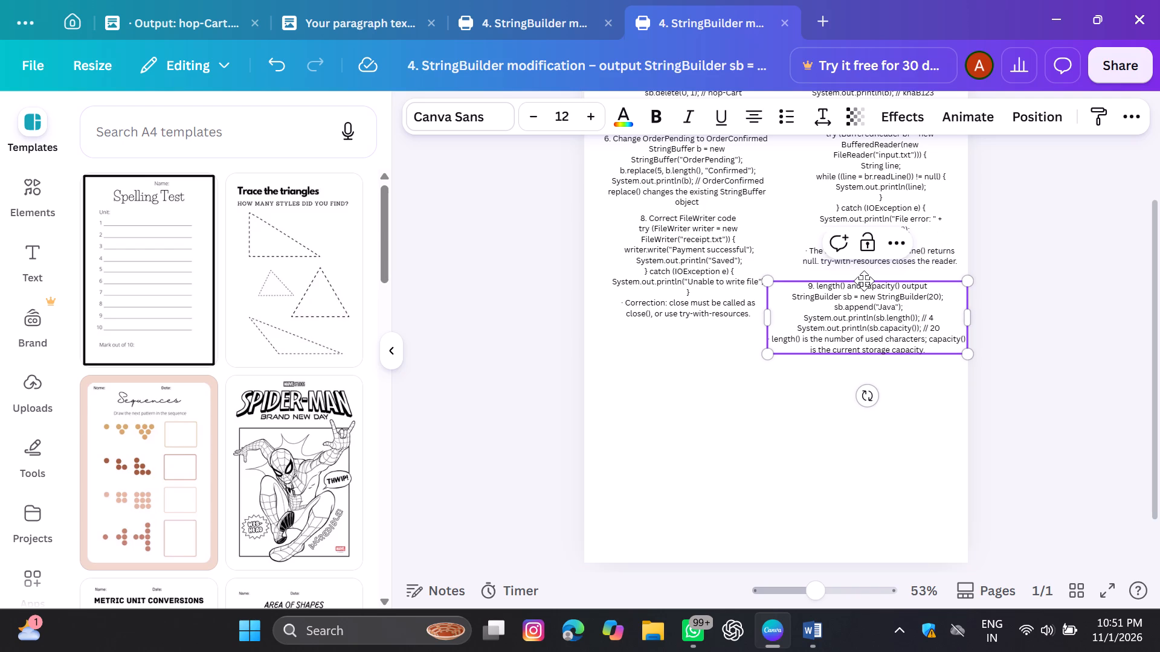
{"action": "left_click_drag", "start_coordinate": [864, 281], "coordinate": [869, 279]}
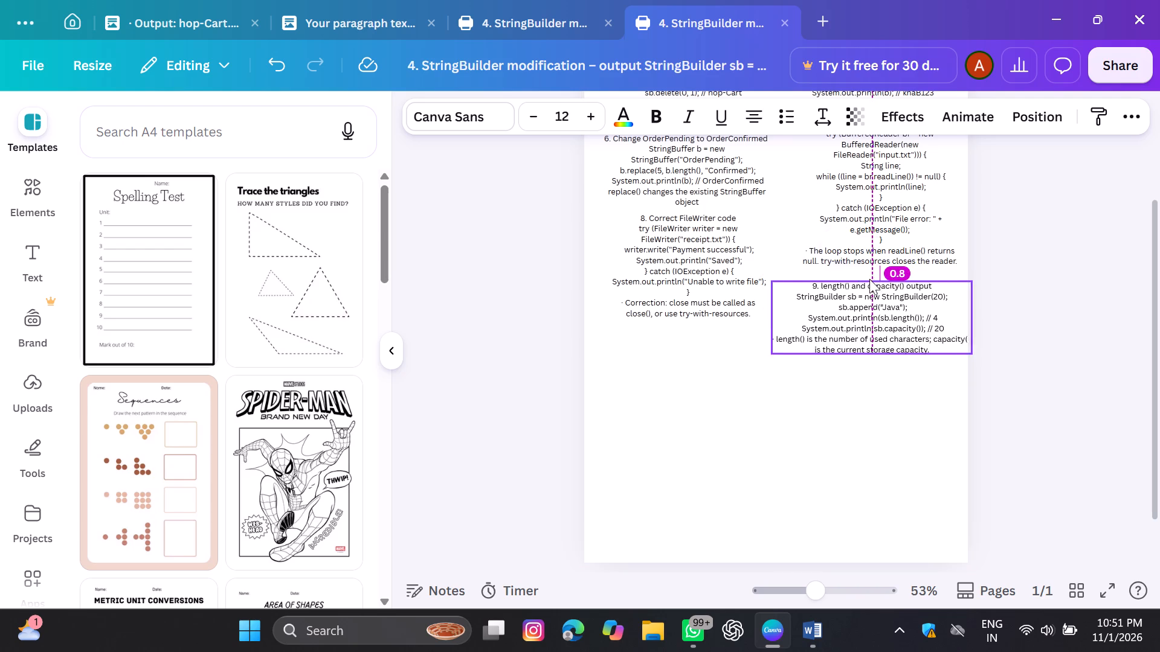
{"action": "left_click_drag", "start_coordinate": [869, 279], "coordinate": [864, 272]}
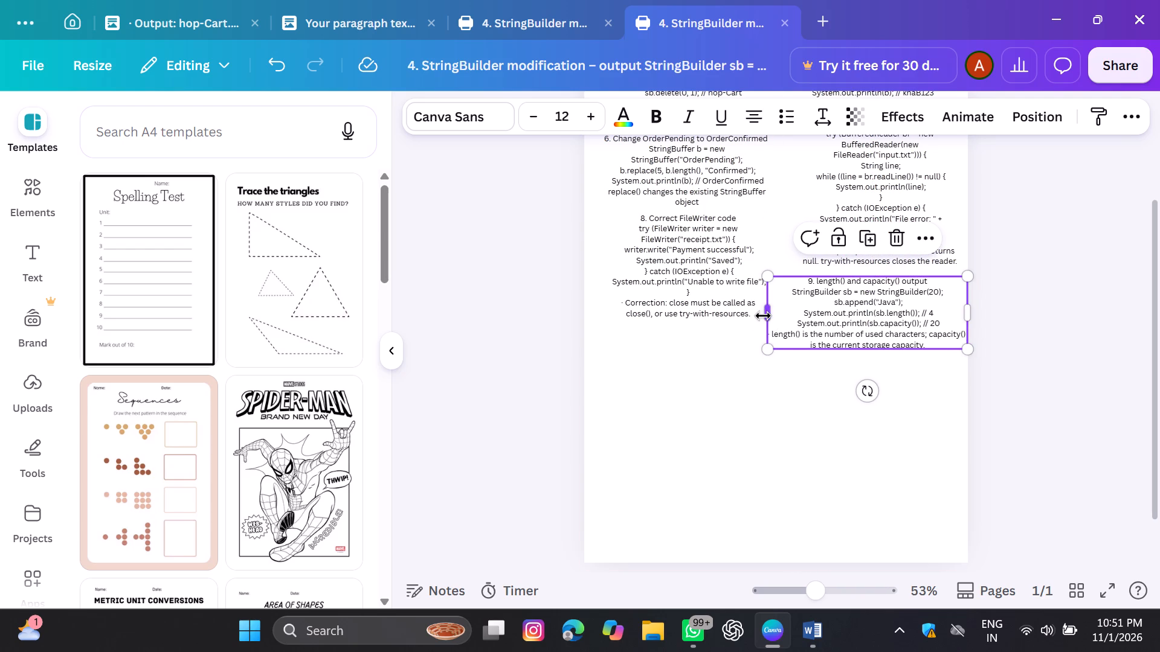
Narrow the question 9 text box from its left side to a width of about 10.
{"action": "left_click_drag", "start_coordinate": [763, 316], "coordinate": [782, 316]}
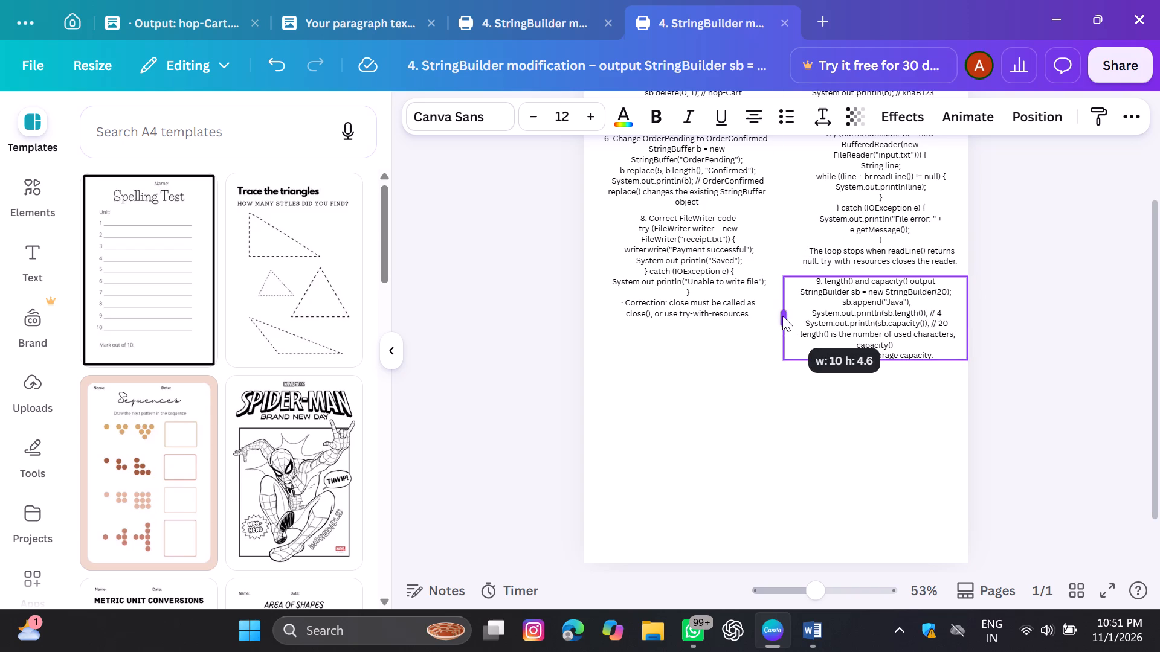
{"action": "left_click_drag", "start_coordinate": [782, 316], "coordinate": [779, 314]}
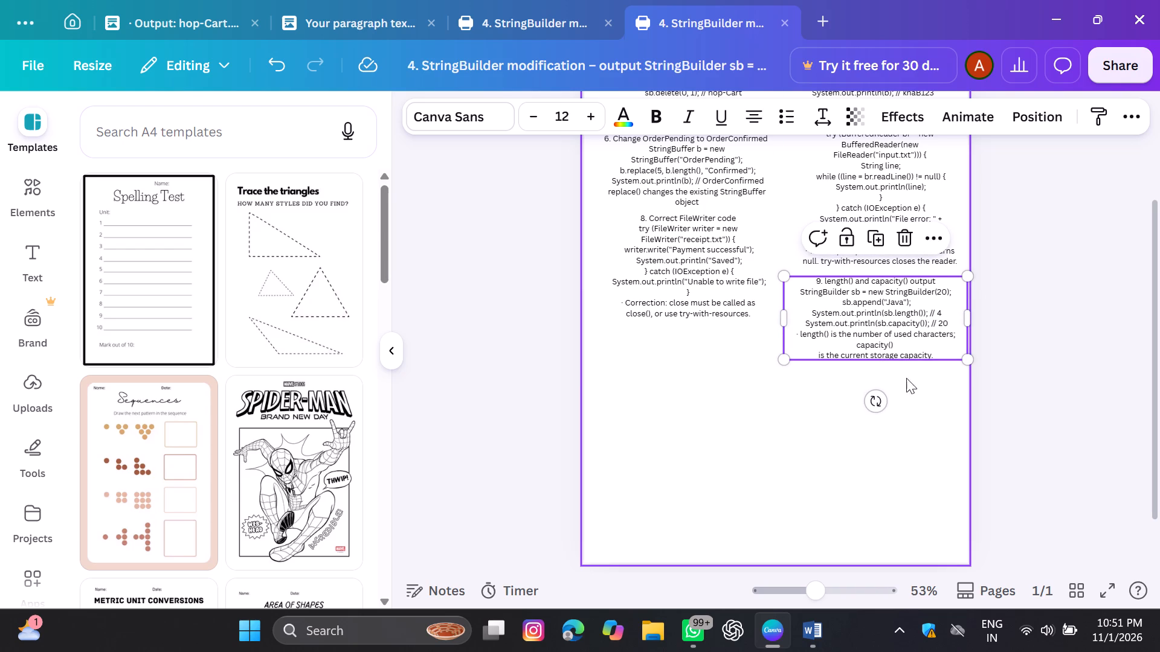
{"action": "left_click", "coordinate": [919, 398]}
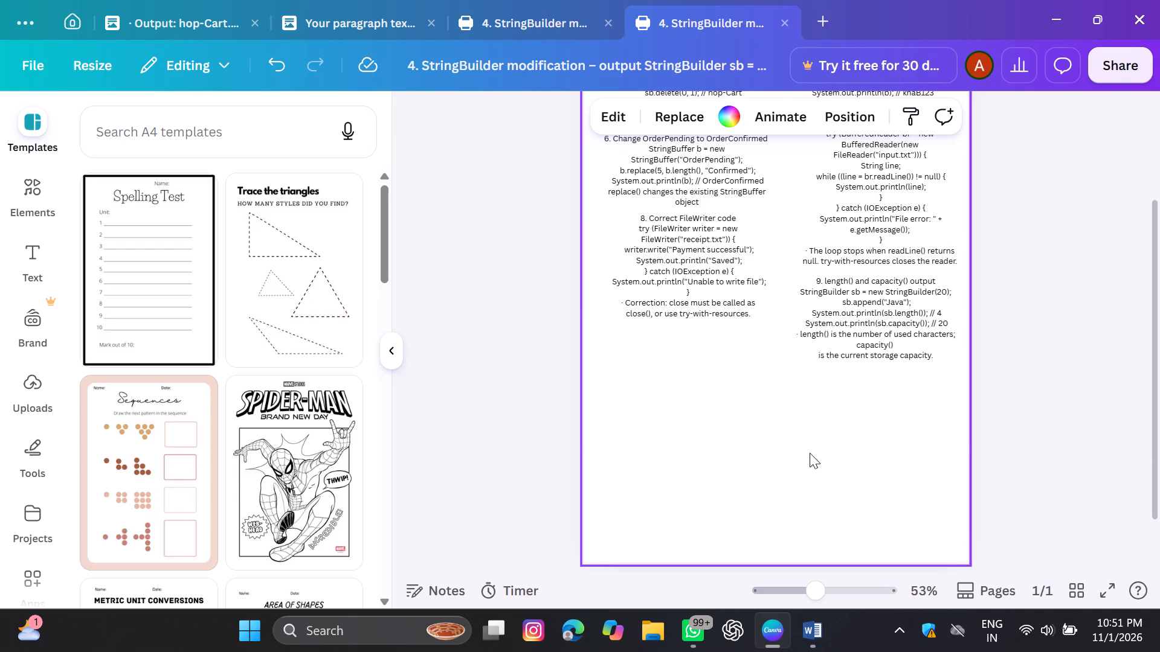
Switch to the Word document and look through the remaining Part B questions up to the quick exam reminders.
{"action": "key", "text": "alt+Tab"}
{"action": "scroll", "coordinate": [810, 453], "scroll_direction": "down", "scroll_amount": 1}
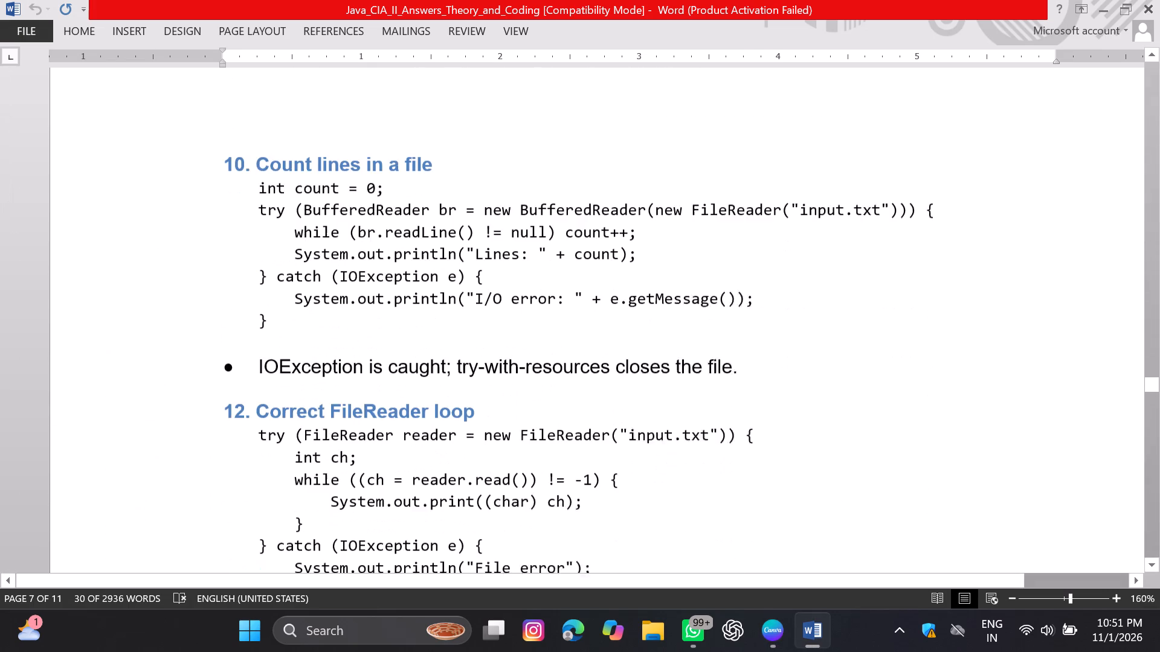
{"action": "scroll", "coordinate": [810, 453], "scroll_direction": "down", "scroll_amount": 2}
{"action": "scroll", "coordinate": [810, 453], "scroll_direction": "down", "scroll_amount": 3, "text": "ctrl"}
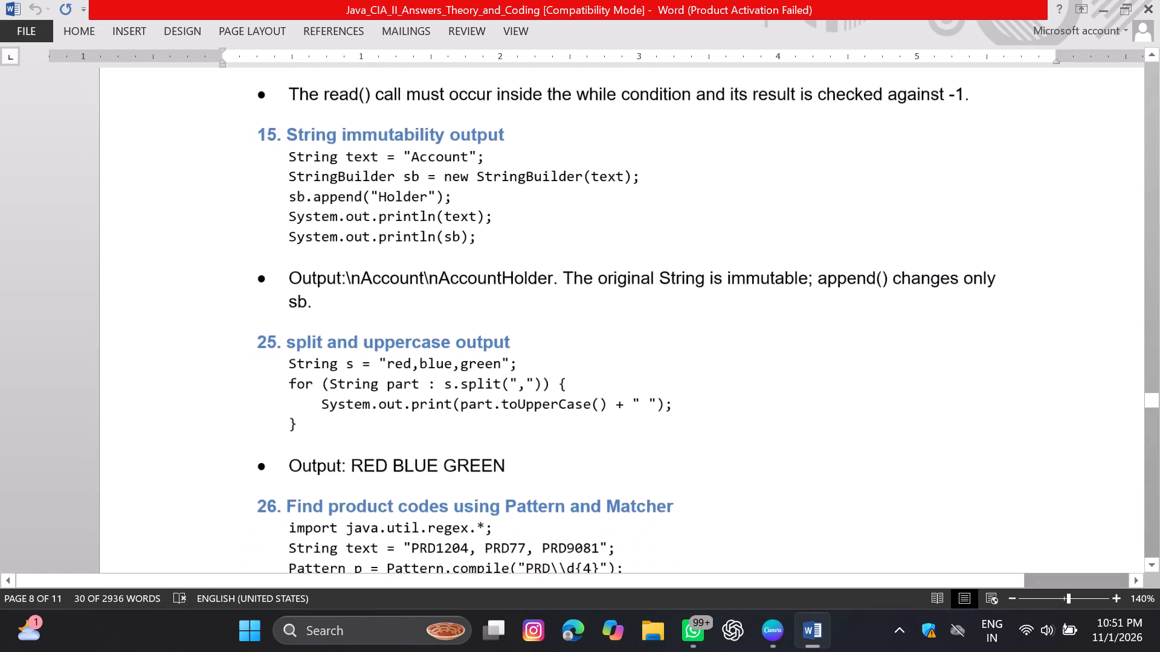
{"action": "scroll", "coordinate": [810, 453], "scroll_direction": "down", "scroll_amount": 9, "text": "ctrl"}
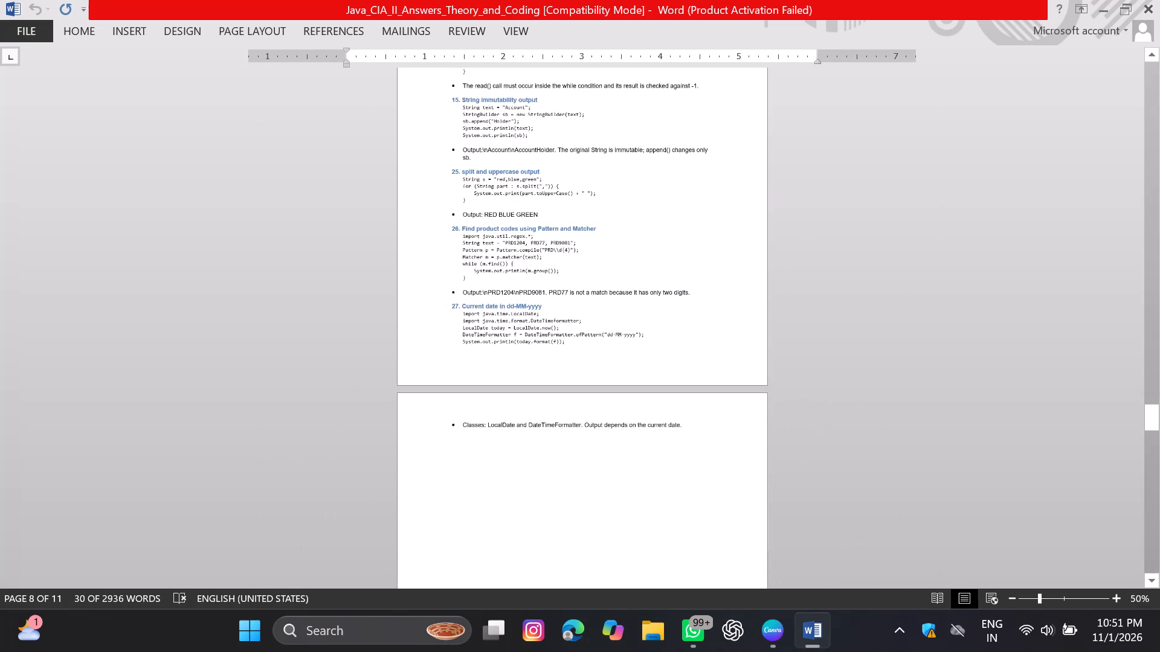
{"action": "scroll", "coordinate": [810, 453], "scroll_direction": "down", "scroll_amount": 6}
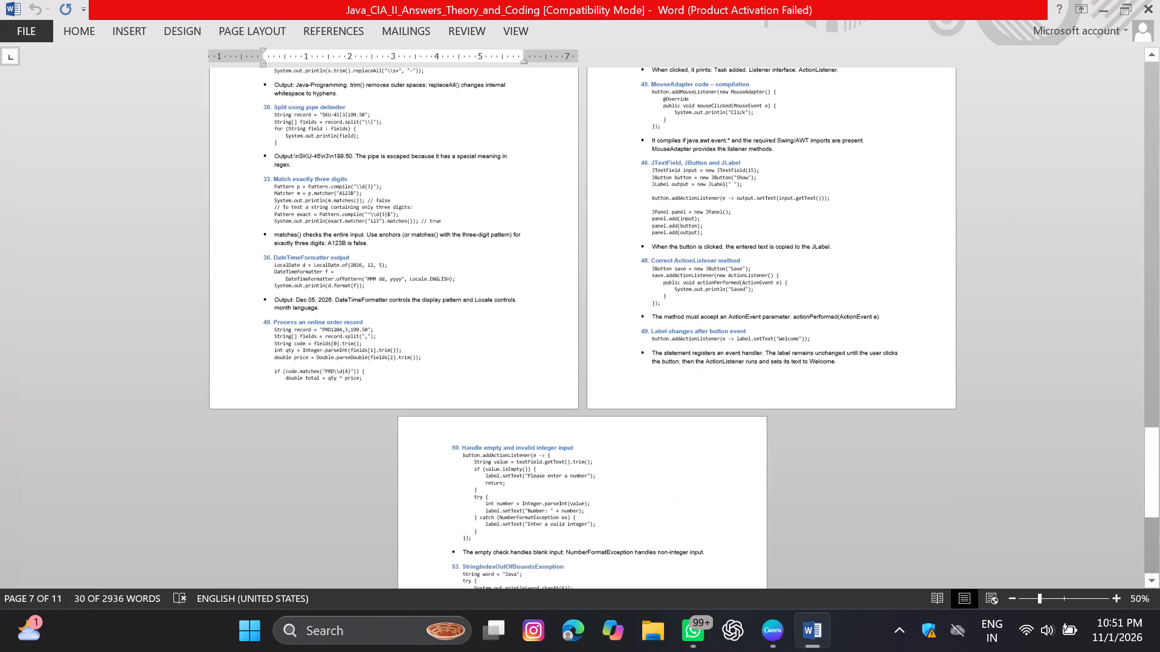
{"action": "scroll", "coordinate": [810, 453], "scroll_direction": "down", "scroll_amount": 5}
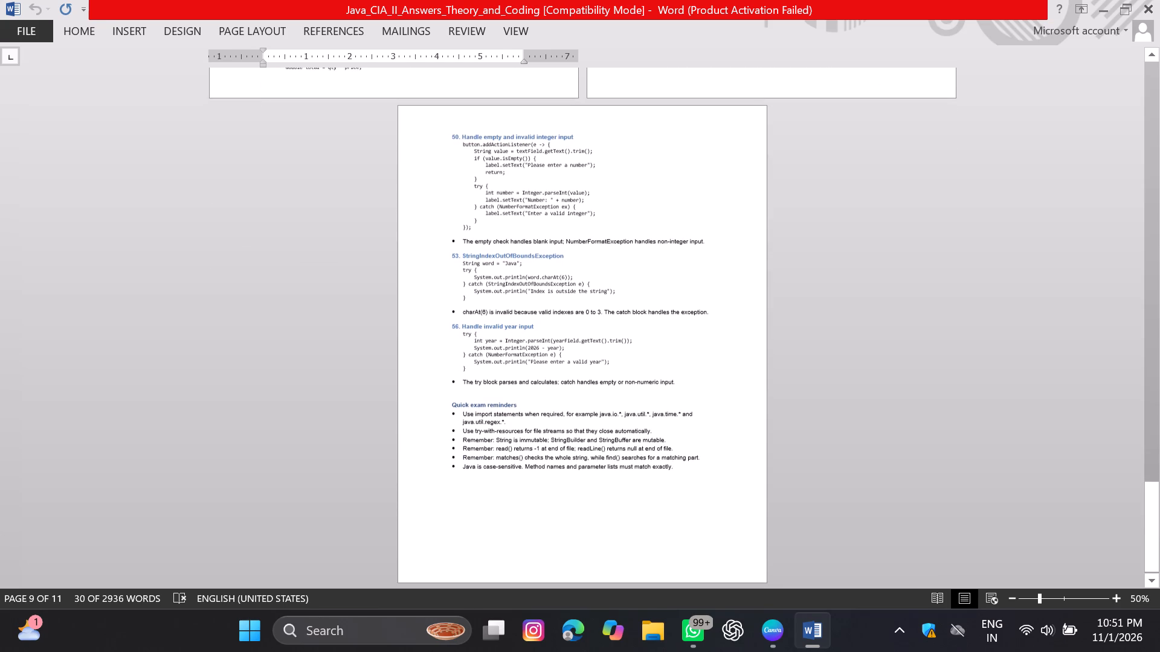
{"action": "scroll", "coordinate": [810, 453], "scroll_direction": "up", "scroll_amount": 3}
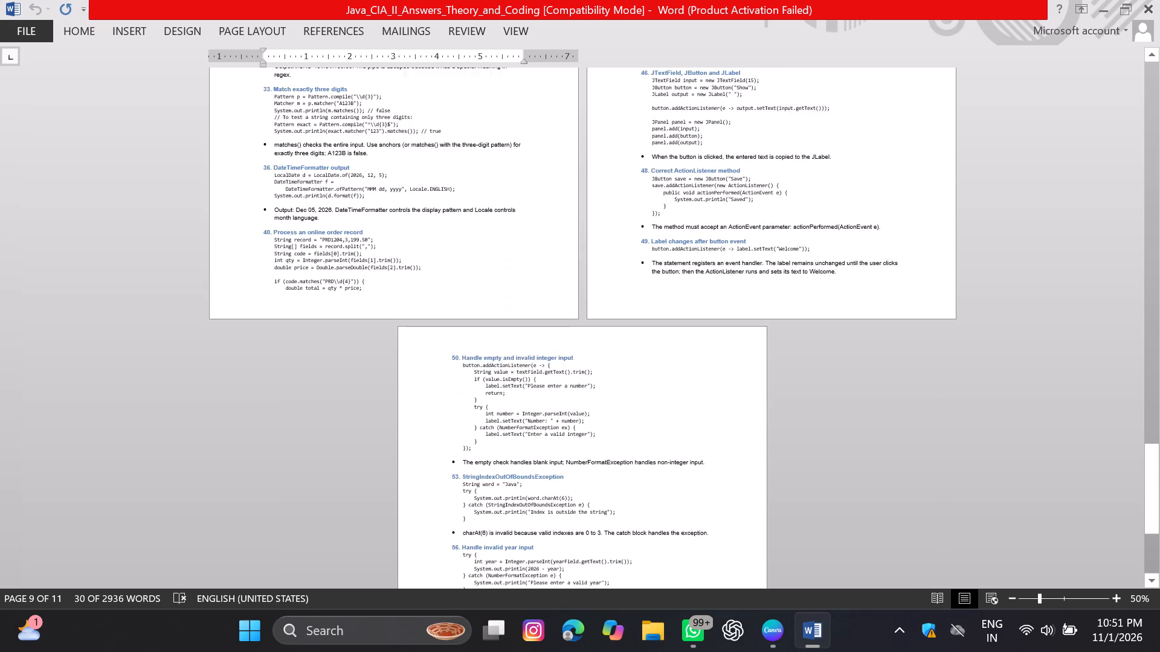
{"action": "scroll", "coordinate": [810, 453], "scroll_direction": "up", "scroll_amount": 6}
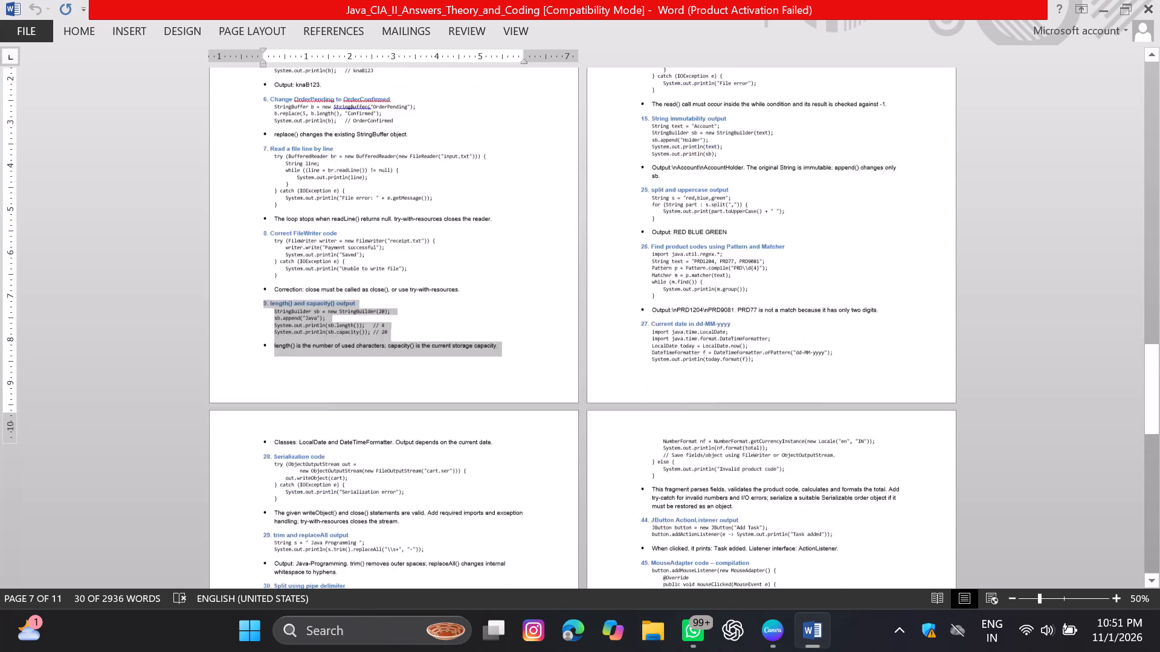
{"action": "scroll", "coordinate": [810, 453], "scroll_direction": "up", "scroll_amount": 3}
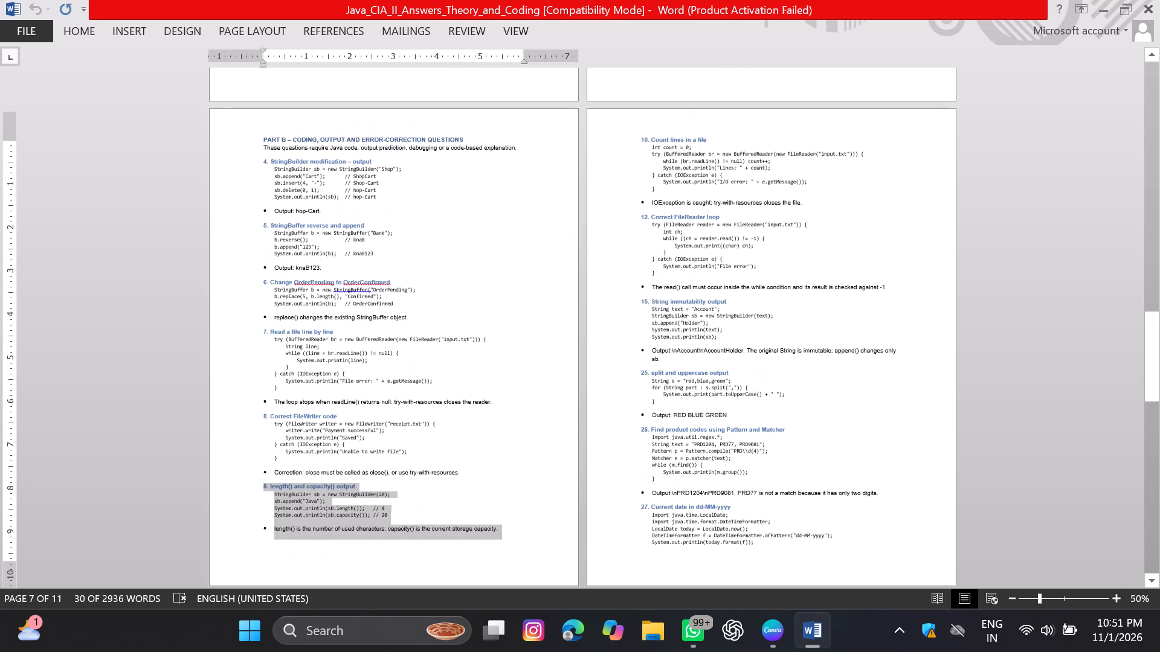
{"action": "scroll", "coordinate": [810, 453], "scroll_direction": "up", "scroll_amount": 1}
{"action": "scroll", "coordinate": [810, 453], "scroll_direction": "down", "scroll_amount": 3}
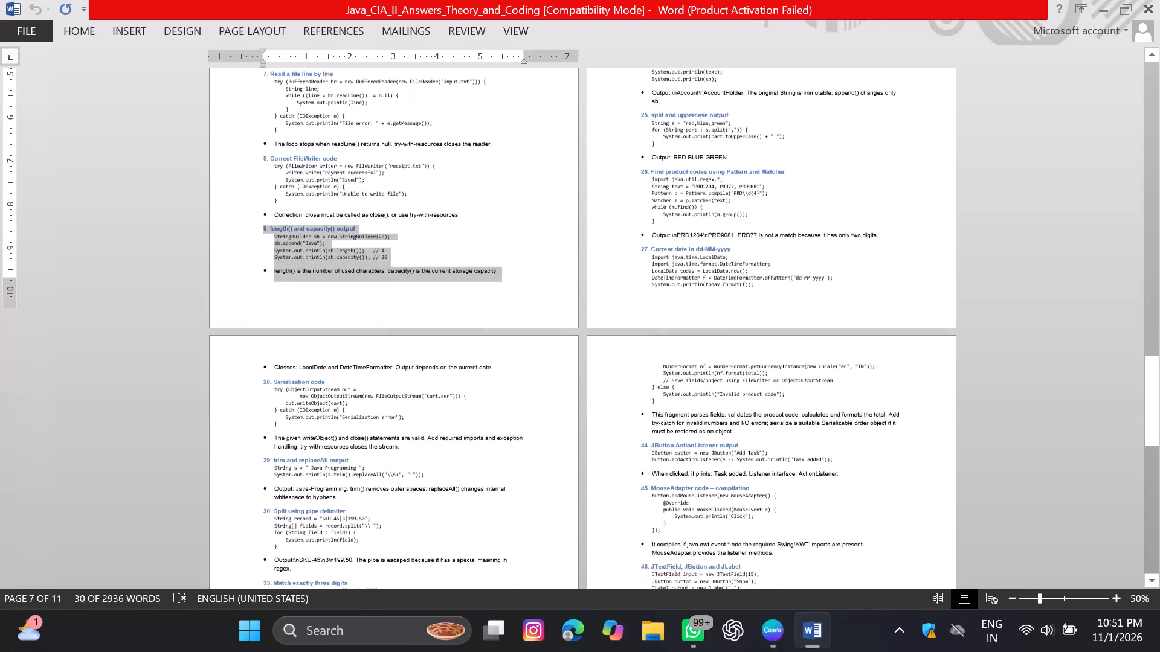
{"action": "scroll", "coordinate": [810, 453], "scroll_direction": "down", "scroll_amount": 4}
{"action": "scroll", "coordinate": [810, 453], "scroll_direction": "up", "scroll_amount": 2, "text": "ctrl"}
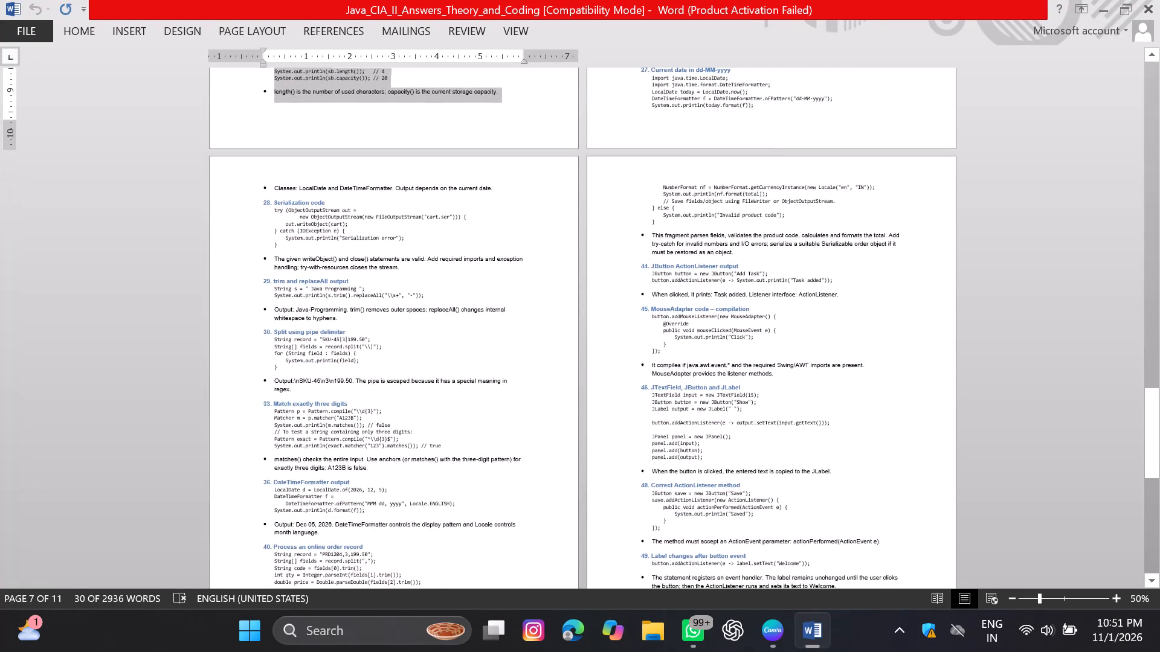
{"action": "scroll", "coordinate": [810, 453], "scroll_direction": "up", "scroll_amount": 1, "text": "ctrl"}
{"action": "scroll", "coordinate": [810, 453], "scroll_direction": "up", "scroll_amount": 1}
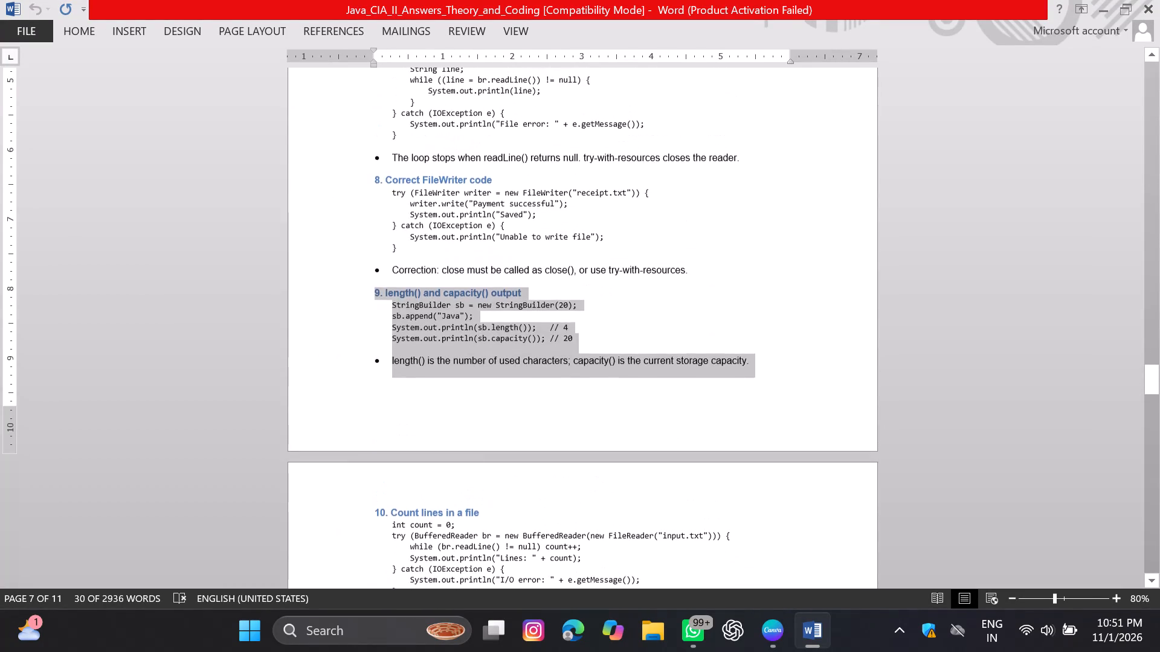
Copy question 10, from its "Count lines in a file" heading through the IOException bullet.
{"action": "scroll", "coordinate": [810, 453], "scroll_direction": "down", "scroll_amount": 2}
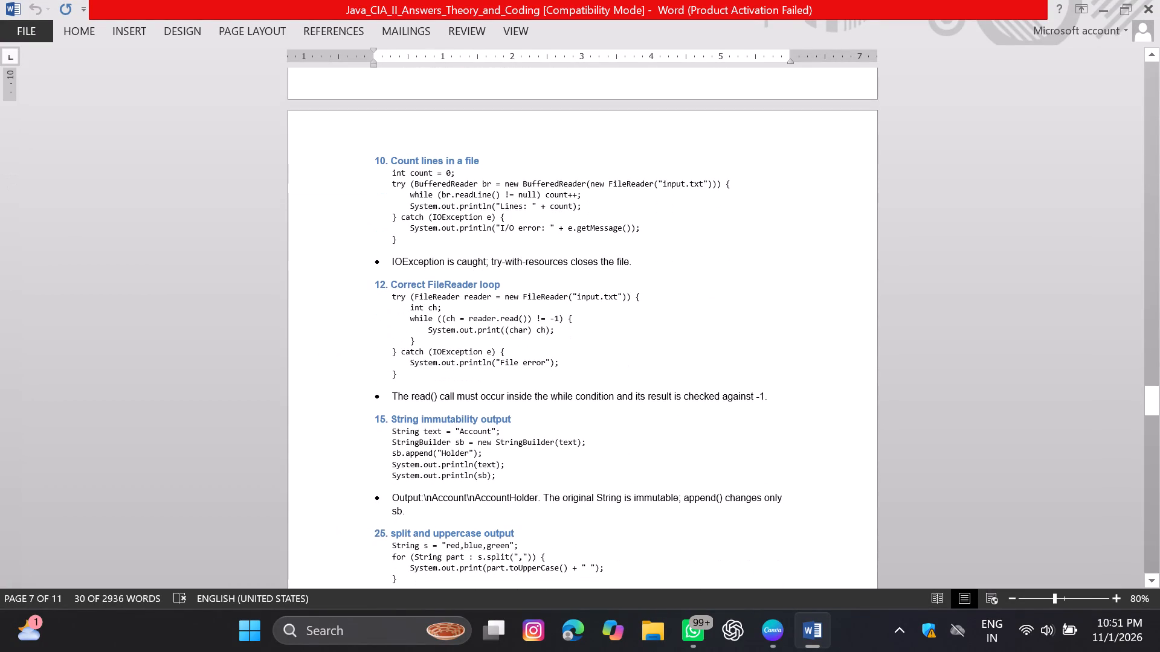
{"action": "left_click_drag", "start_coordinate": [373, 164], "coordinate": [637, 265]}
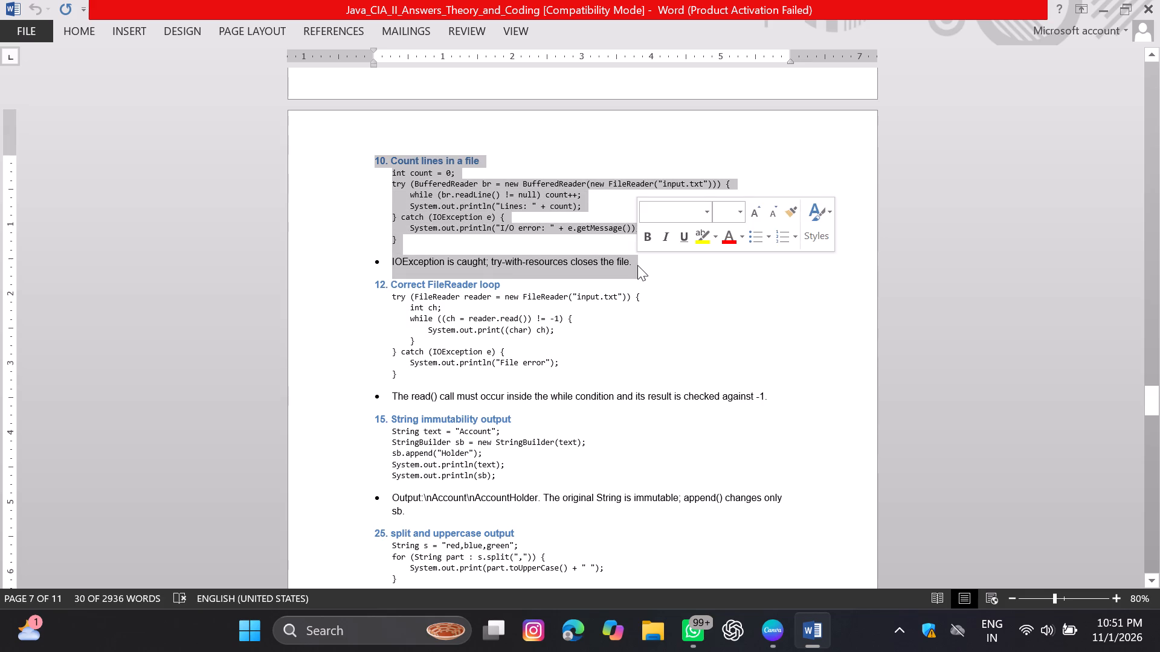
{"action": "key", "text": "ctrl+c"}
Switch to Canva and paste the copied question 10 onto the A4 page.
{"action": "key", "text": "alt+Tab"}
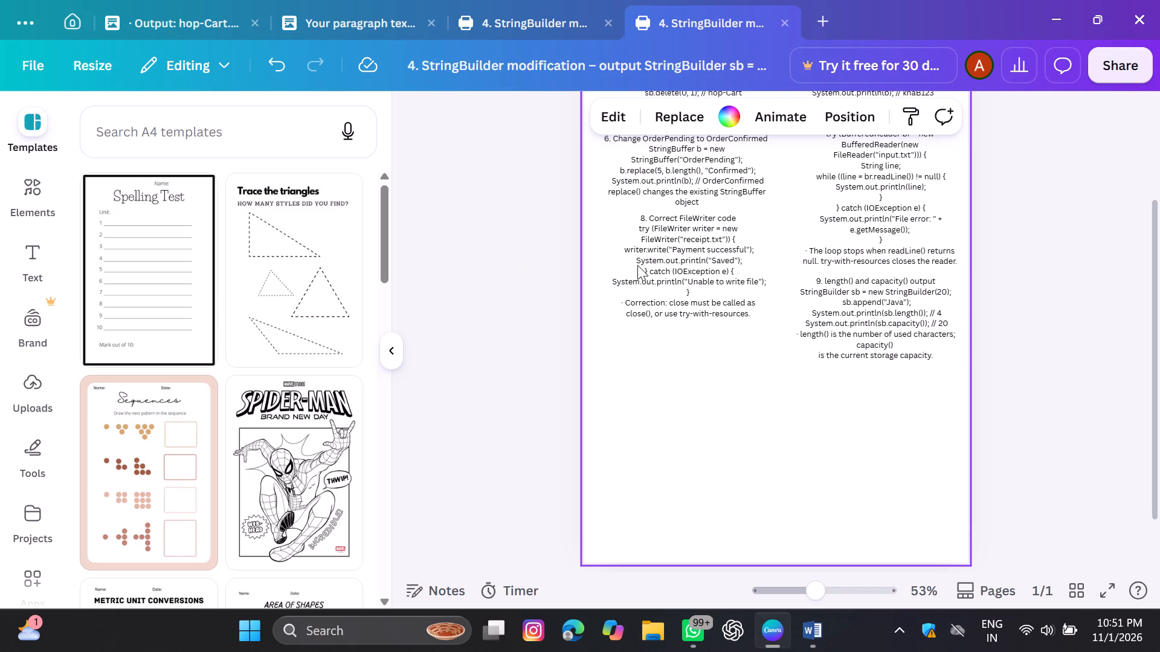
{"action": "left_click", "coordinate": [722, 444]}
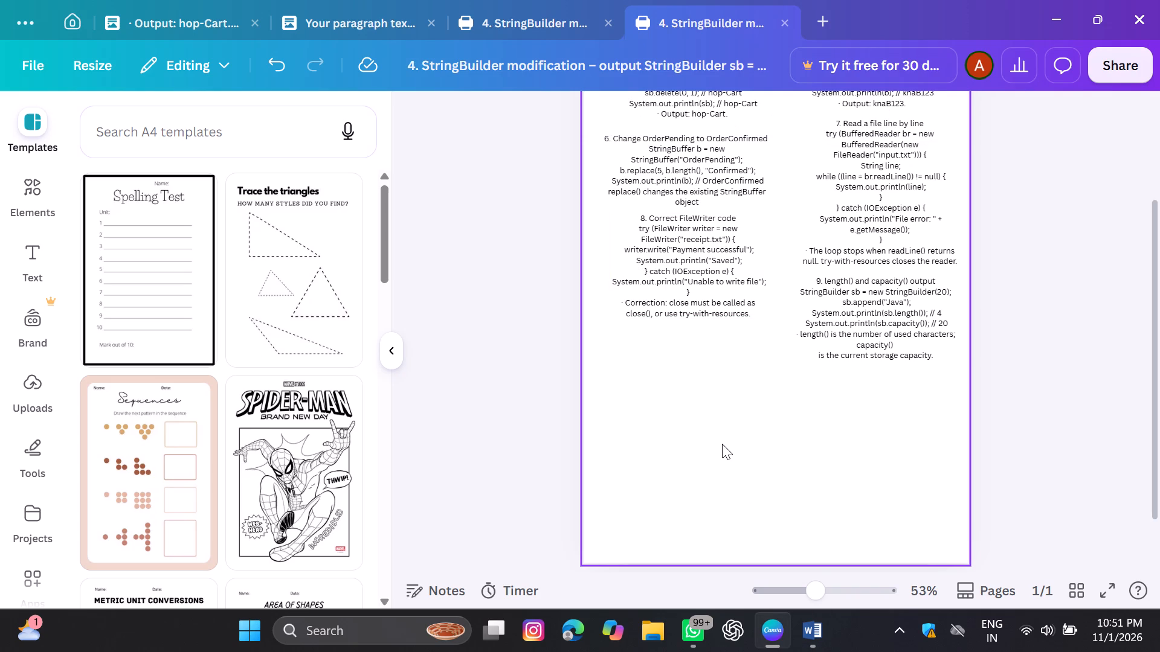
{"action": "key", "text": "ctrl+v"}
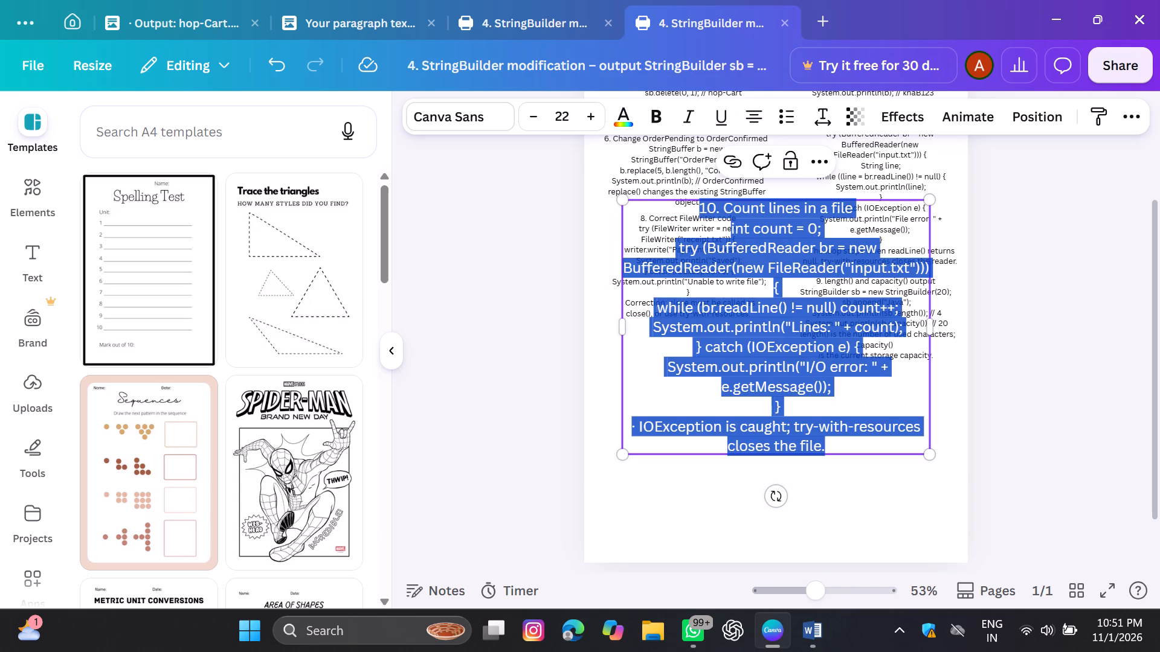
Join the try statement's opening brace, the catch line and the final closing brace in question 10 to the ends of their preceding lines.
{"action": "left_click", "coordinate": [768, 290]}
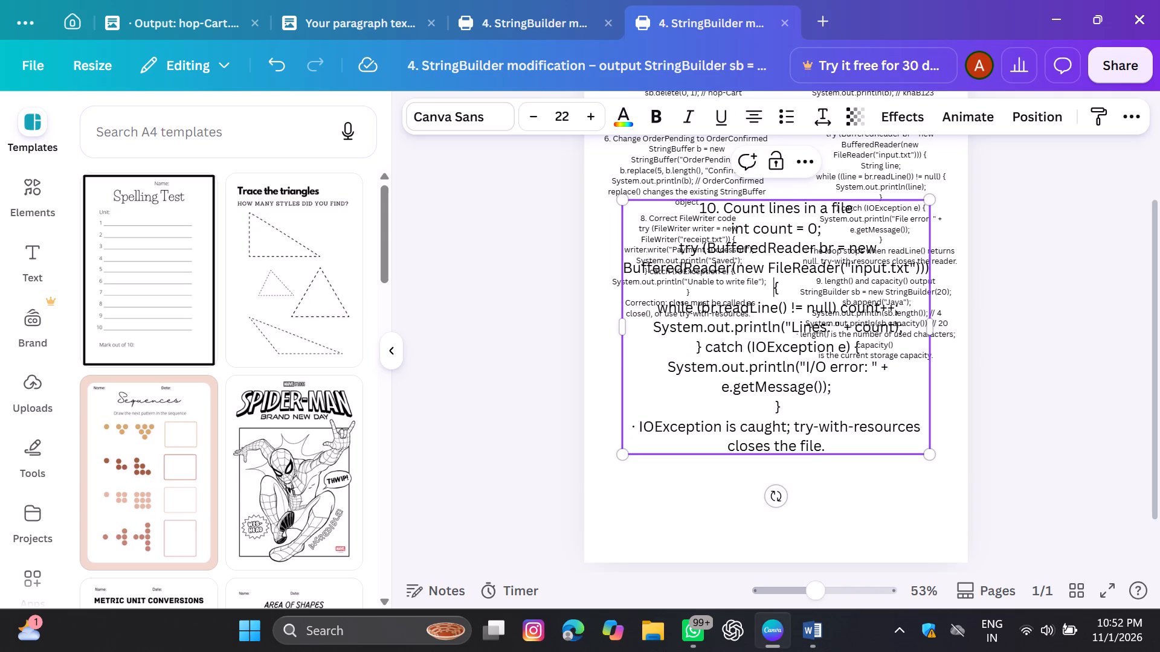
{"action": "key", "text": "BackSpace"}
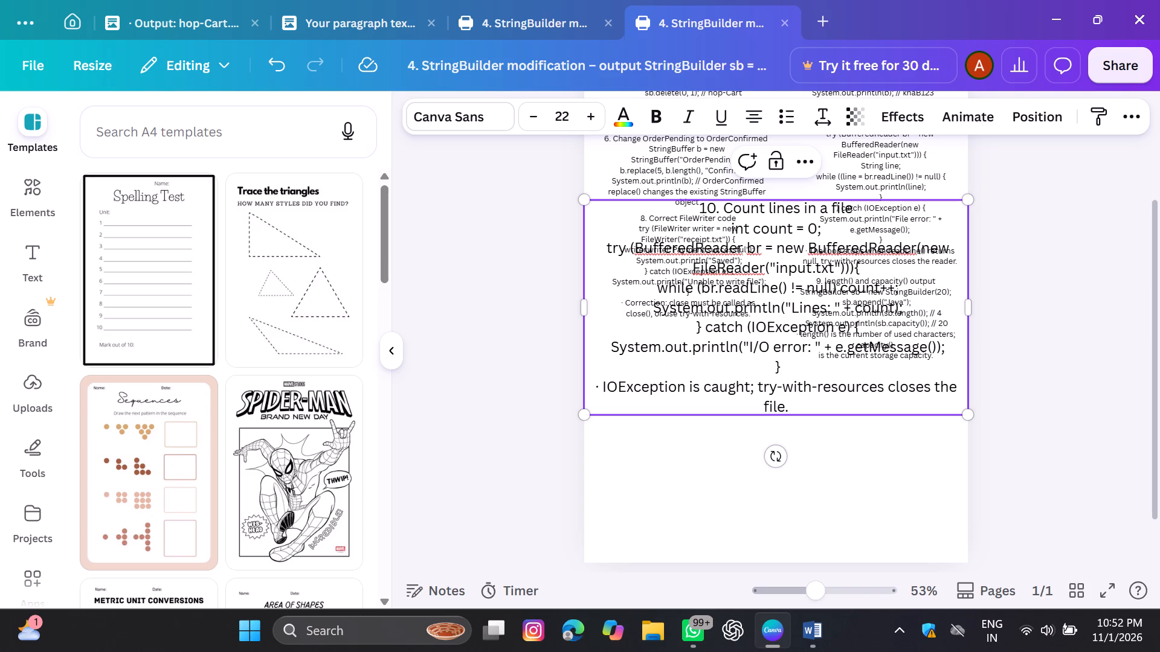
{"action": "left_click", "coordinate": [689, 325]}
{"action": "key", "text": "BackSpace"}
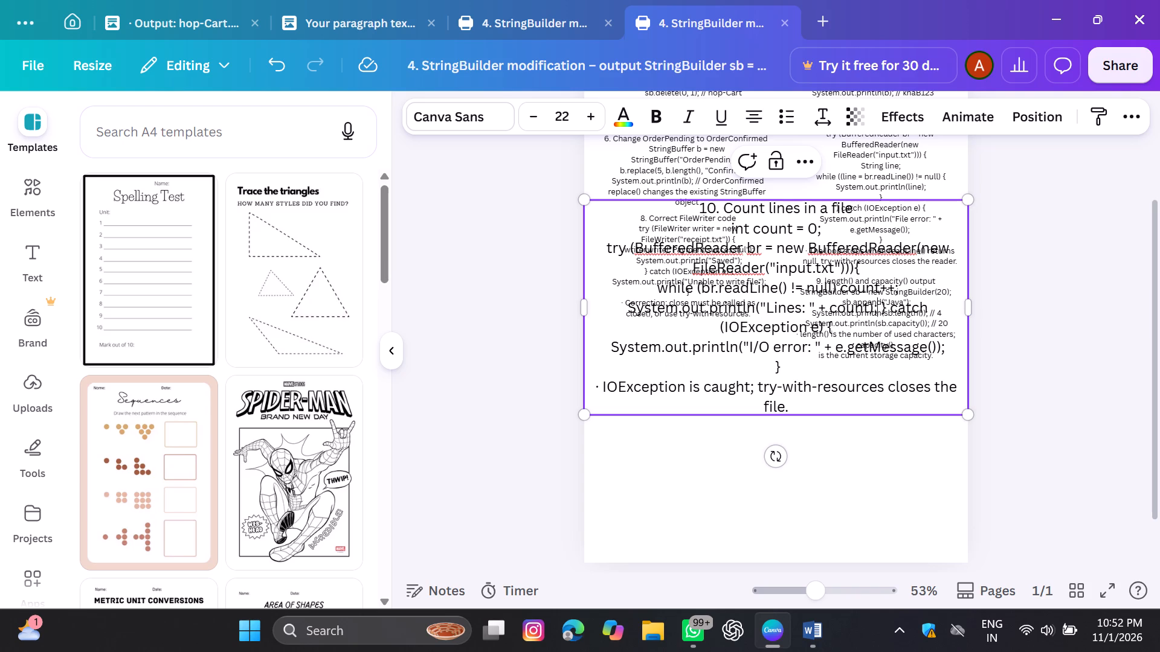
{"action": "left_click", "coordinate": [775, 365]}
{"action": "key", "text": "BackSpace"}
{"action": "key", "text": "BackSpace"}
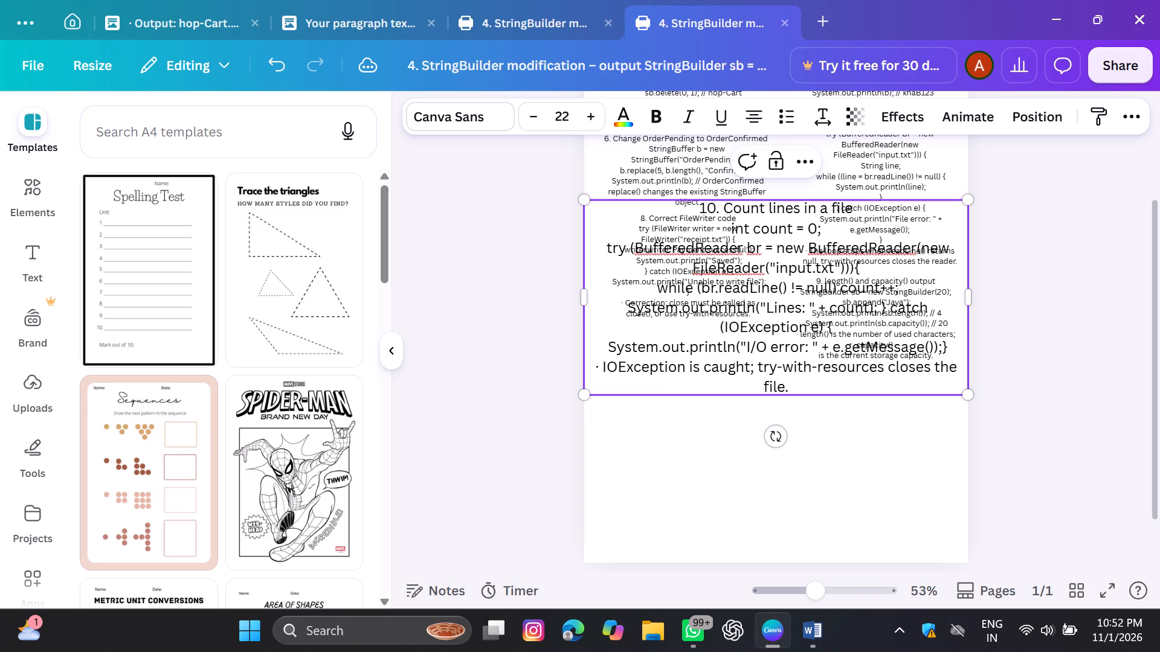
Narrow the question 10 text box from its right side to roughly the width of the page's left column.
{"action": "left_click_drag", "start_coordinate": [975, 305], "coordinate": [912, 318]}
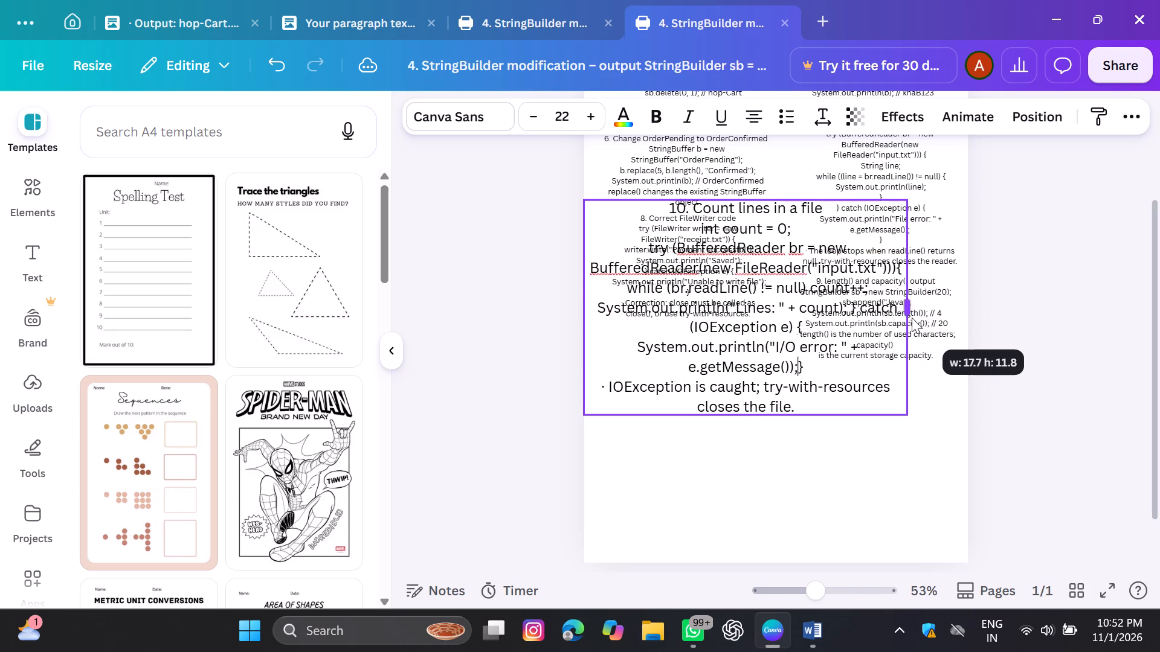
{"action": "left_click_drag", "start_coordinate": [912, 318], "coordinate": [800, 337]}
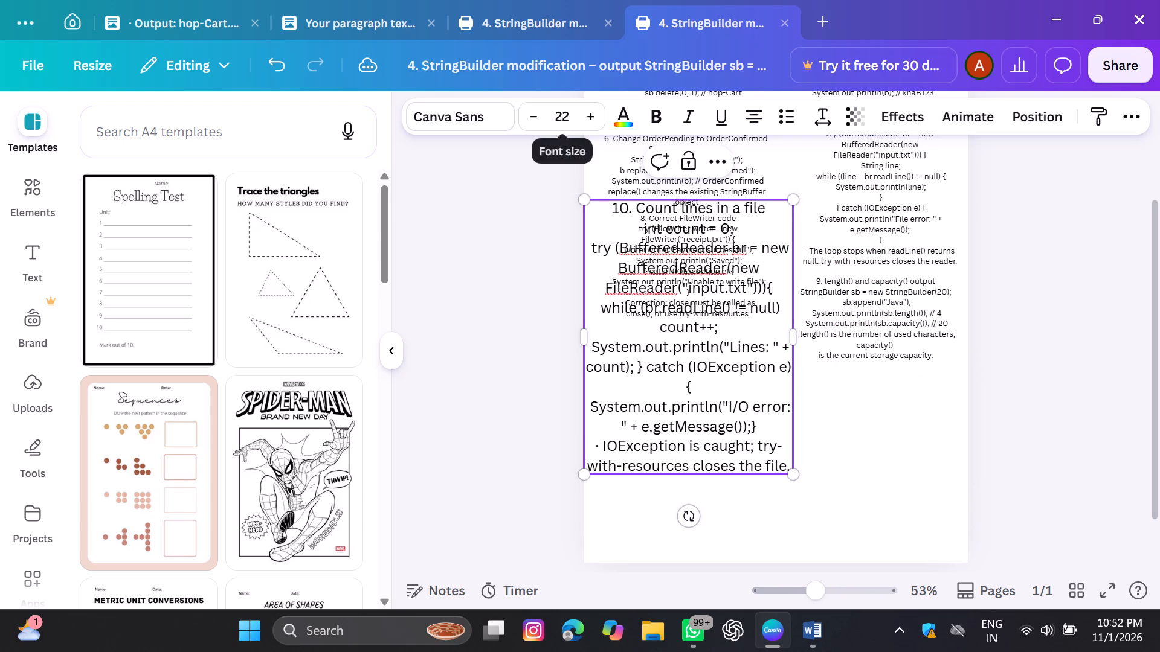
Set the font size of question 10's "I/O error" print line to 12.
{"action": "left_click", "coordinate": [555, 121]}
{"action": "left_click", "coordinate": [558, 258]}
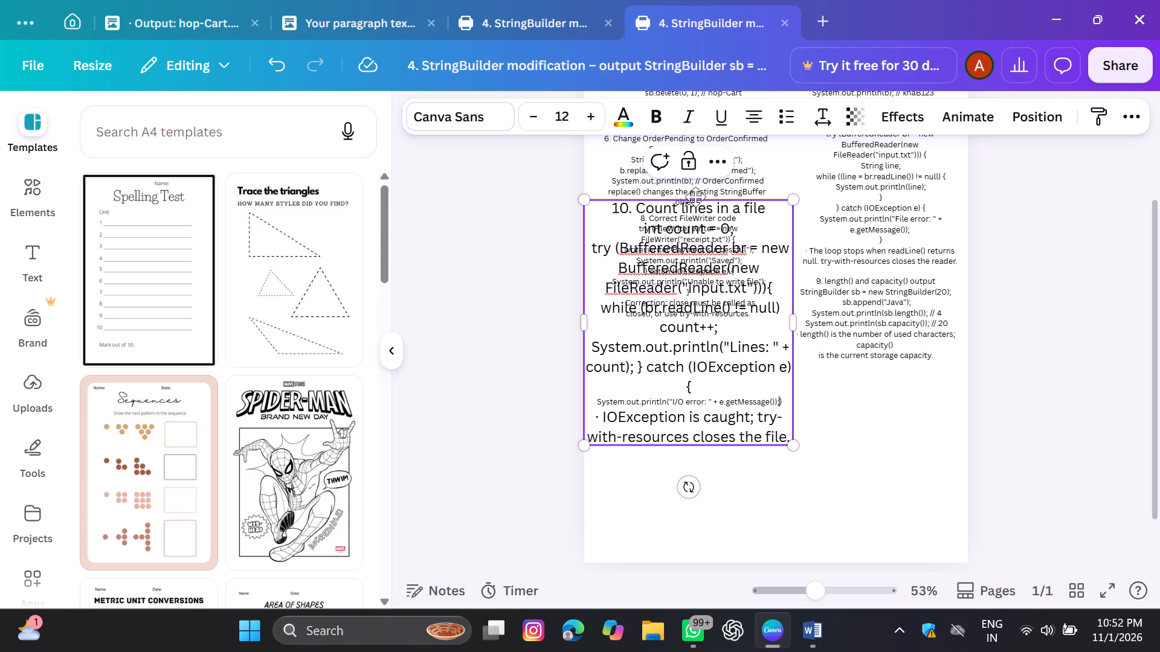
Move the question 10 text box down the page so it sits below question 8.
{"action": "left_click_drag", "start_coordinate": [695, 197], "coordinate": [707, 318]}
Set the font size of question 10's try, while and "Lines:" print/catch lines to 12.
{"action": "left_click", "coordinate": [704, 395]}
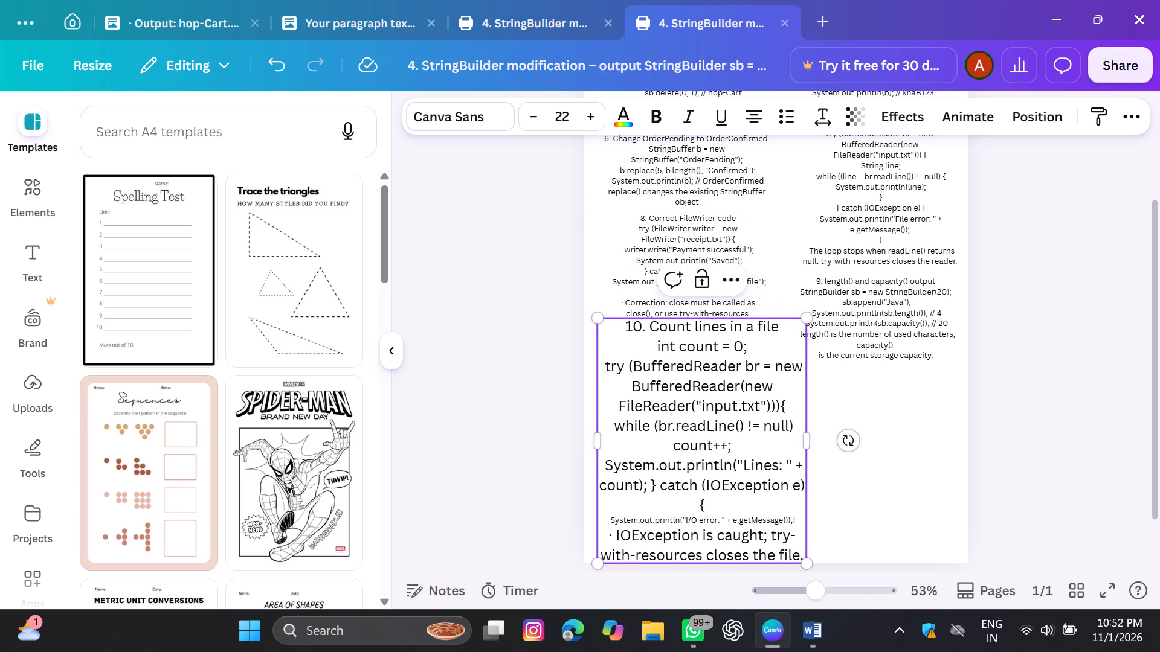
{"action": "left_click", "coordinate": [564, 116]}
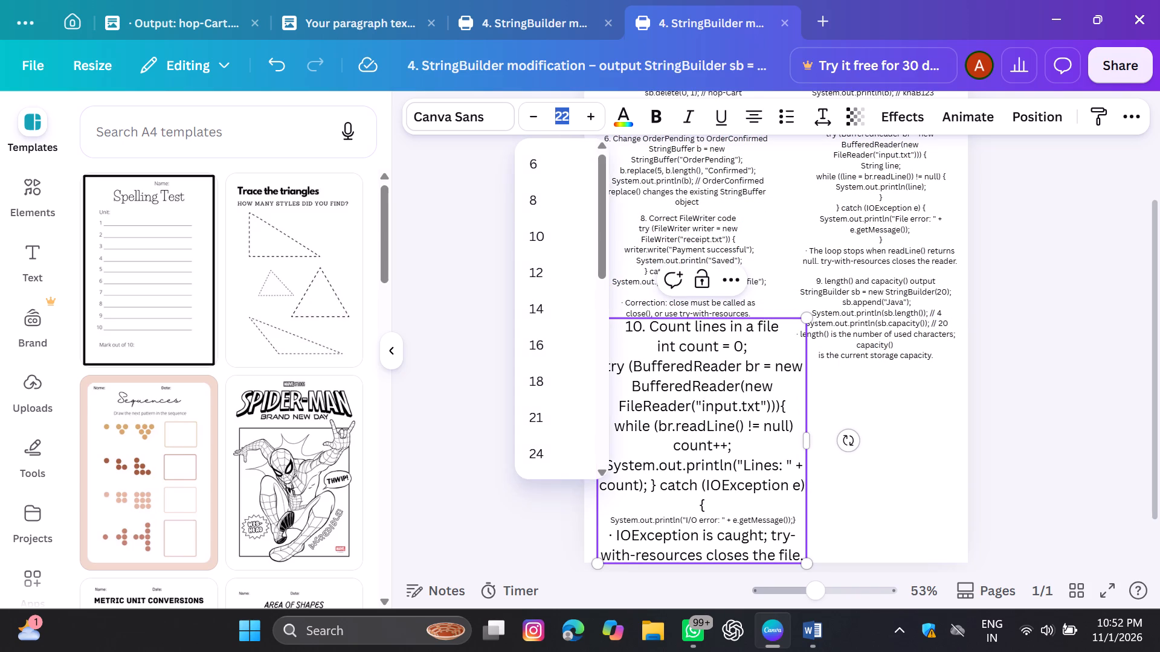
{"action": "left_click", "coordinate": [555, 271]}
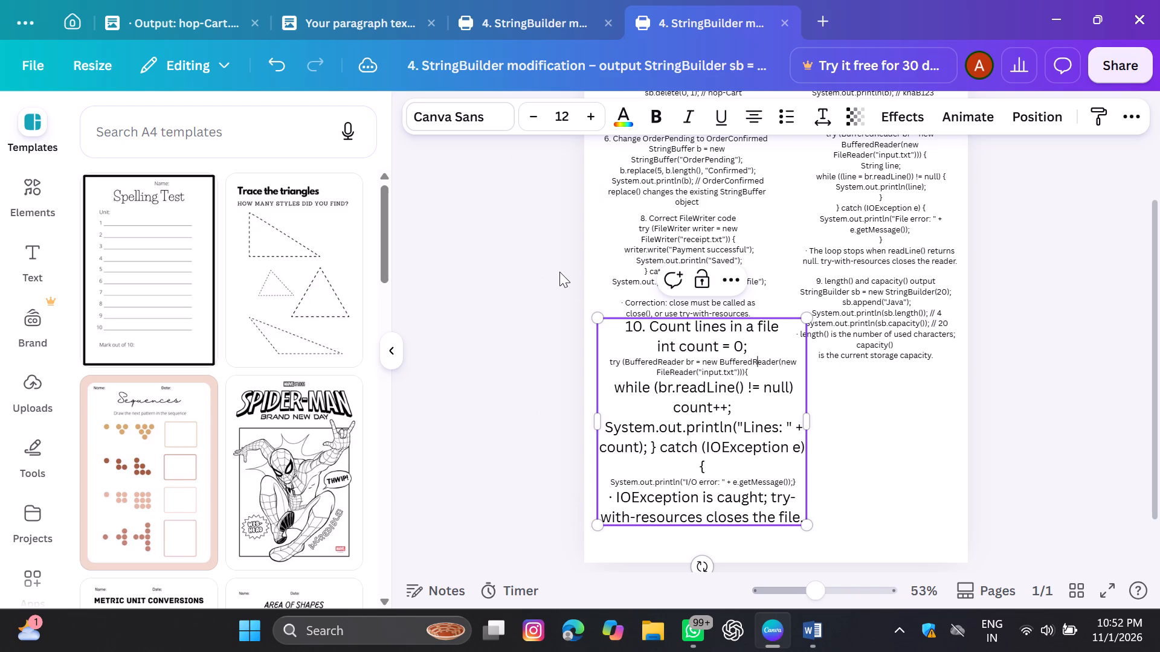
{"action": "left_click", "coordinate": [678, 382]}
{"action": "left_click", "coordinate": [566, 108]}
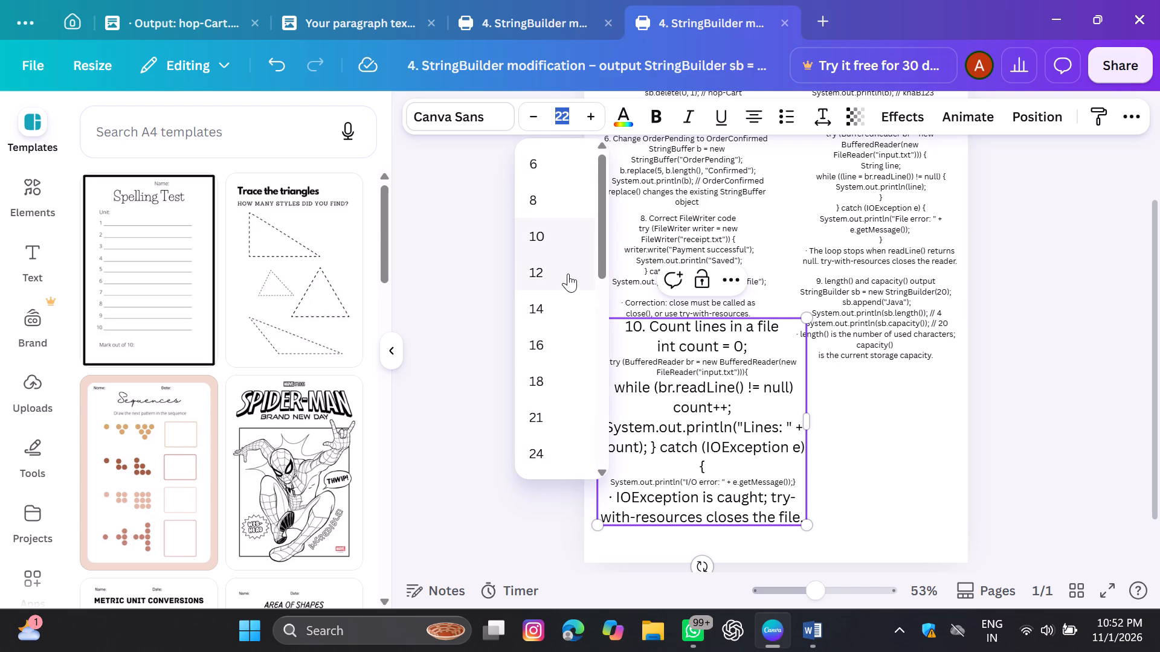
{"action": "left_click", "coordinate": [567, 278]}
{"action": "left_click", "coordinate": [666, 406]}
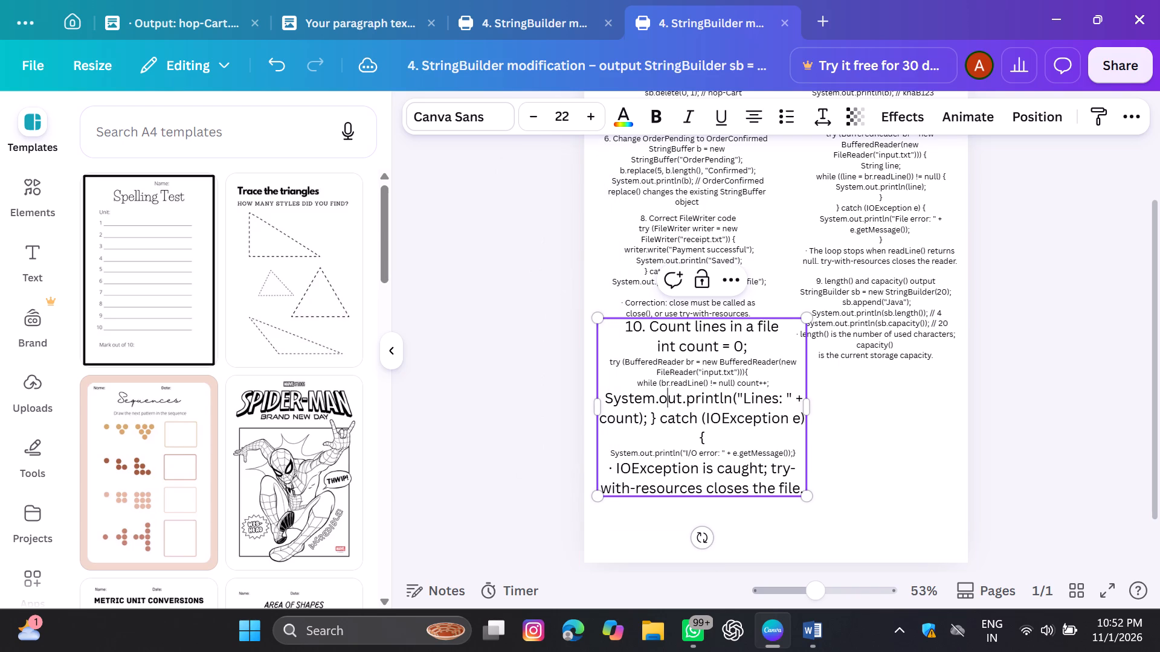
{"action": "left_click", "coordinate": [562, 115]}
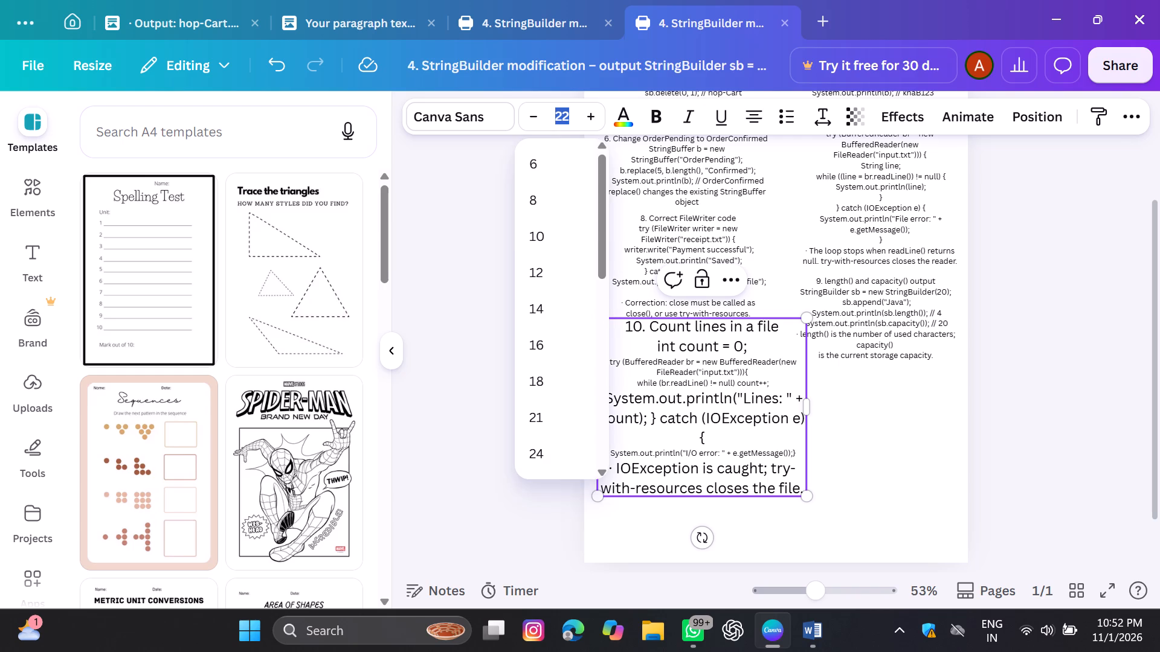
{"action": "left_click", "coordinate": [561, 277]}
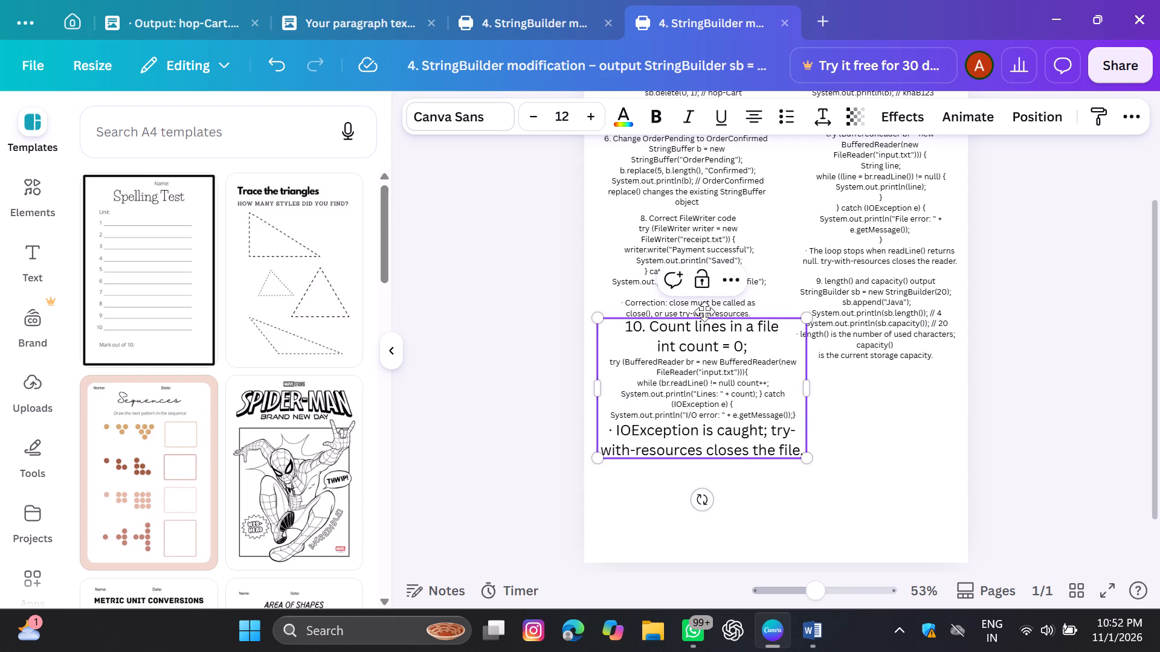
Set the font size of question 10's heading, "int count = 0;" line and closing IOException note to 12.
{"action": "left_click", "coordinate": [704, 324]}
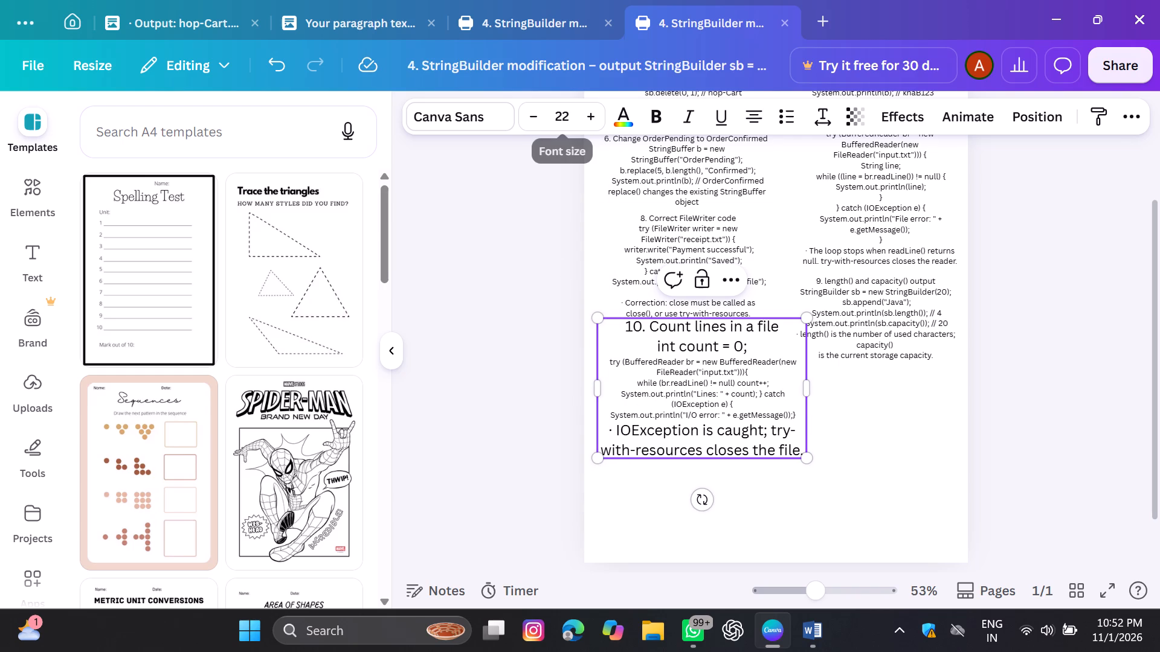
{"action": "left_click", "coordinate": [561, 117]}
{"action": "left_click", "coordinate": [573, 263]}
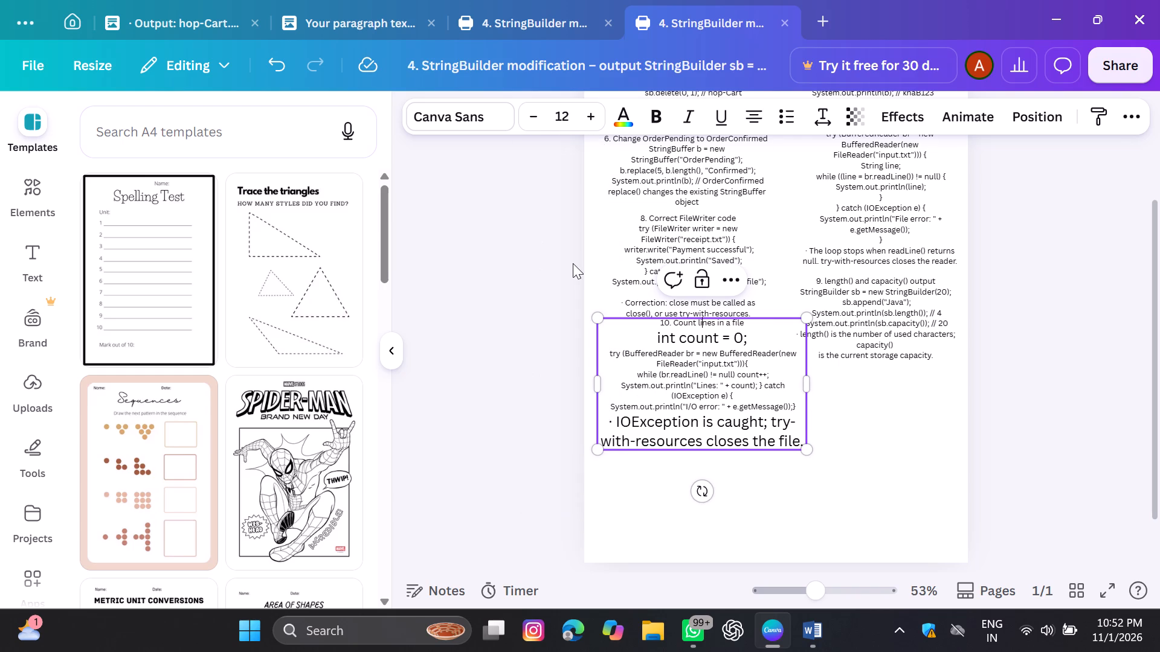
{"action": "left_click", "coordinate": [695, 338]}
{"action": "left_click", "coordinate": [564, 117]}
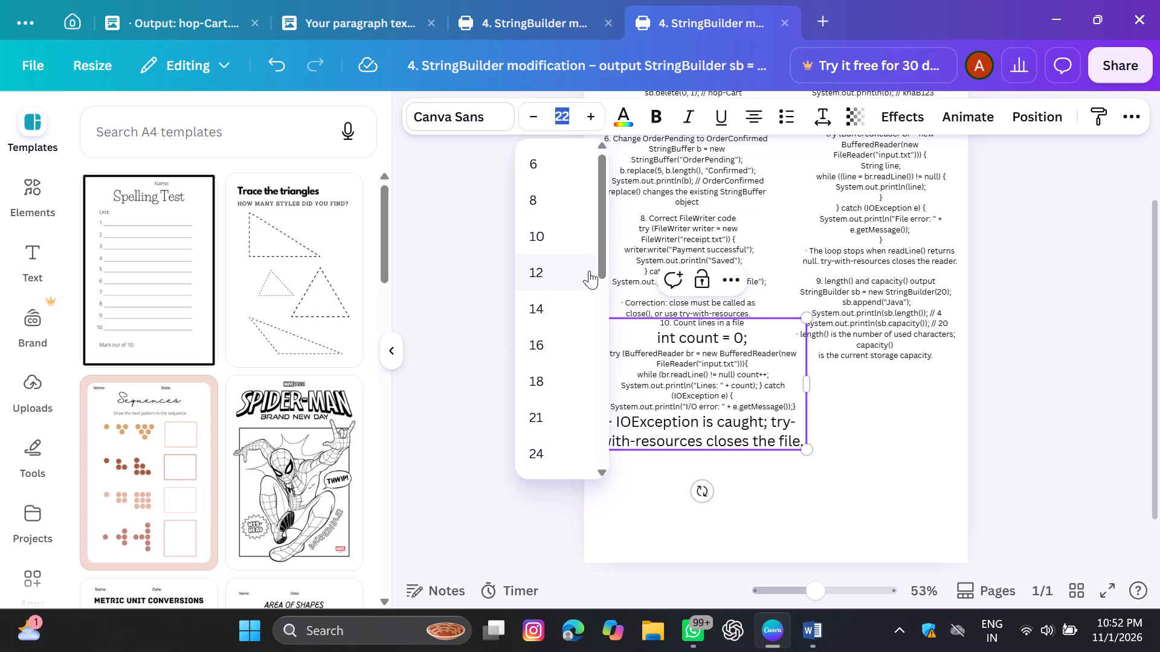
{"action": "left_click", "coordinate": [589, 270]}
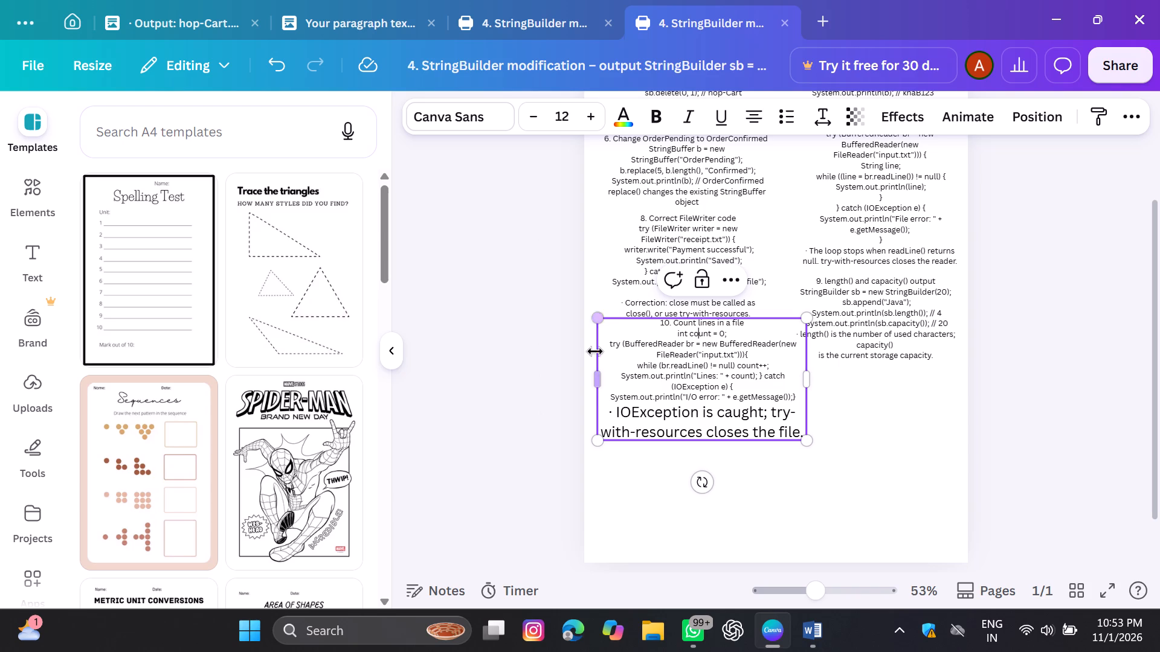
{"action": "left_click", "coordinate": [663, 418]}
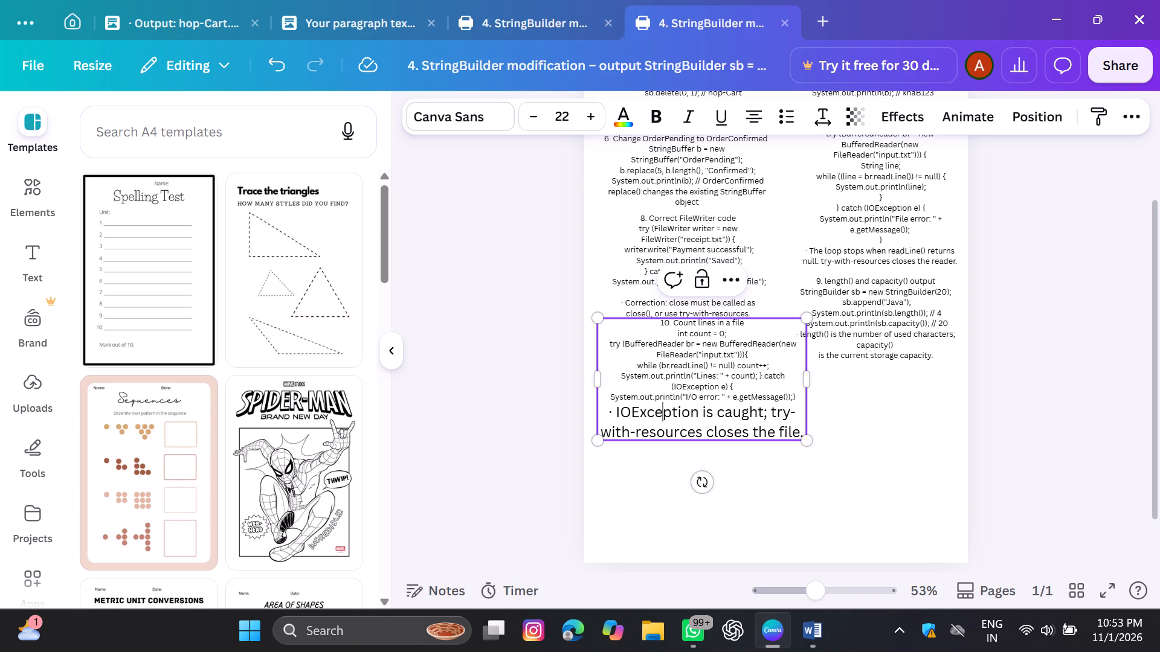
{"action": "left_click", "coordinate": [559, 122]}
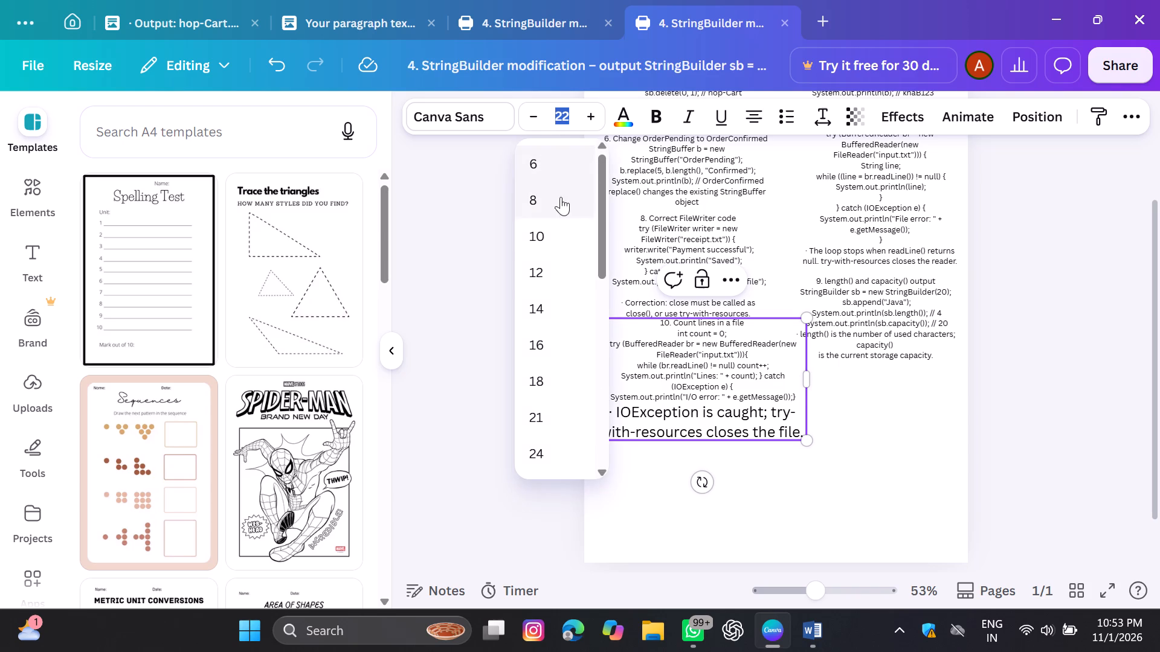
{"action": "left_click", "coordinate": [558, 272]}
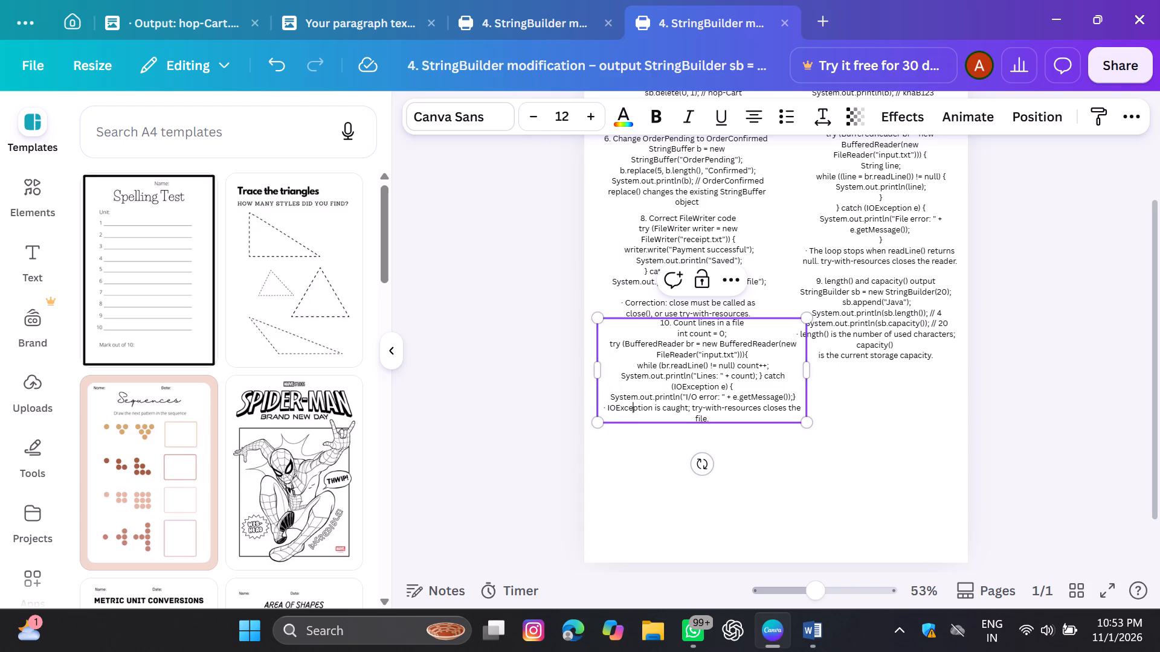
Position the question 10 box with a small gap beneath question 8 and narrow it slightly to about 11 wide.
{"action": "left_click_drag", "start_coordinate": [703, 317], "coordinate": [703, 321]}
{"action": "left_click_drag", "start_coordinate": [703, 321], "coordinate": [701, 336]}
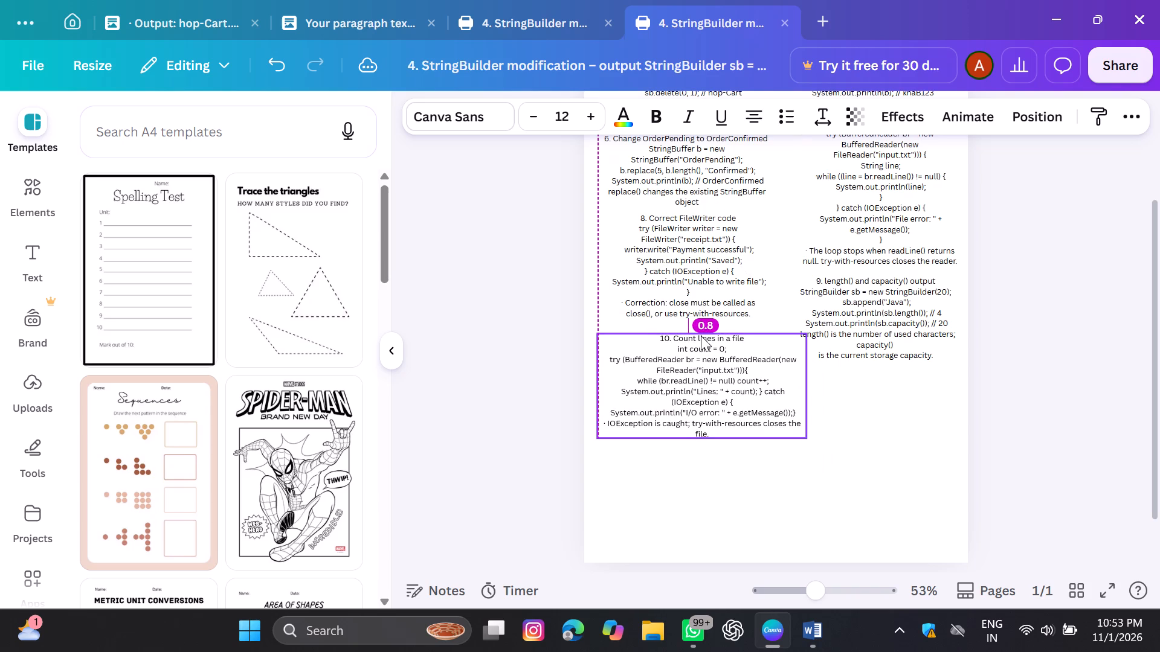
{"action": "left_click_drag", "start_coordinate": [701, 336], "coordinate": [701, 330]}
{"action": "left_click_drag", "start_coordinate": [701, 330], "coordinate": [699, 328]}
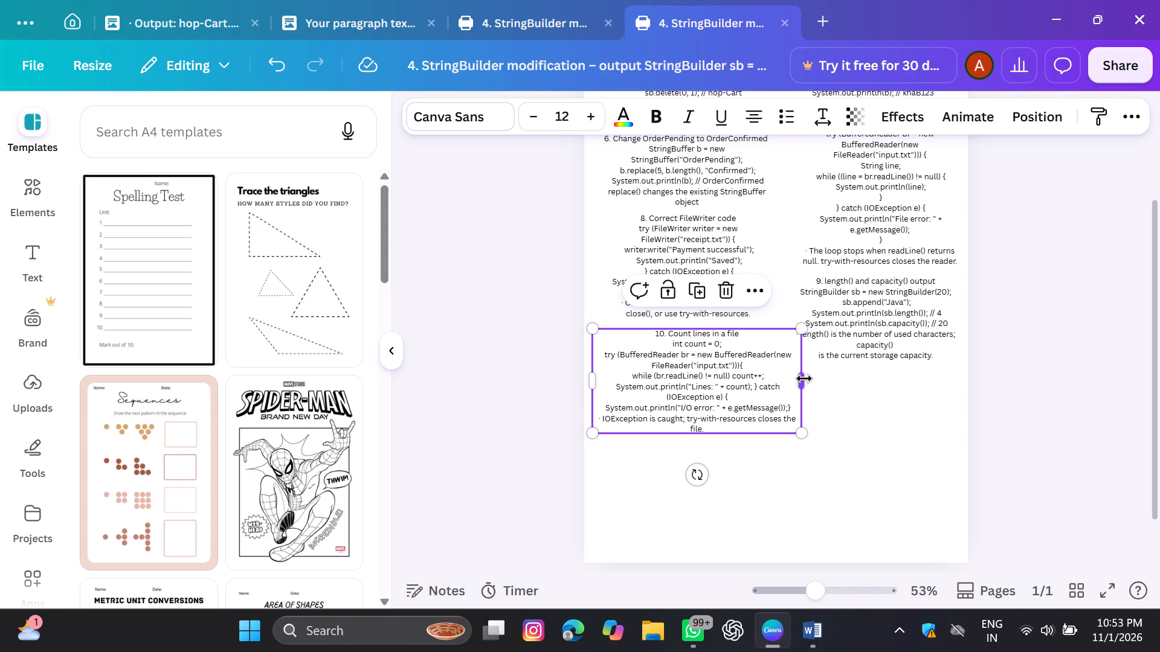
{"action": "left_click_drag", "start_coordinate": [804, 379], "coordinate": [796, 379]}
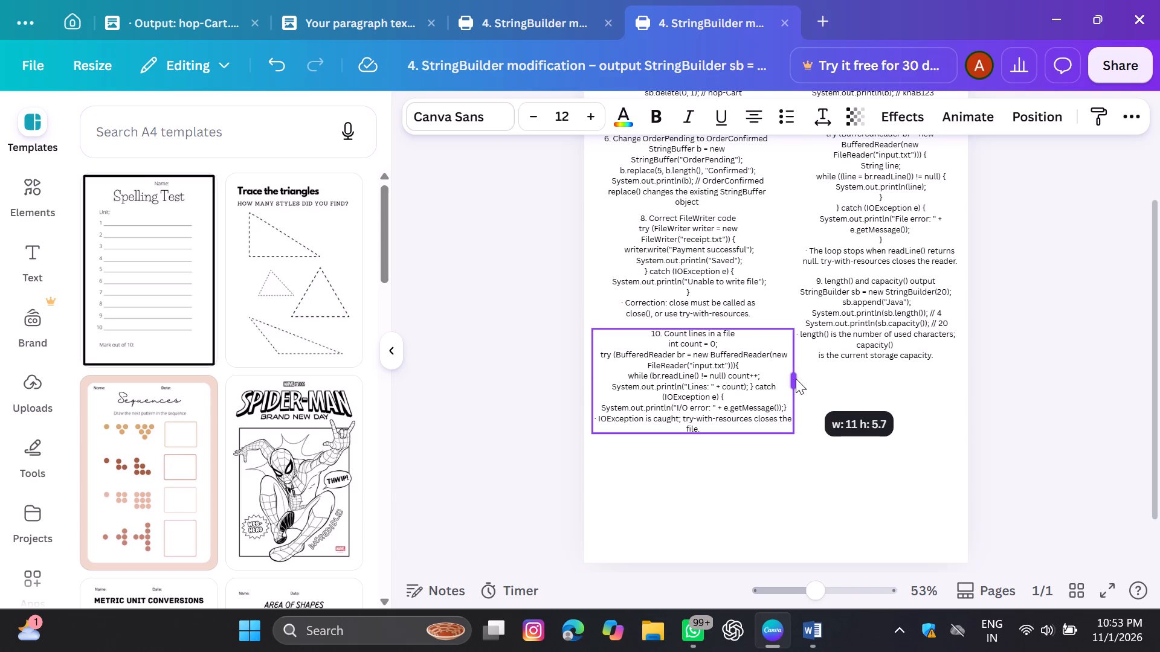
{"action": "left_click_drag", "start_coordinate": [796, 379], "coordinate": [793, 379]}
{"action": "left_click", "coordinate": [831, 429]}
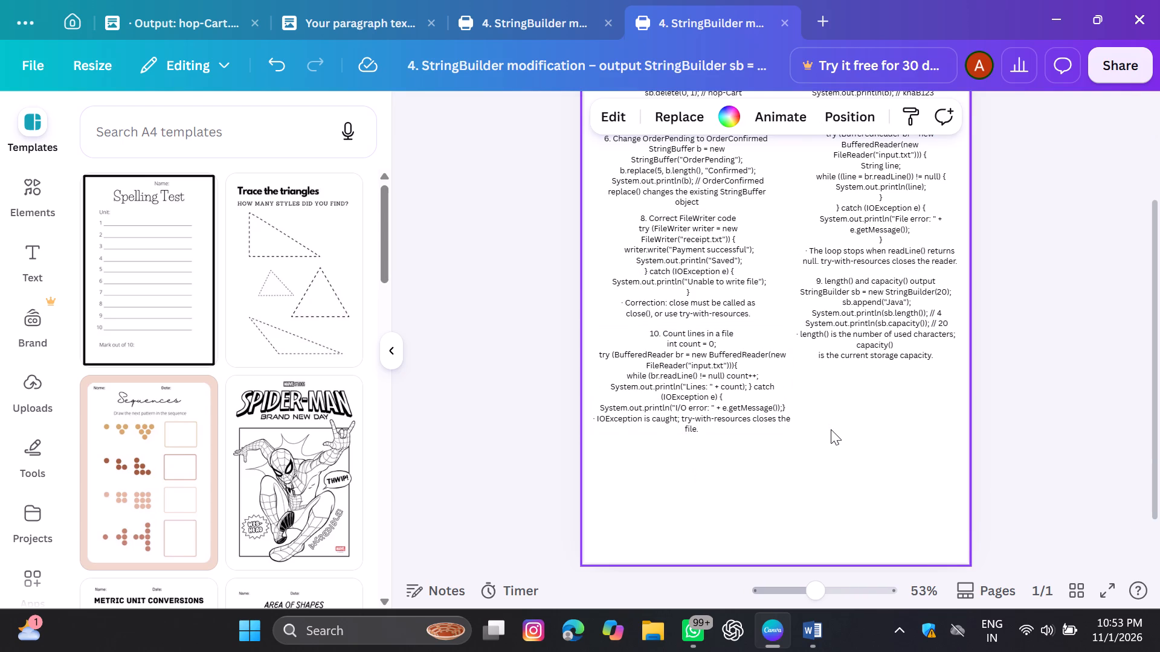
Switch to the Word document and copy question 12, "Correct FileReader loop", including its code and bullet note.
{"action": "key", "text": "alt+Tab"}
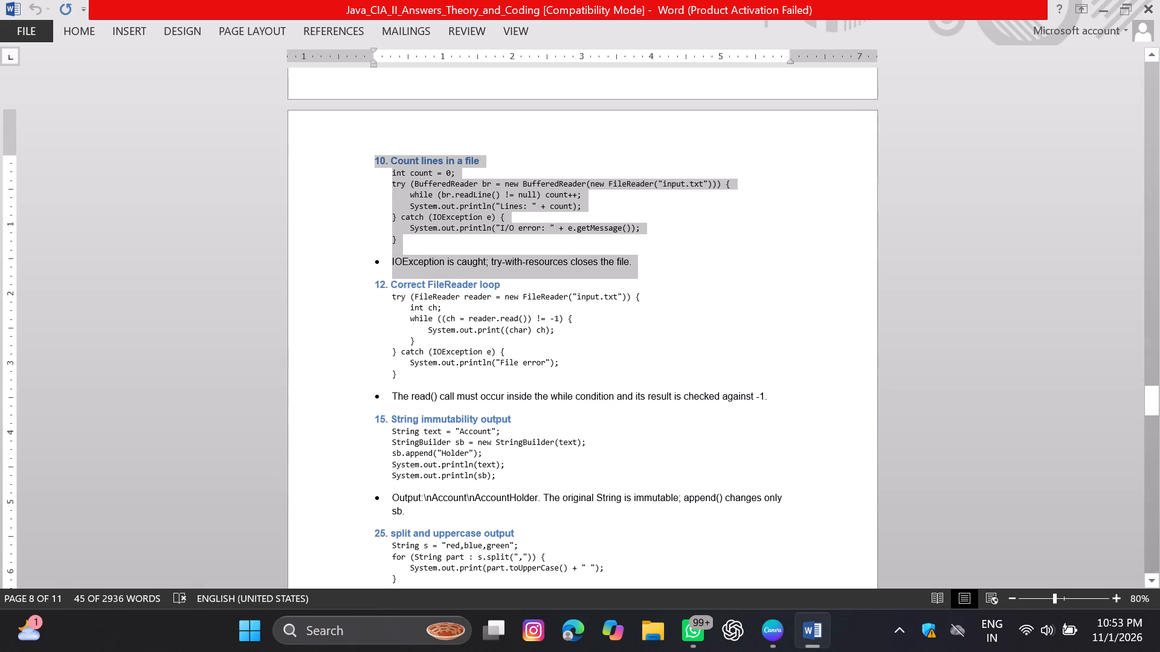
{"action": "scroll", "coordinate": [597, 395], "scroll_direction": "down", "scroll_amount": 2}
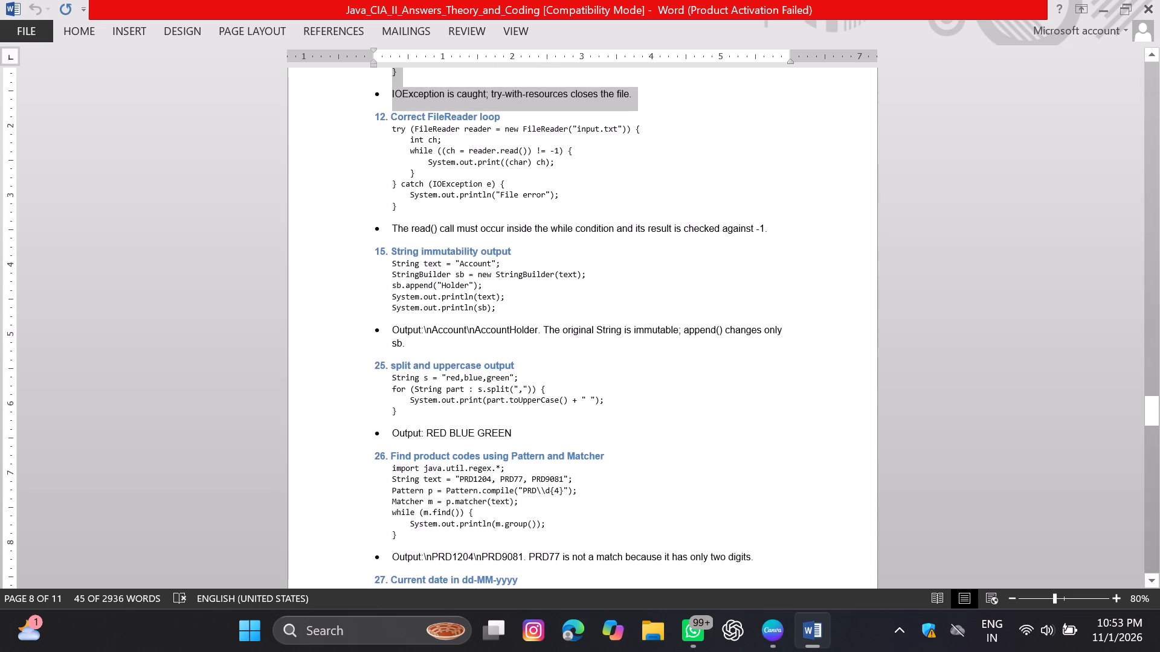
{"action": "scroll", "coordinate": [597, 395], "scroll_direction": "down", "scroll_amount": 1}
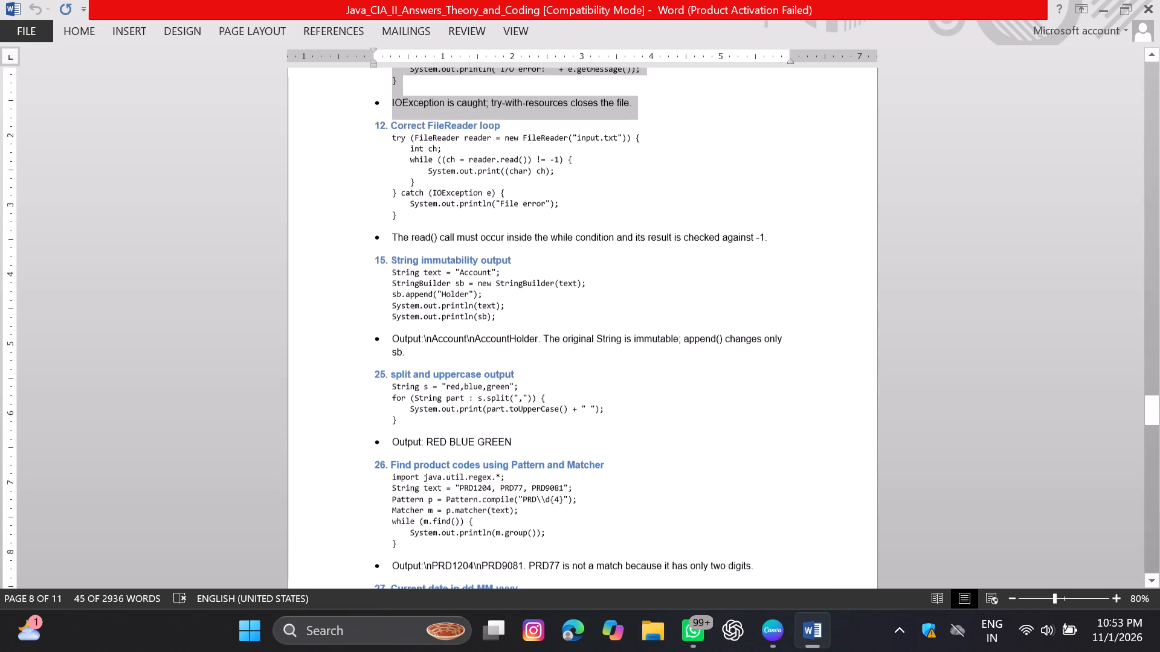
{"action": "scroll", "coordinate": [597, 395], "scroll_direction": "down", "scroll_amount": 1}
{"action": "left_click", "coordinate": [376, 128]}
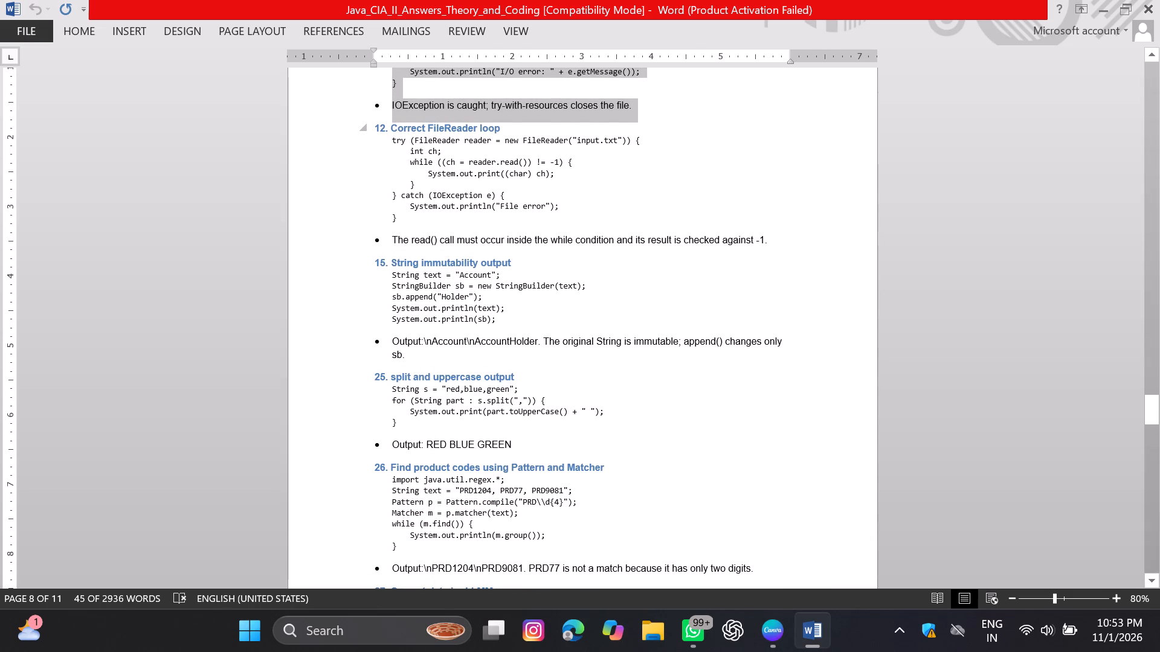
{"action": "left_click_drag", "start_coordinate": [373, 131], "coordinate": [774, 245]}
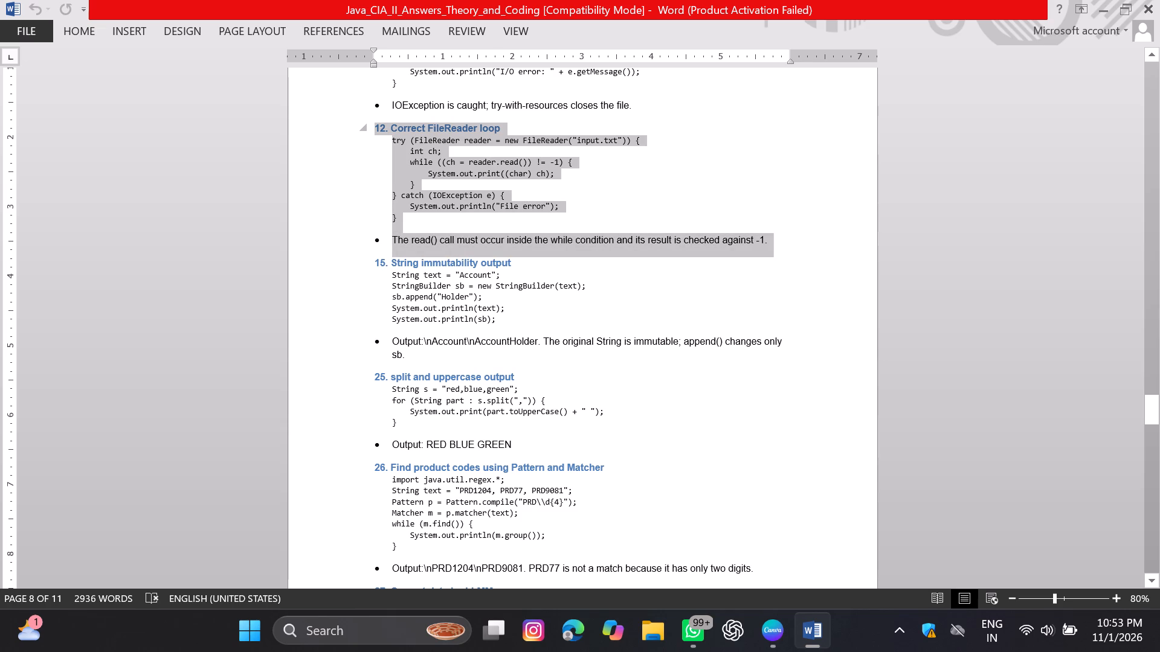
{"action": "left_click_drag", "start_coordinate": [774, 245], "coordinate": [776, 241]}
{"action": "key", "text": "ctrl+c"}
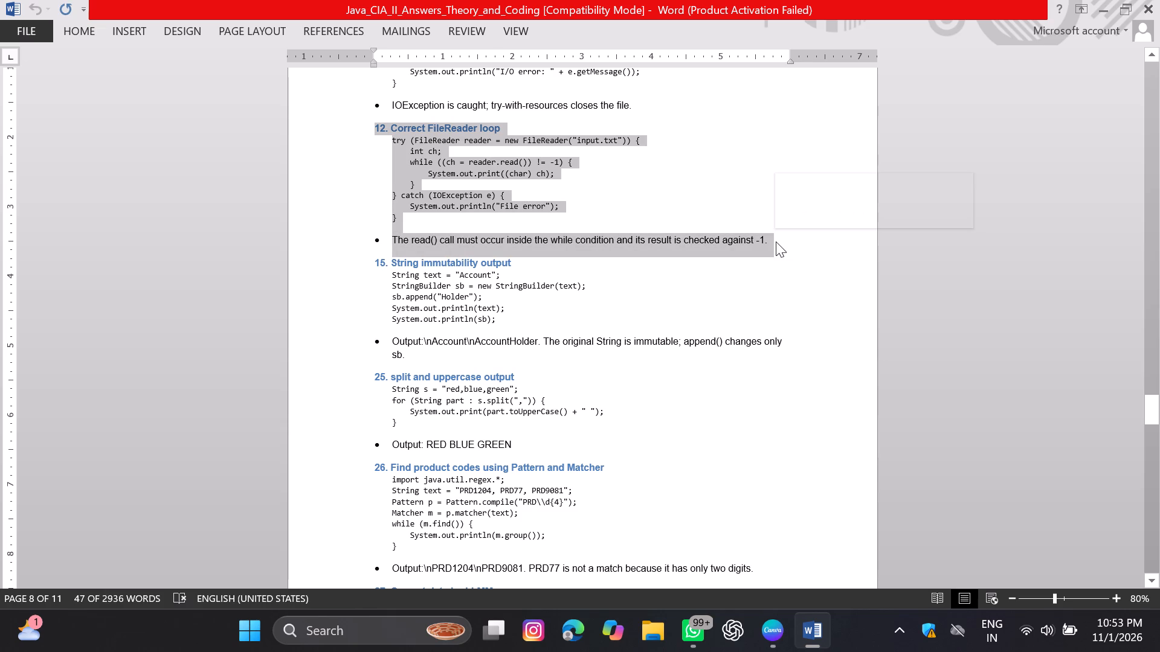
Switch back to Canva and paste the copied question 12 onto the A4 page.
{"action": "key", "text": "alt+Tab"}
{"action": "left_click", "coordinate": [833, 457]}
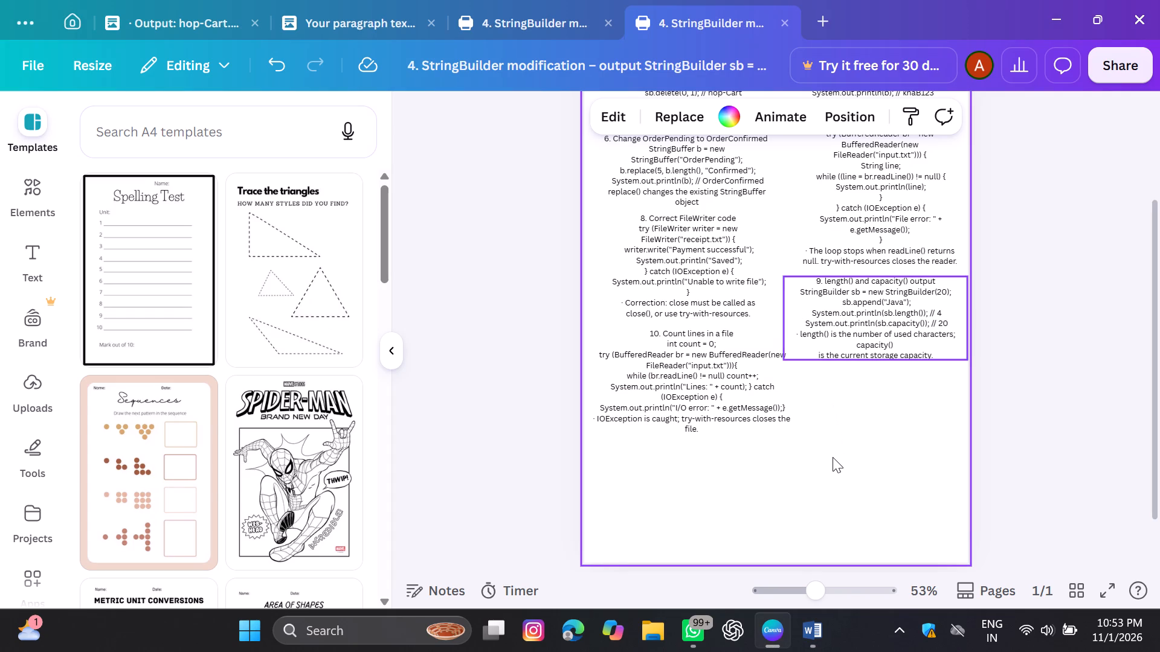
{"action": "left_click", "coordinate": [778, 485]}
{"action": "key", "text": "ctrl+v"}
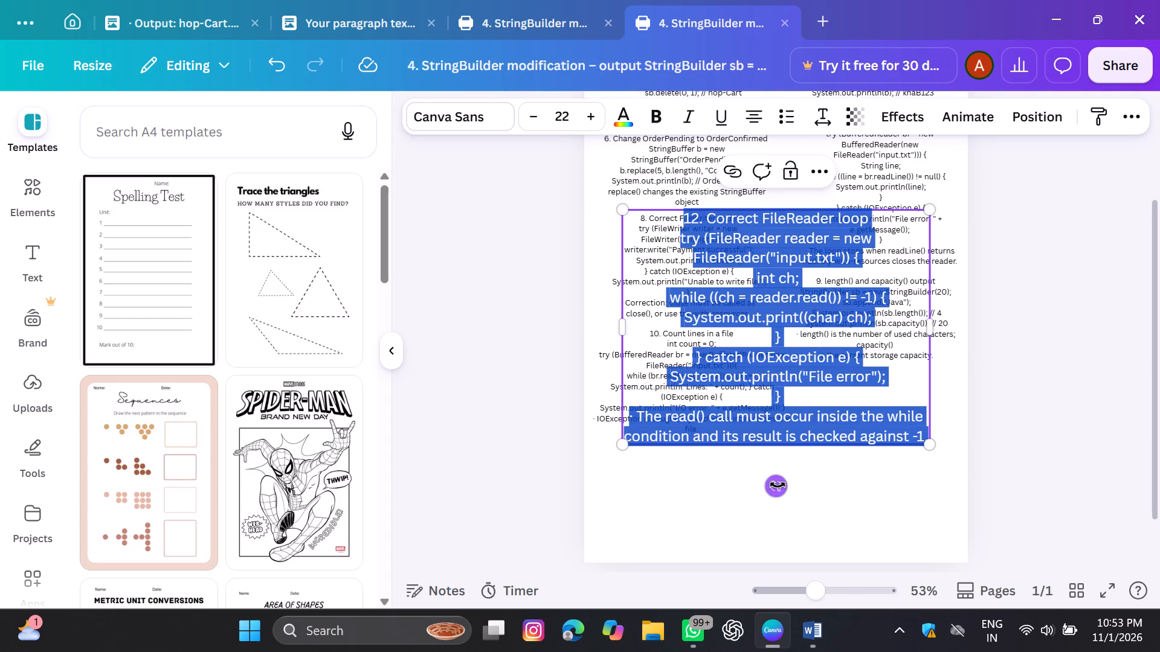
Join the while loop's closing brace and the final closing brace in question 12 to the ends of their preceding print lines.
{"action": "left_click", "coordinate": [769, 337]}
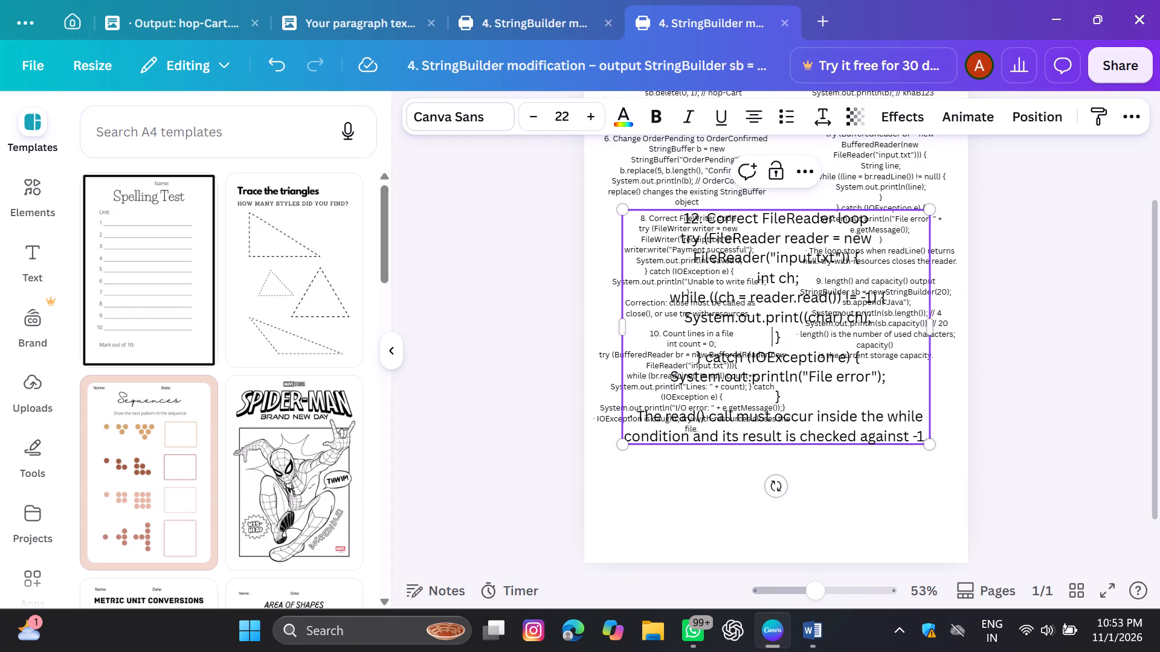
{"action": "key", "text": "BackSpace"}
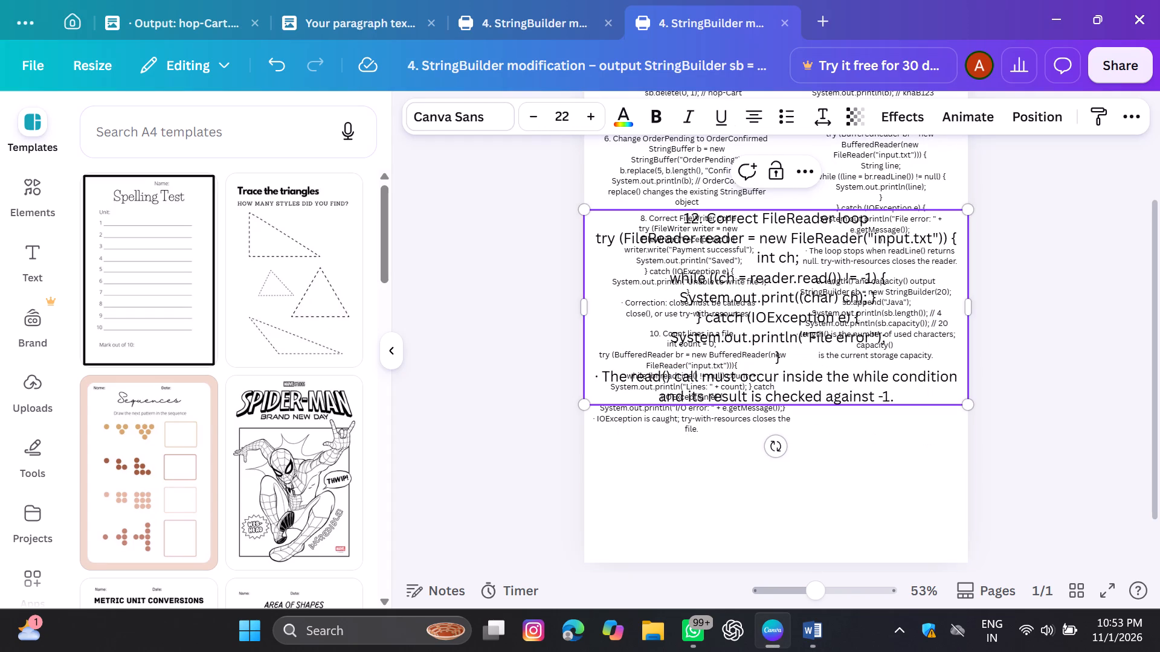
{"action": "left_click", "coordinate": [767, 363]}
{"action": "key", "text": "BackSpace"}
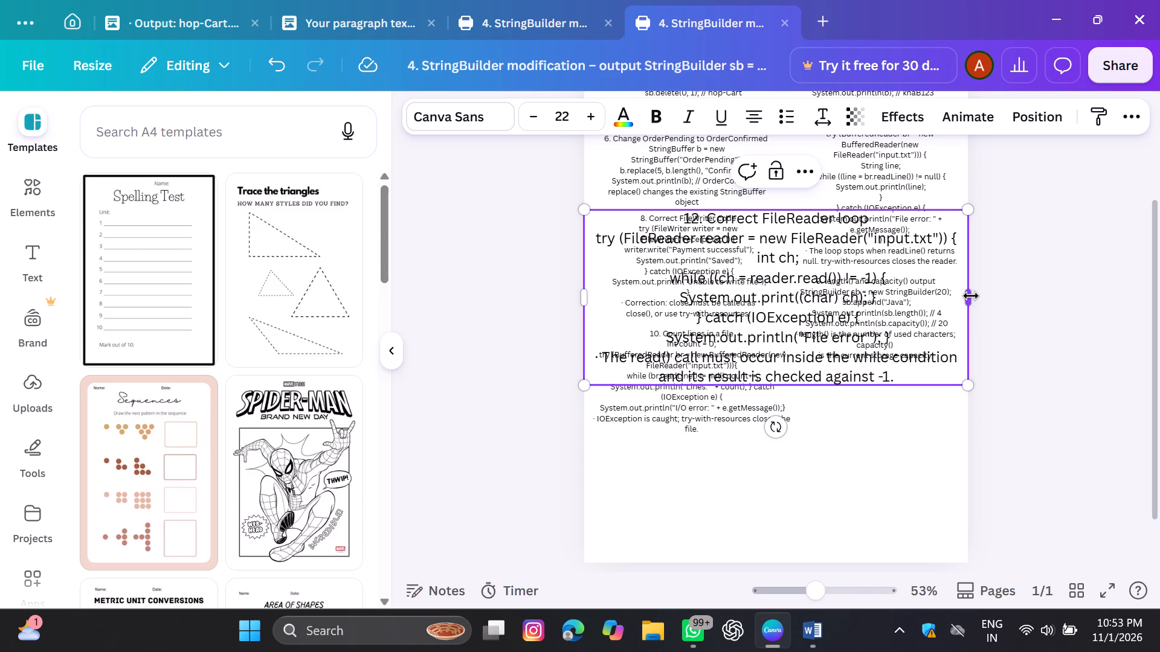
Narrow the question 12 text box from its right side to a little over half the page width.
{"action": "left_click_drag", "start_coordinate": [971, 296], "coordinate": [946, 296]}
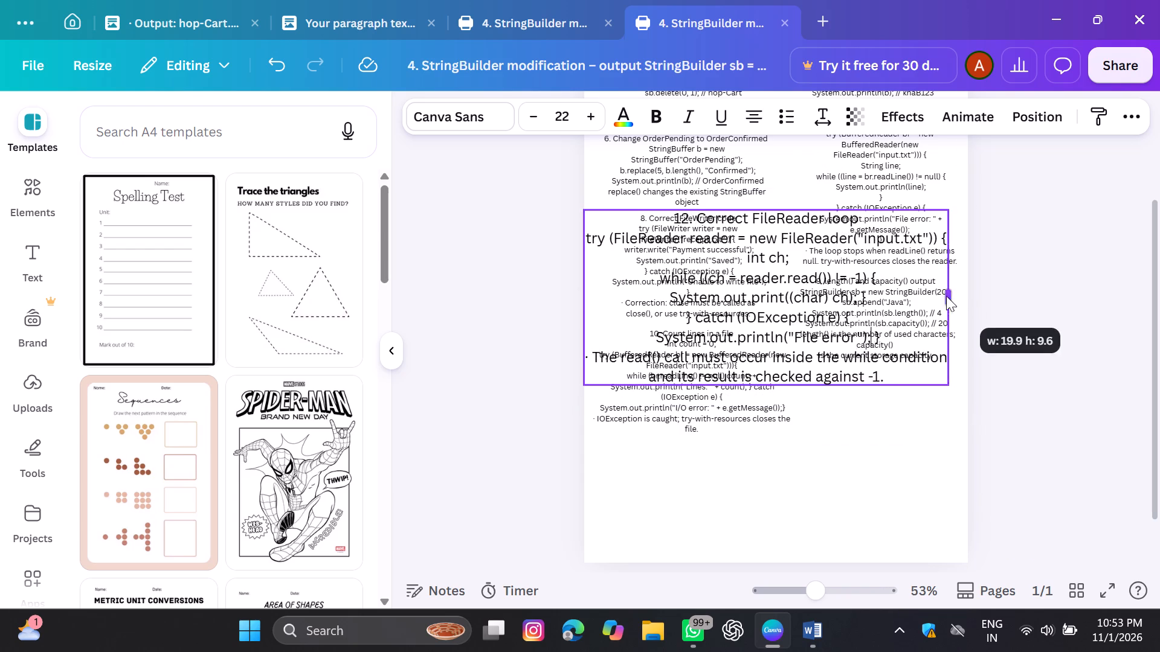
{"action": "left_click_drag", "start_coordinate": [946, 296], "coordinate": [821, 305]}
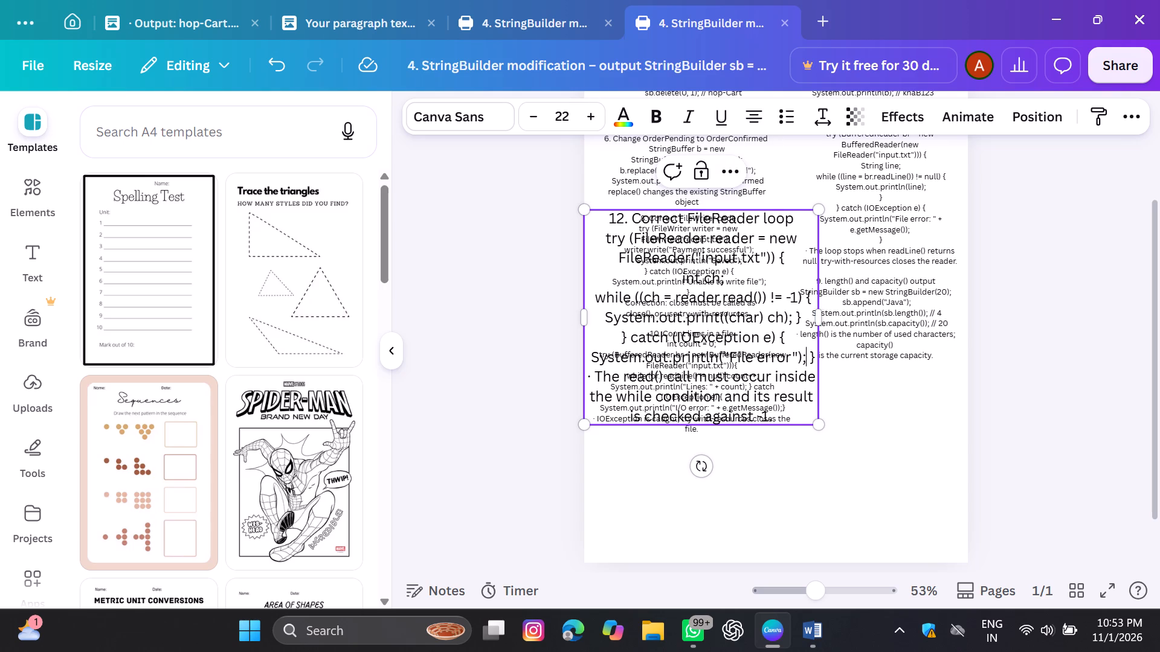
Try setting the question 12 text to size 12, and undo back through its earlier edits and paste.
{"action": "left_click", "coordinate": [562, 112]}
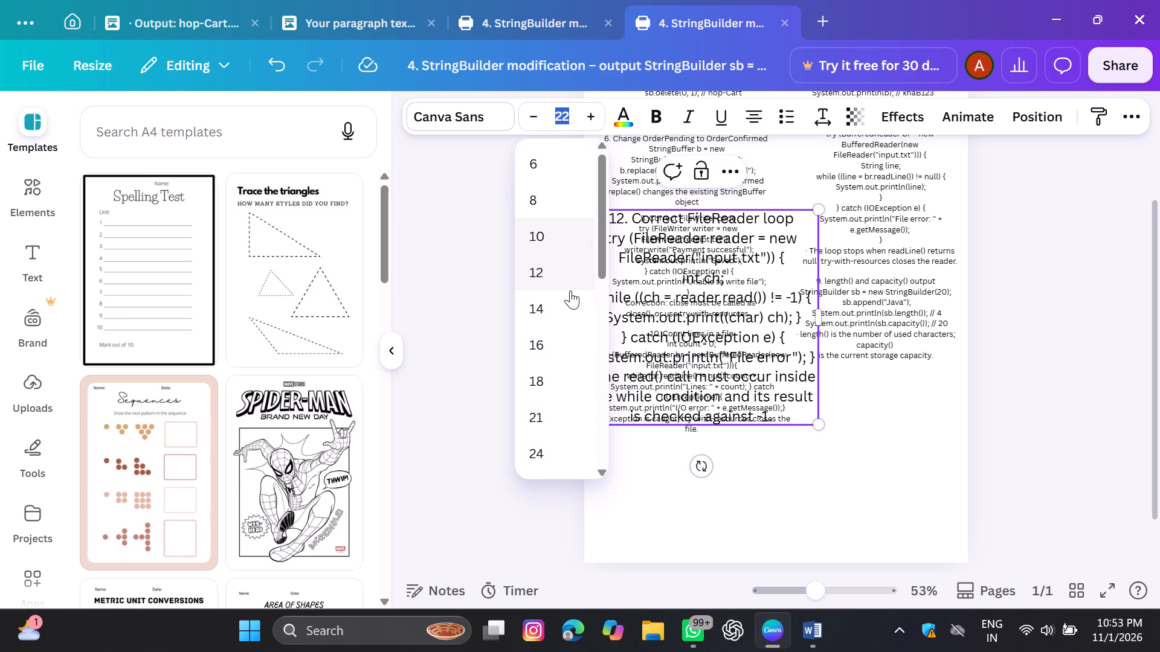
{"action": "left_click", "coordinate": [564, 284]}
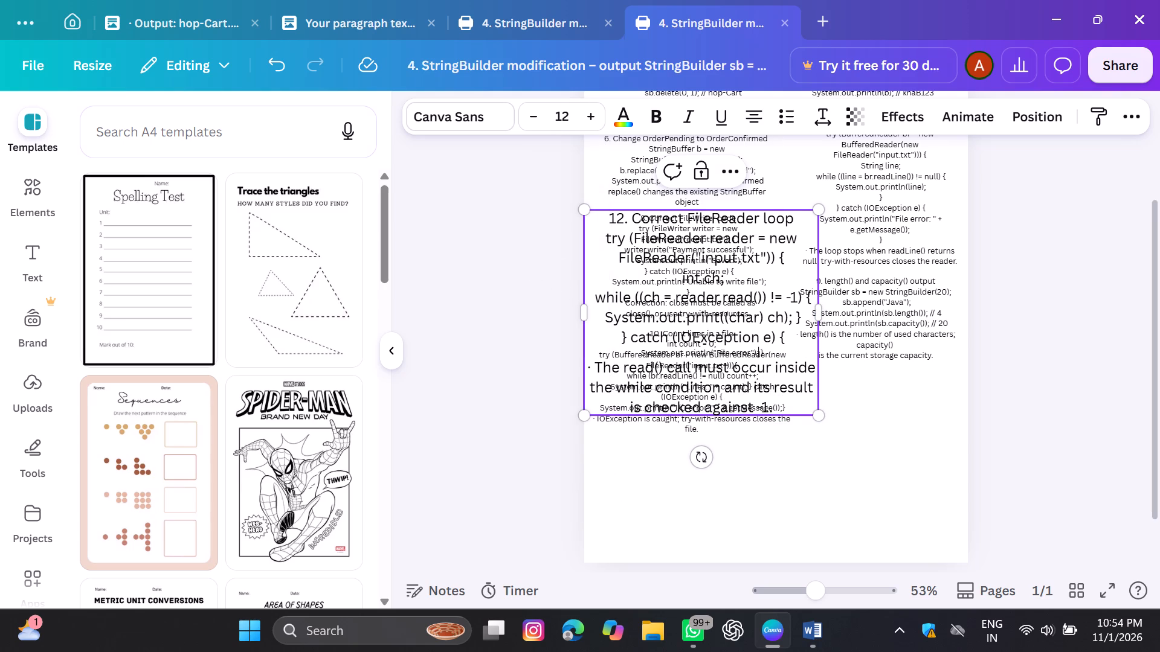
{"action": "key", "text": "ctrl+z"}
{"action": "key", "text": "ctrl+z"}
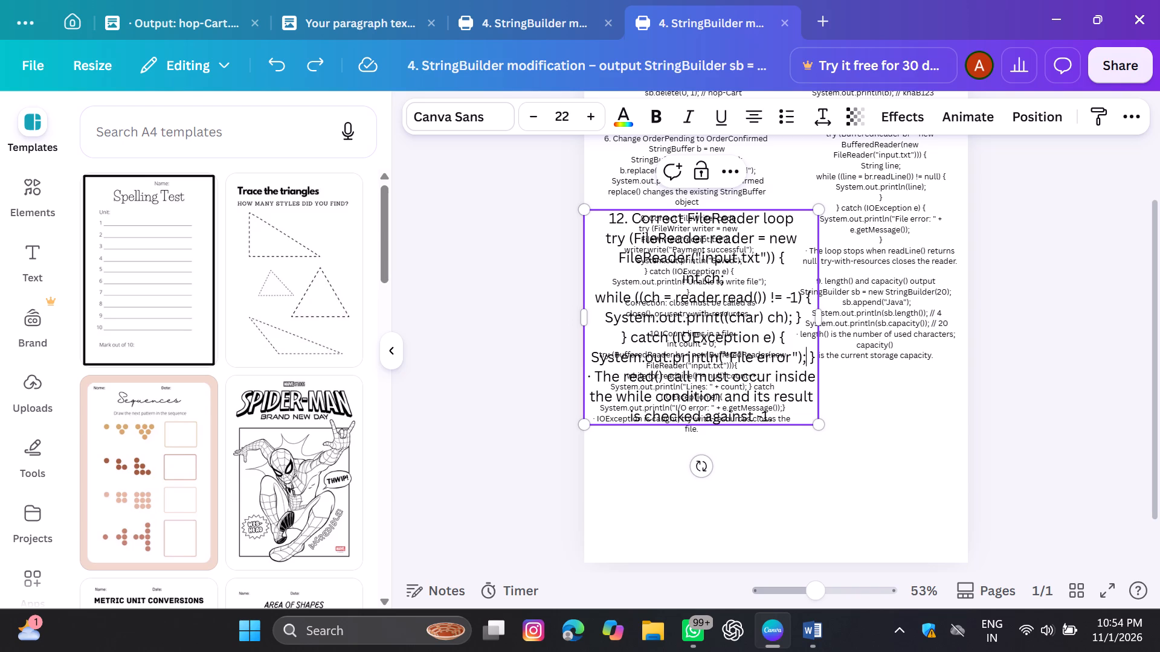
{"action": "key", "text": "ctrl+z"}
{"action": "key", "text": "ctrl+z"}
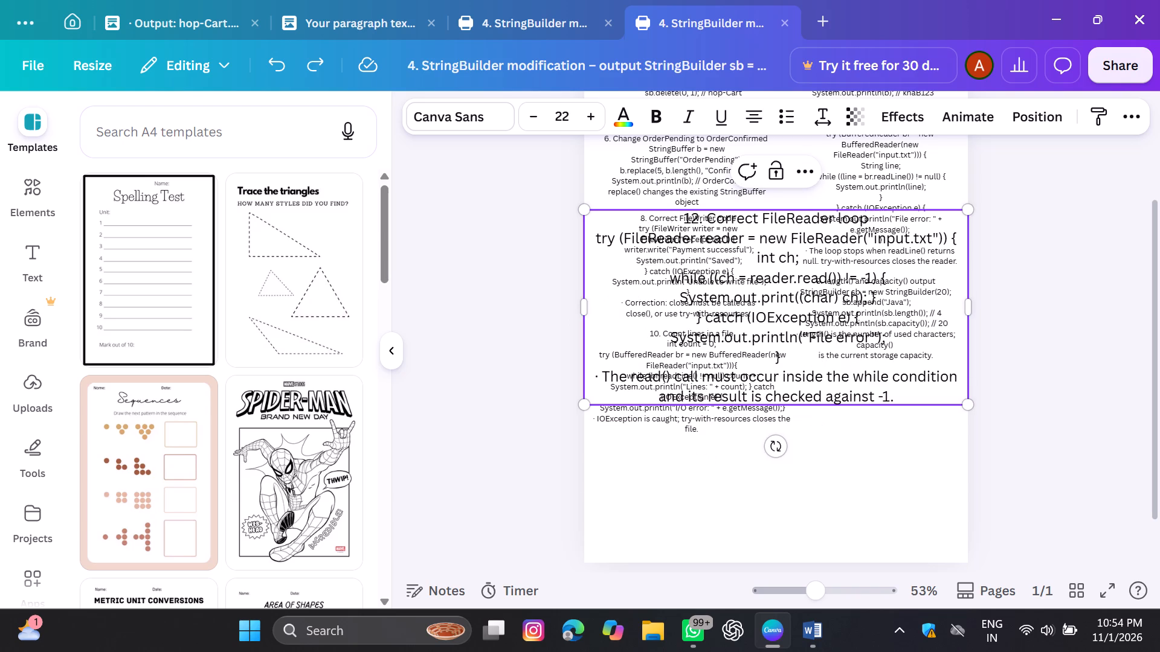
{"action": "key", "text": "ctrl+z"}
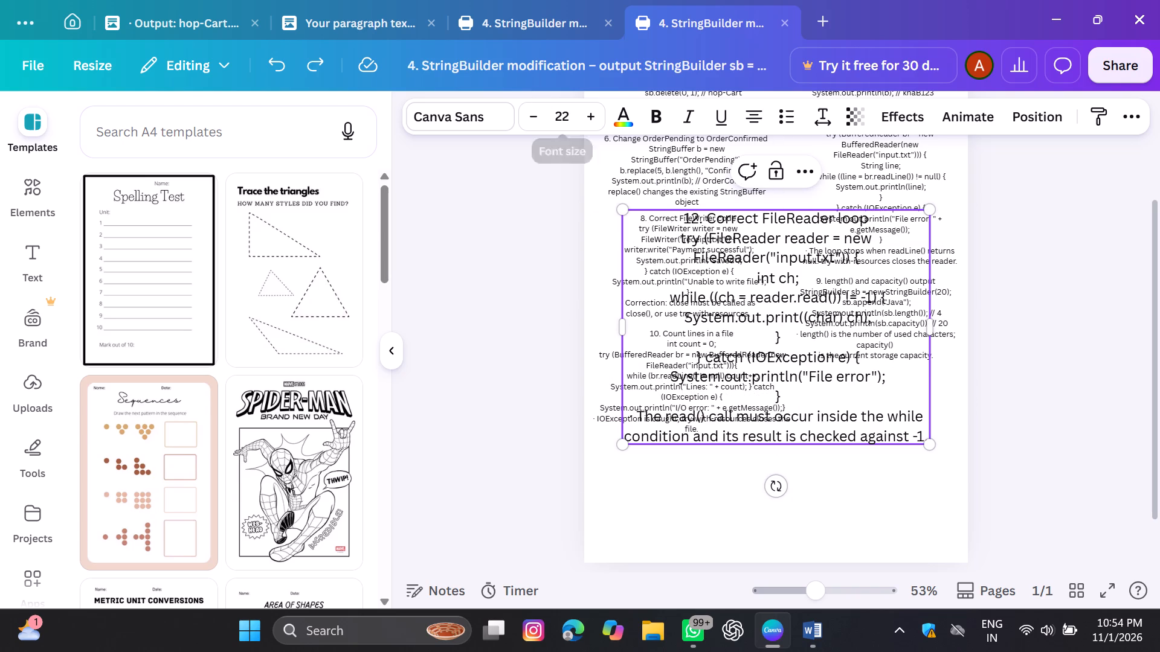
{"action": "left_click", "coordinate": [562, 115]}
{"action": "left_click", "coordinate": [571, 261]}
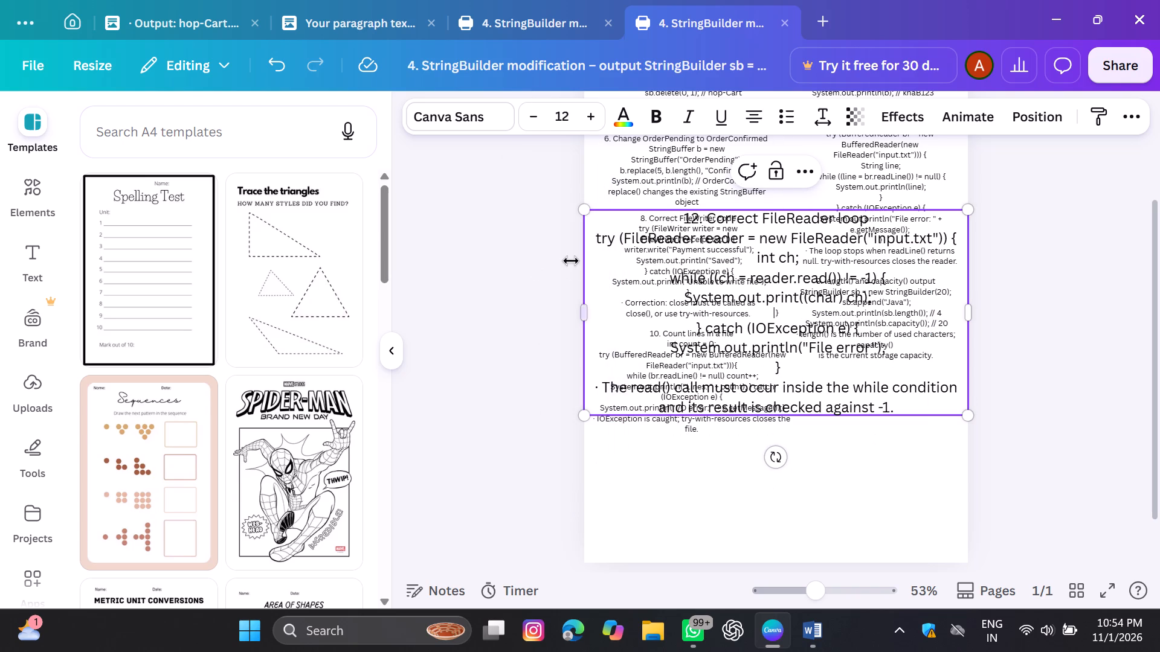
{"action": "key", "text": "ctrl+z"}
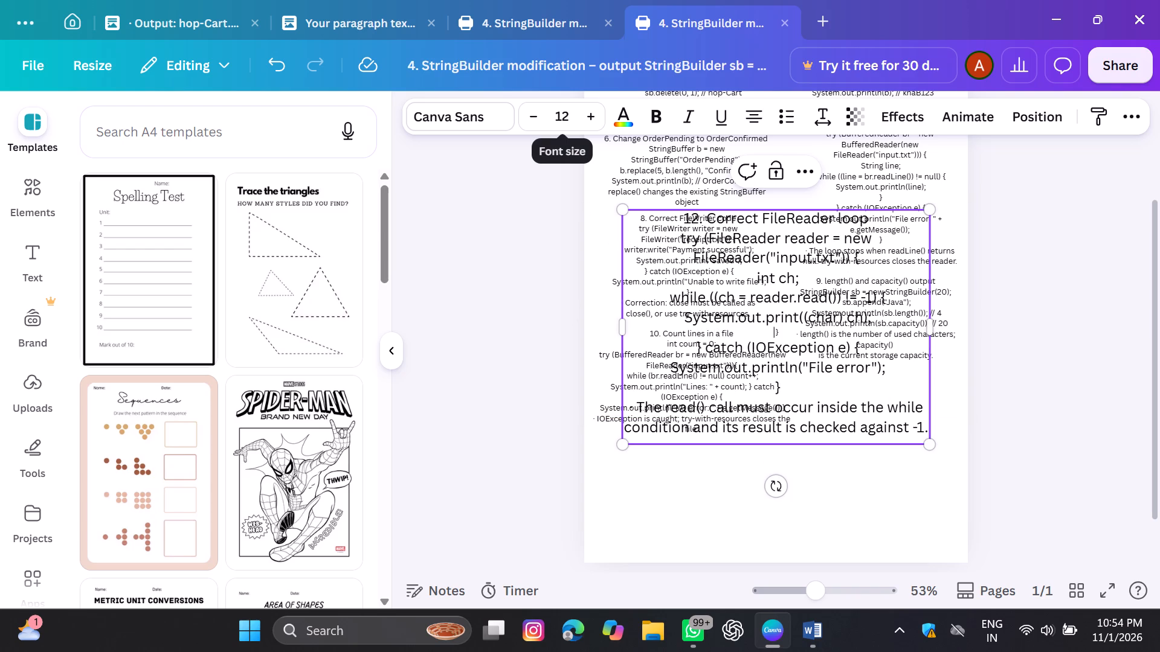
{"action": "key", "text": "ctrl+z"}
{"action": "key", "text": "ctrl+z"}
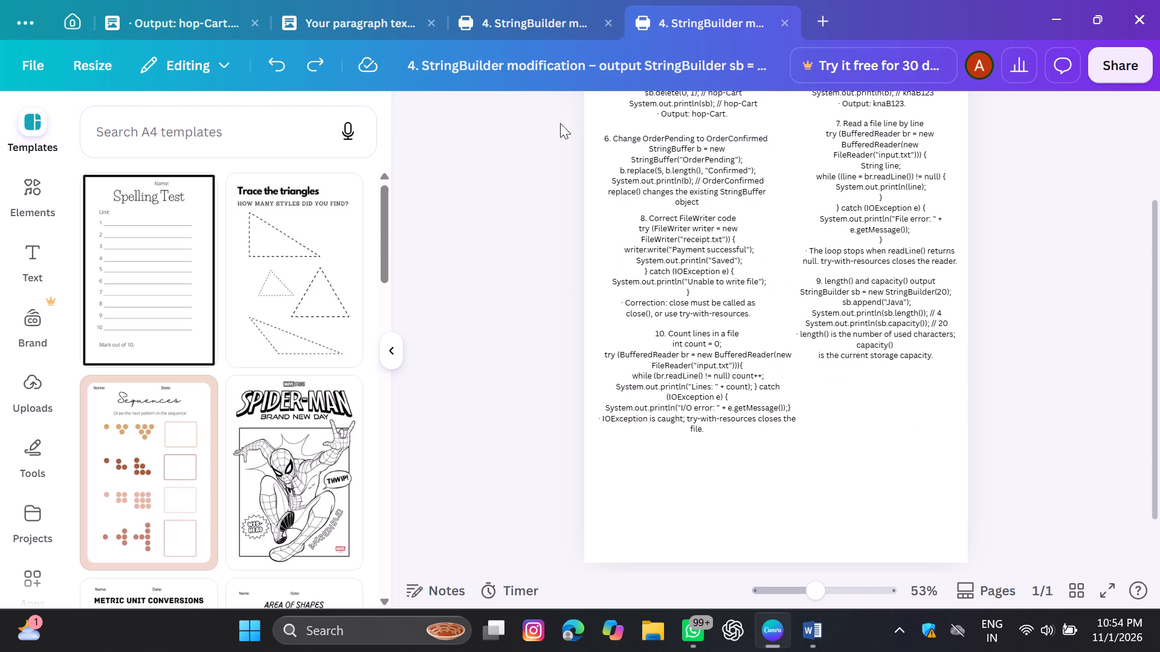
Paste question 12, "Correct FileReader loop", onto the page again and set its whole text to size 12.
{"action": "key", "text": "ctrl+v"}
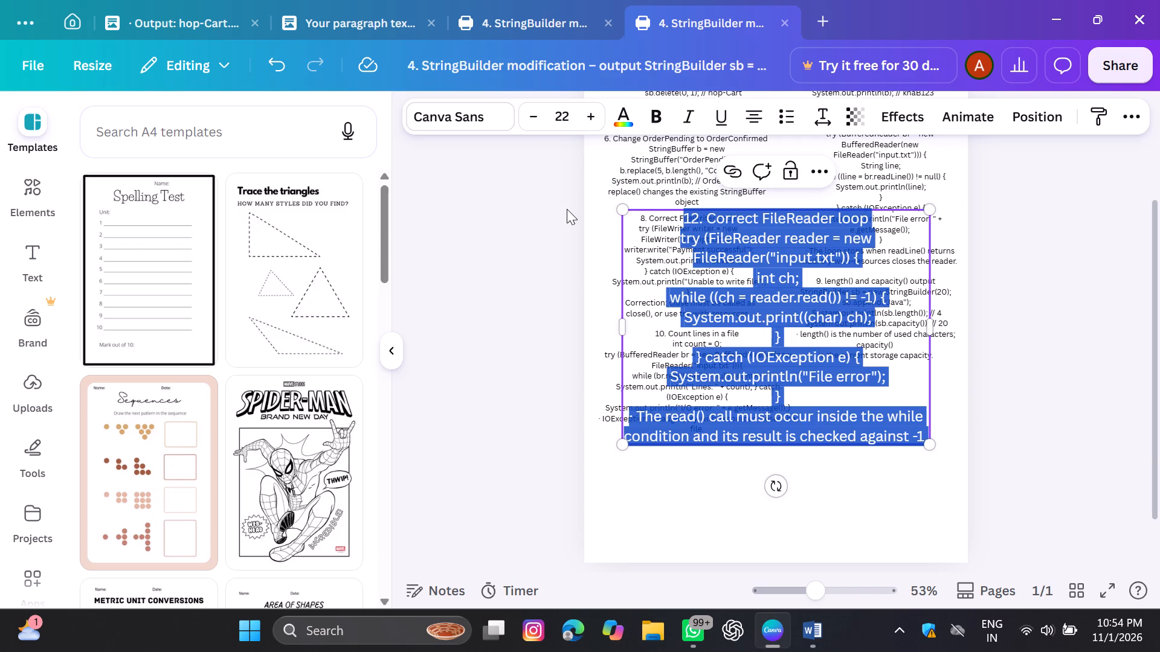
{"action": "left_click", "coordinate": [555, 115]}
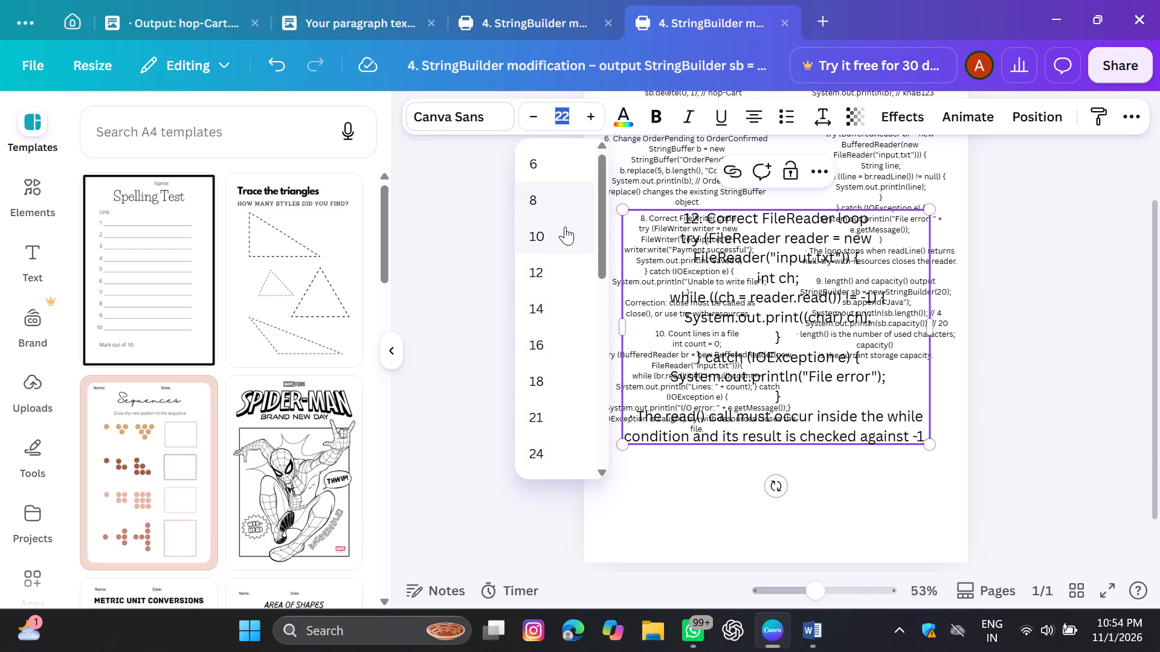
{"action": "left_click", "coordinate": [564, 264]}
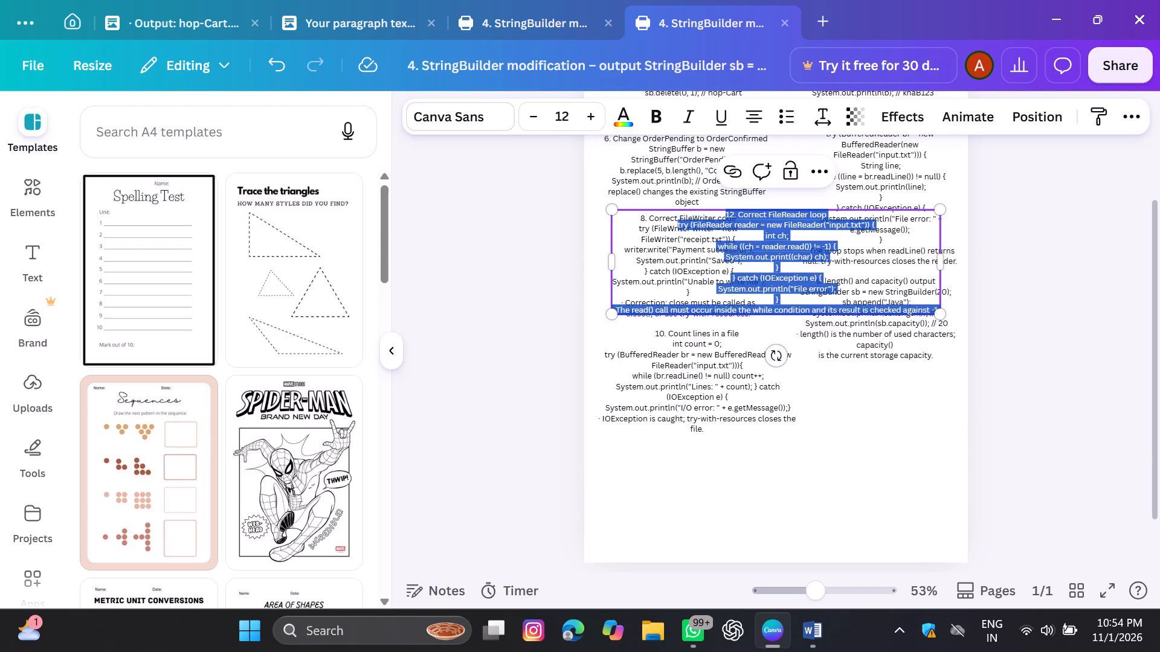
Join the final closing brace and the while loop's closing brace in question 12 to the ends of their preceding print lines.
{"action": "left_click", "coordinate": [761, 294]}
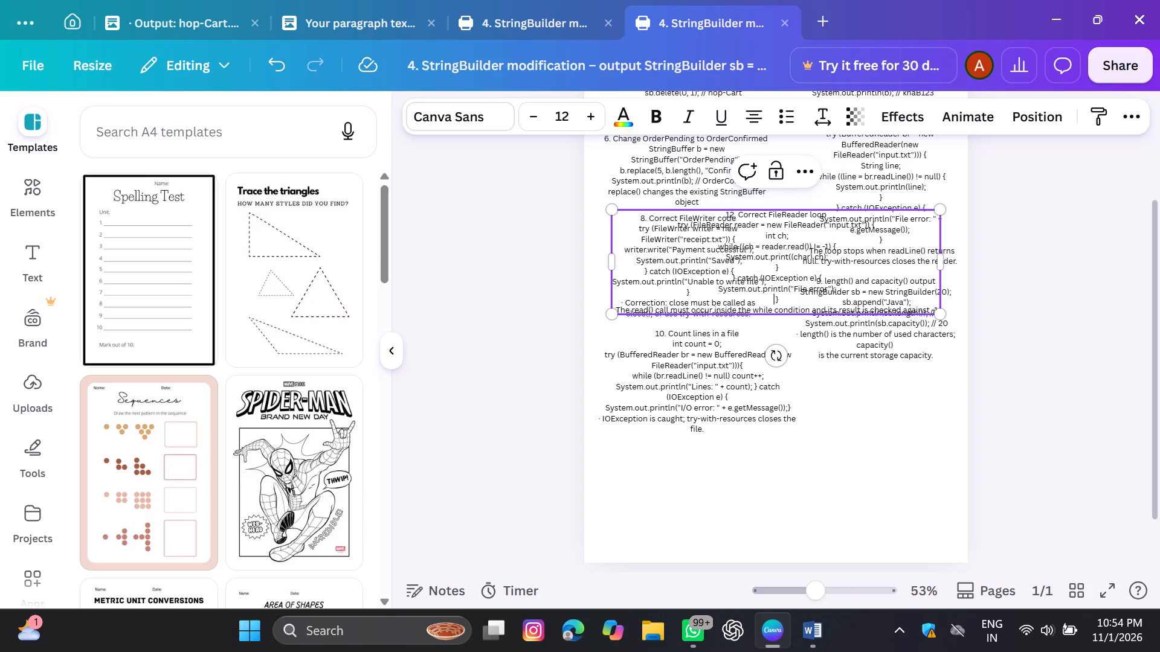
{"action": "key", "text": "BackSpace"}
{"action": "left_click", "coordinate": [773, 267]}
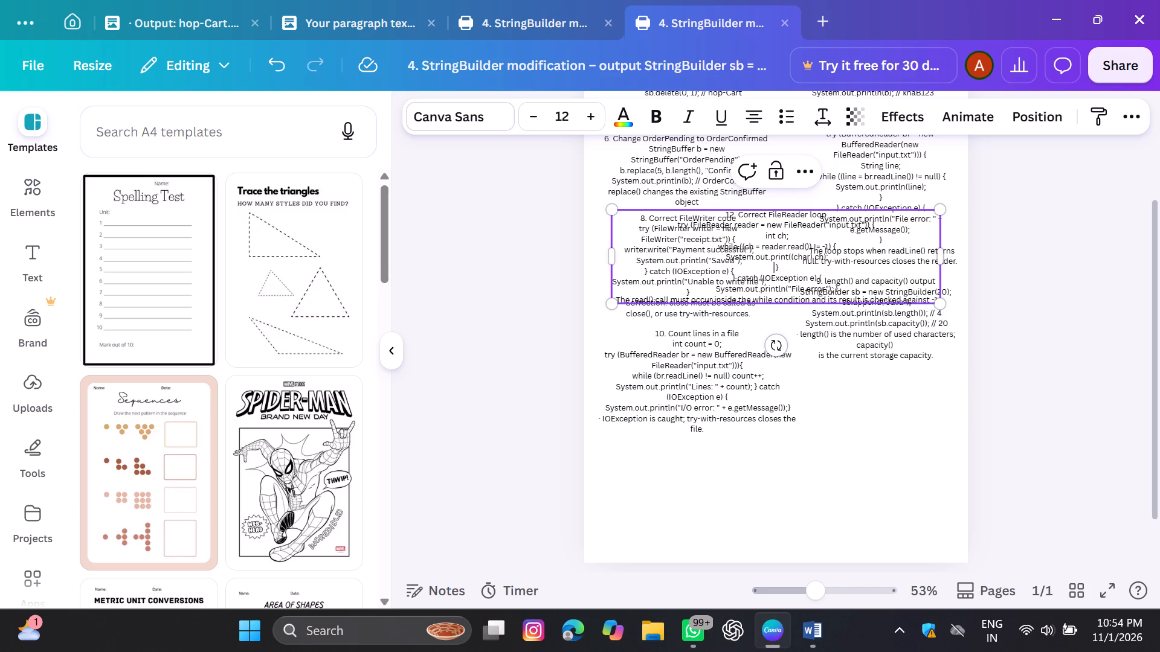
{"action": "key", "text": "BackSpace"}
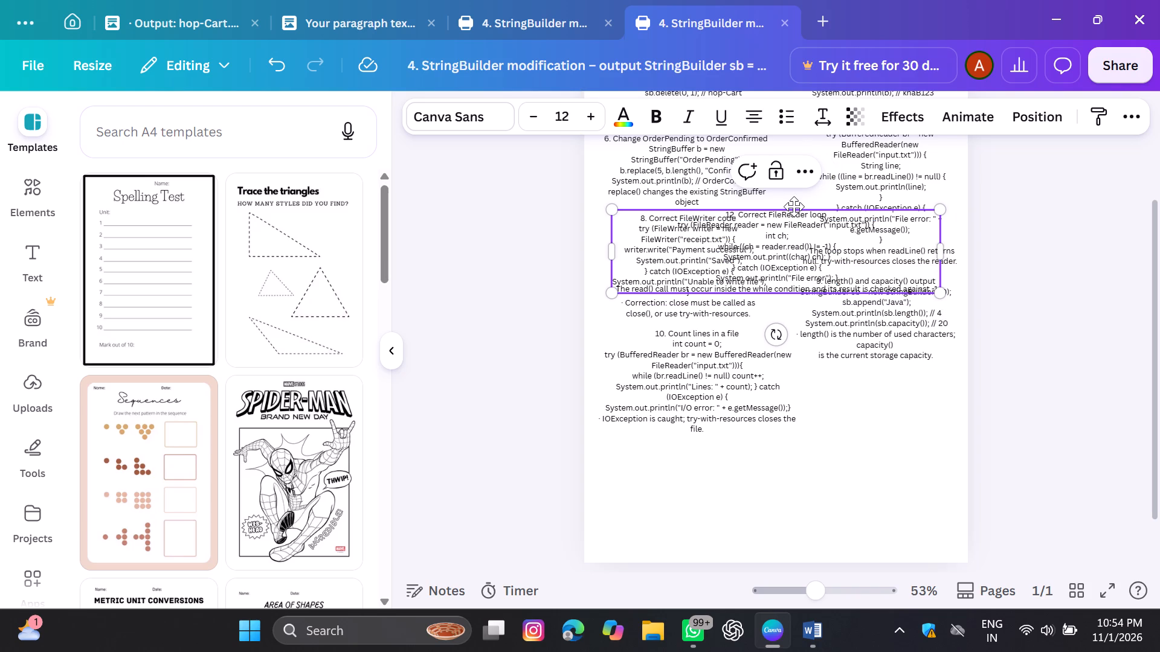
Move the question 12 text box down into the empty space below question 10.
{"action": "left_click_drag", "start_coordinate": [794, 206], "coordinate": [797, 364]}
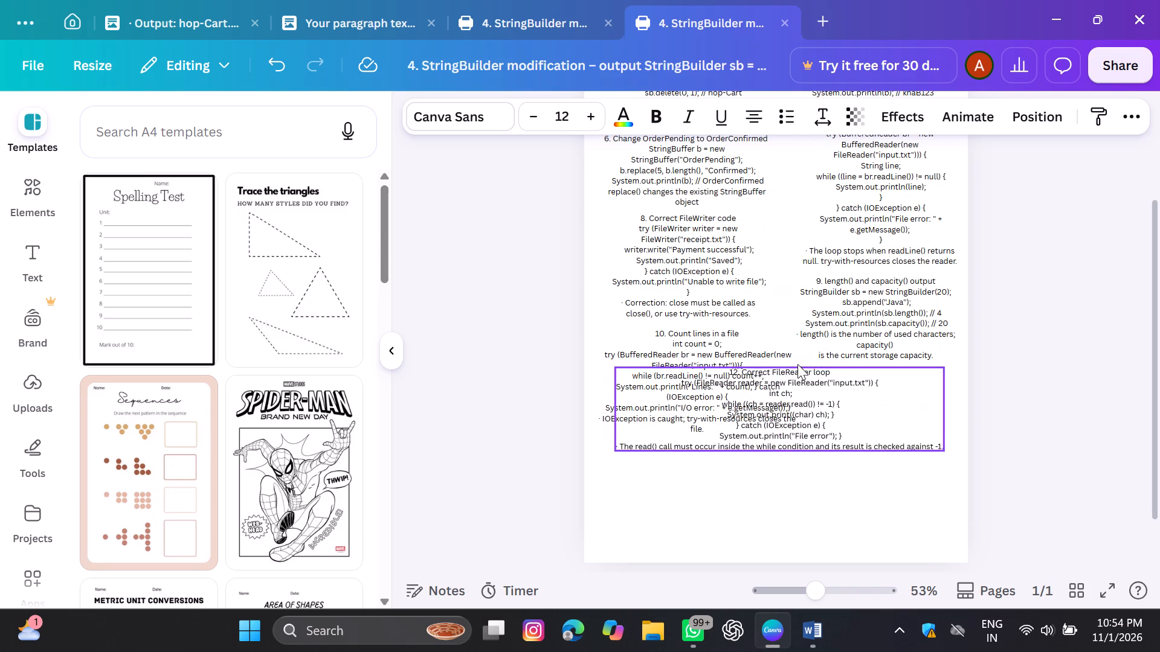
{"action": "left_click_drag", "start_coordinate": [797, 364], "coordinate": [793, 444]}
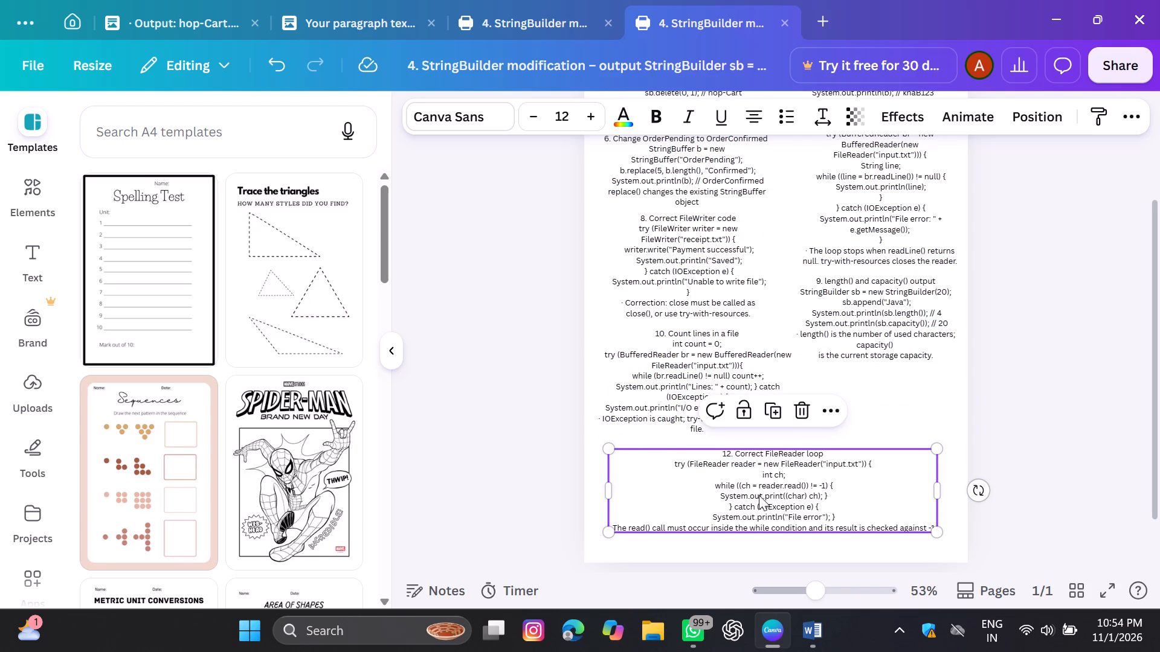
In question 12, join "int ch;" to the end of the try line and break the note before "and its result".
{"action": "left_click", "coordinate": [759, 479]}
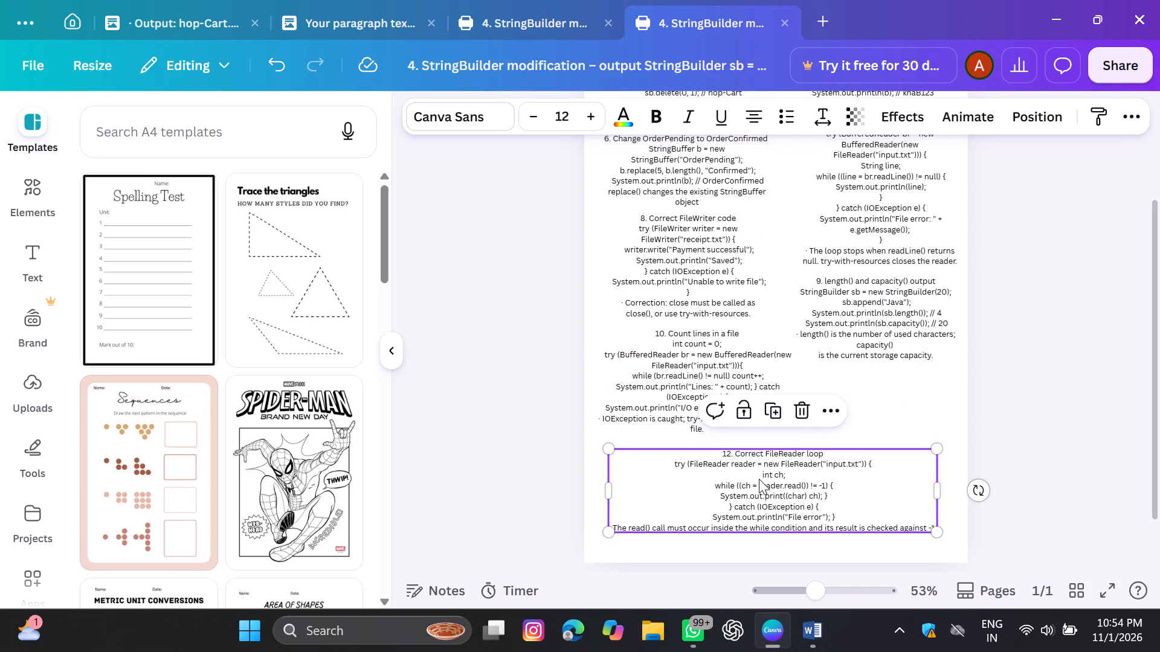
{"action": "left_click", "coordinate": [759, 479]}
{"action": "key", "text": "BackSpace"}
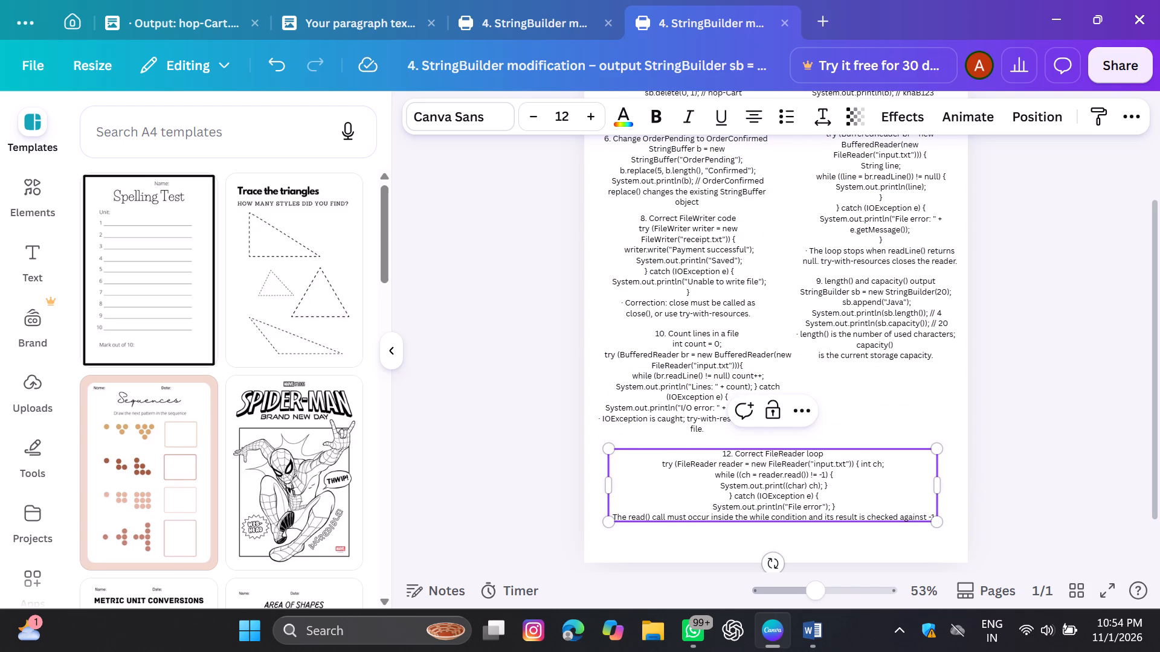
{"action": "left_click", "coordinate": [810, 516]}
{"action": "key", "text": "space"}
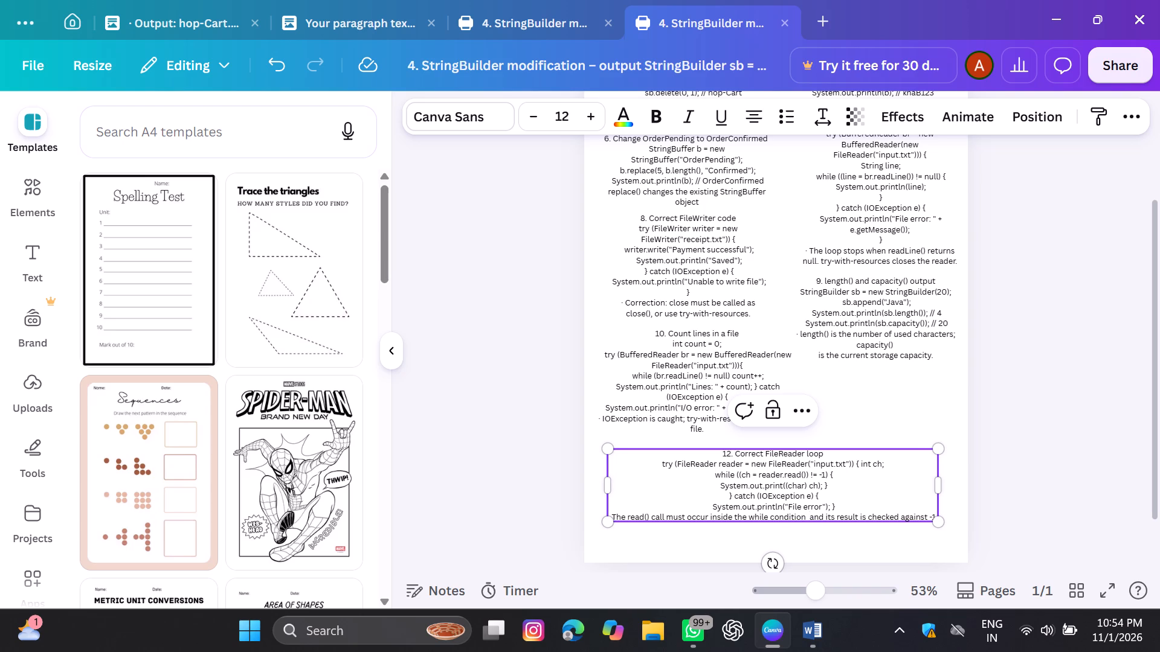
{"action": "key", "text": "Return"}
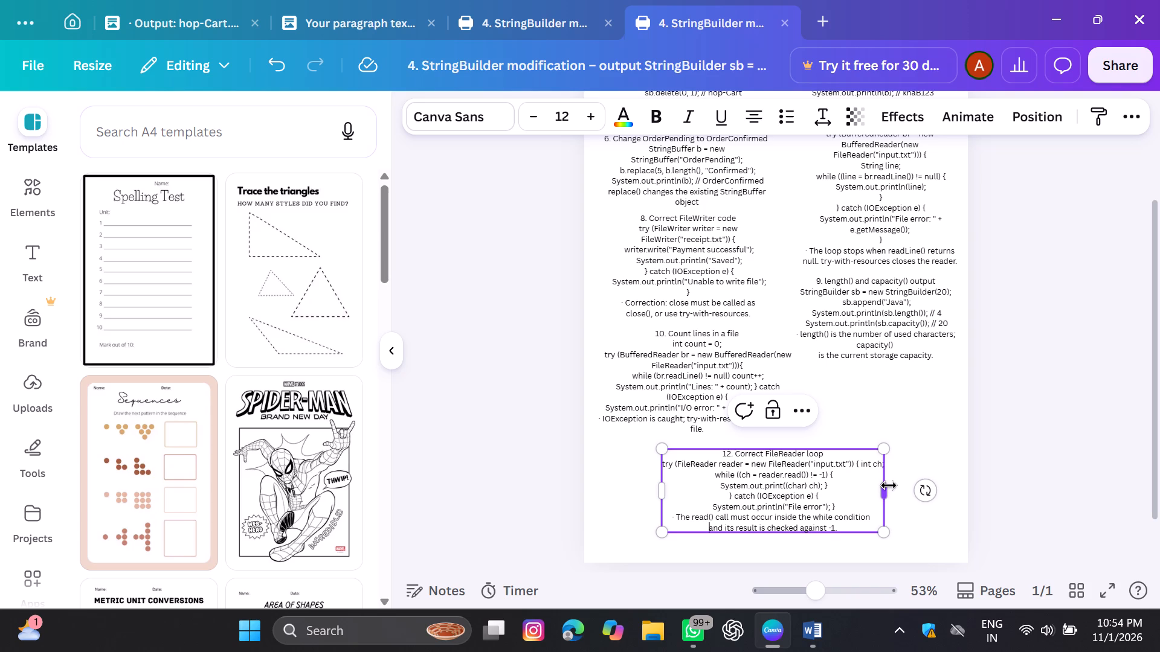
Narrow the question 12 text box to a column width of about 9.8.
{"action": "left_click_drag", "start_coordinate": [889, 485], "coordinate": [845, 487]}
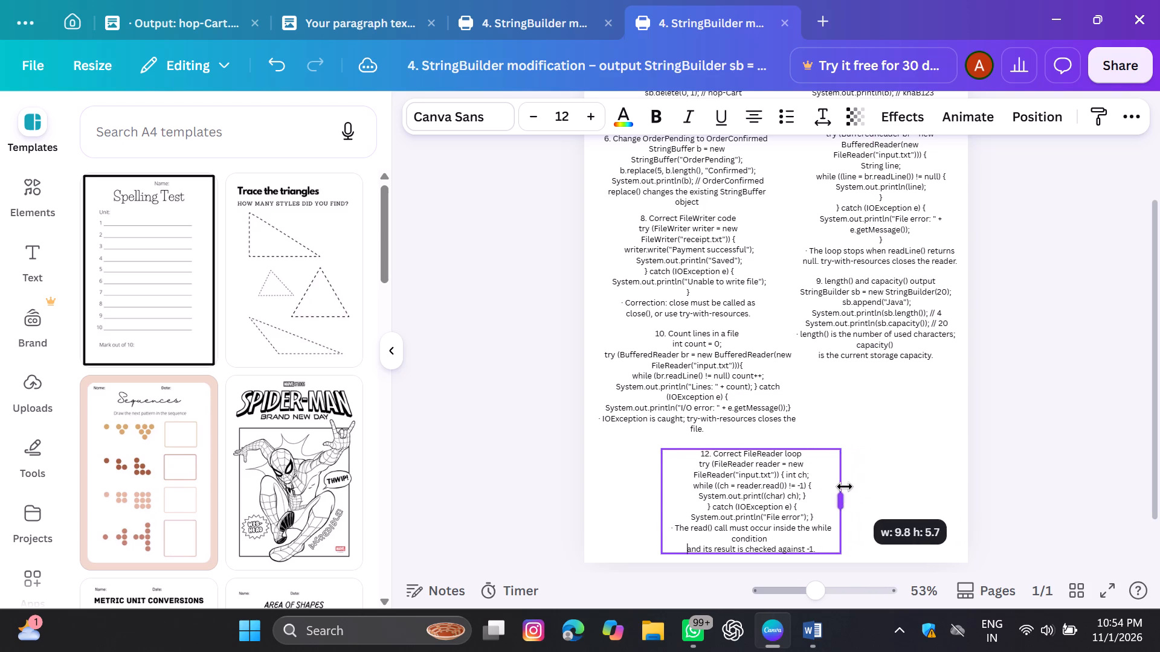
Move the question 12 text box into the page's right column, directly beneath question 9 and against the page edge.
{"action": "right_click_drag", "start_coordinate": [760, 488], "coordinate": [858, 470]}
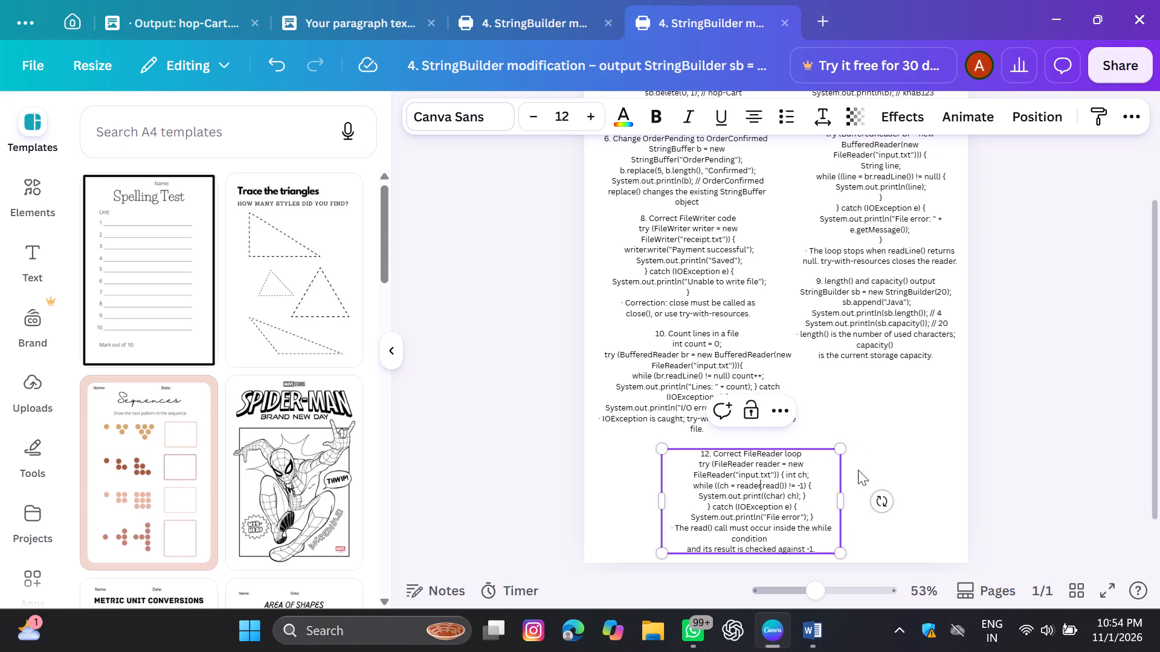
{"action": "right_click_drag", "start_coordinate": [858, 470], "coordinate": [866, 467]}
{"action": "left_click_drag", "start_coordinate": [787, 491], "coordinate": [903, 481]}
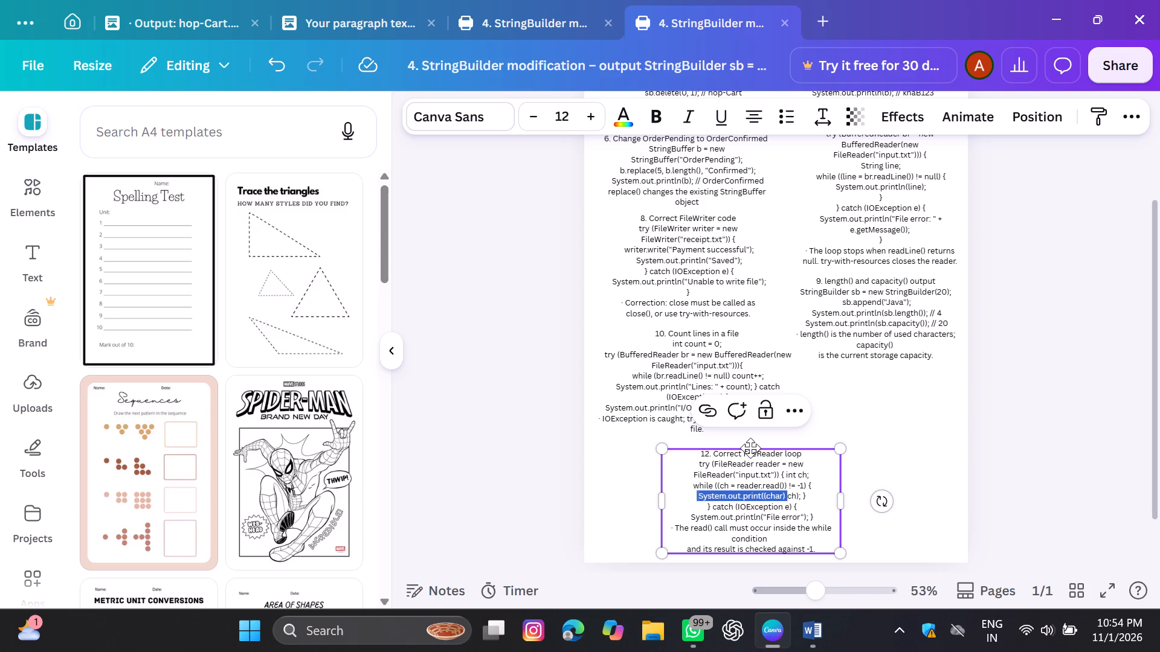
{"action": "left_click_drag", "start_coordinate": [750, 448], "coordinate": [878, 383]}
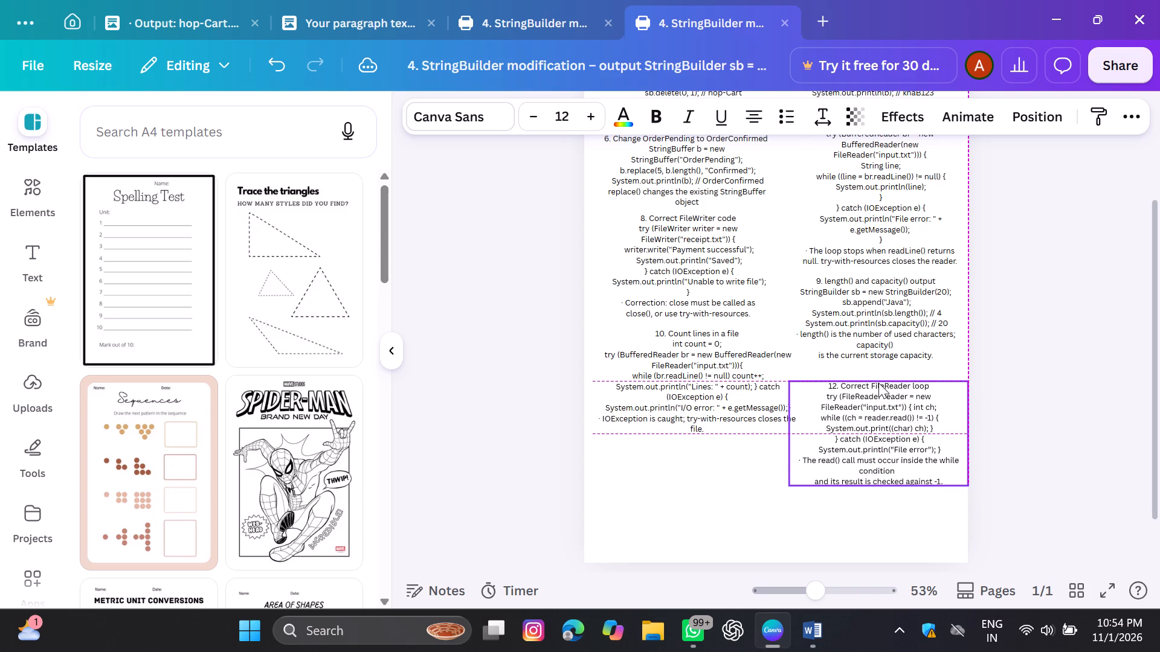
{"action": "left_click_drag", "start_coordinate": [878, 383], "coordinate": [877, 383]}
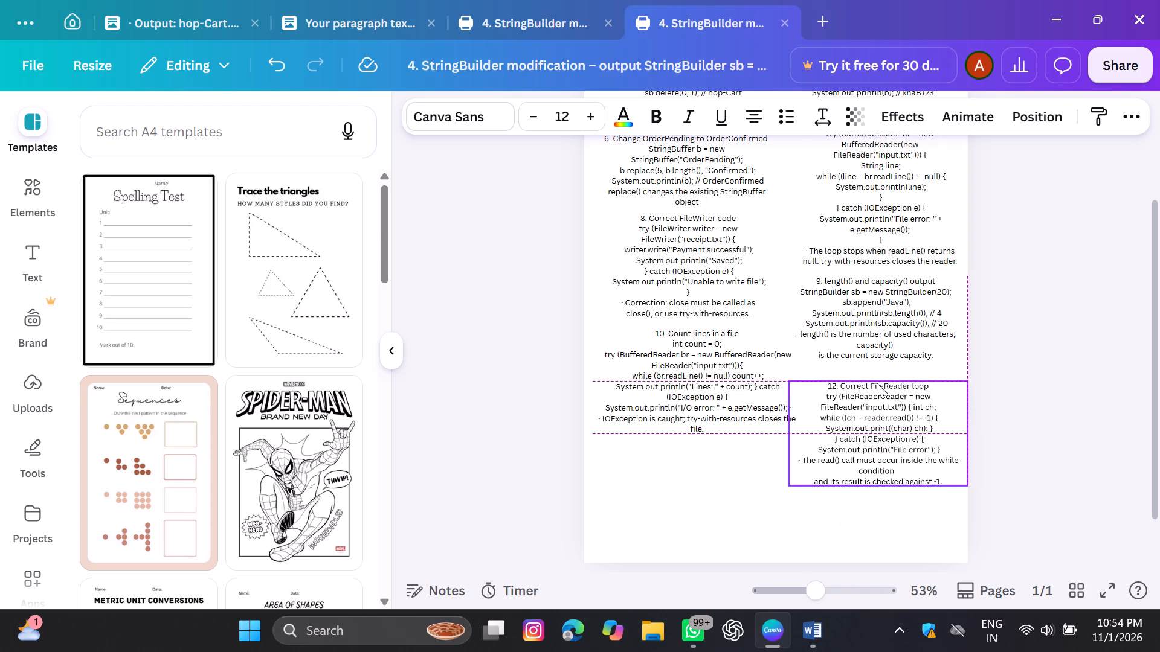
{"action": "left_click_drag", "start_coordinate": [877, 383], "coordinate": [876, 376]}
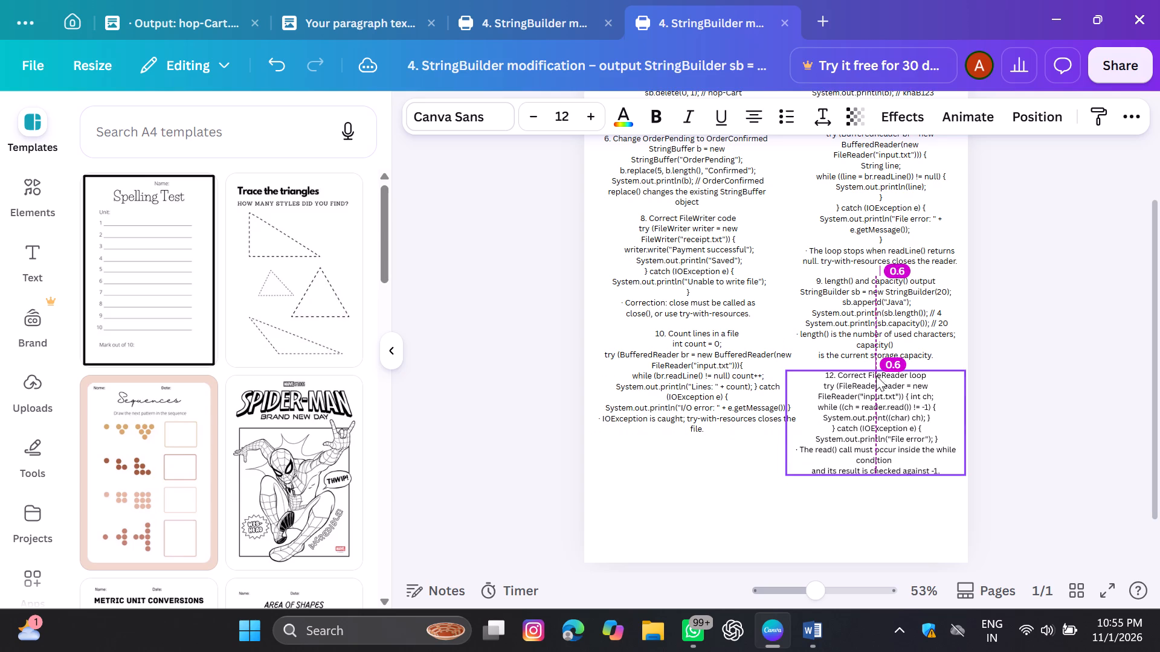
{"action": "left_click_drag", "start_coordinate": [876, 376], "coordinate": [877, 374]}
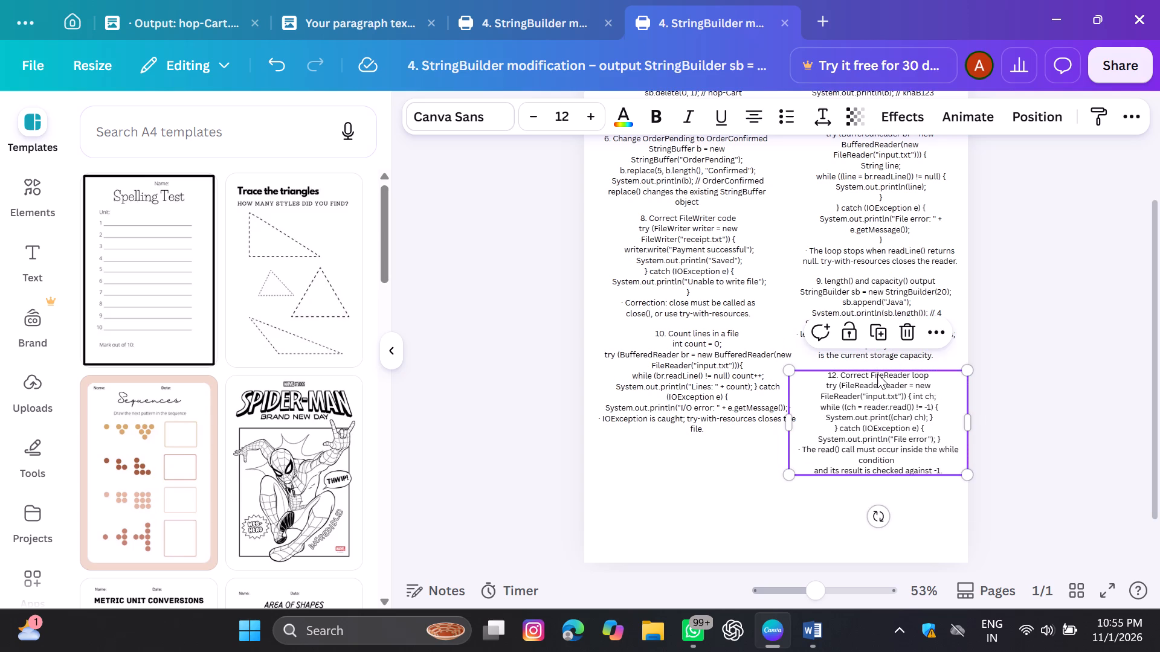
{"action": "left_click", "coordinate": [712, 507]}
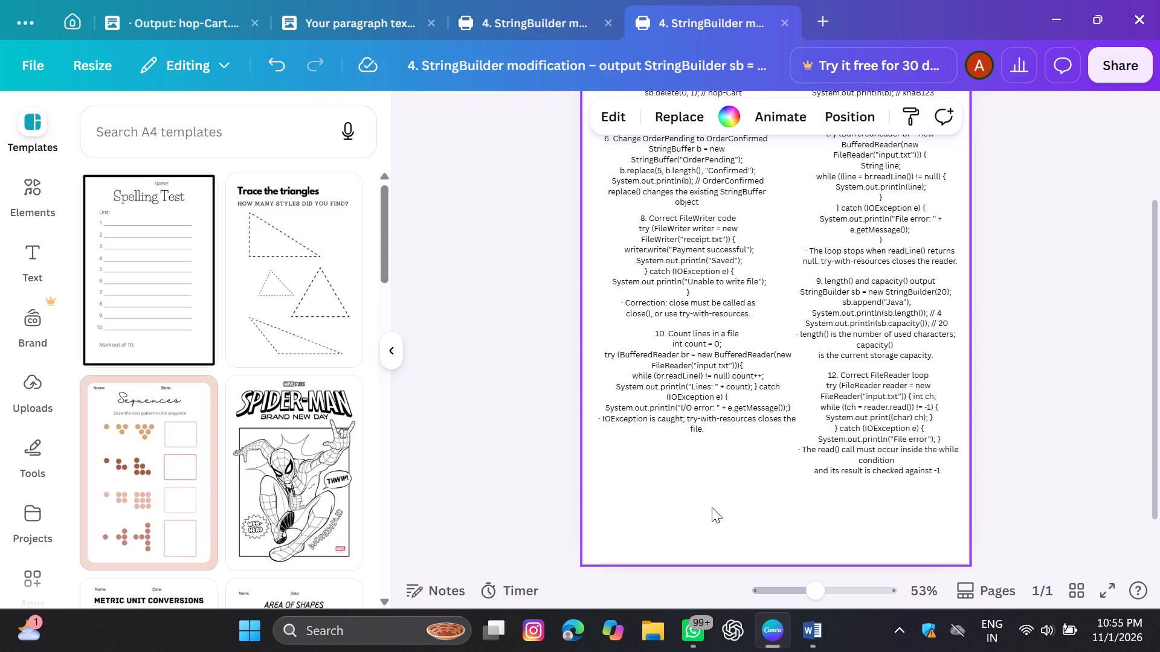
Switch to the Word document and copy question 15, "String immutability output", including its code and output note.
{"action": "key", "text": "alt+Tab"}
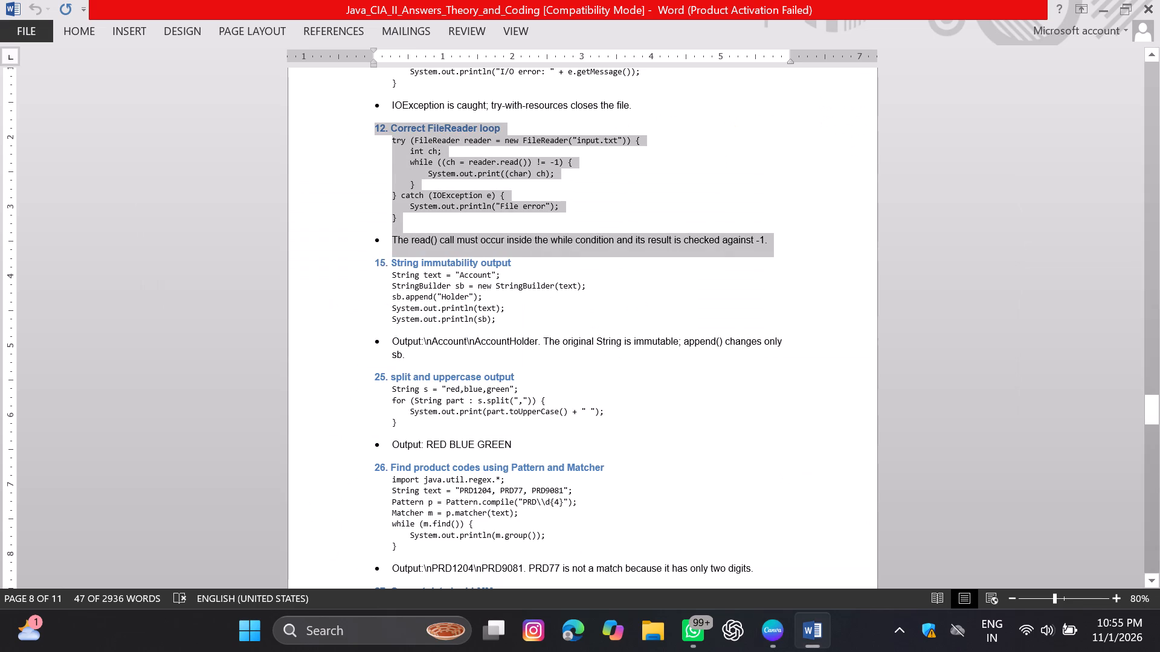
{"action": "scroll", "coordinate": [712, 507], "scroll_direction": "down", "scroll_amount": 2}
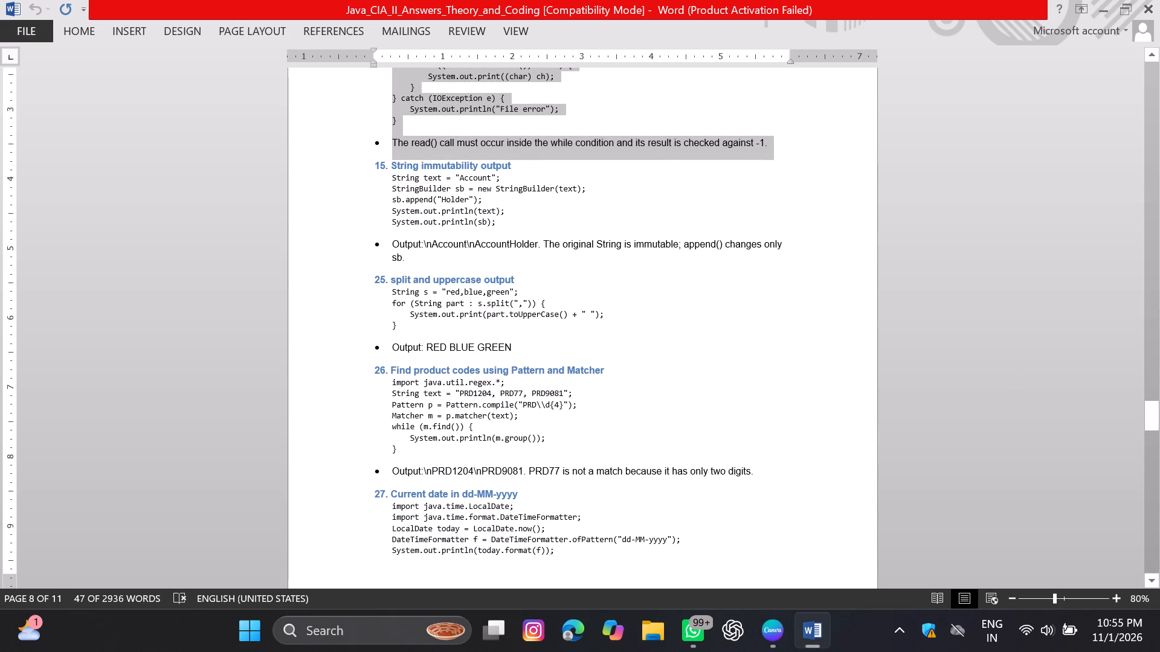
{"action": "left_click_drag", "start_coordinate": [376, 166], "coordinate": [562, 284]}
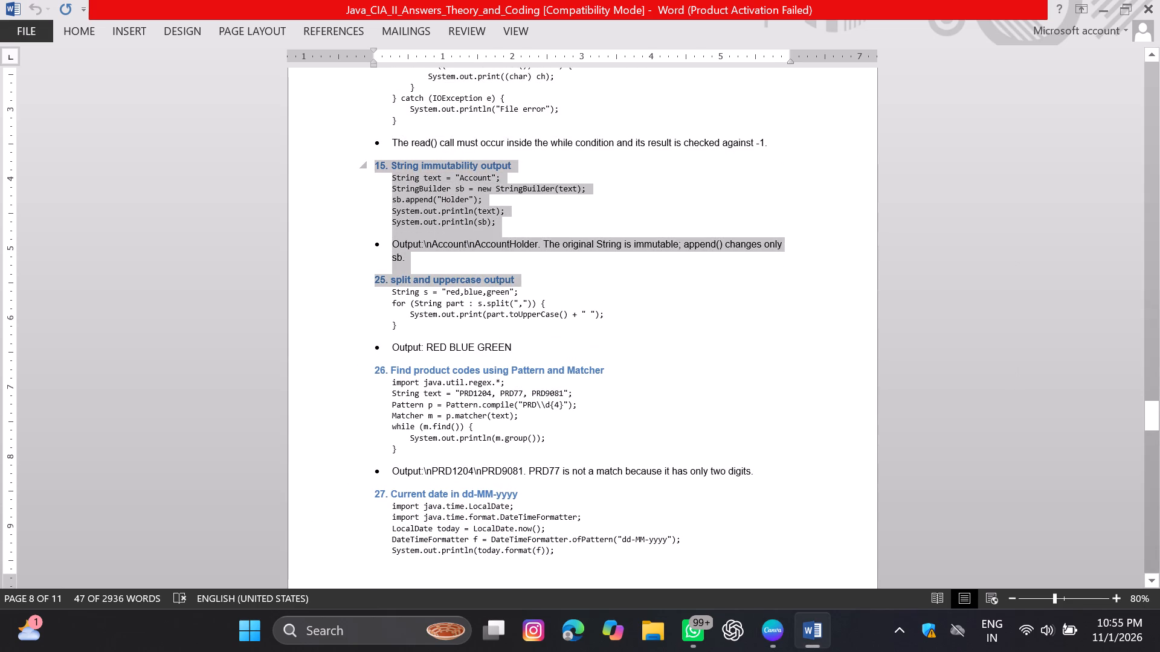
{"action": "left_click_drag", "start_coordinate": [562, 284], "coordinate": [553, 266]}
{"action": "key", "text": "ctrl+c"}
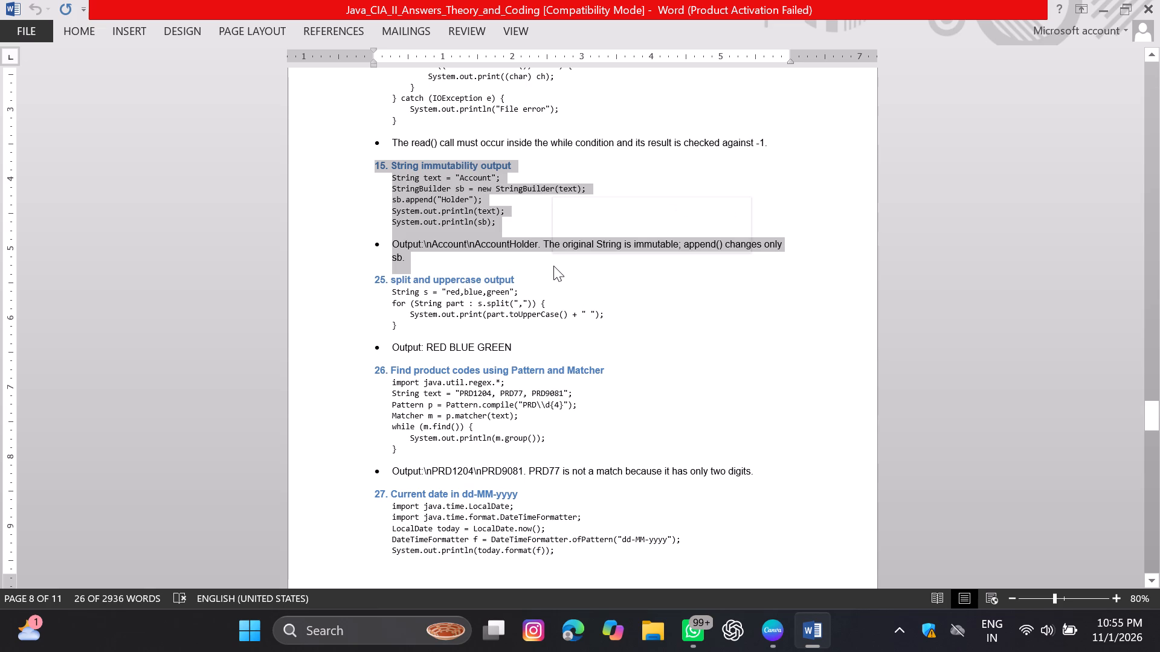
Switch back to Canva, paste question 15 onto the A4 page and set its text to size 12.
{"action": "key", "text": "alt+Tab"}
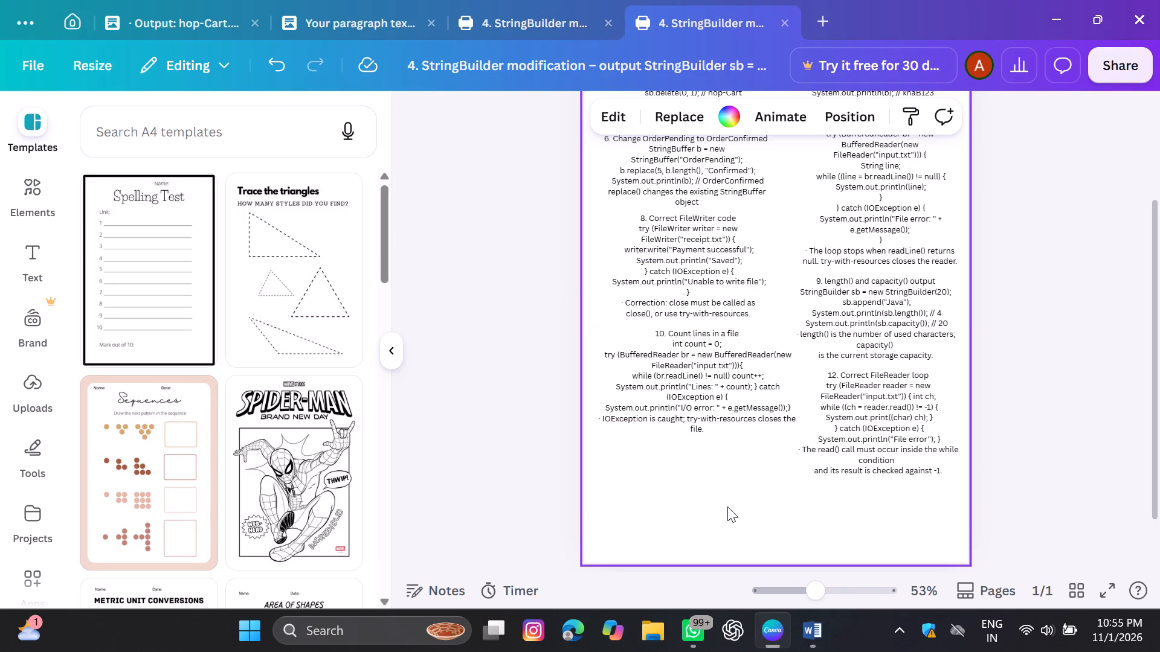
{"action": "left_click", "coordinate": [727, 507]}
{"action": "key", "text": "ctrl+v"}
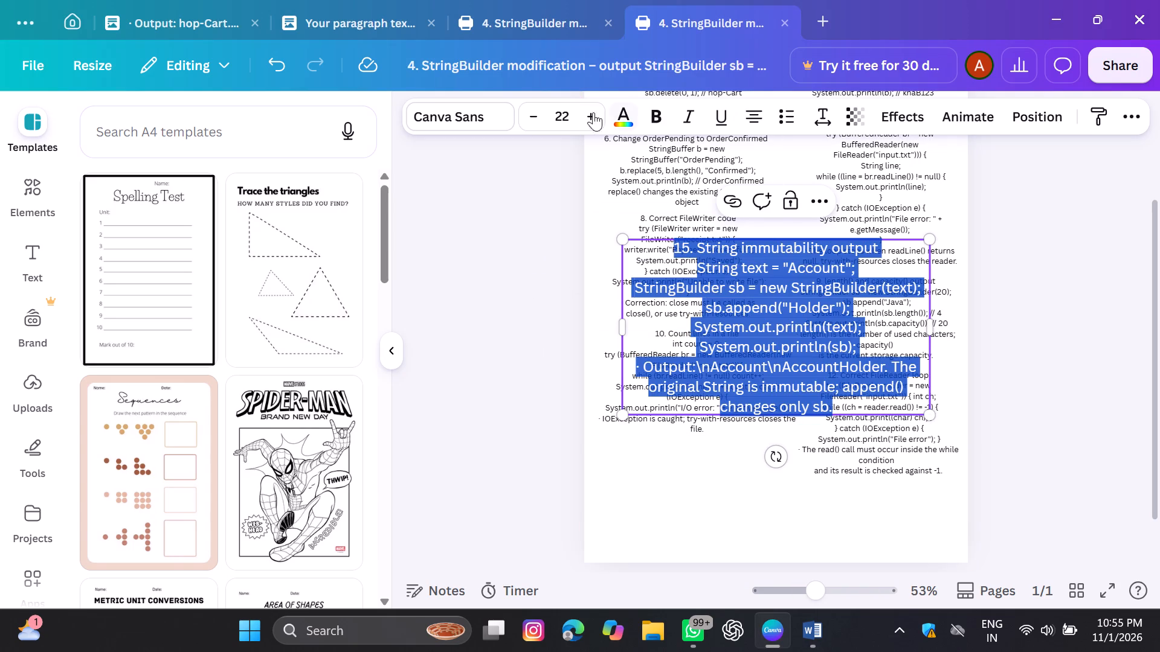
{"action": "left_click", "coordinate": [568, 114]}
{"action": "left_click", "coordinate": [559, 270]}
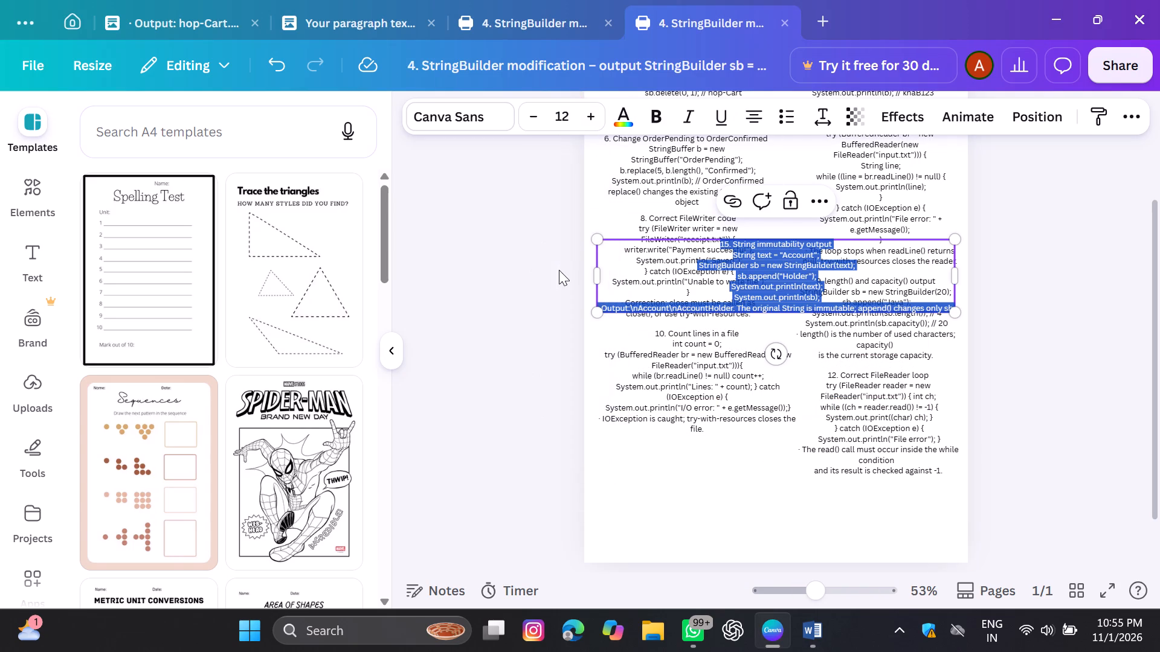
Break question 15's output note onto a second line before "String is immutable" so the text box becomes narrower.
{"action": "left_click", "coordinate": [1123, 107]}
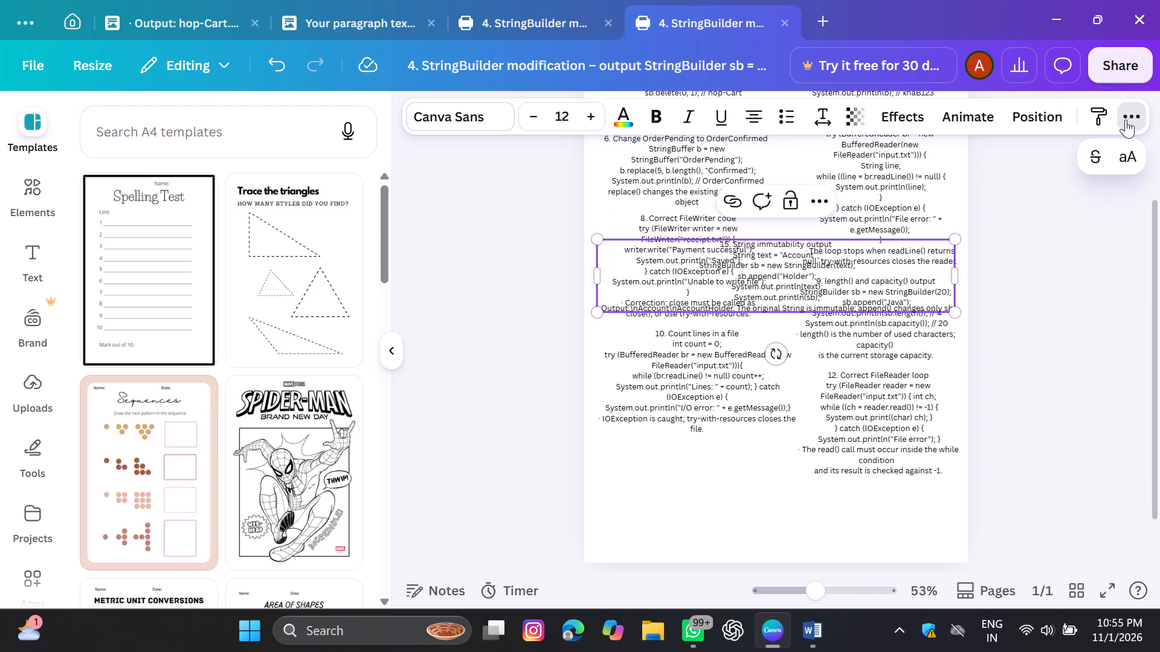
{"action": "left_click", "coordinate": [1022, 299]}
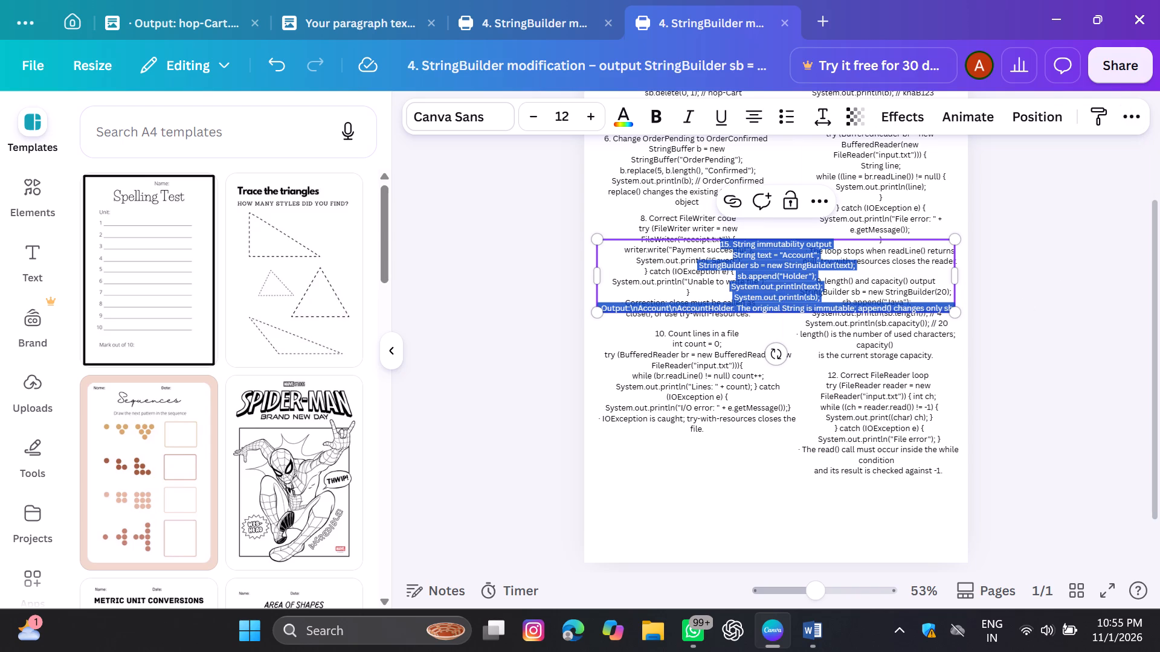
{"action": "left_click", "coordinate": [782, 307]}
{"action": "key", "text": "Return"}
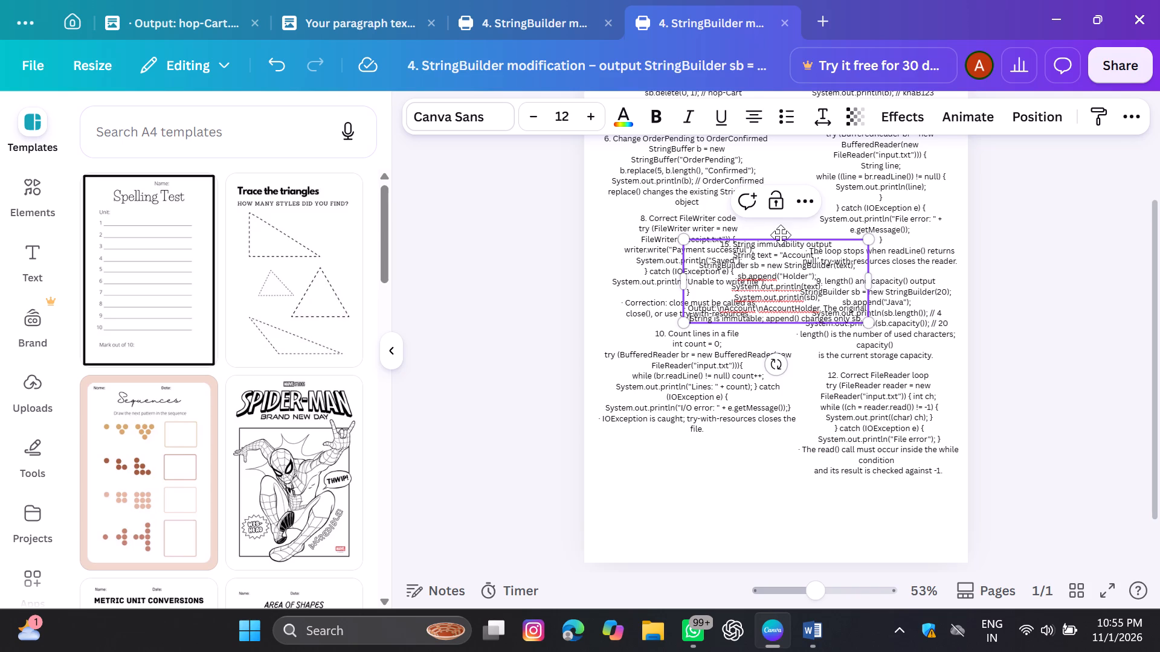
Move the question 15 text box into the page's left column, directly beneath question 10.
{"action": "left_click_drag", "start_coordinate": [781, 235], "coordinate": [715, 448]}
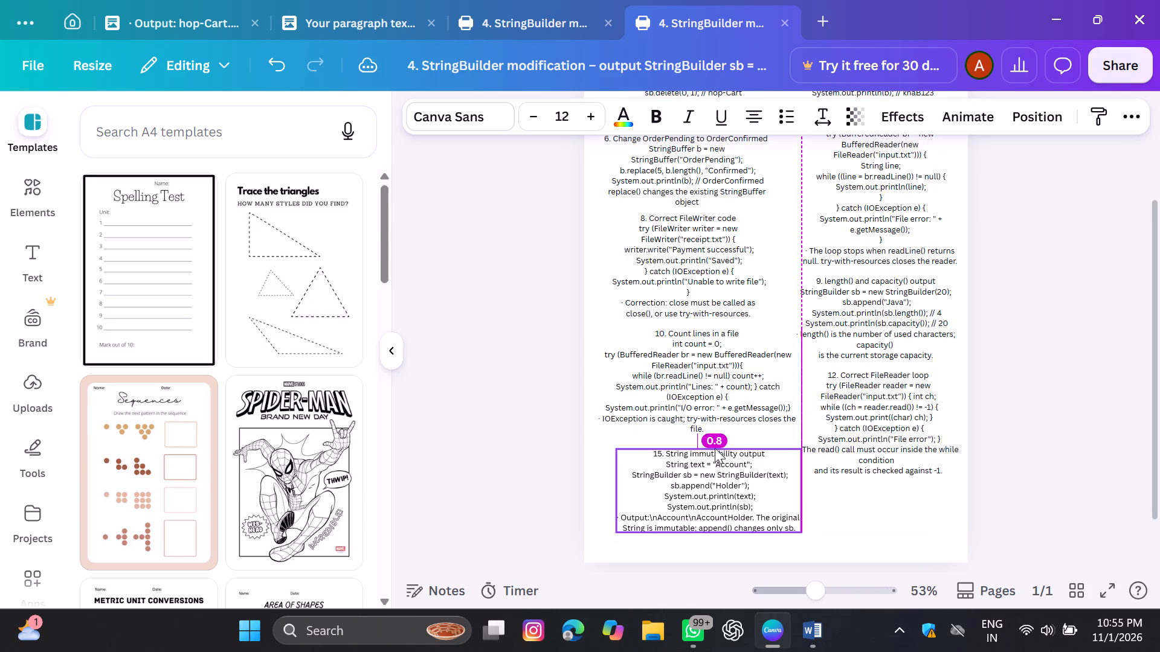
{"action": "left_click_drag", "start_coordinate": [715, 448], "coordinate": [709, 439]}
{"action": "left_click", "coordinate": [831, 508]}
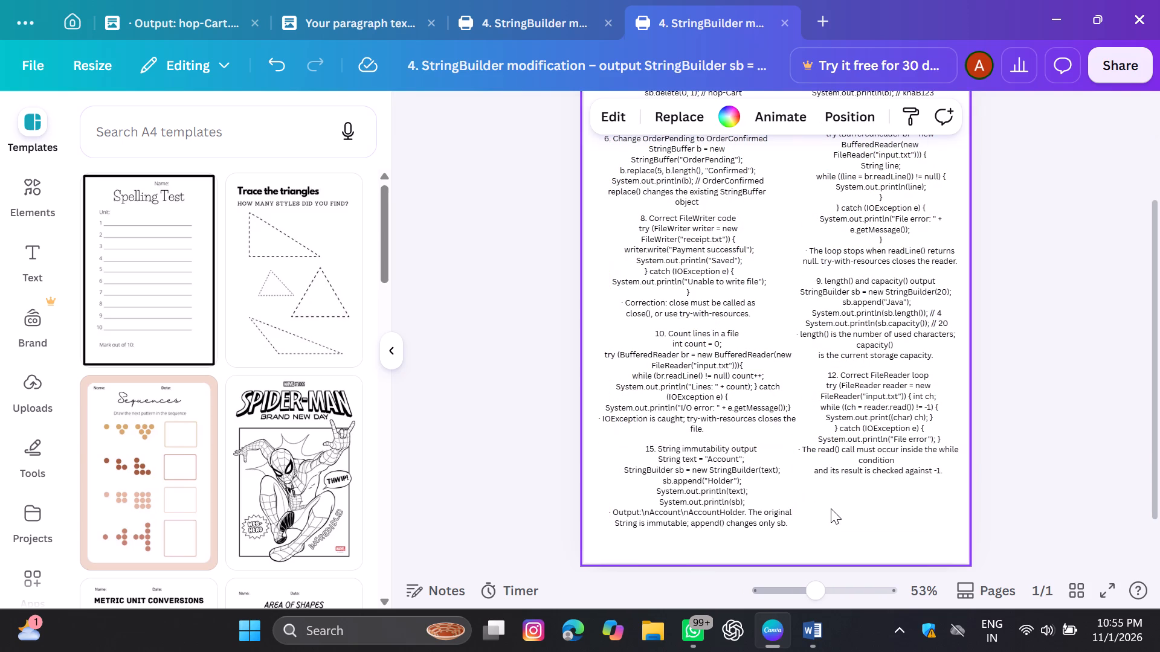
Switch to the Word document and copy question 25, "split and uppercase output", including its code and output note.
{"action": "key", "text": "alt+Tab"}
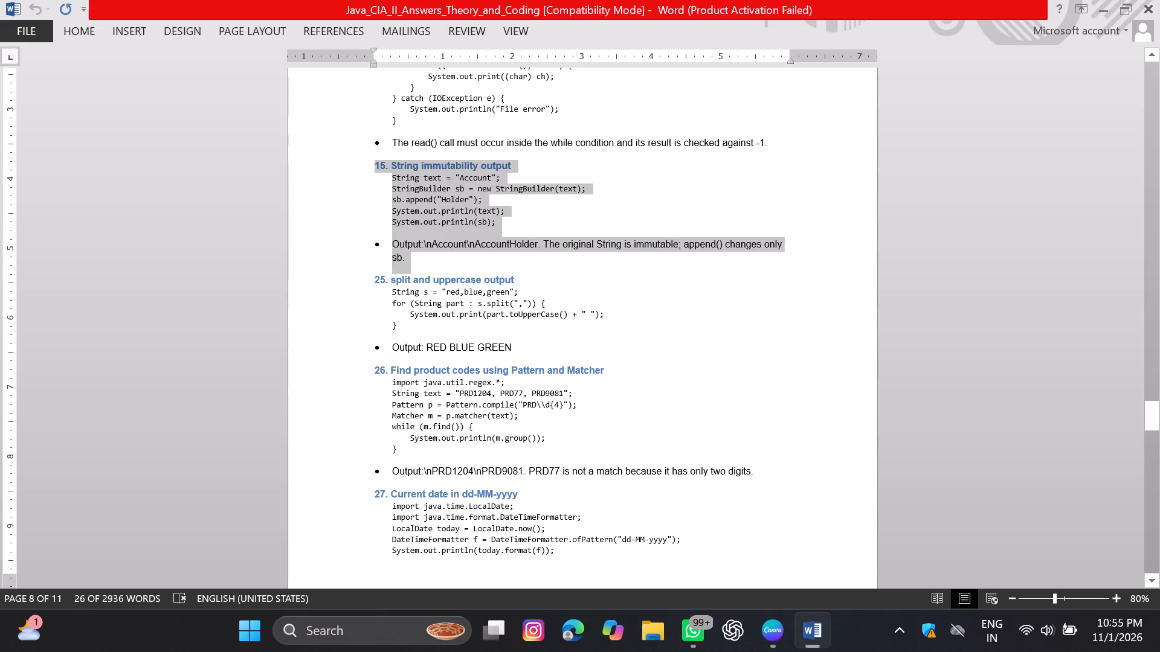
{"action": "left_click_drag", "start_coordinate": [373, 283], "coordinate": [485, 337]}
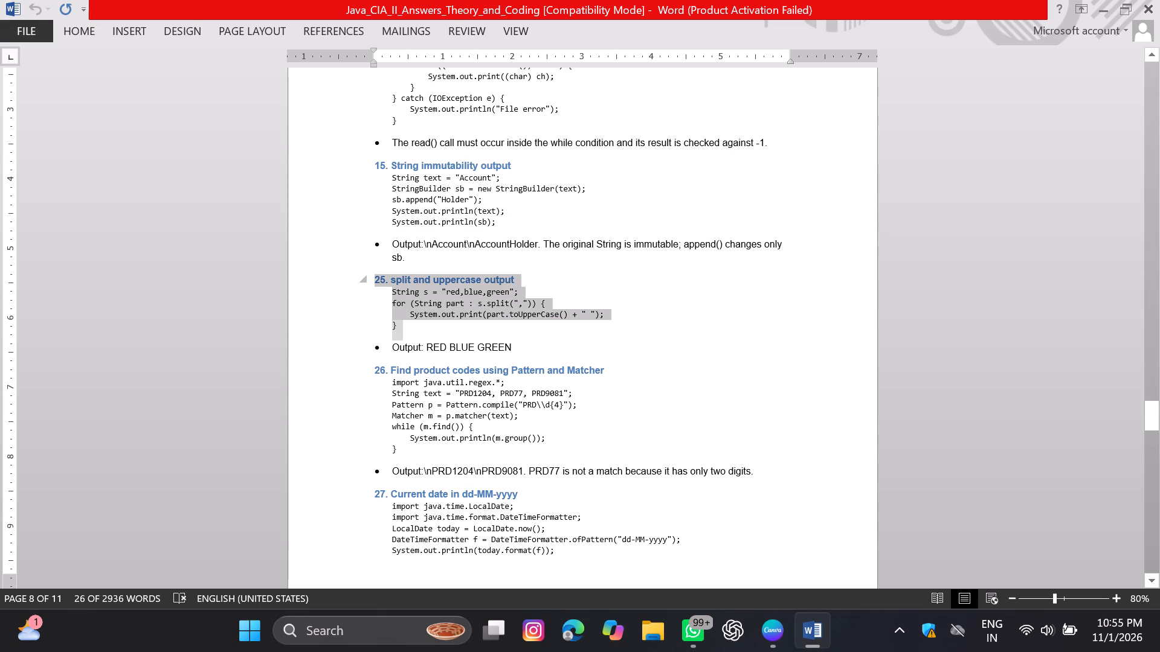
{"action": "left_click_drag", "start_coordinate": [485, 337], "coordinate": [501, 353]}
{"action": "key", "text": "ctrl+c"}
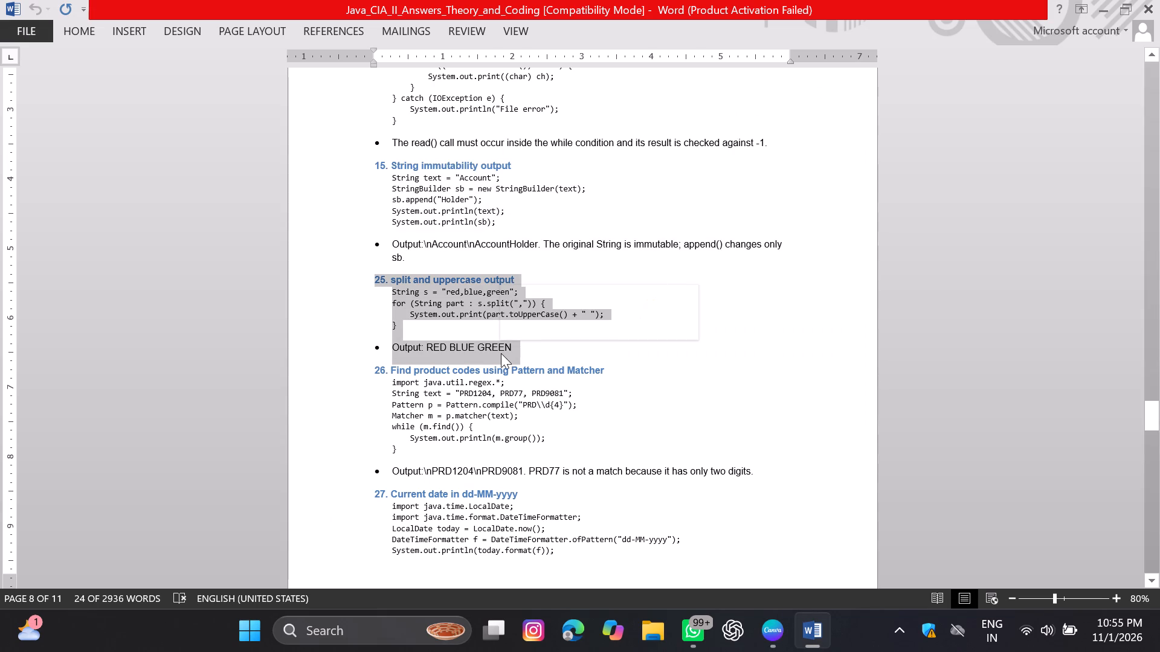
Switch back to Canva, paste question 25 onto the A4 page and set its text to size 12.
{"action": "key", "text": "alt+Tab"}
{"action": "left_click", "coordinate": [888, 514]}
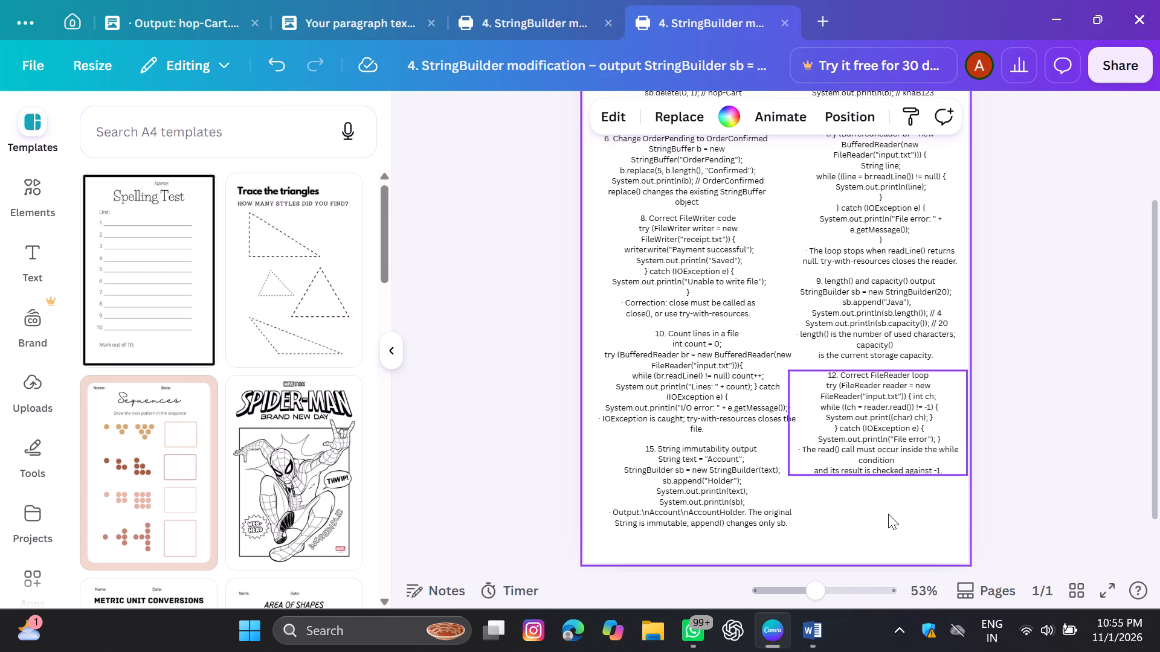
{"action": "key", "text": "ctrl+v"}
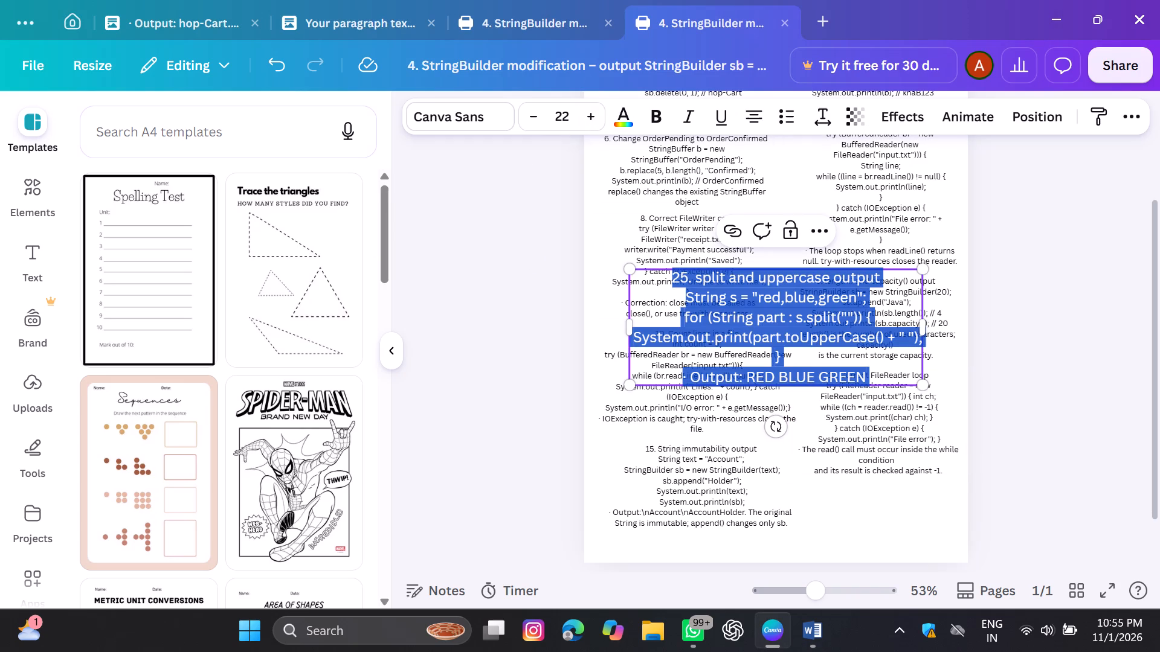
{"action": "left_click", "coordinate": [561, 118]}
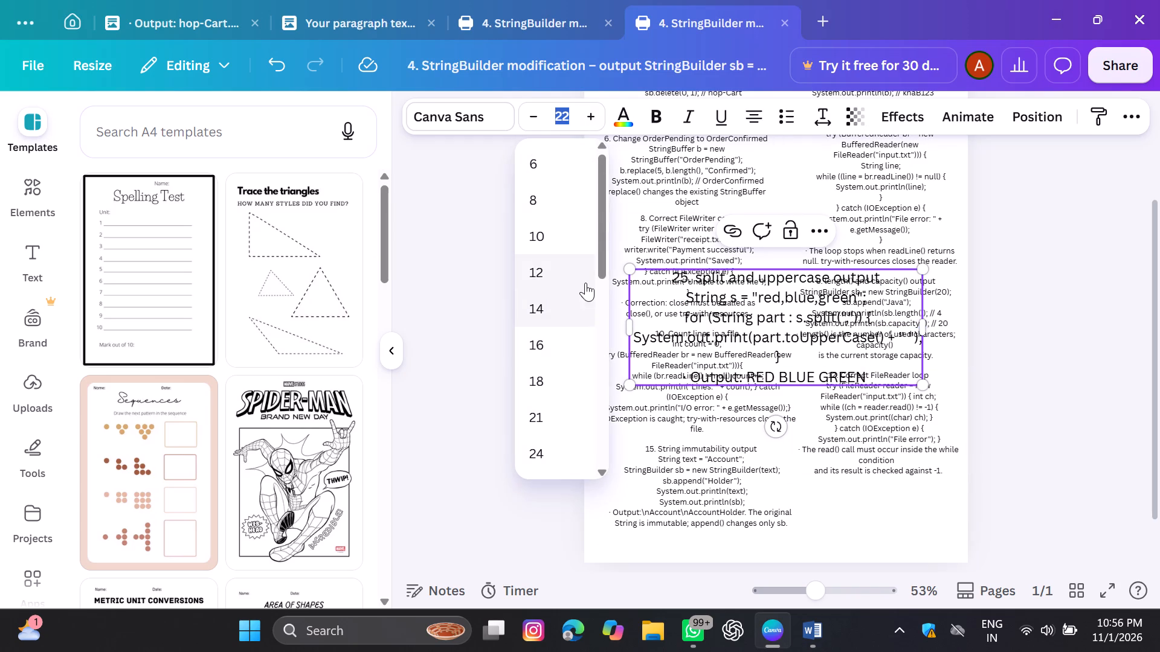
{"action": "left_click", "coordinate": [581, 282]}
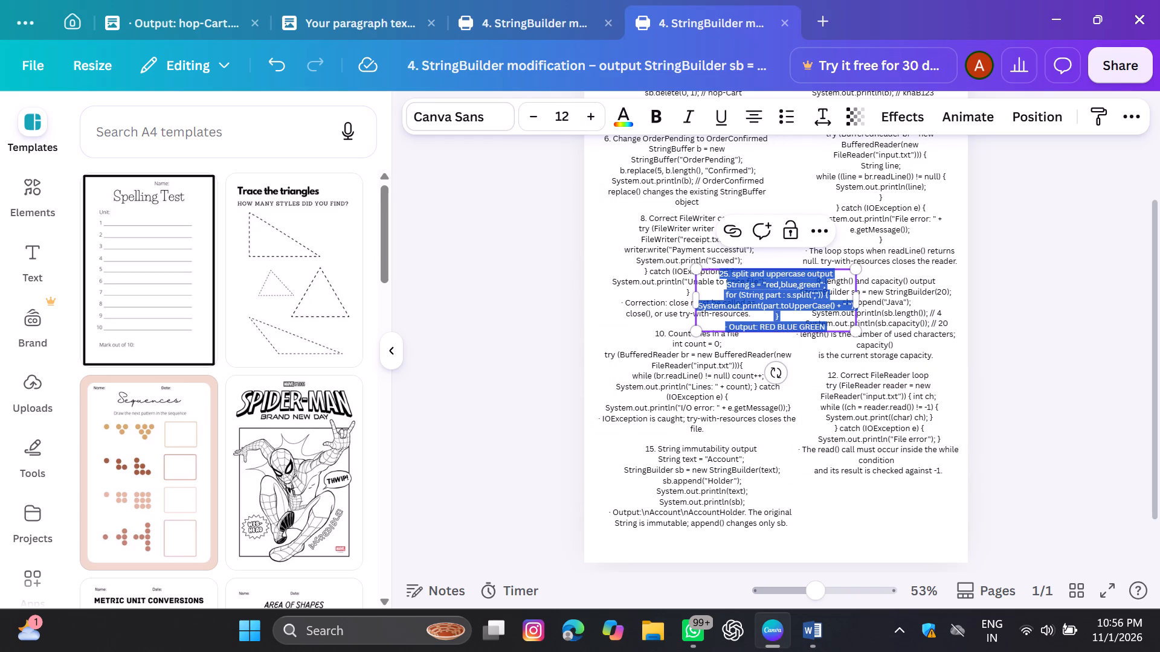
Join question 25's closing brace onto the end of the System.out.print line above it.
{"action": "left_click", "coordinate": [771, 320]}
{"action": "key", "text": "BackSpace"}
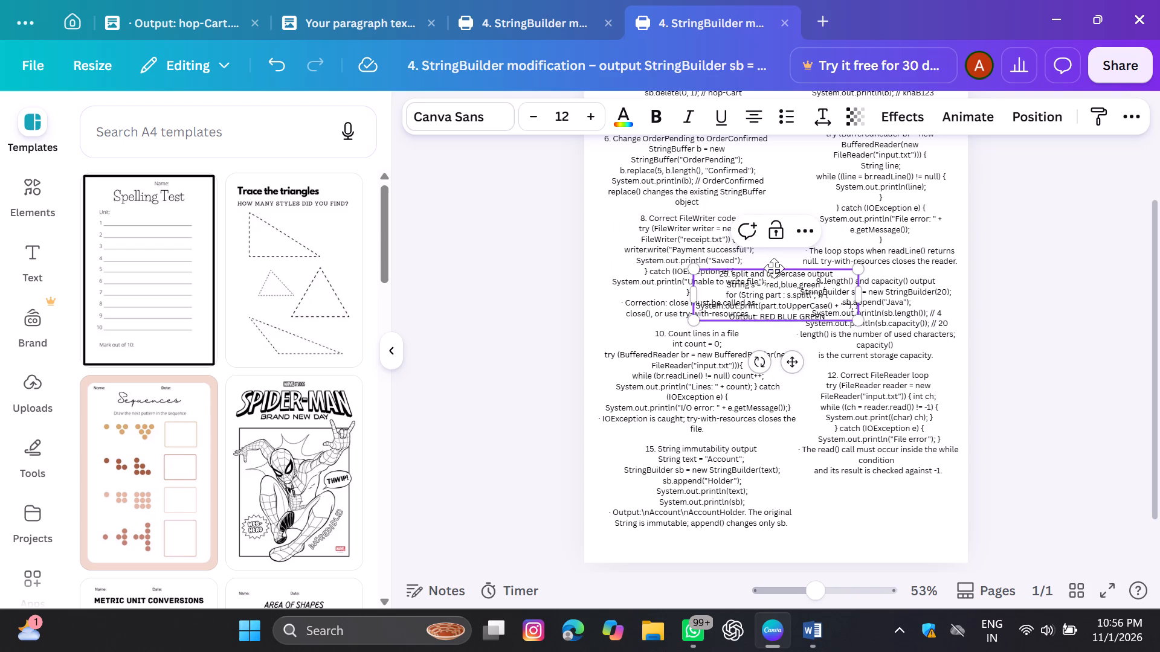
Move the question 25 text box into the page's right column, directly beneath question 12, and deselect it.
{"action": "left_click_drag", "start_coordinate": [774, 268], "coordinate": [877, 492]}
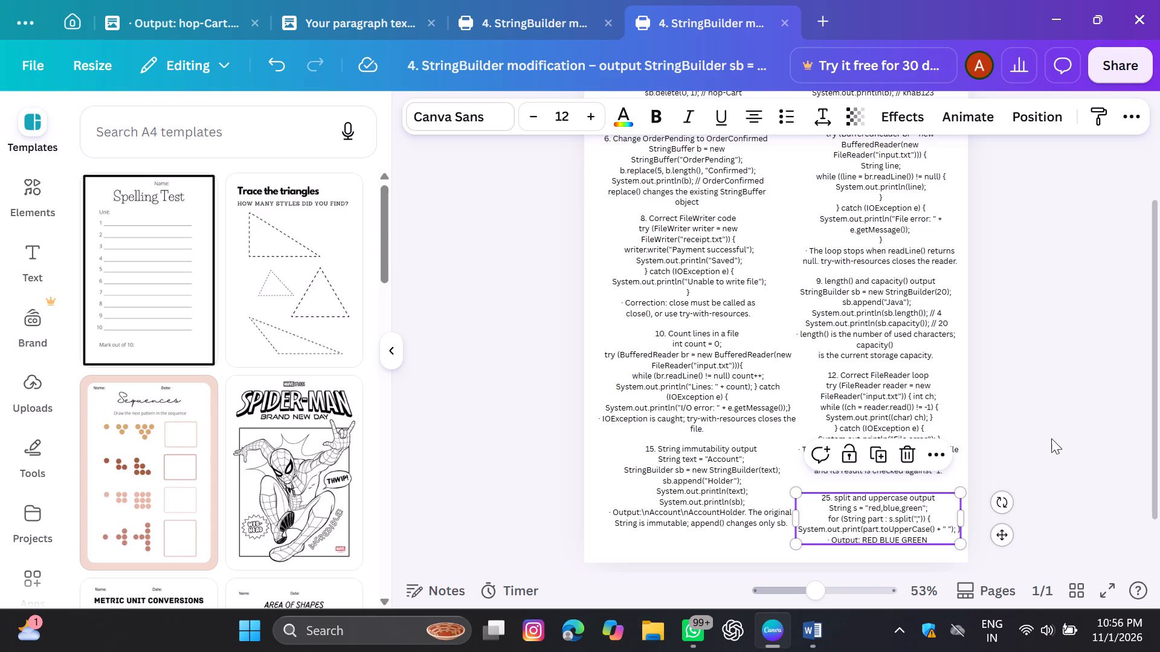
{"action": "left_click", "coordinate": [1060, 438]}
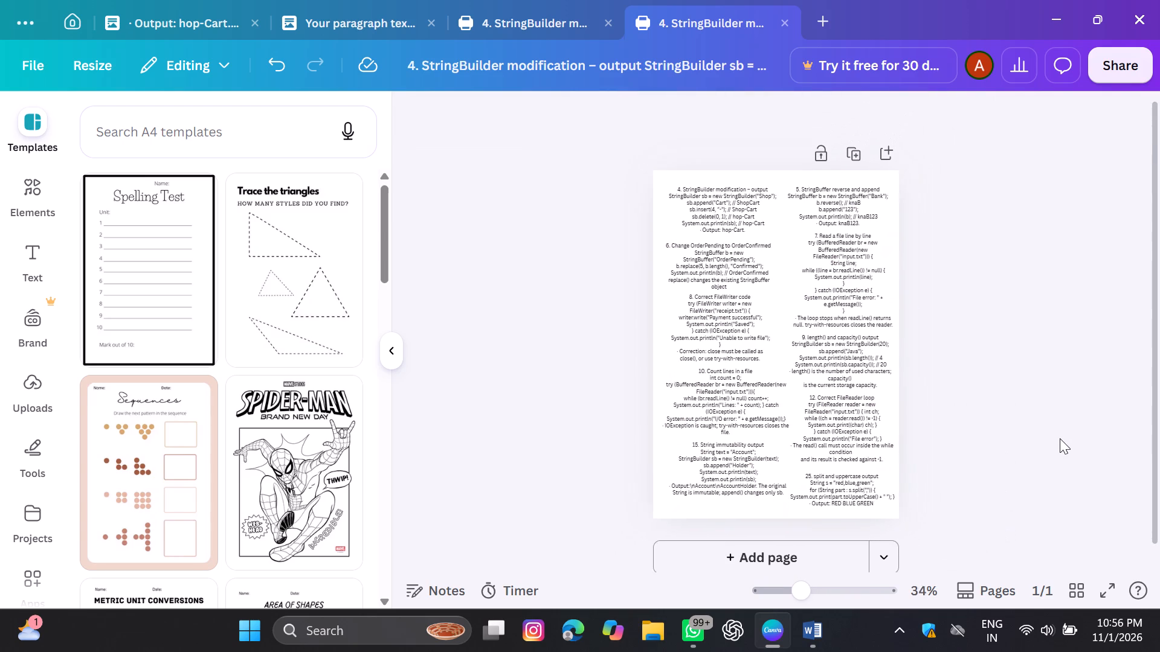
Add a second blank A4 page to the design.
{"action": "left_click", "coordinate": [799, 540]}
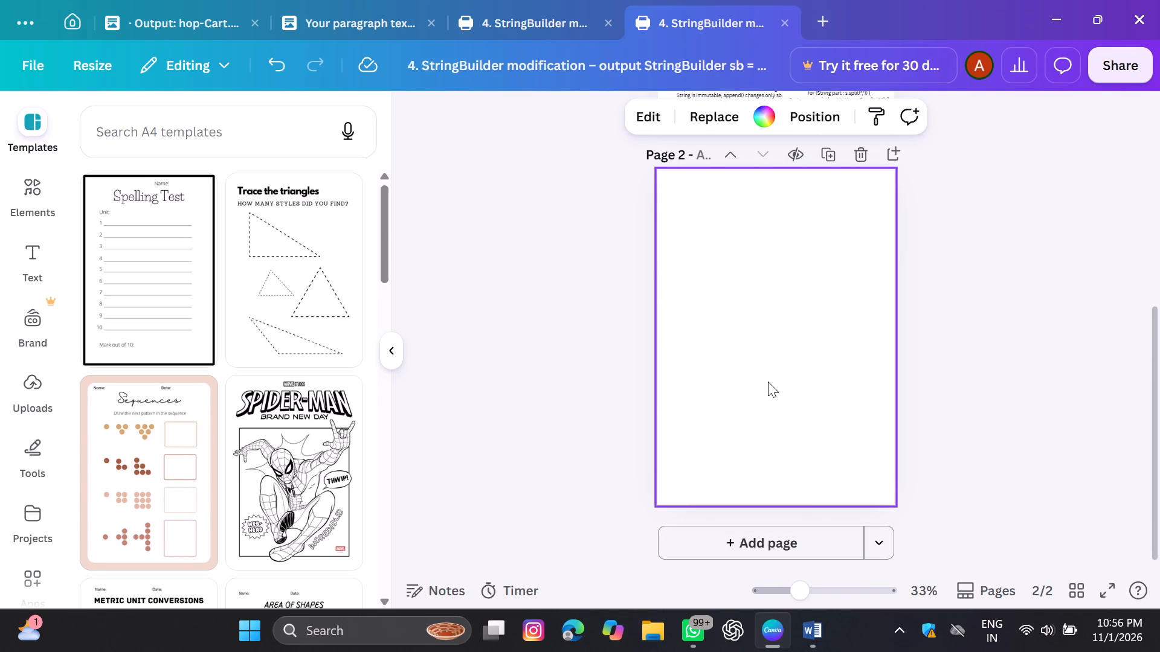
Switch to the Word document and copy question 26, "Find product codes using Pattern and Matcher", with its code and output note.
{"action": "key", "text": "alt+Tab"}
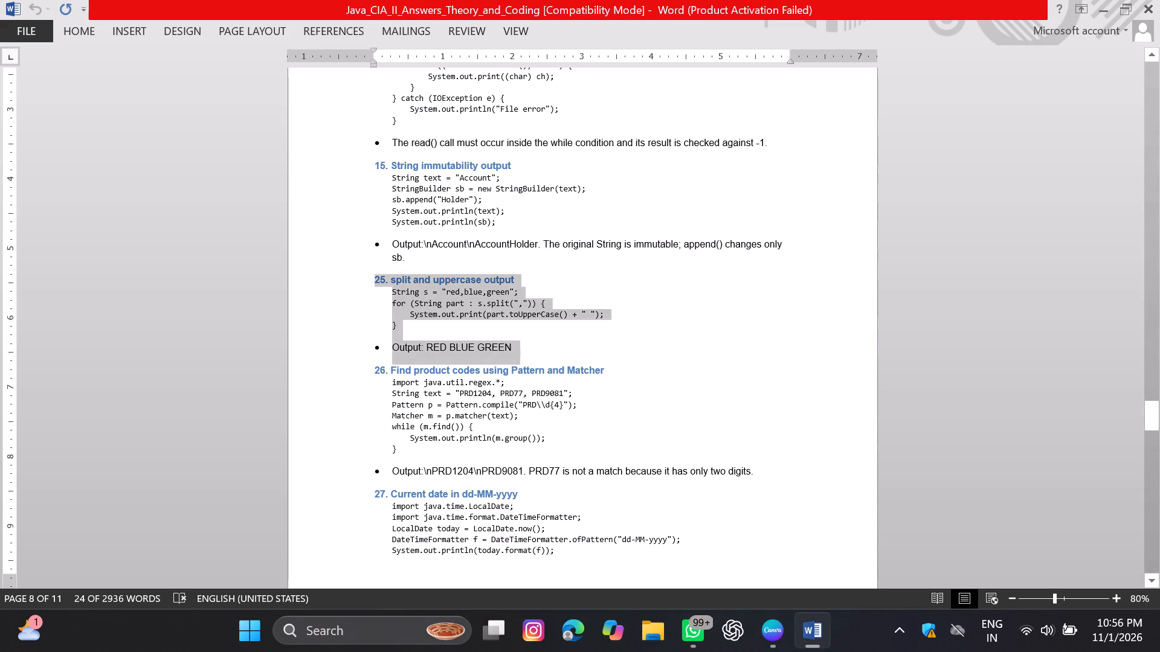
{"action": "left_click", "coordinate": [629, 386]}
{"action": "scroll", "coordinate": [629, 386], "scroll_direction": "down", "scroll_amount": 9}
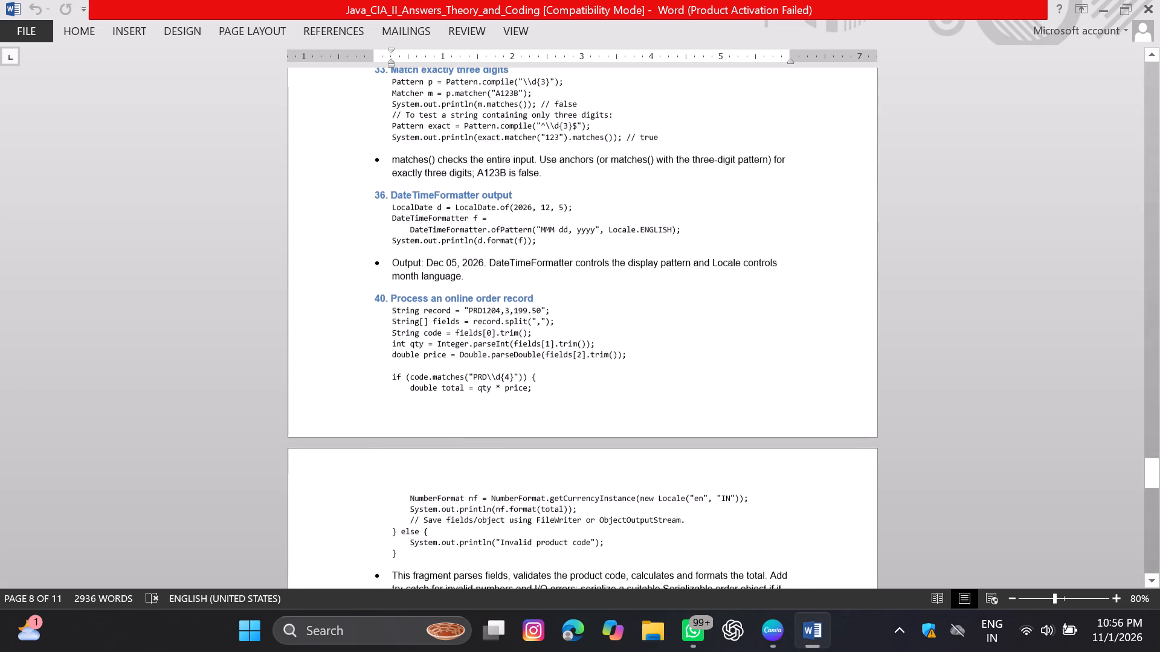
{"action": "scroll", "coordinate": [629, 386], "scroll_direction": "up", "scroll_amount": 6}
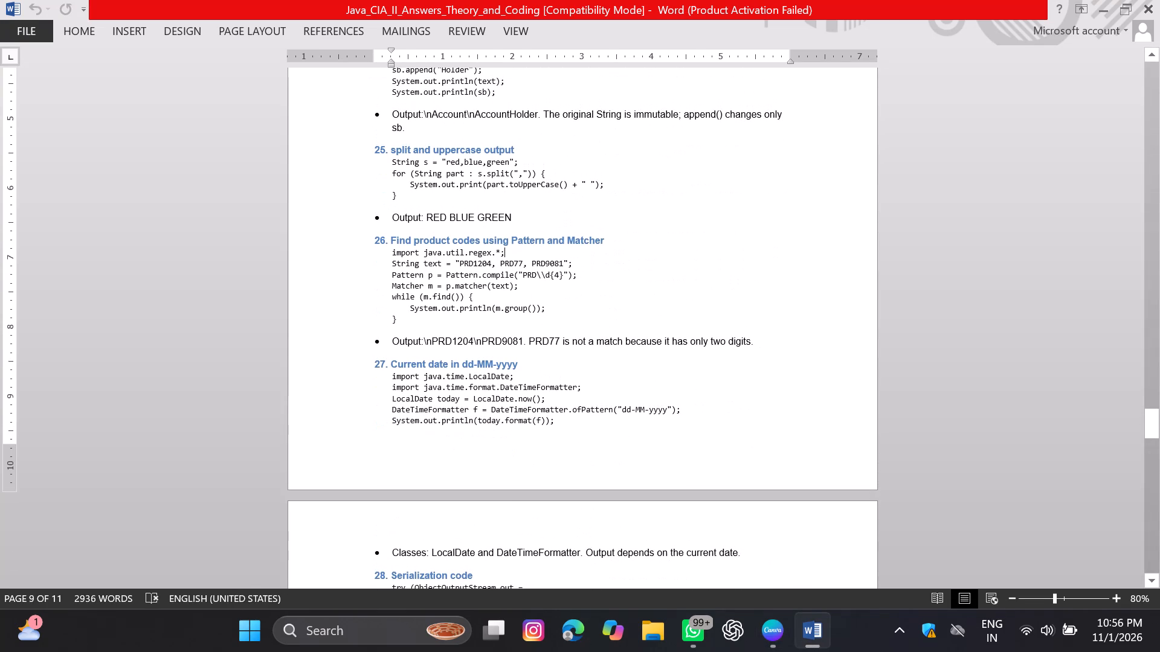
{"action": "left_click_drag", "start_coordinate": [373, 237], "coordinate": [755, 339]}
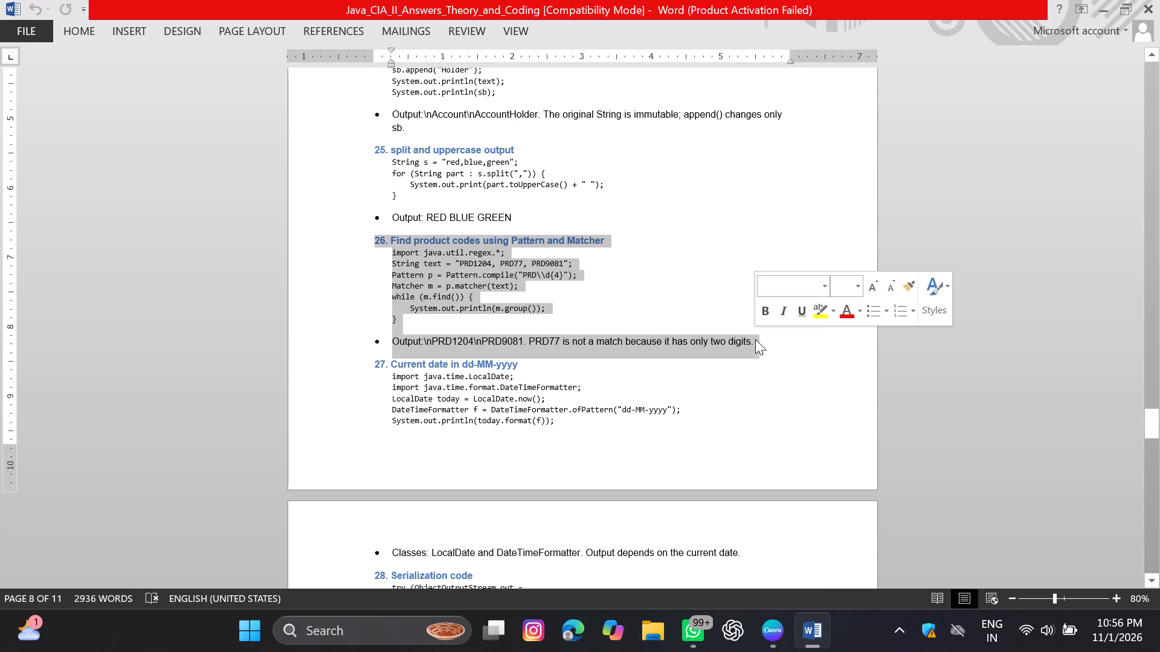
{"action": "key", "text": "ctrl+c"}
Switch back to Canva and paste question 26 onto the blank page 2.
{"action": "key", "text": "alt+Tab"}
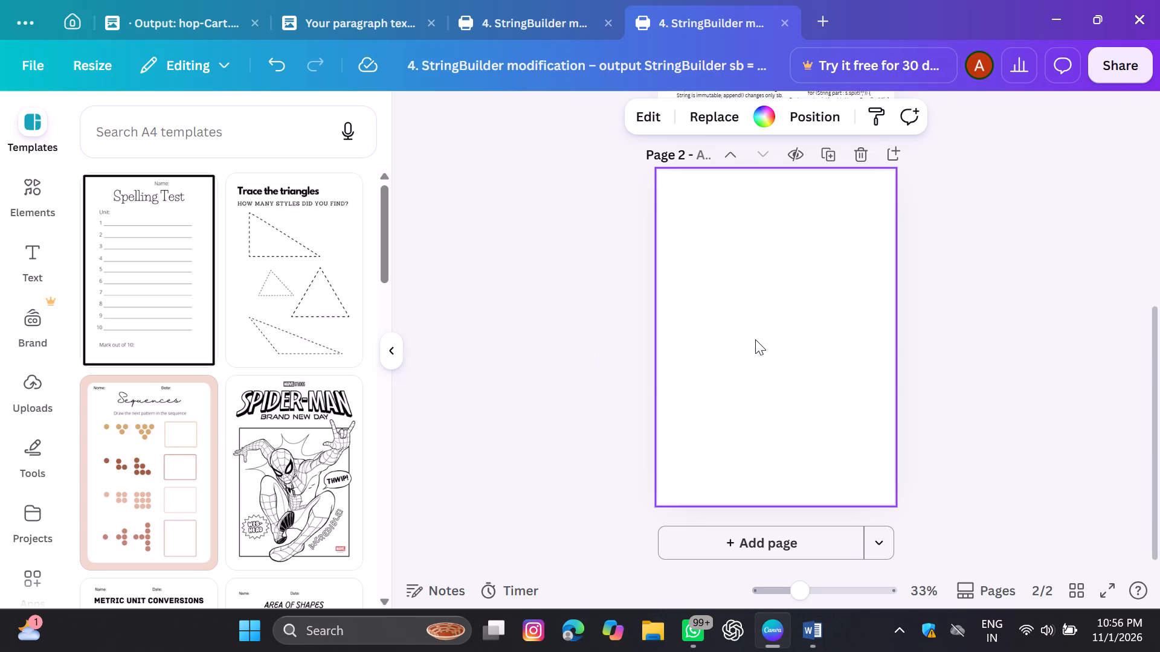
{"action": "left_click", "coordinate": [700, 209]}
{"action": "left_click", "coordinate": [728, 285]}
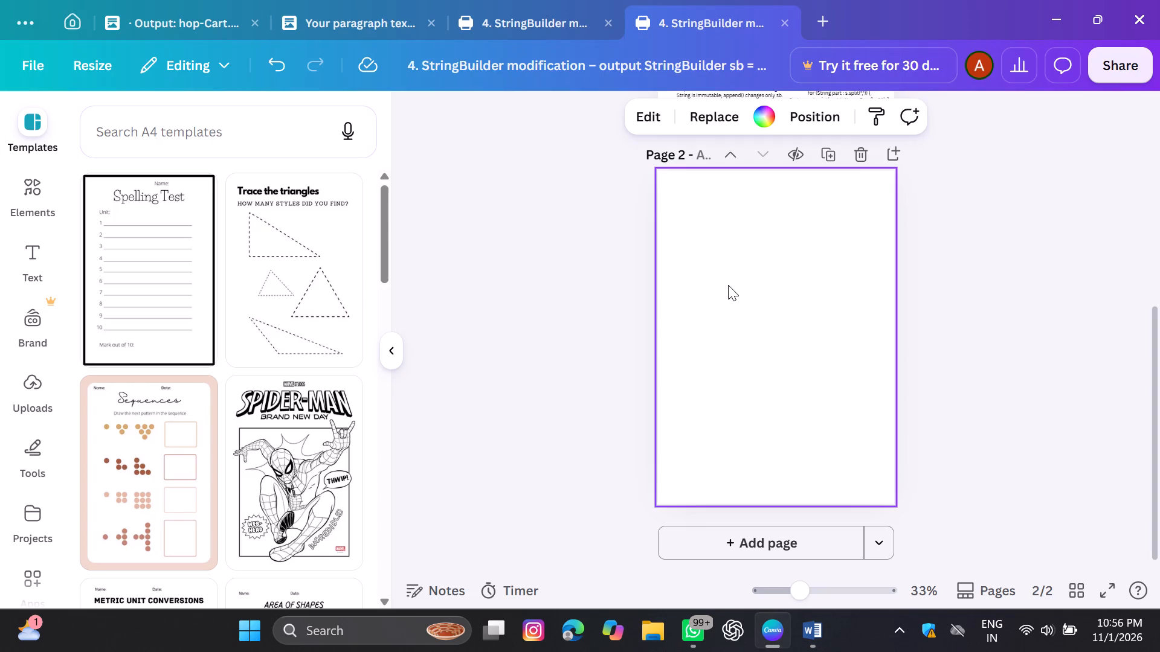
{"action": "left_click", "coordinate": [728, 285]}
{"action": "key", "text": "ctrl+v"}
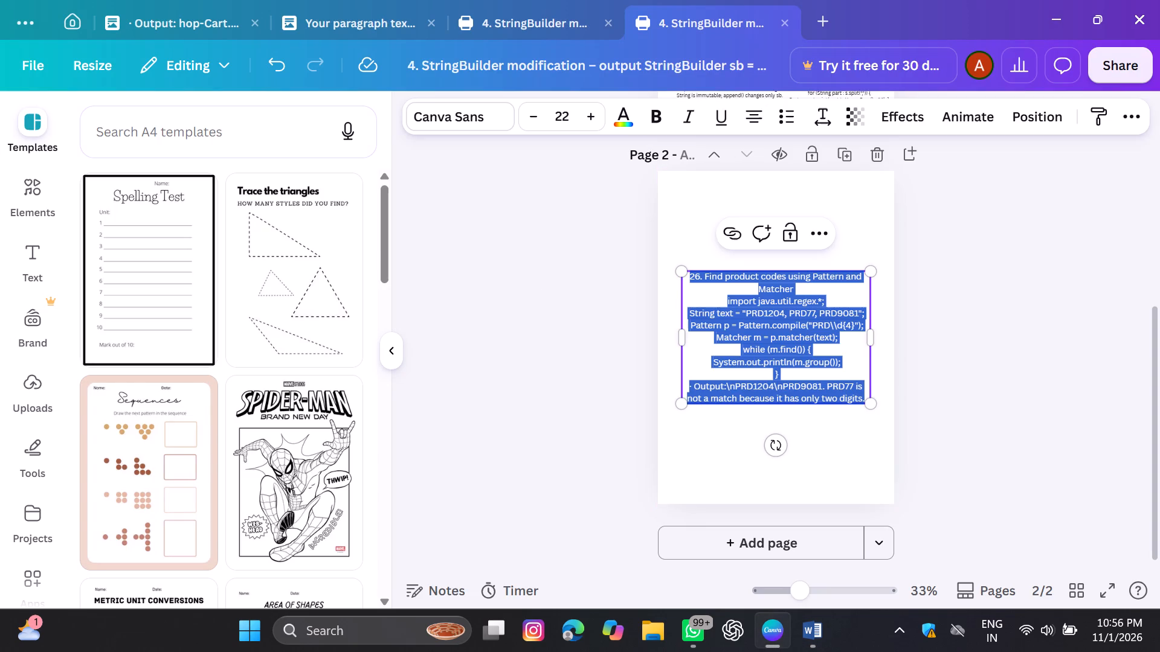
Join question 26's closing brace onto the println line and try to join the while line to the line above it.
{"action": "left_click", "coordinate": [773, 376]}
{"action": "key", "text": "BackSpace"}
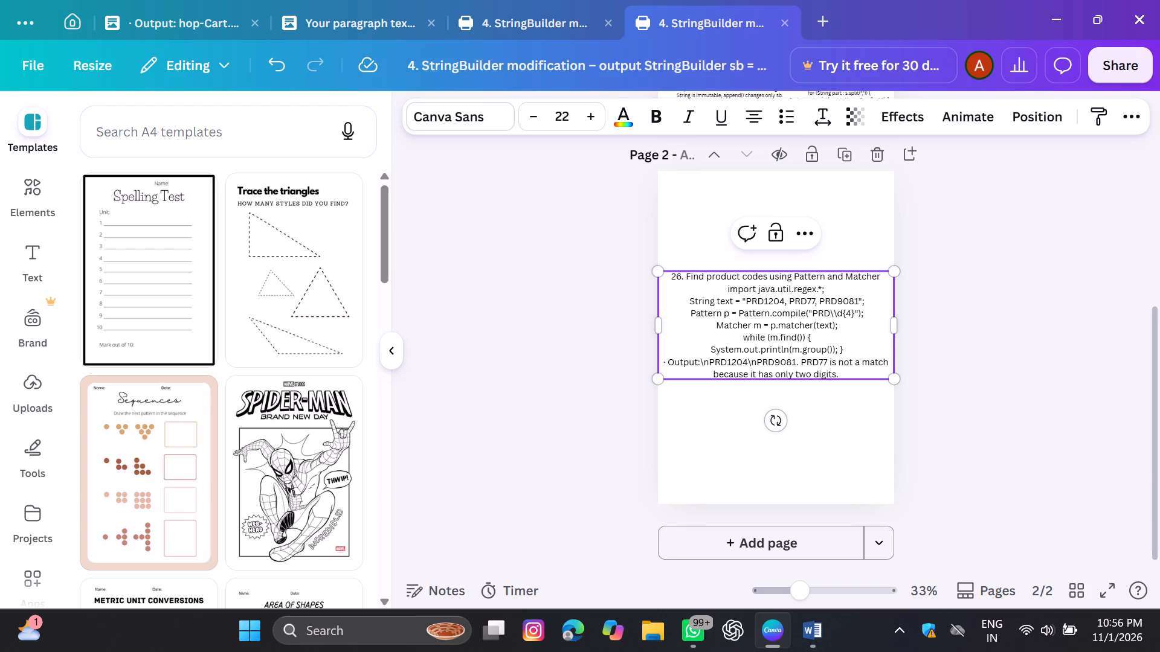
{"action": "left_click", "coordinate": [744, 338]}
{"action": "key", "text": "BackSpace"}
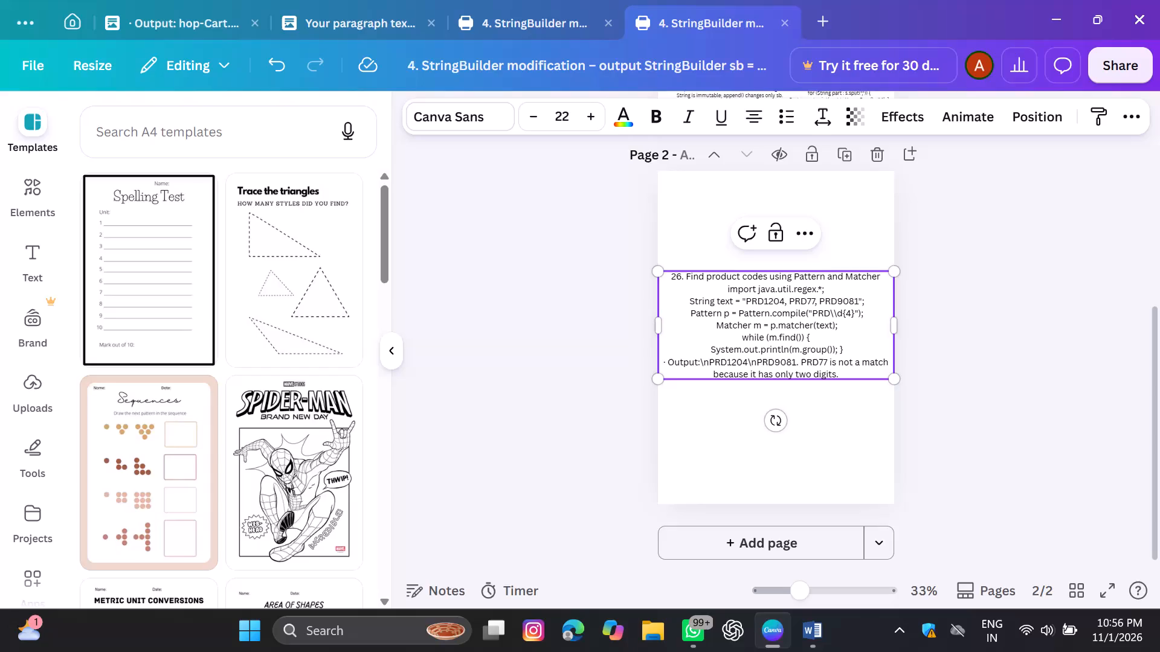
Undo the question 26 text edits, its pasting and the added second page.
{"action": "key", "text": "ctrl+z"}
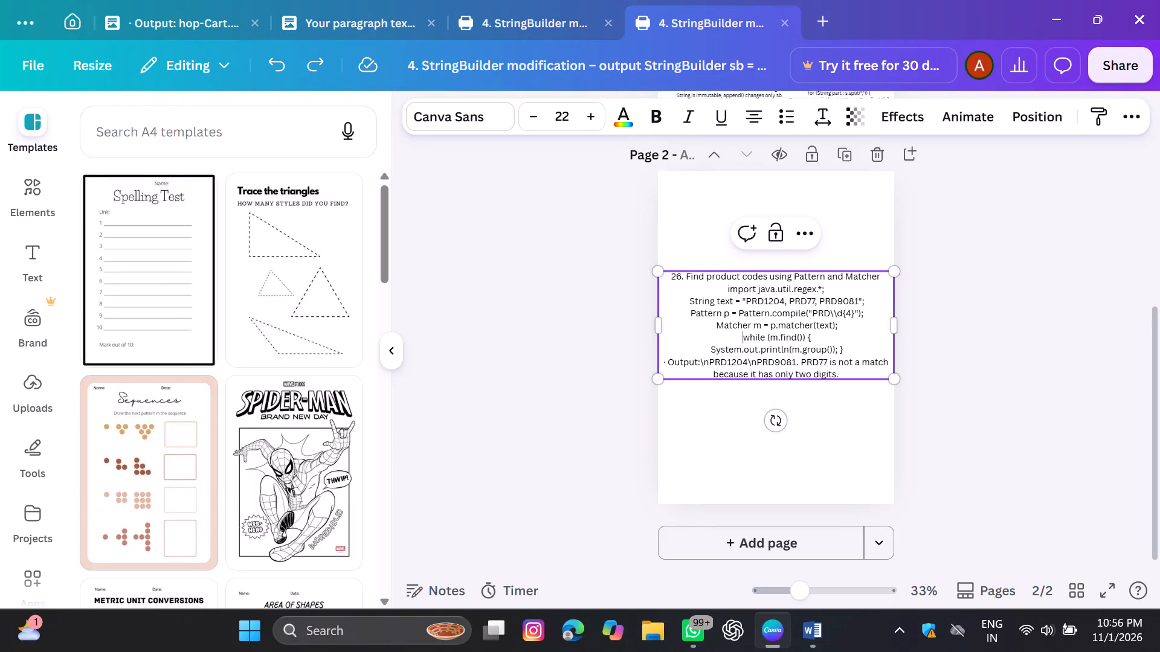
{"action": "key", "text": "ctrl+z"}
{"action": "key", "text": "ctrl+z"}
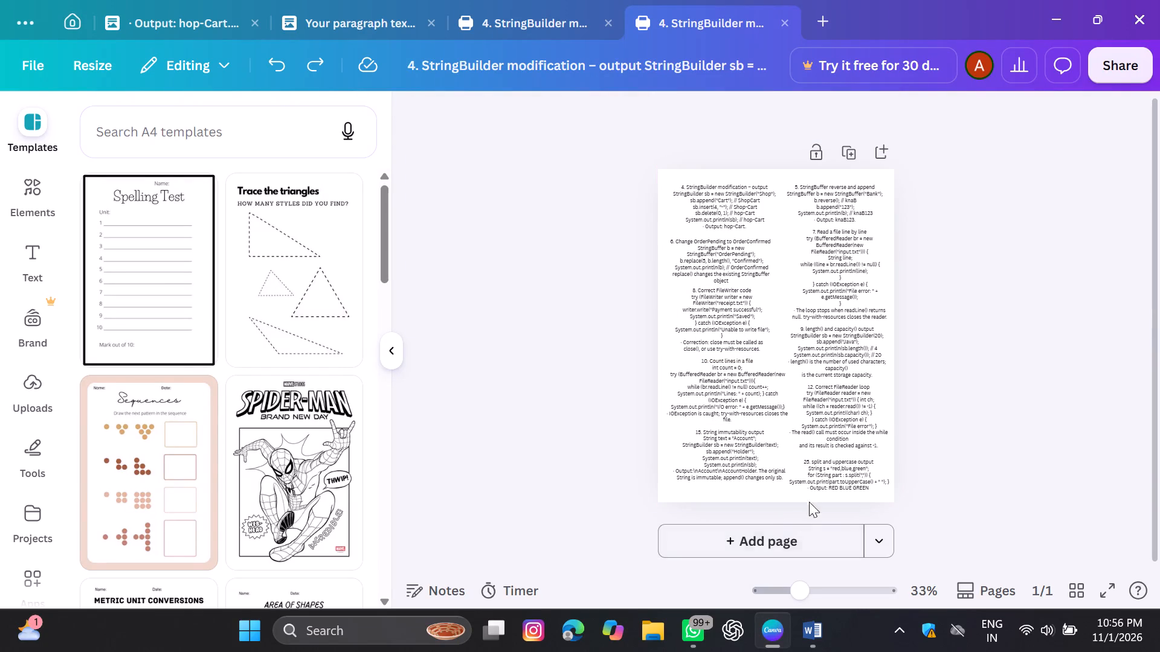
Add a second blank A4 page after the filled page.
{"action": "left_click", "coordinate": [783, 537]}
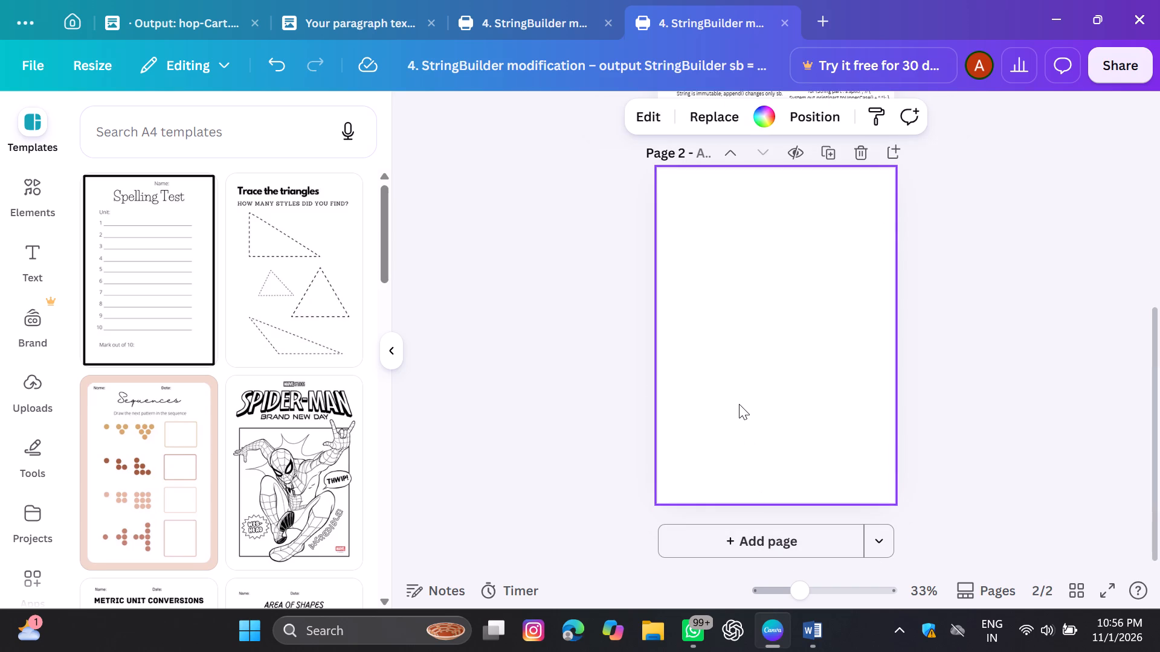
Switch to the Word document and copy the selected question 26 again.
{"action": "key", "text": "alt+Tab"}
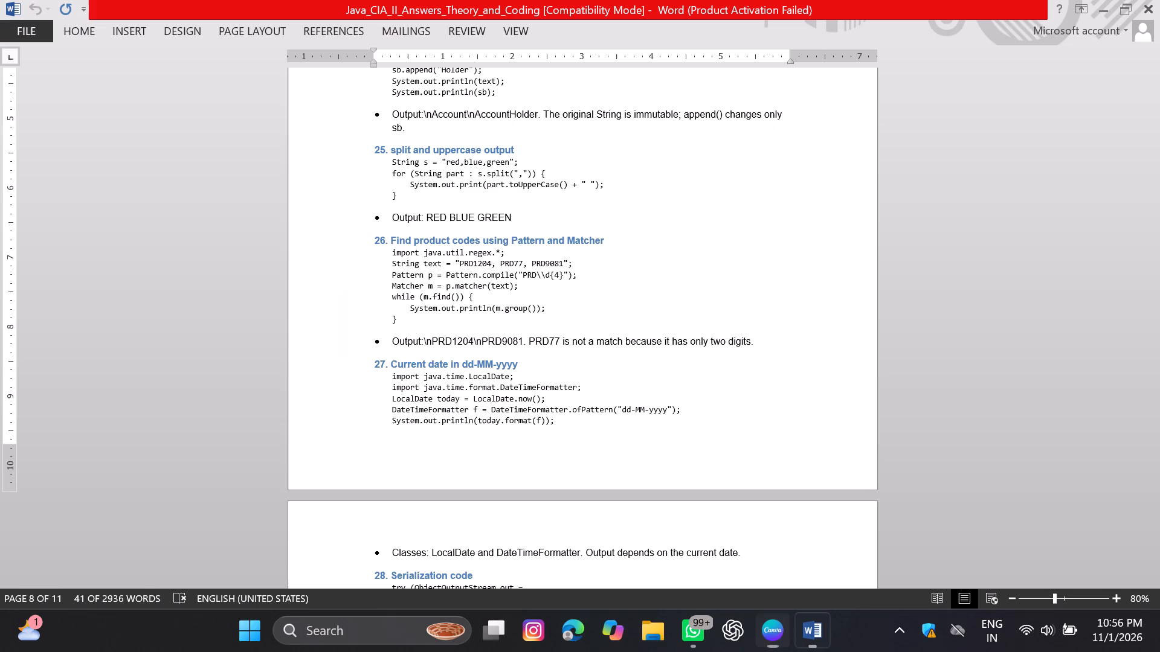
{"action": "key", "text": "ctrl+c"}
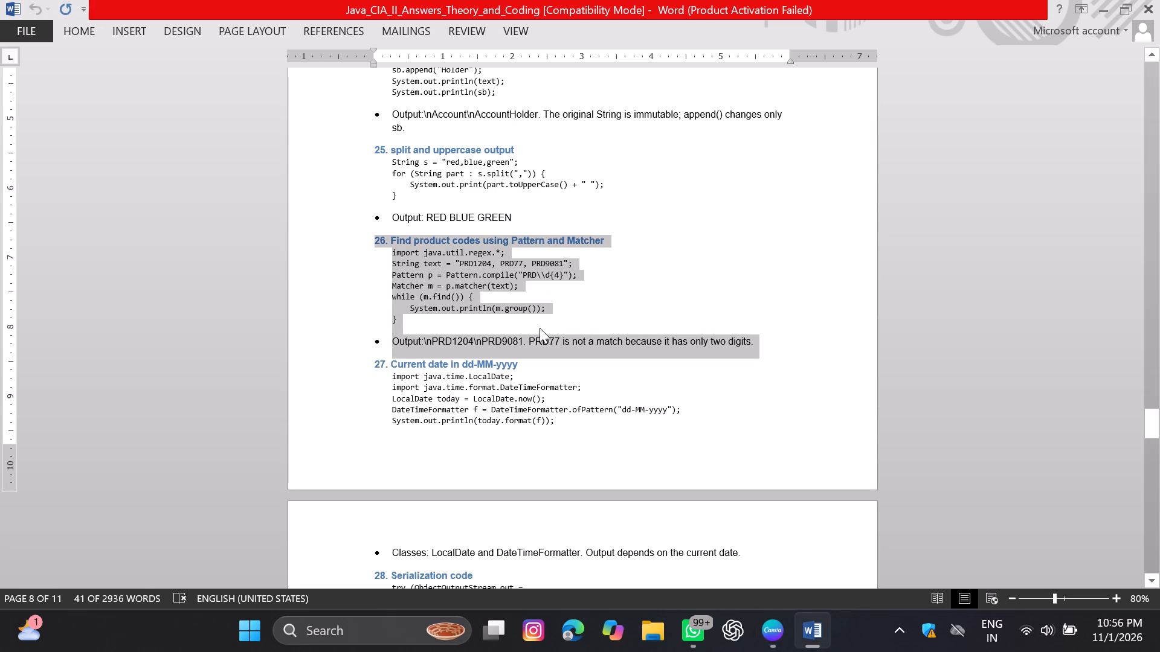
Switch back to Canva, paste question 26 onto page 2 and set its text to size 12.
{"action": "key", "text": "alt+Tab"}
{"action": "key", "text": "ctrl+v"}
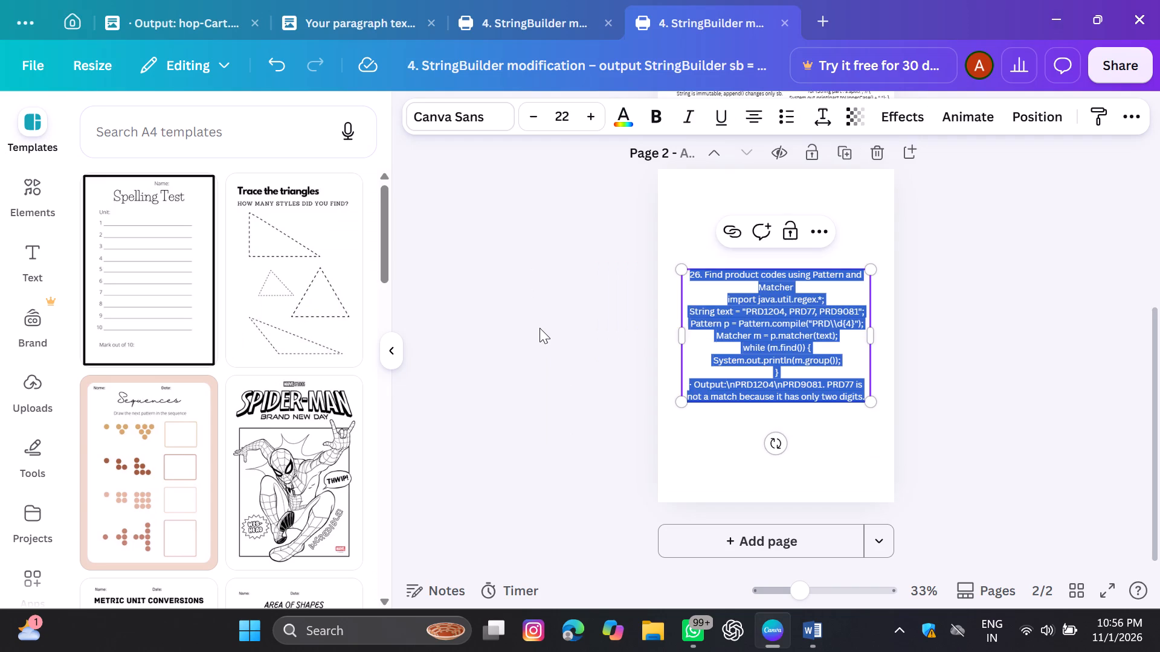
{"action": "key", "text": "alt+Tab"}
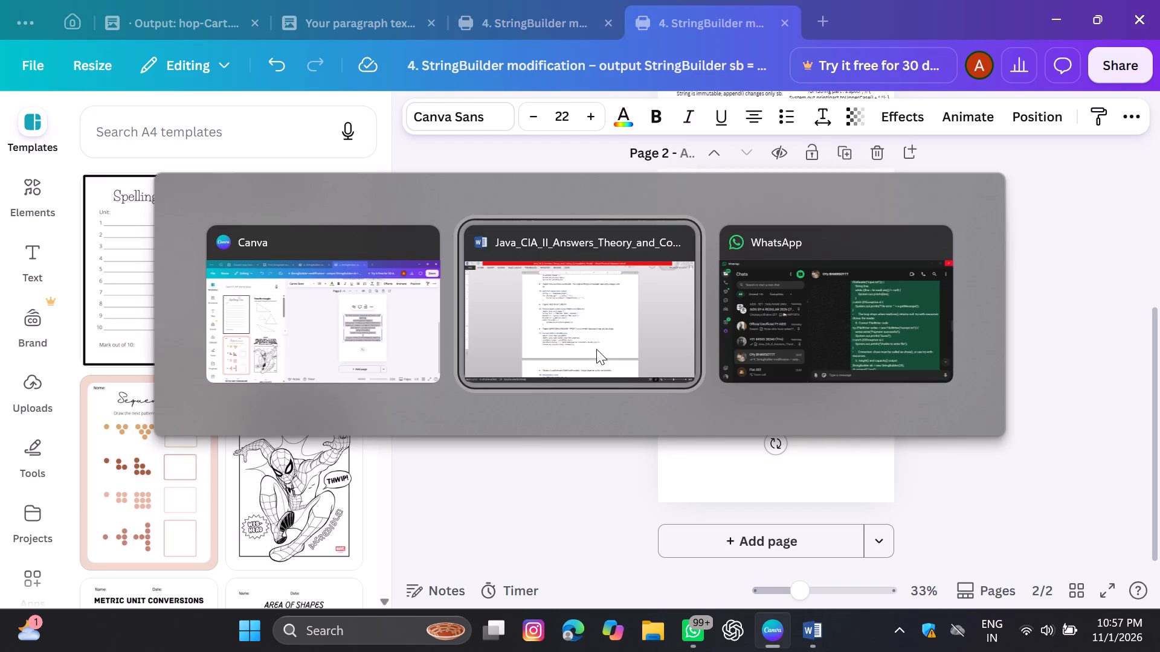
{"action": "key", "text": "alt+Tab"}
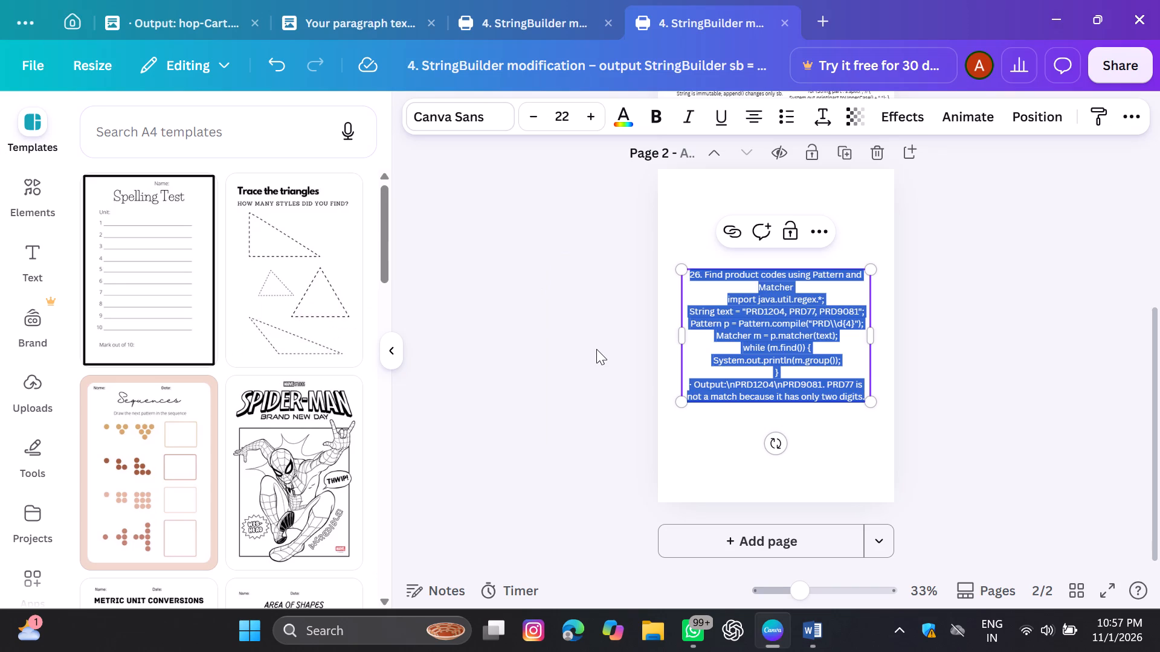
{"action": "left_click", "coordinate": [567, 115]}
{"action": "left_click", "coordinate": [569, 278]}
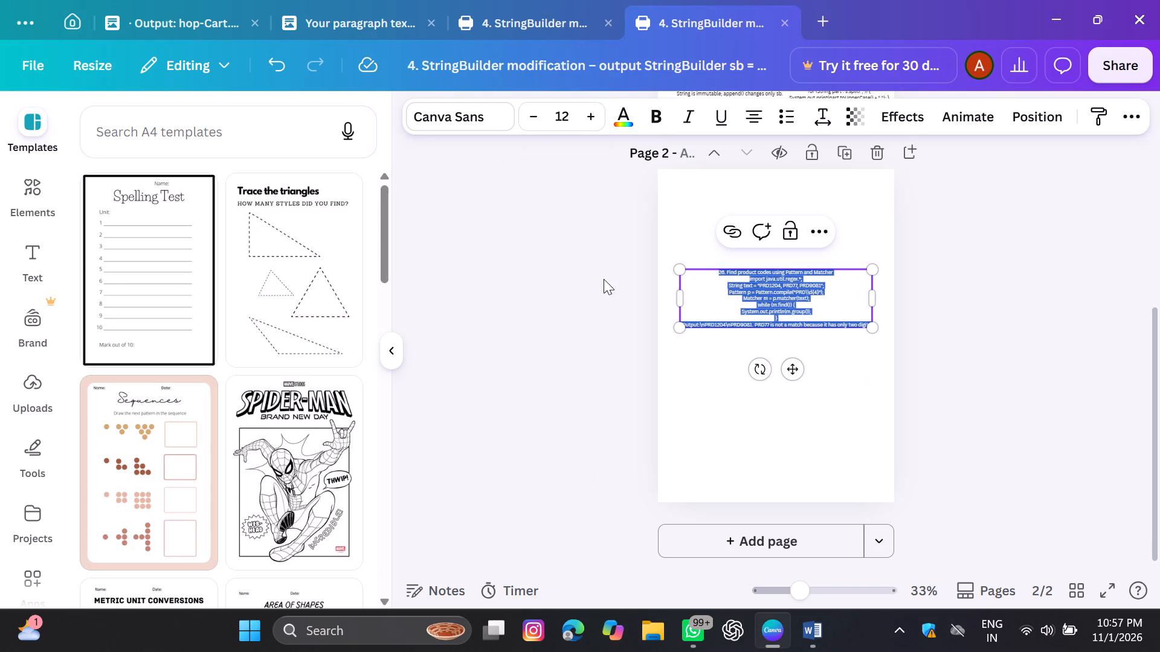
Break question 26's output line after "PRD77 is" and move its text box to the upper-left area of page 2.
{"action": "left_click", "coordinate": [776, 327]}
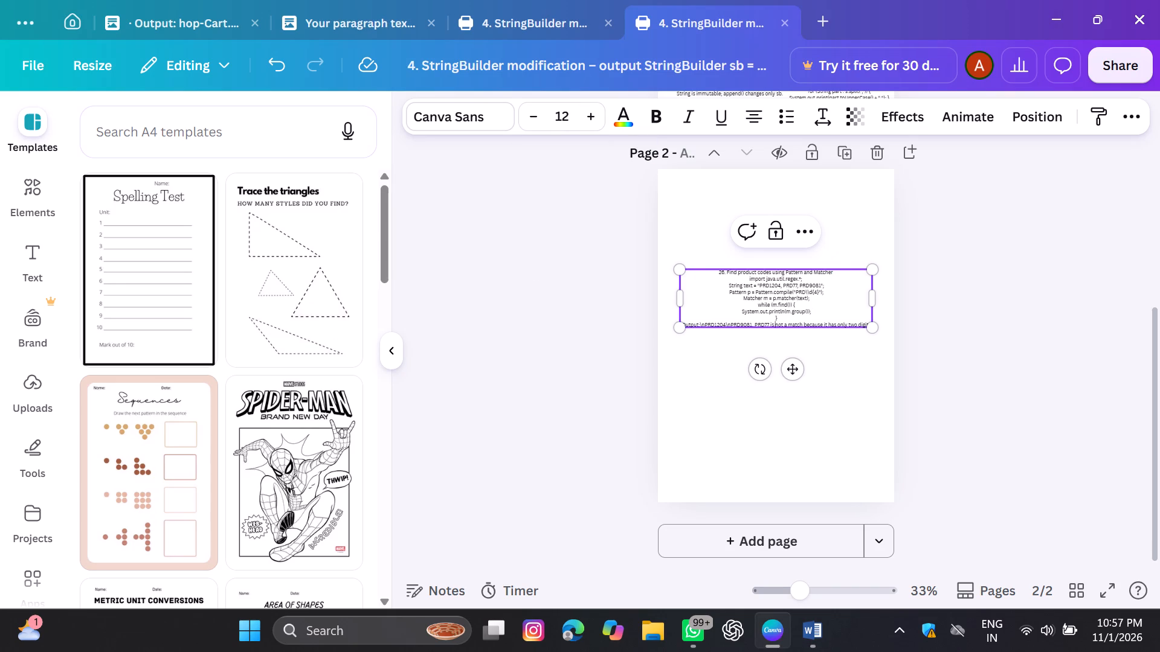
{"action": "key", "text": "Return"}
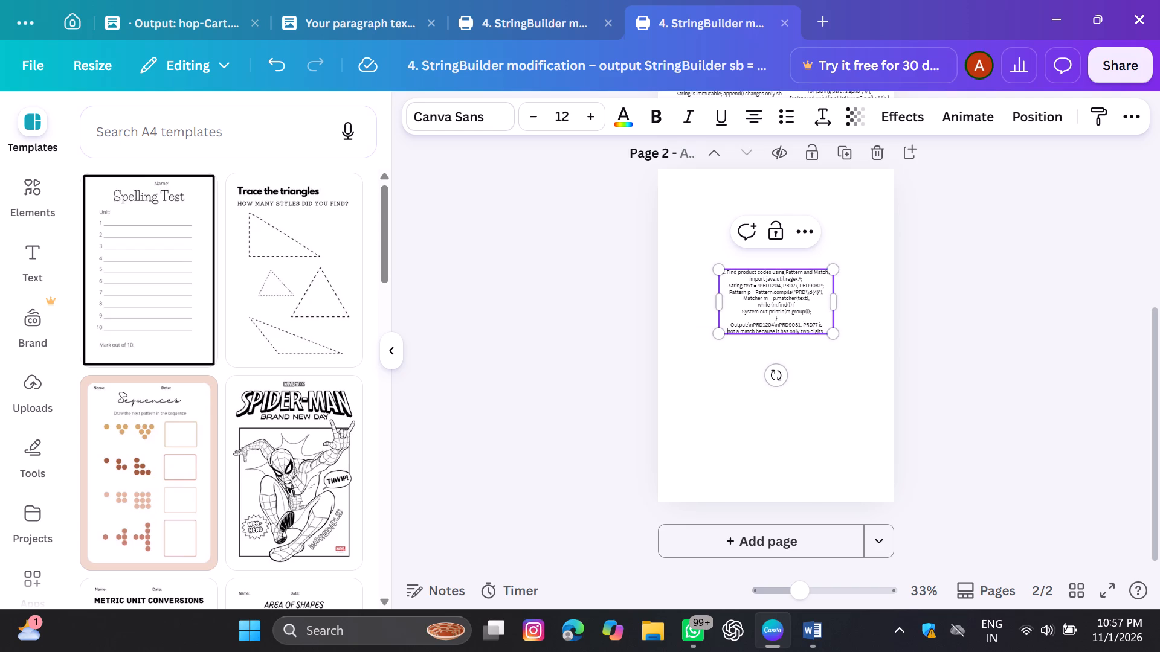
{"action": "left_click_drag", "start_coordinate": [764, 269], "coordinate": [706, 231]}
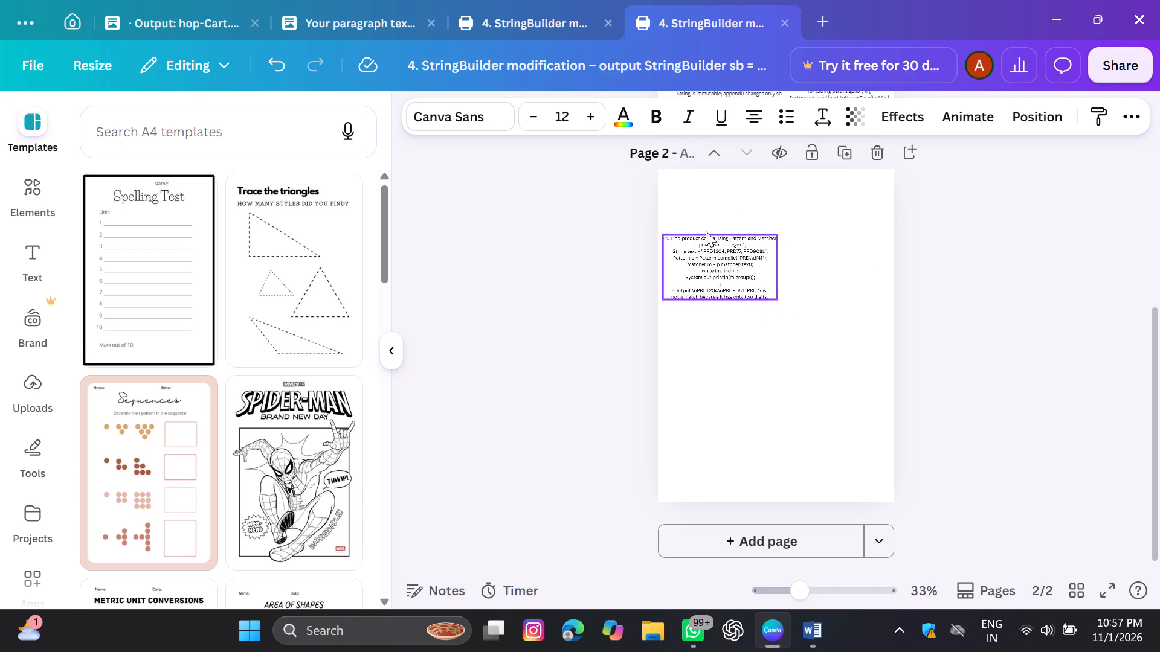
{"action": "left_click_drag", "start_coordinate": [706, 231], "coordinate": [716, 182]}
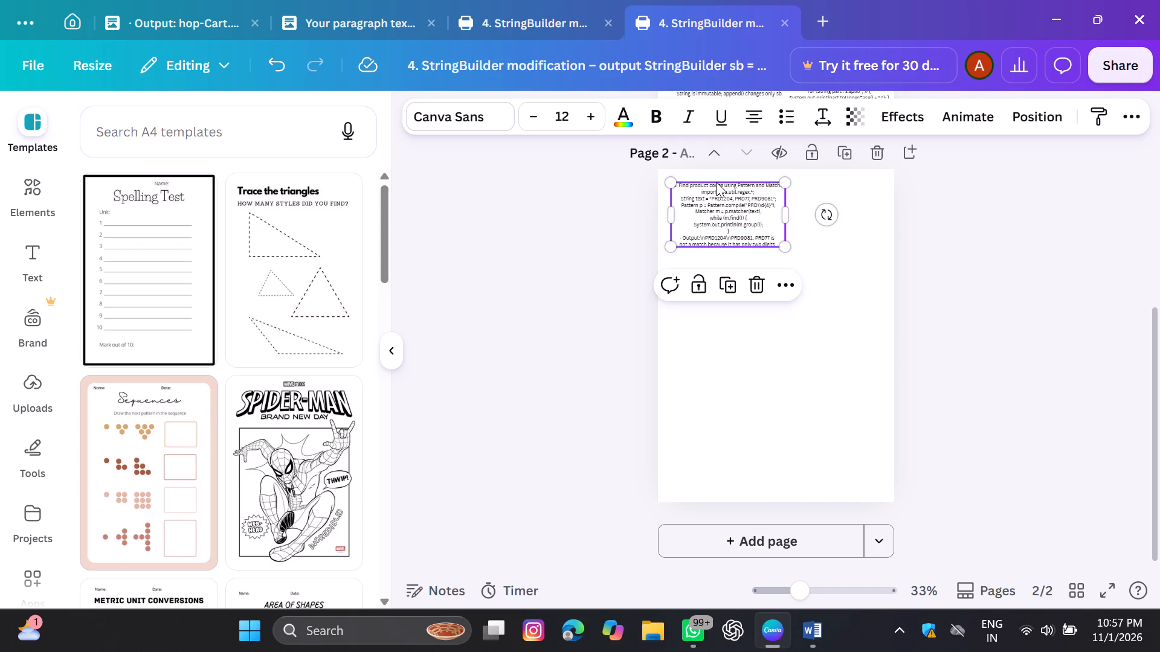
{"action": "left_click", "coordinate": [732, 363]}
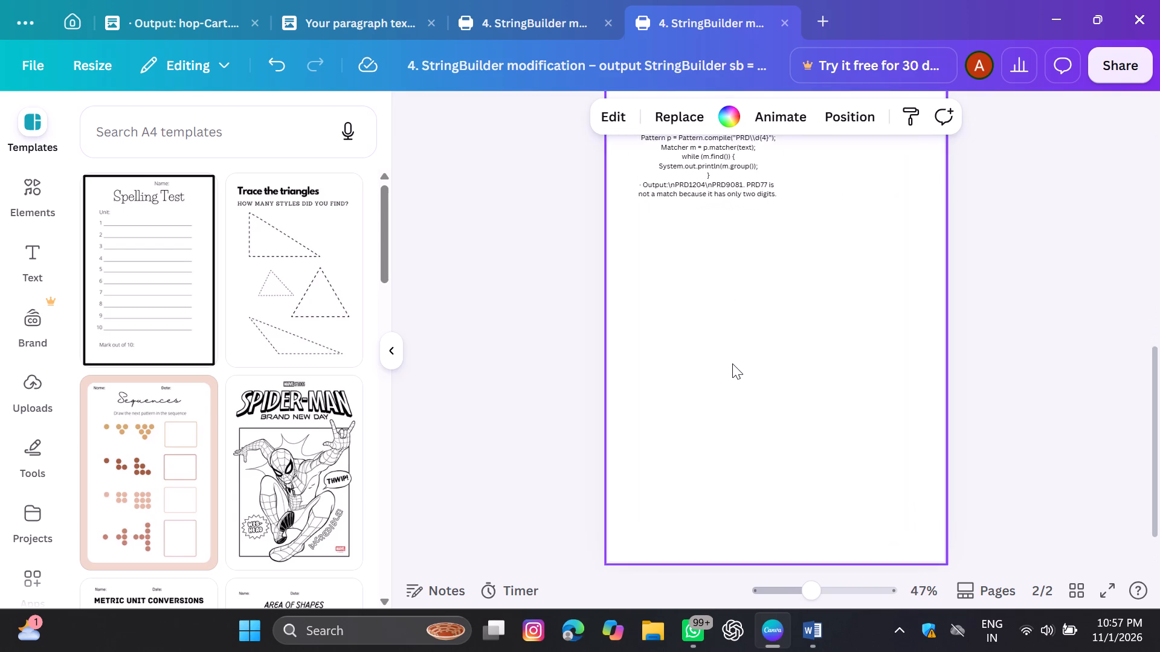
Join question 26's closing brace onto the end of its System.out.println(m.group()); line.
{"action": "scroll", "coordinate": [732, 363], "scroll_direction": "up", "scroll_amount": 1}
{"action": "left_click", "coordinate": [714, 344]}
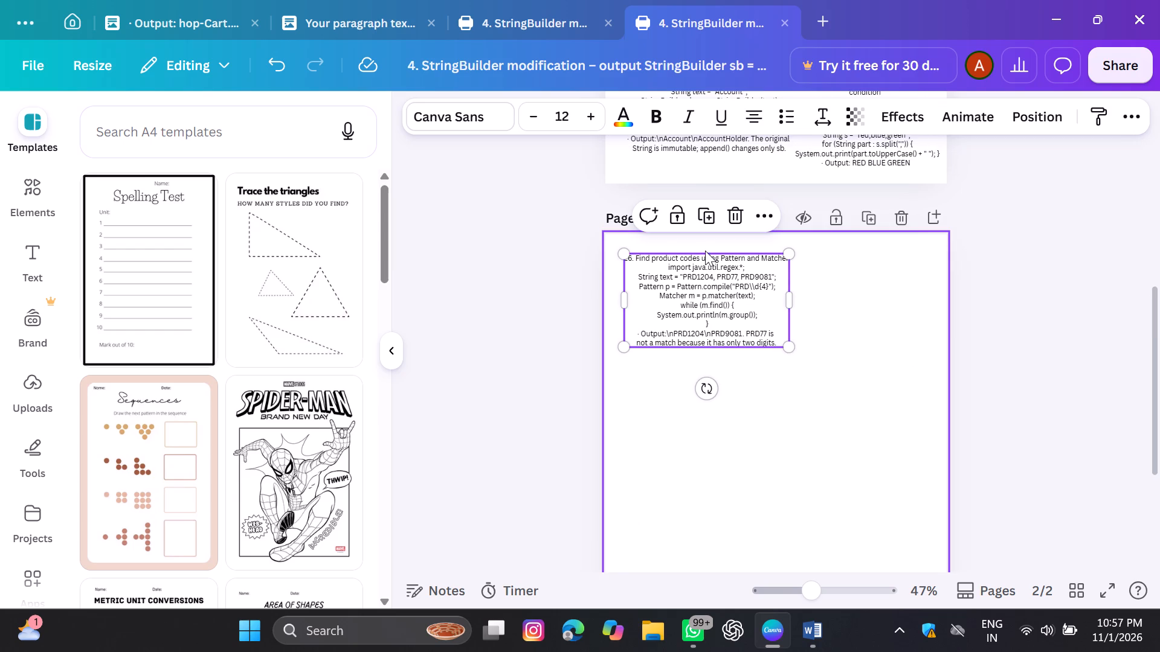
{"action": "left_click", "coordinate": [704, 321]}
{"action": "left_click", "coordinate": [704, 321]}
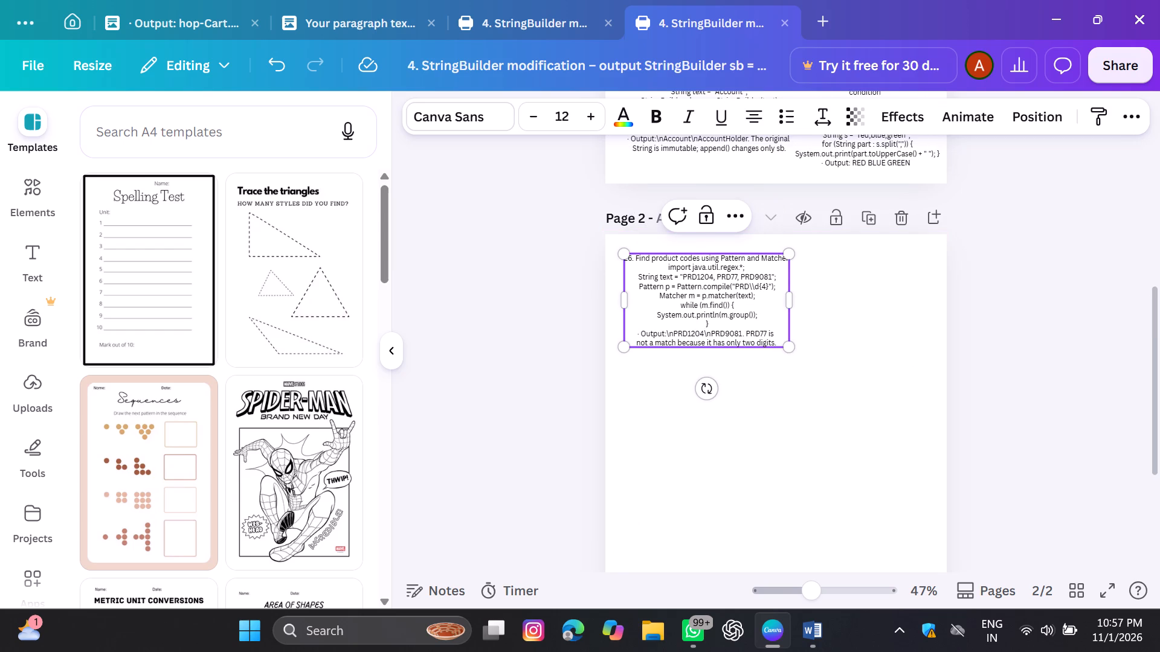
{"action": "key", "text": "BackSpace"}
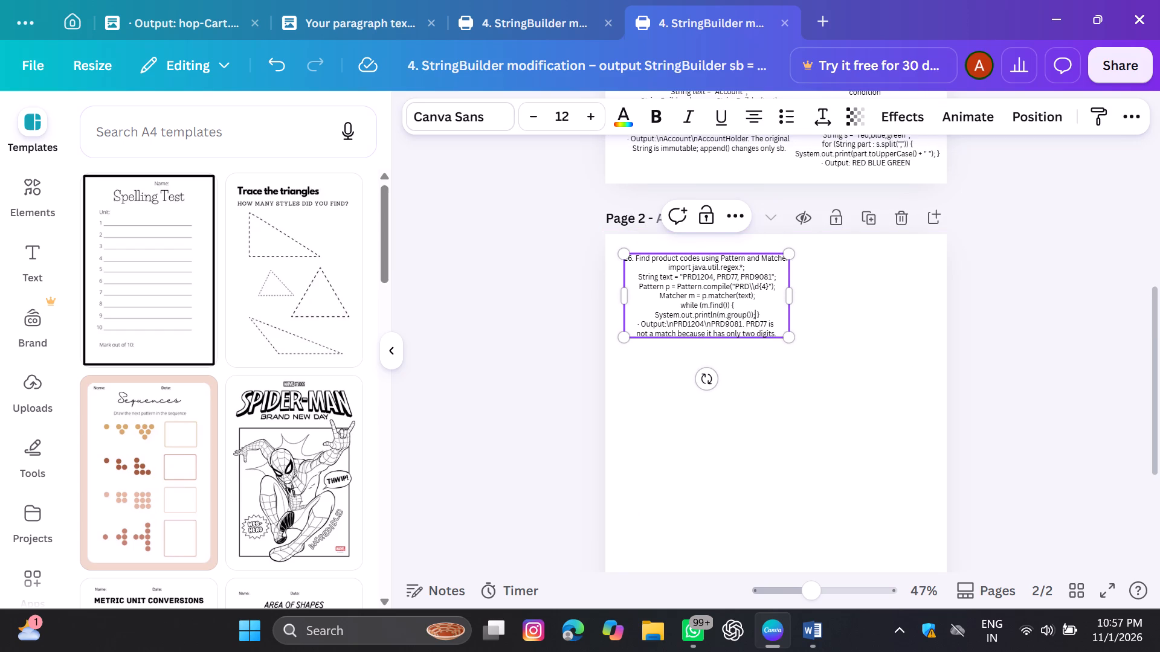
Reposition question 26's text box close to the top-left corner of page 2.
{"action": "left_click_drag", "start_coordinate": [701, 252], "coordinate": [695, 249]}
{"action": "left_click_drag", "start_coordinate": [695, 249], "coordinate": [694, 247]}
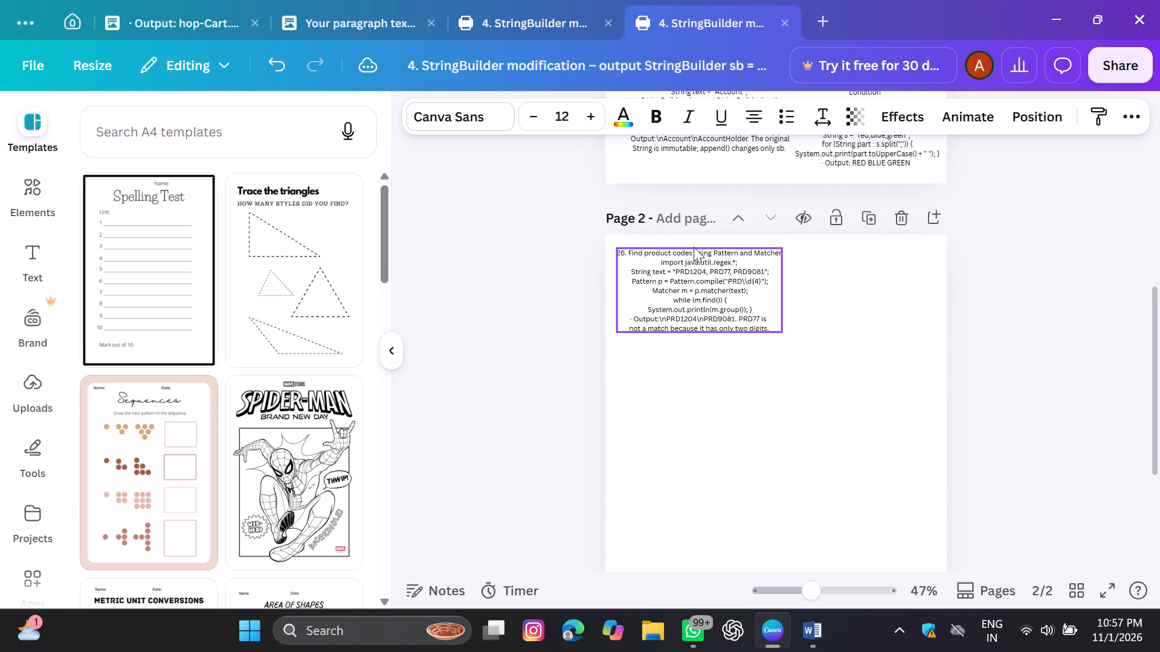
{"action": "left_click_drag", "start_coordinate": [694, 247], "coordinate": [693, 245]}
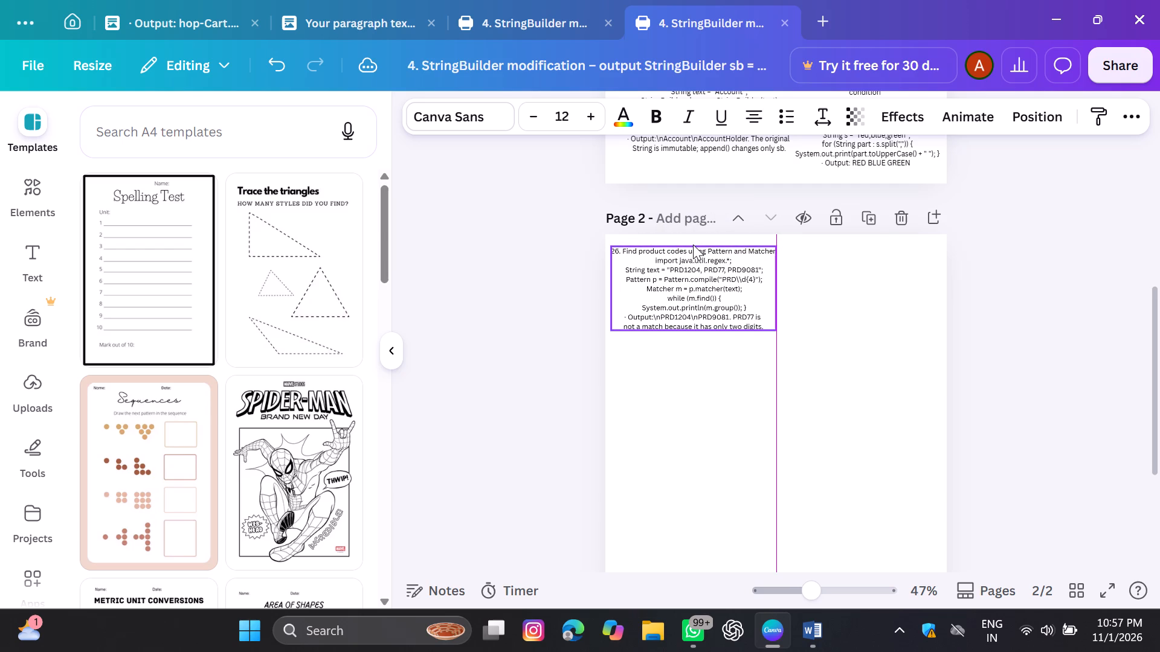
{"action": "left_click_drag", "start_coordinate": [693, 245], "coordinate": [697, 244]}
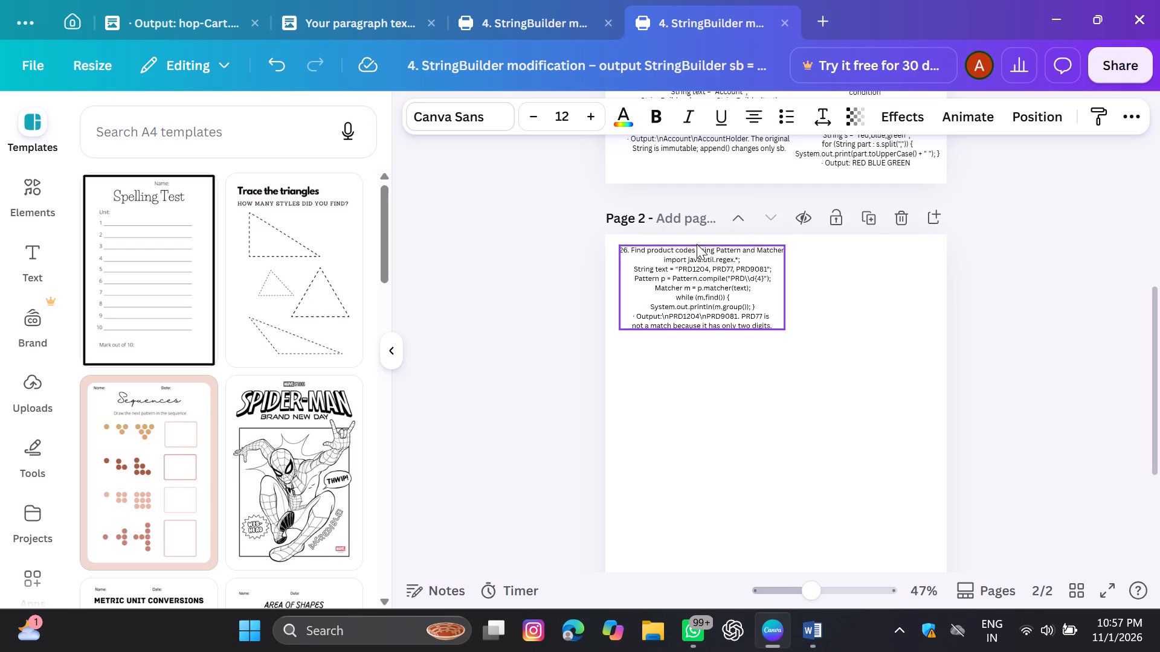
{"action": "left_click_drag", "start_coordinate": [697, 244], "coordinate": [692, 246]}
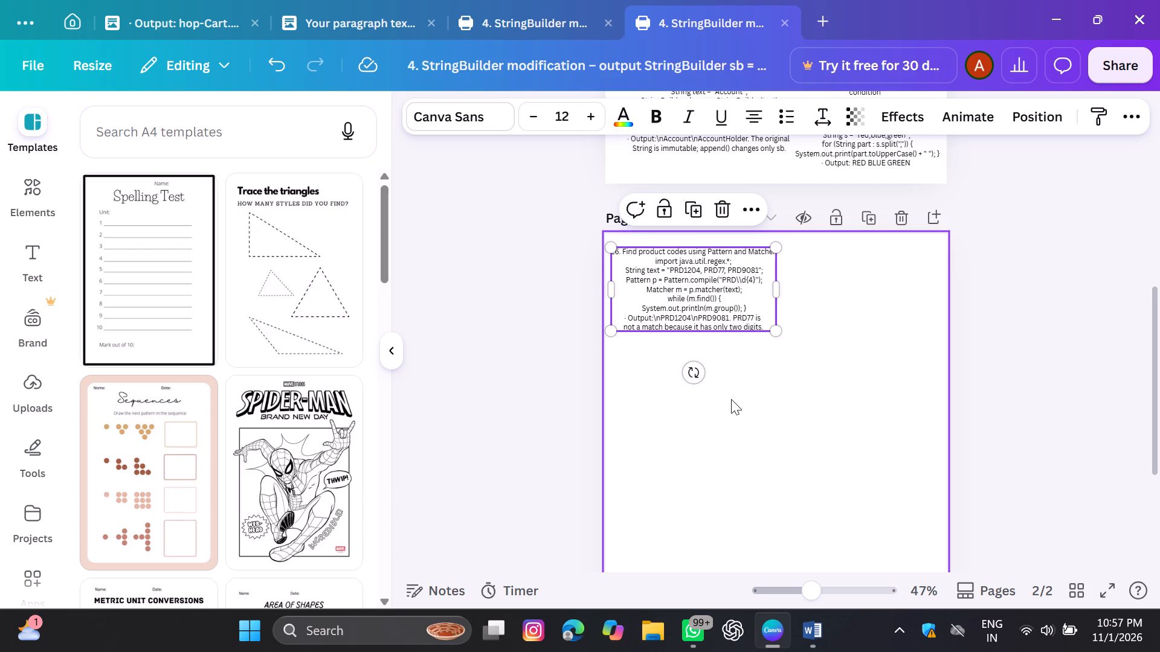
{"action": "left_click", "coordinate": [731, 399]}
Switch to the Word document and copy question 27, from its heading through the "Classes: LocalDate and DateTimeFormatter" bullet.
{"action": "key", "text": "alt+Tab"}
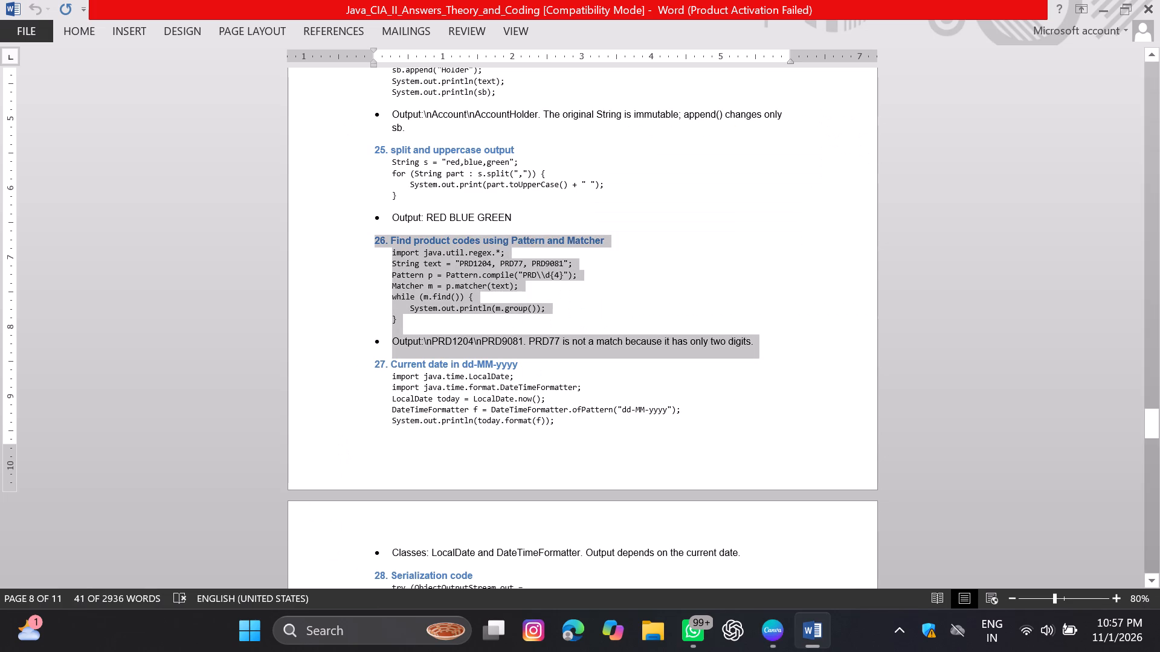
{"action": "left_click", "coordinate": [375, 365]}
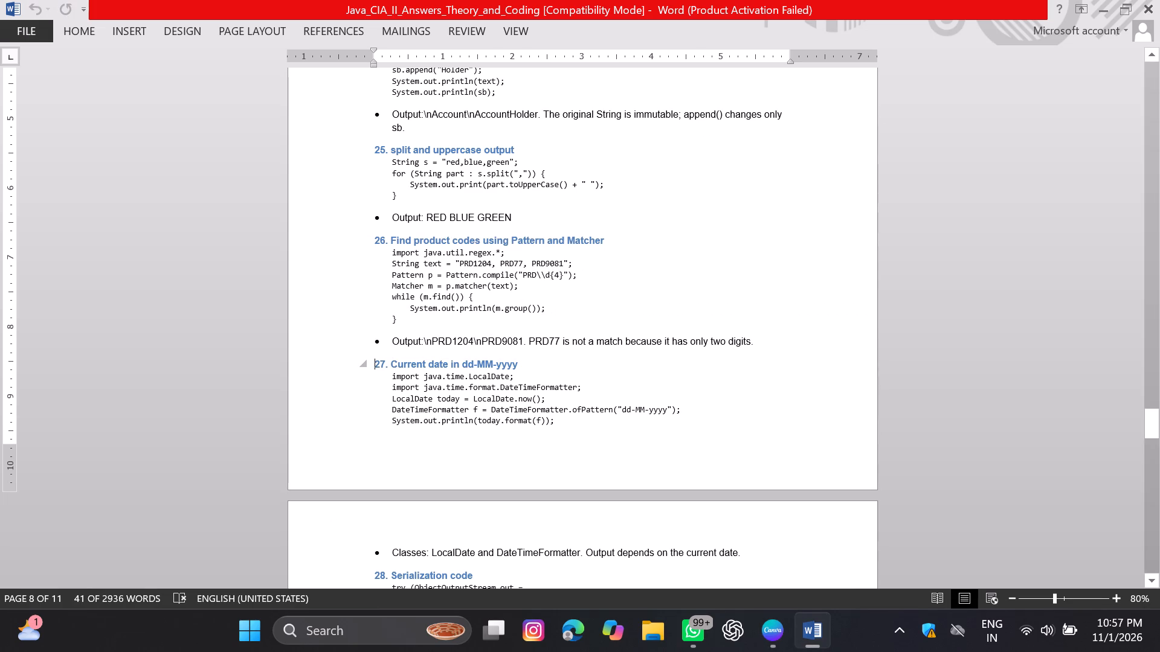
{"action": "left_click_drag", "start_coordinate": [375, 365], "coordinate": [689, 531]}
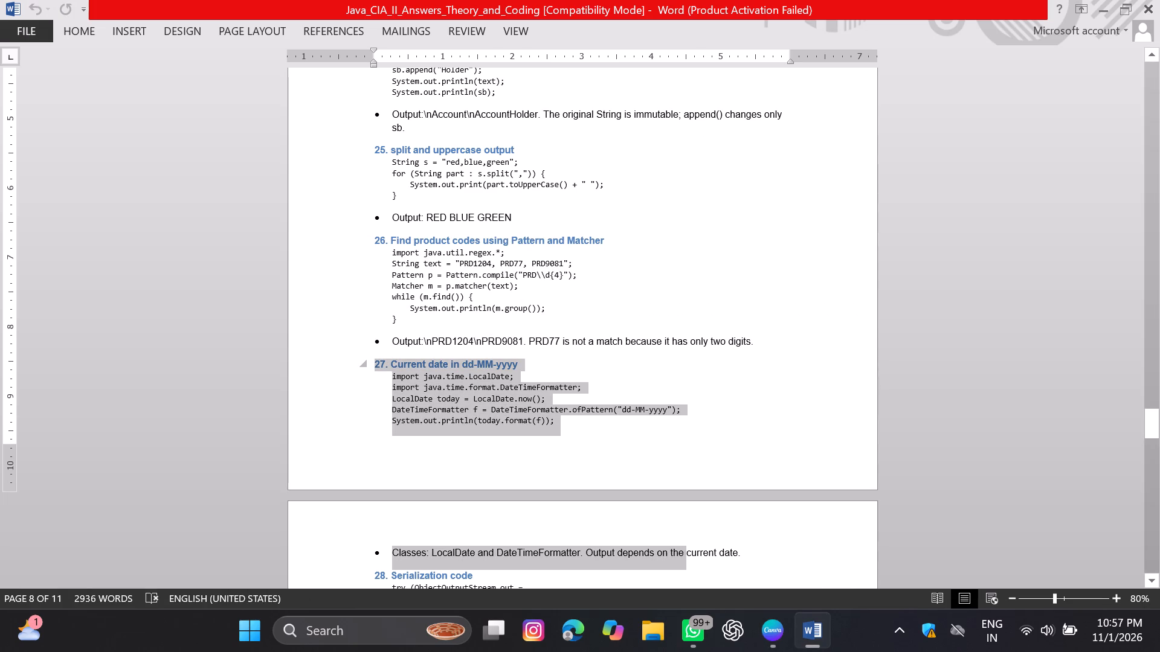
{"action": "left_click_drag", "start_coordinate": [689, 531], "coordinate": [749, 536]}
{"action": "key", "text": "ctrl+c"}
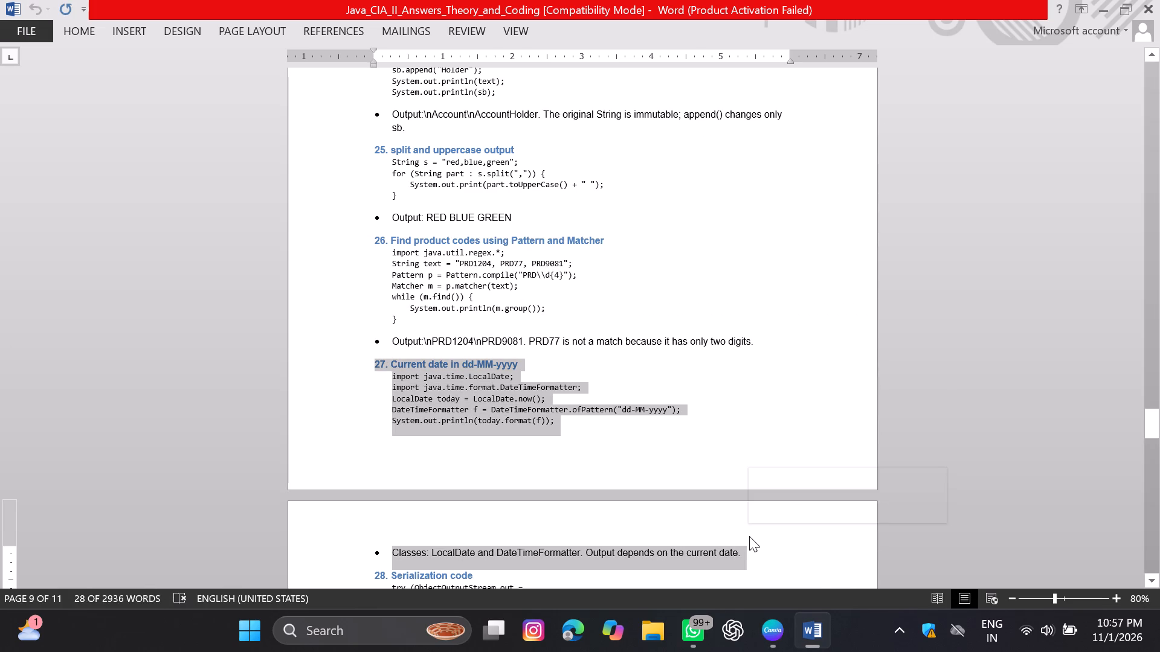
Switch back to Canva and paste question 27 onto page 2.
{"action": "key", "text": "alt+Tab"}
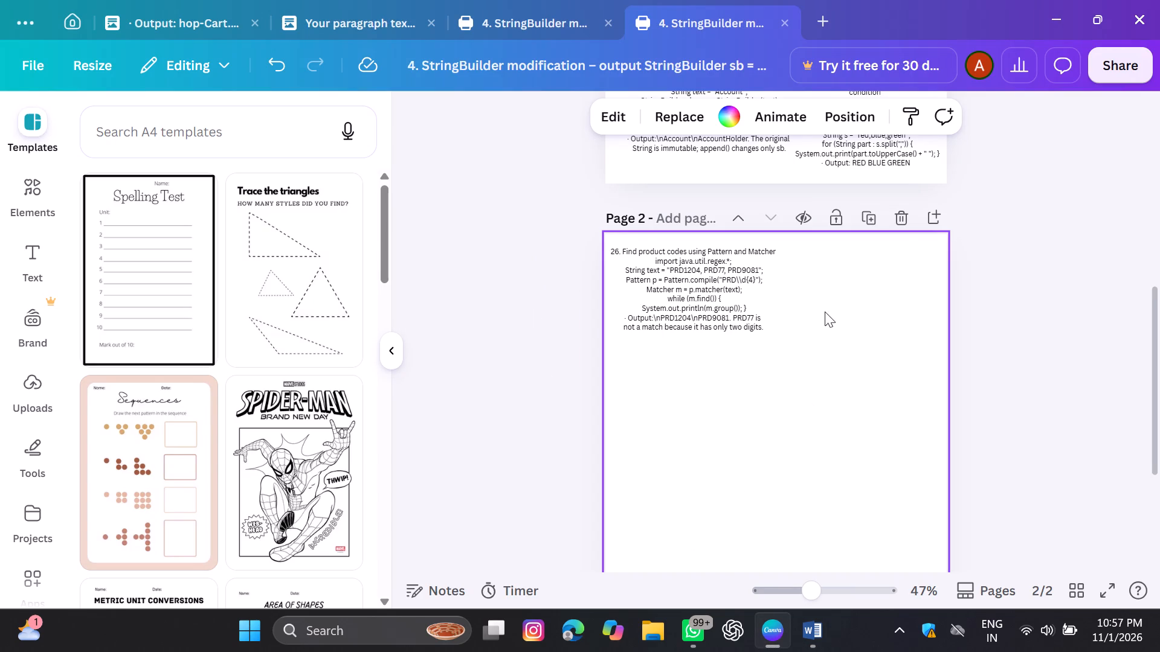
{"action": "left_click", "coordinate": [747, 484]}
{"action": "key", "text": "ctrl+v"}
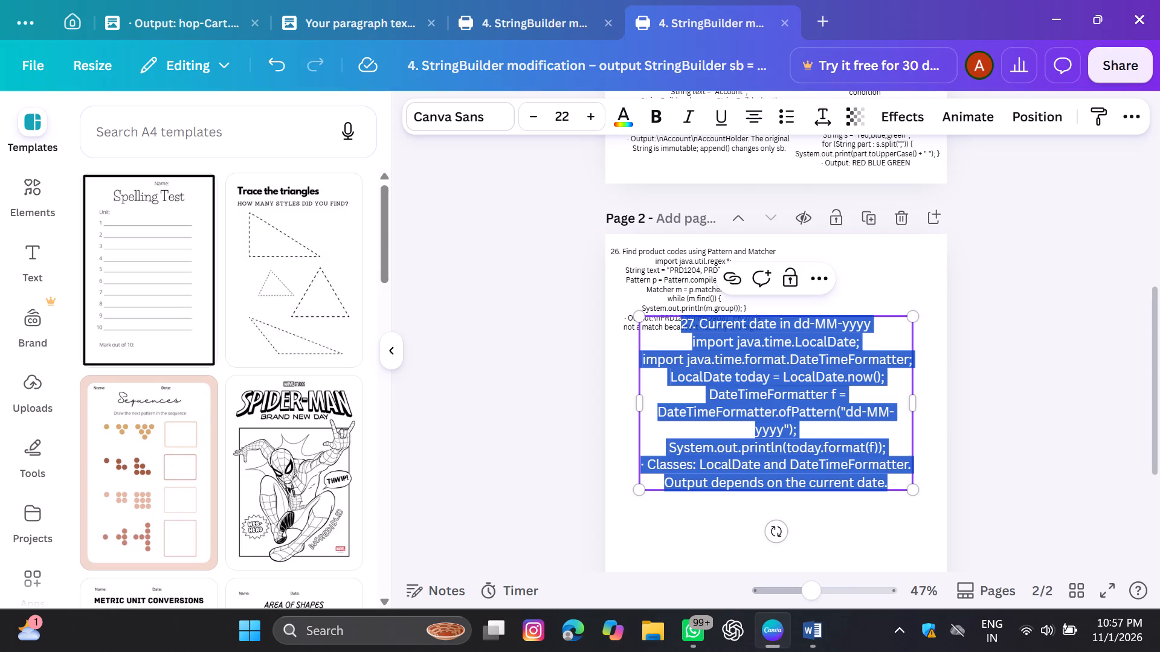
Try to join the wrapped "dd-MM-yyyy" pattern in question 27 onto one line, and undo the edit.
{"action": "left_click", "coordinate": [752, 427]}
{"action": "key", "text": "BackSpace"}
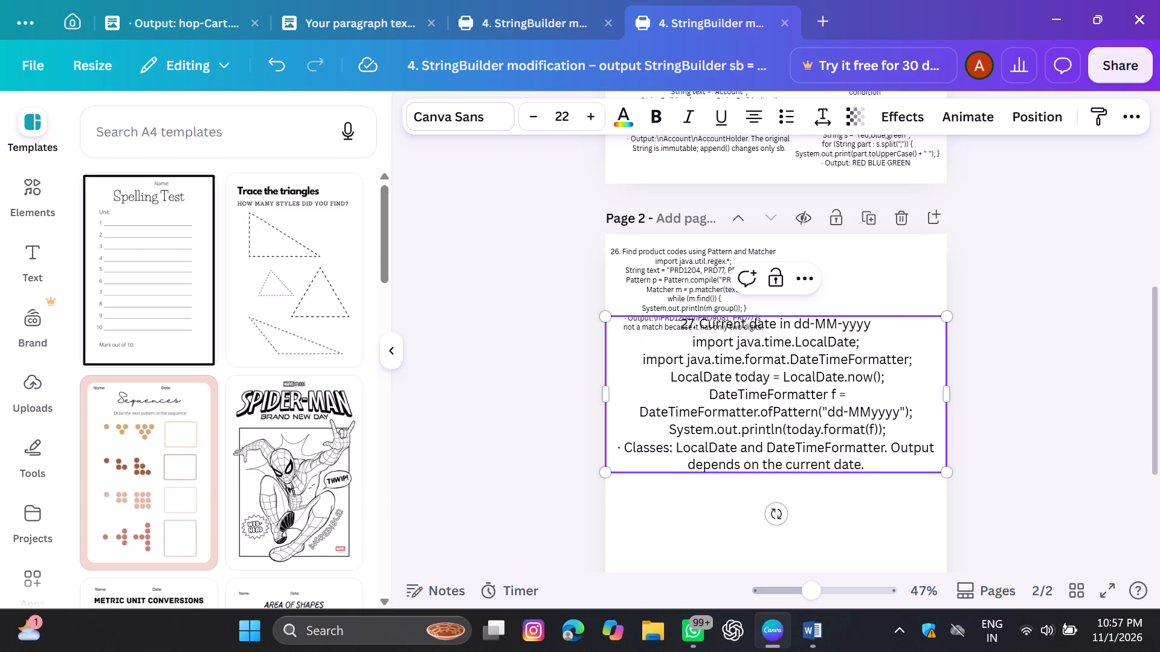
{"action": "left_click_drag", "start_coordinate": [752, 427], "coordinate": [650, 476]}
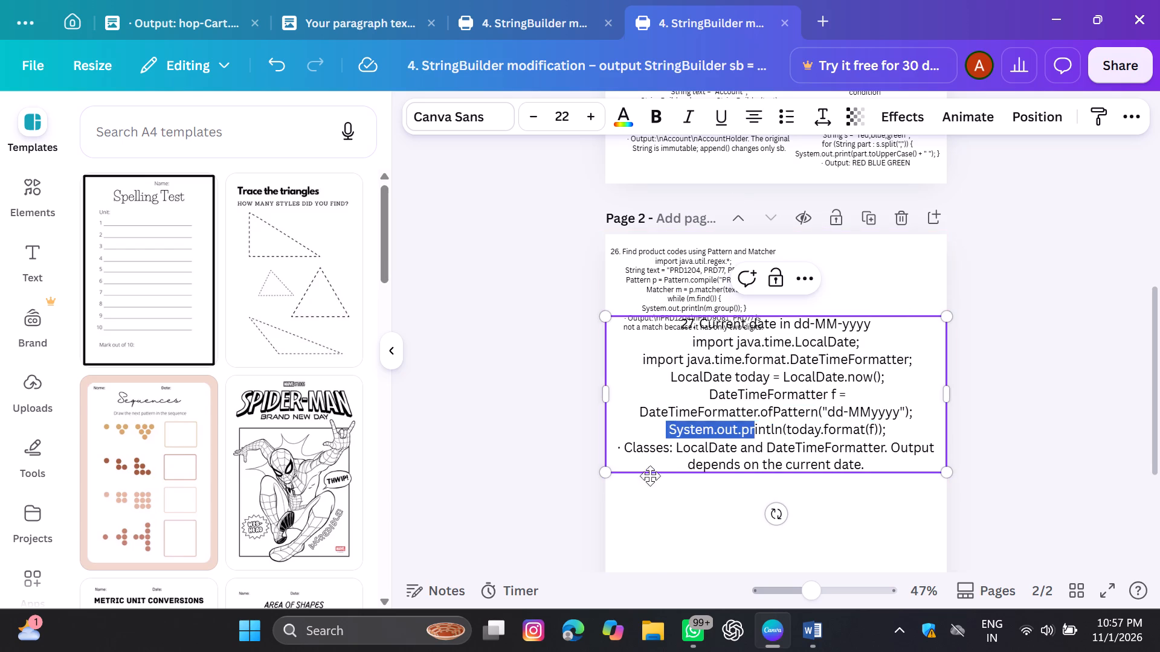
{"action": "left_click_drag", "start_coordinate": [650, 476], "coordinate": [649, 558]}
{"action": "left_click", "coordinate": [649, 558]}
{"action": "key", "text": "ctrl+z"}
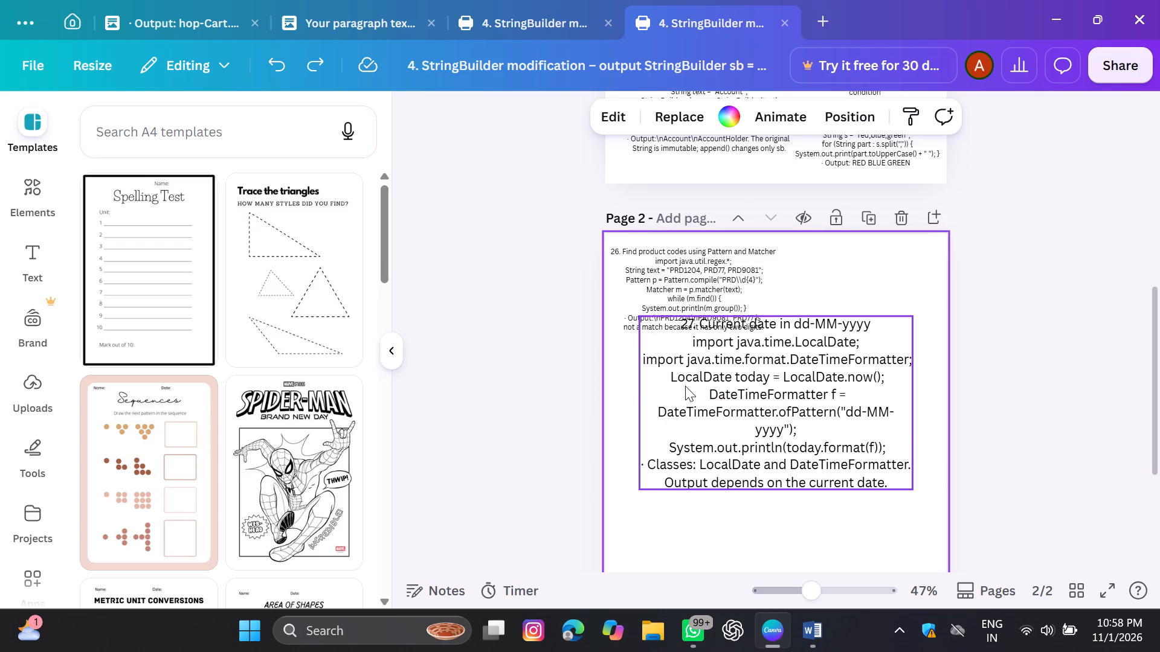
Set all of question 27's text to size 12.
{"action": "left_click", "coordinate": [739, 423]}
{"action": "double_click", "coordinate": [739, 423]}
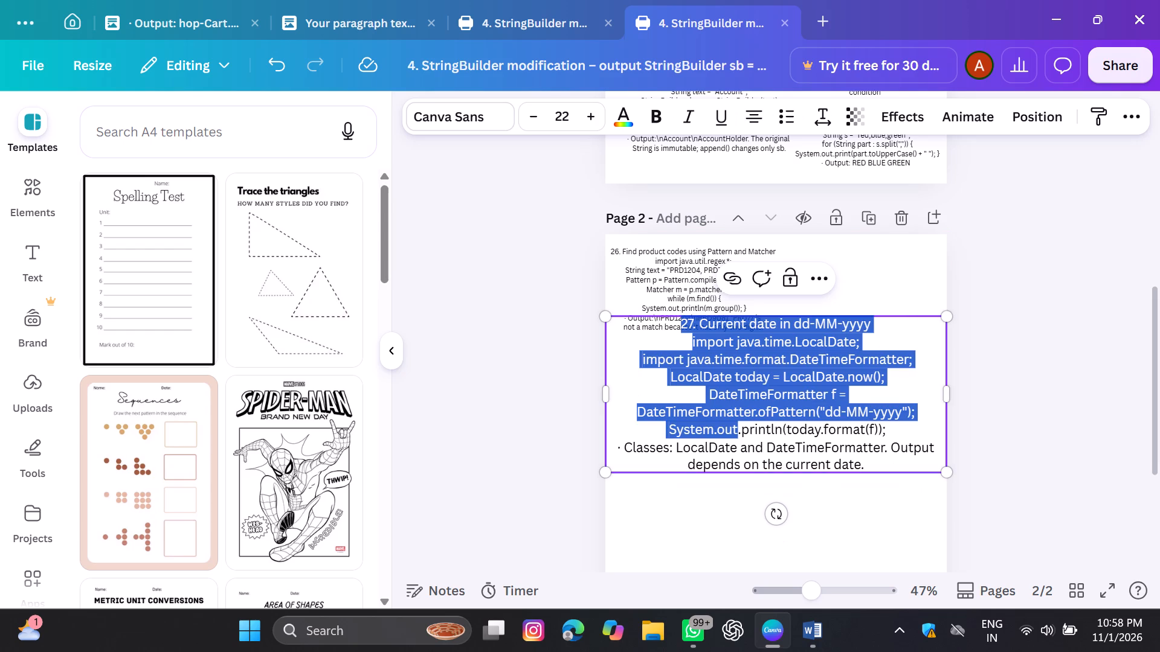
{"action": "left_click", "coordinate": [679, 317]}
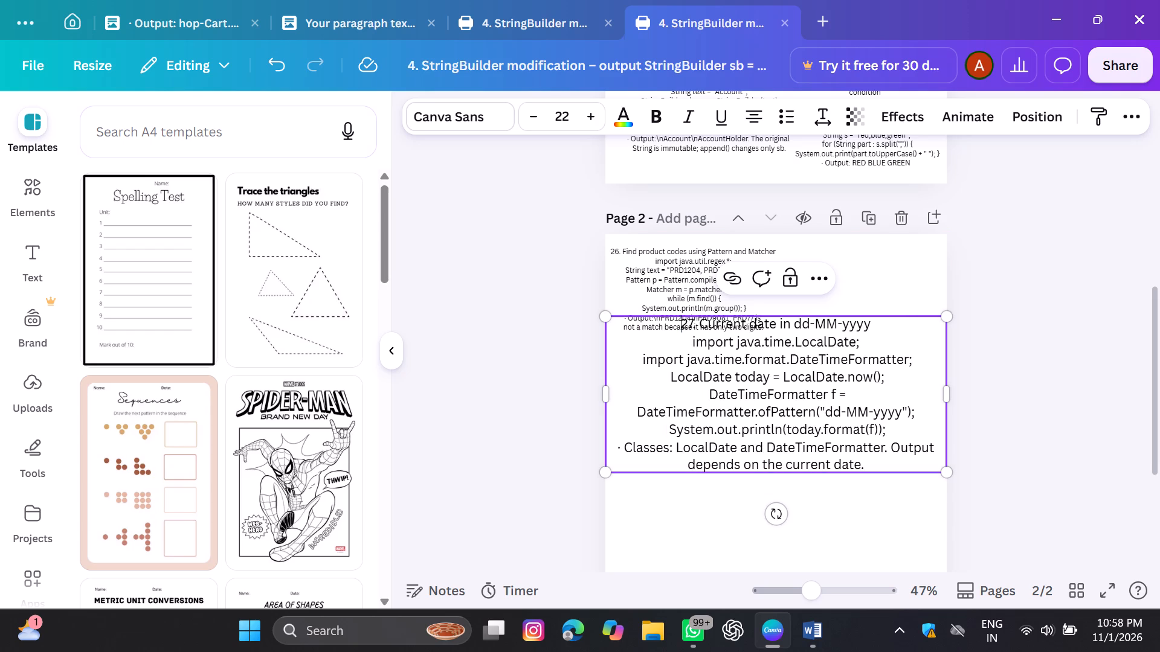
{"action": "left_click_drag", "start_coordinate": [679, 318], "coordinate": [866, 464]}
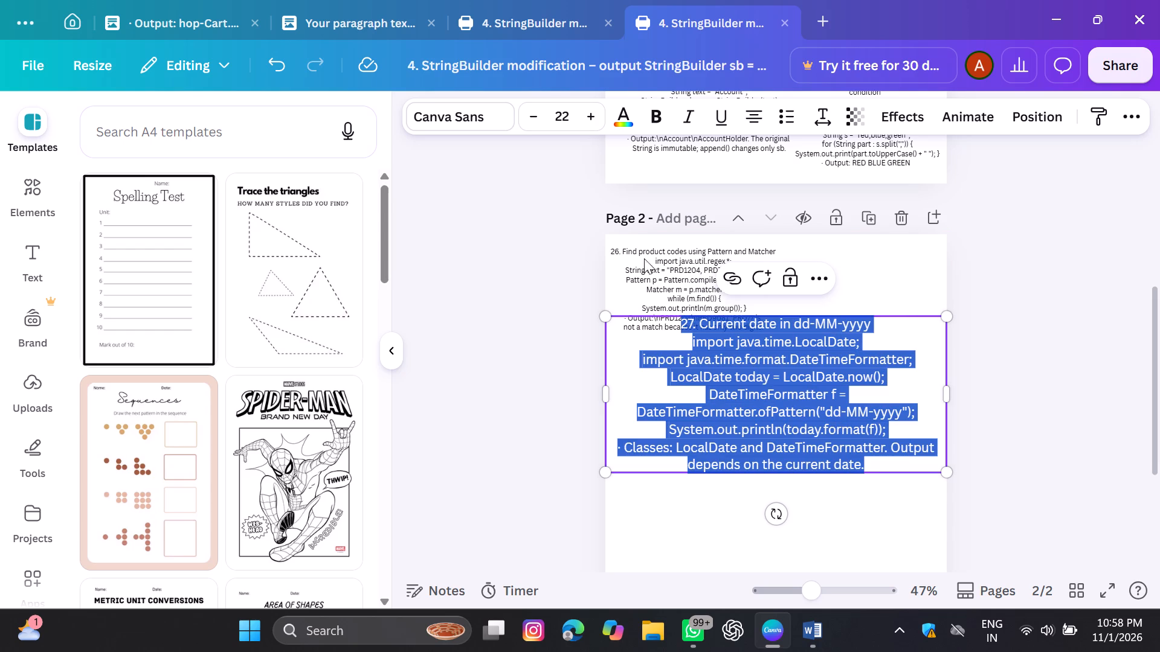
{"action": "left_click", "coordinate": [557, 116]}
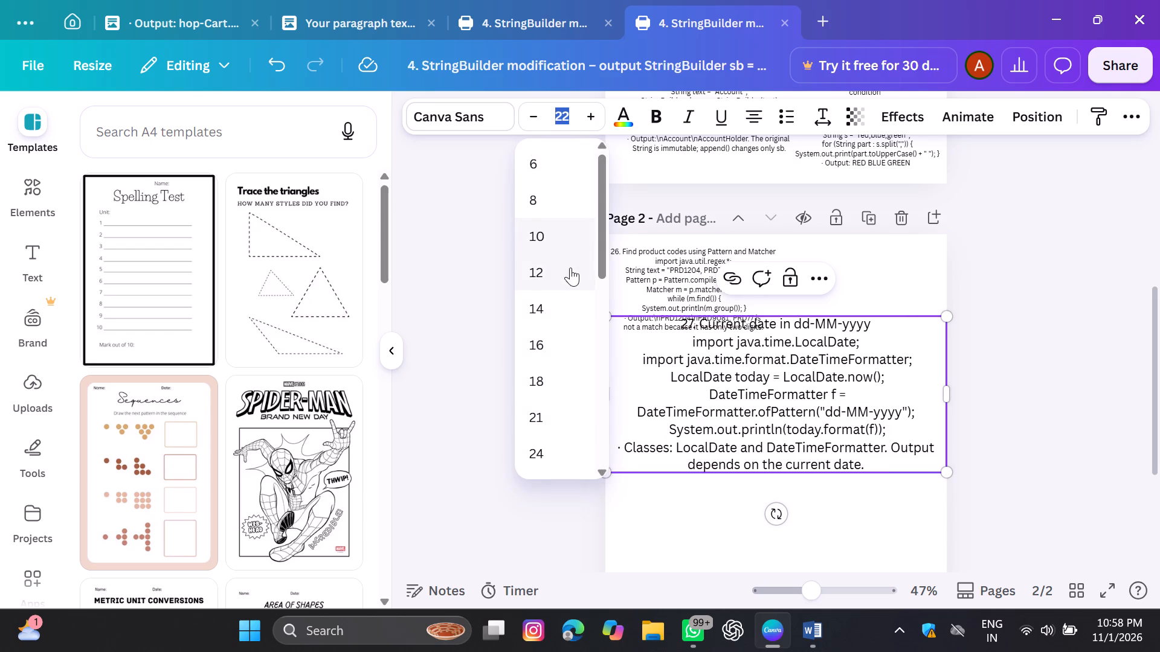
{"action": "left_click", "coordinate": [570, 267]}
{"action": "left_click", "coordinate": [853, 406]}
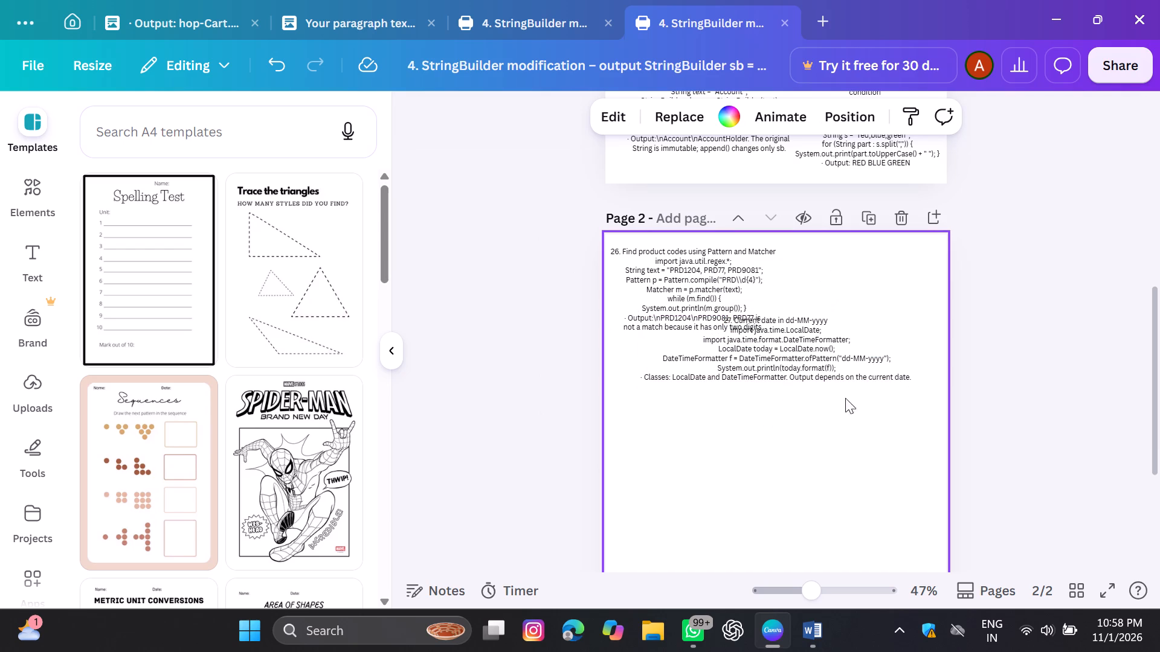
Break question 27's final bullet line before "Output depends on the current date.".
{"action": "left_click", "coordinate": [793, 379]}
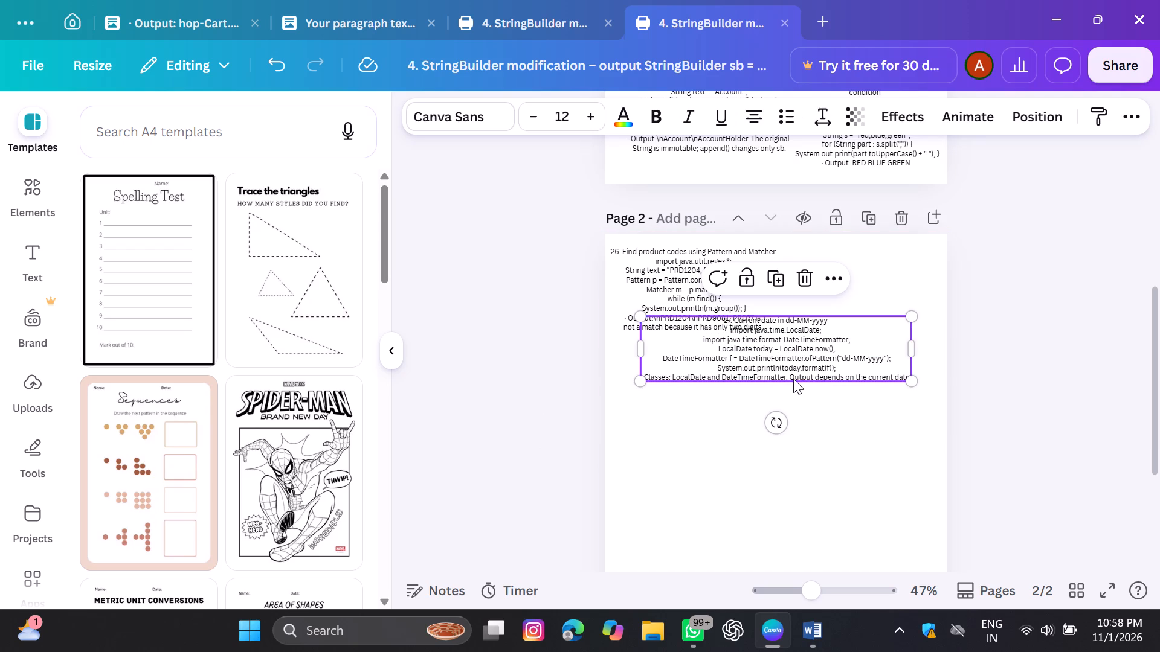
{"action": "left_click", "coordinate": [791, 379]}
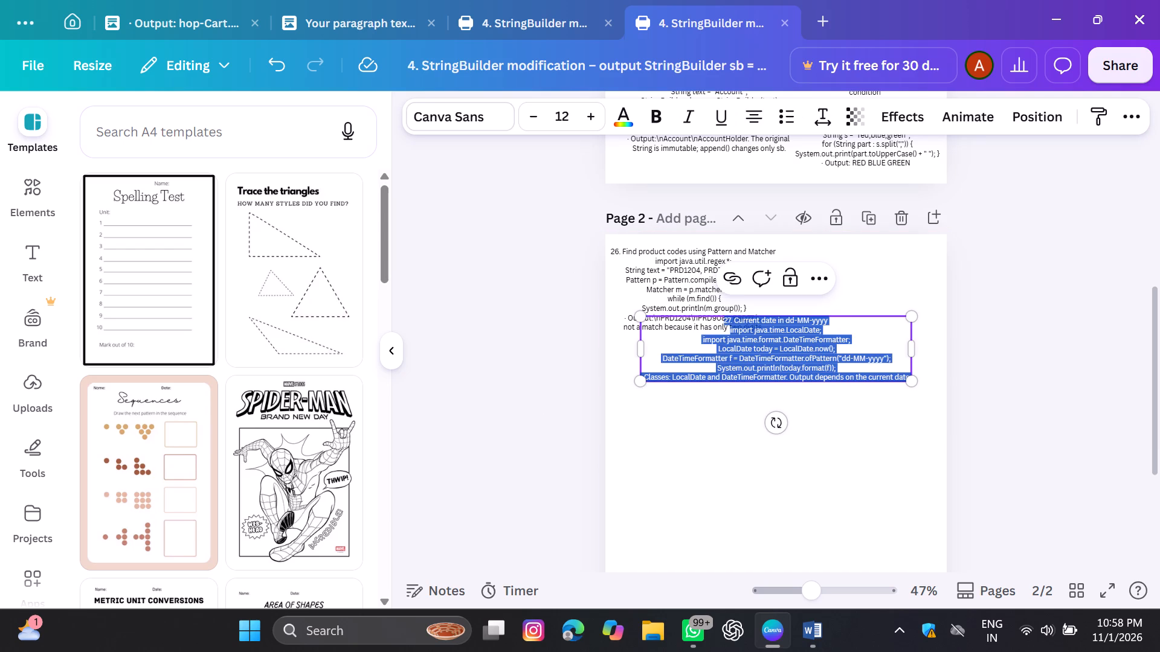
{"action": "left_click", "coordinate": [788, 379]}
{"action": "key", "text": "Return"}
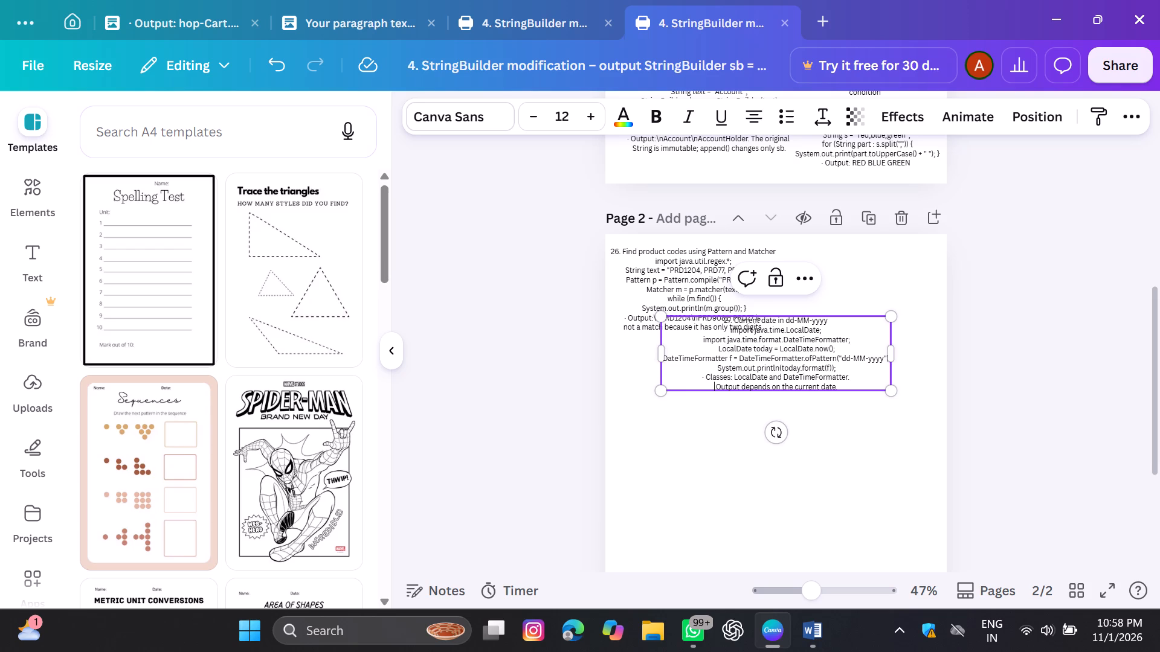
Move question 27's text box beside question 26 on page 2 and narrow it from both sides to fit the second column.
{"action": "left_click_drag", "start_coordinate": [767, 316], "coordinate": [846, 268]}
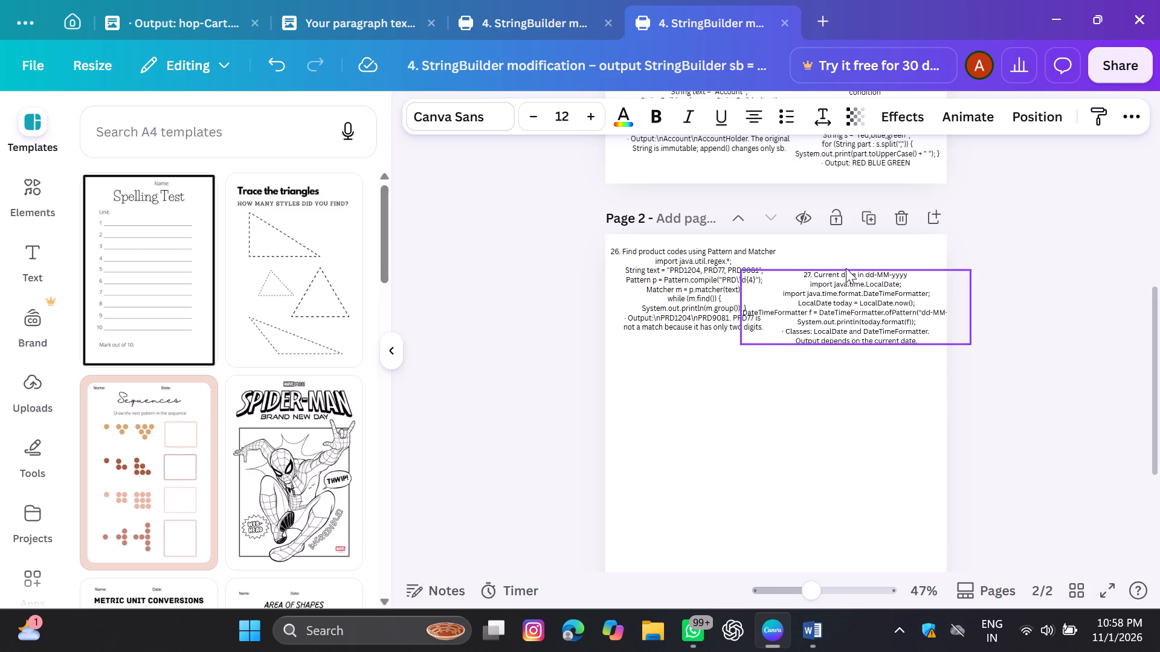
{"action": "left_click_drag", "start_coordinate": [846, 268], "coordinate": [847, 252]}
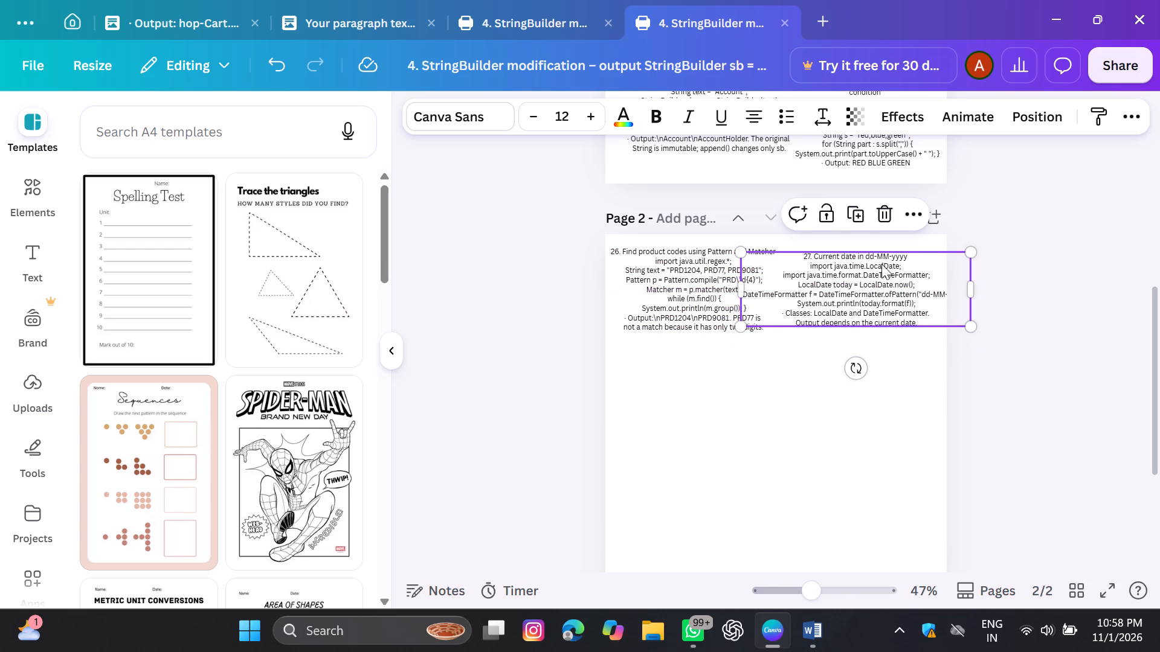
{"action": "left_click_drag", "start_coordinate": [976, 289], "coordinate": [950, 295]}
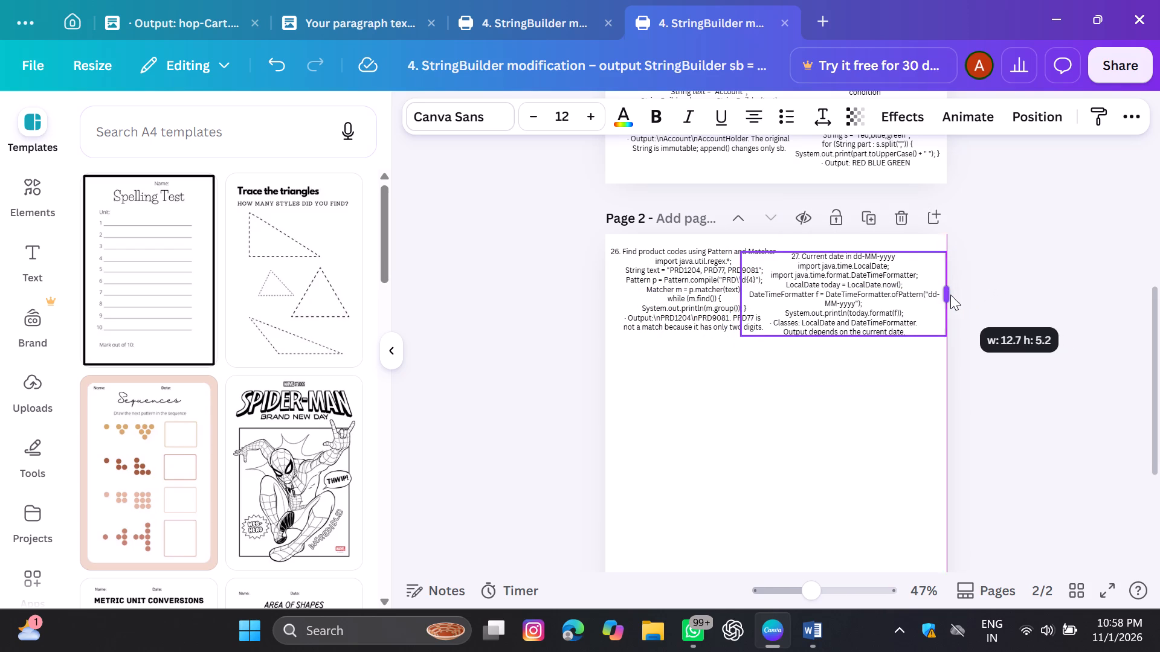
{"action": "left_click_drag", "start_coordinate": [950, 295], "coordinate": [938, 299]}
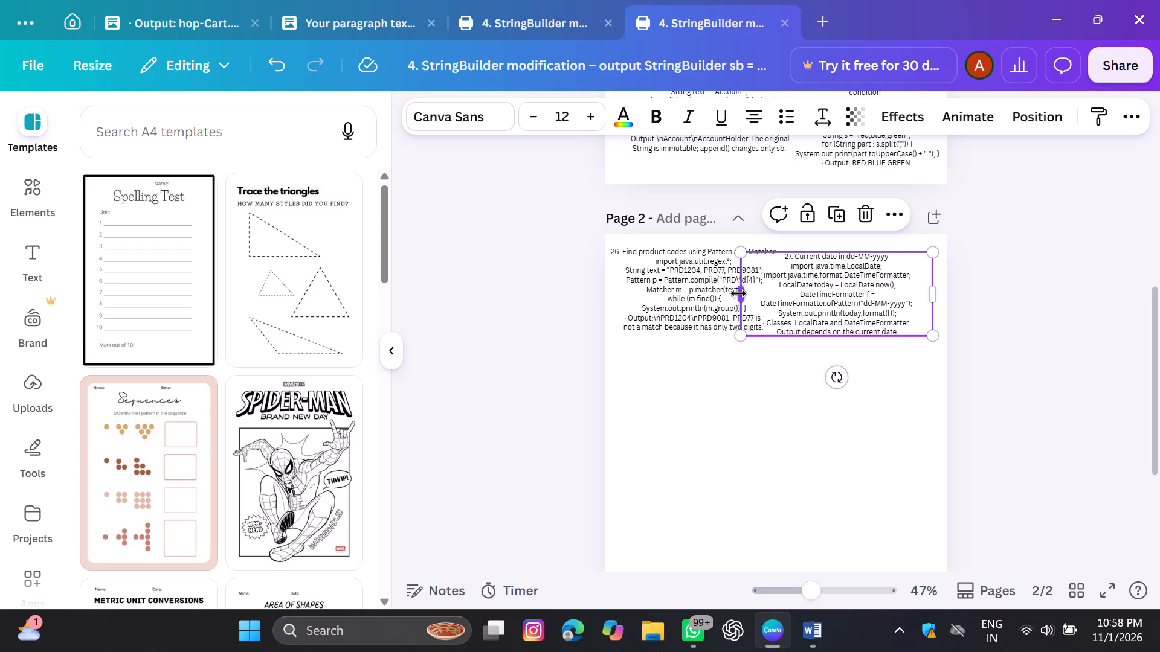
{"action": "left_click_drag", "start_coordinate": [739, 293], "coordinate": [778, 305]}
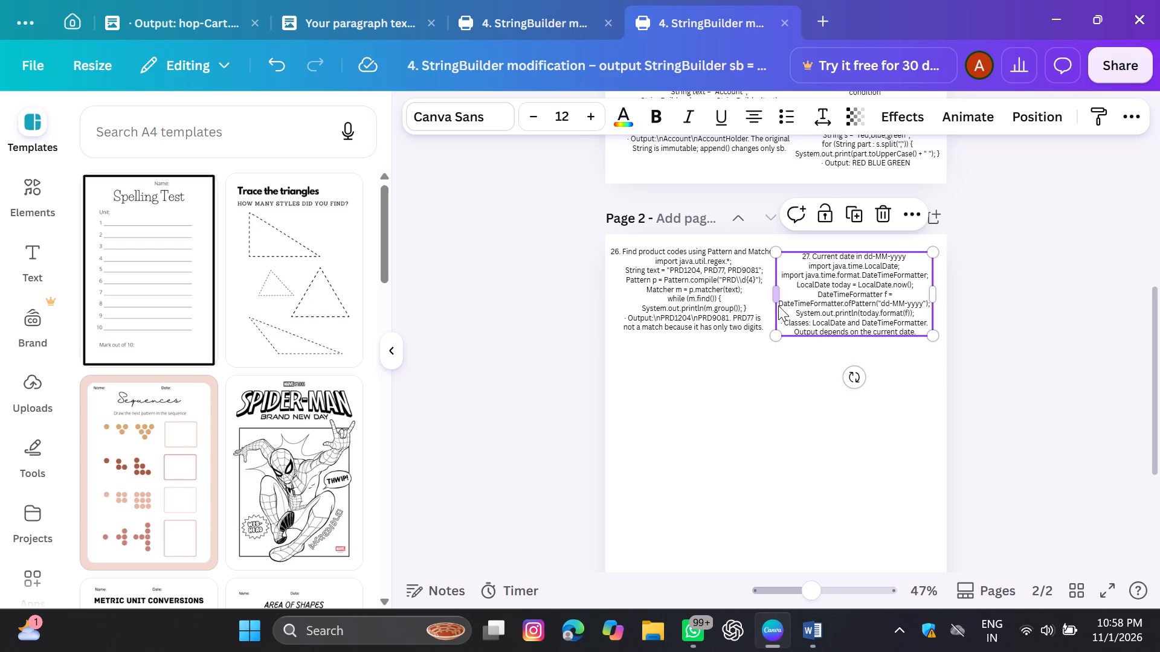
{"action": "left_click", "coordinate": [784, 418]}
Switch to Word and look through the Part B questions after question 27, up to the quick exam reminders.
{"action": "key", "text": "alt+Tab"}
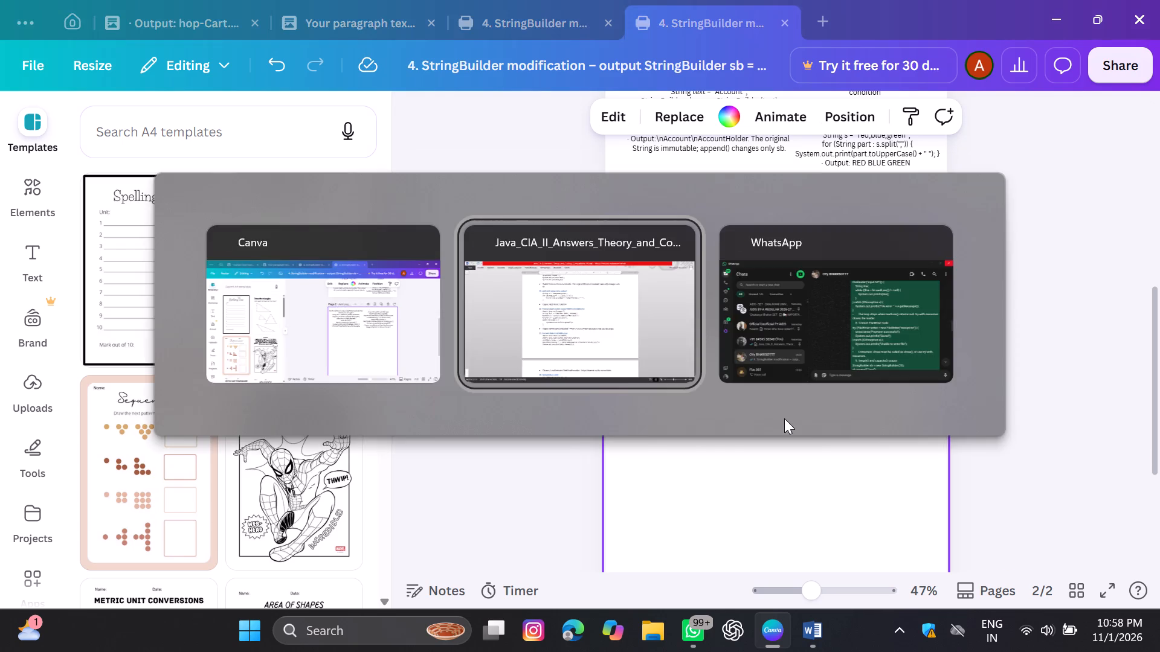
{"action": "scroll", "coordinate": [703, 427], "scroll_direction": "down", "scroll_amount": 5}
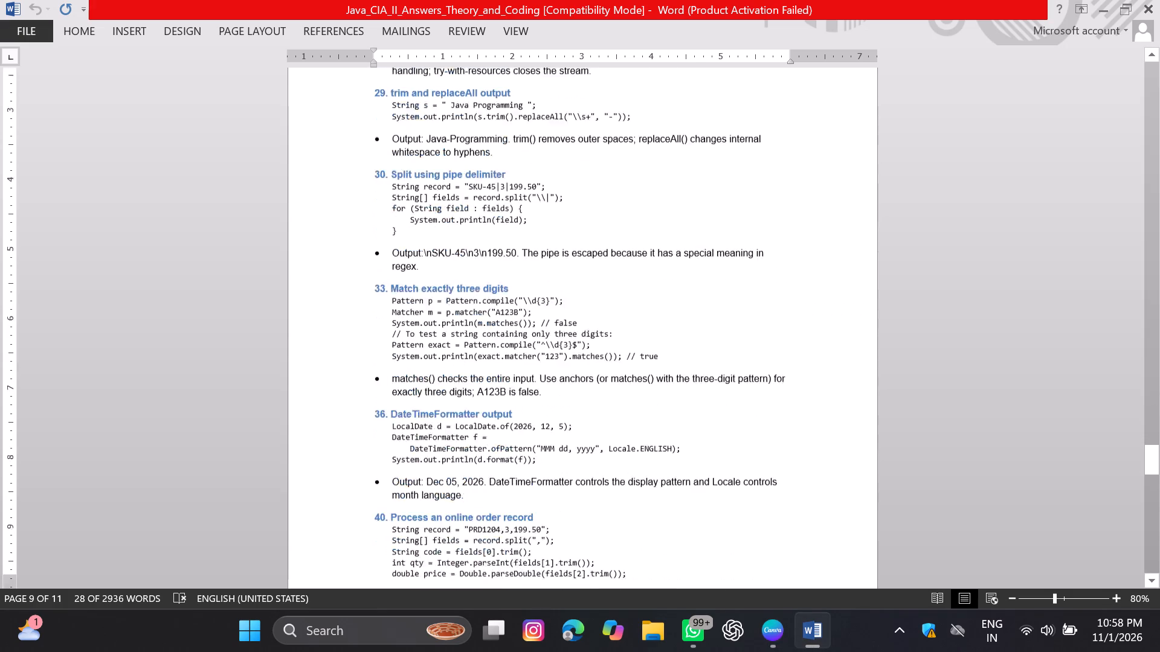
{"action": "scroll", "coordinate": [703, 427], "scroll_direction": "down", "scroll_amount": 1}
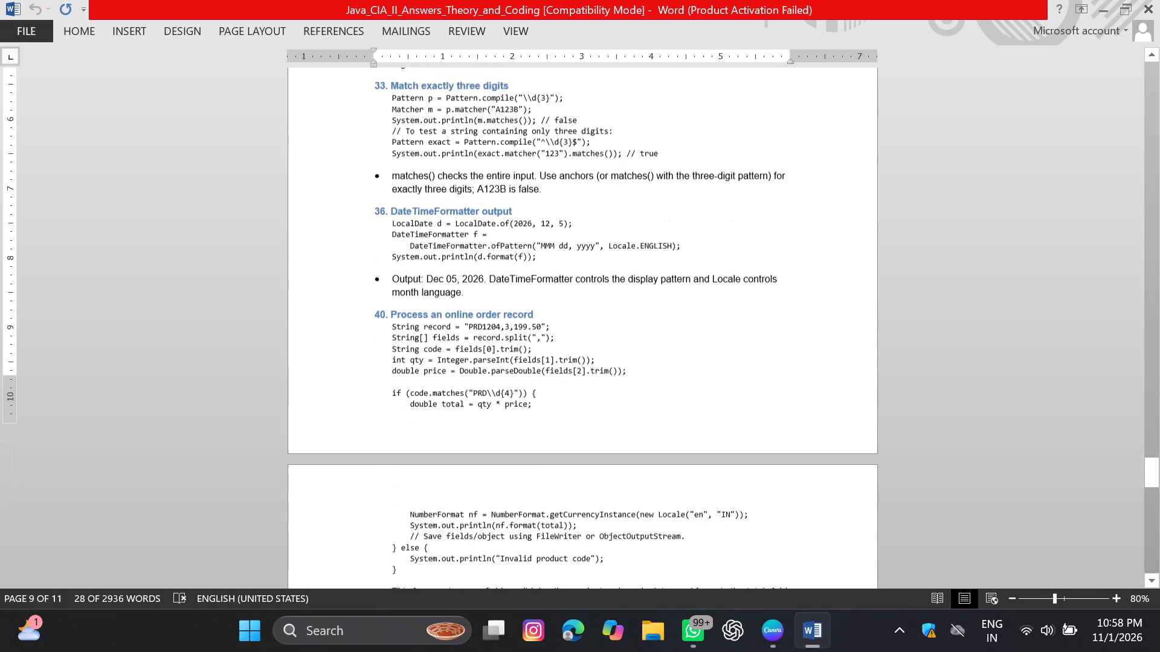
{"action": "scroll", "coordinate": [703, 427], "scroll_direction": "down", "scroll_amount": 5}
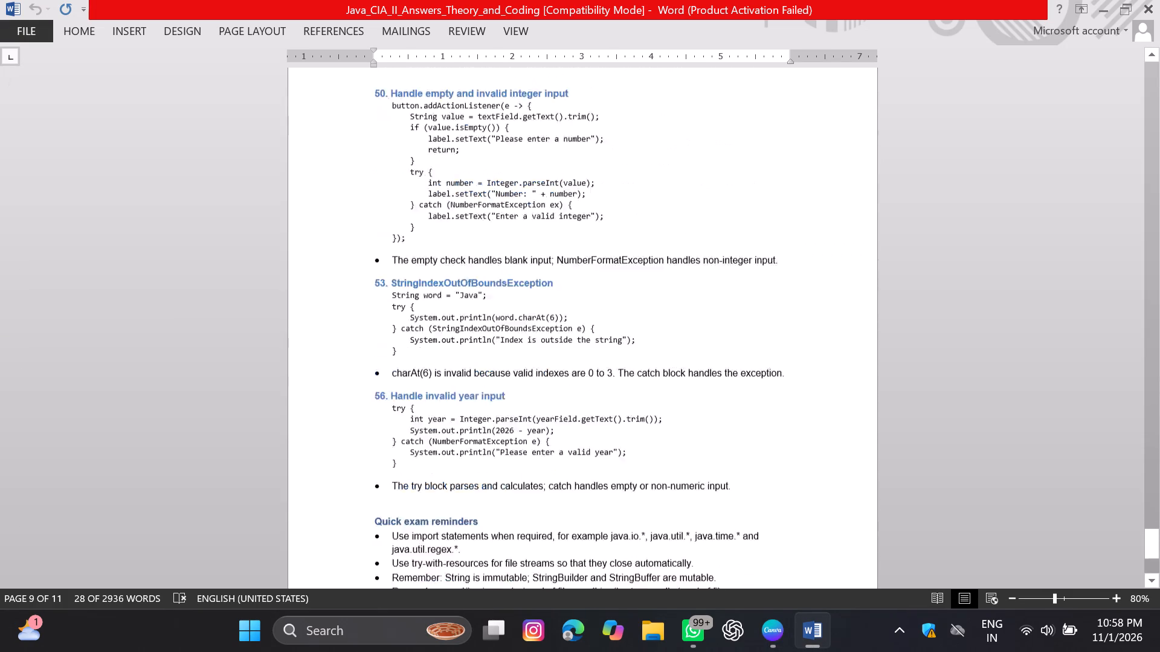
{"action": "scroll", "coordinate": [703, 427], "scroll_direction": "down", "scroll_amount": 1}
{"action": "scroll", "coordinate": [703, 427], "scroll_direction": "up", "scroll_amount": 4}
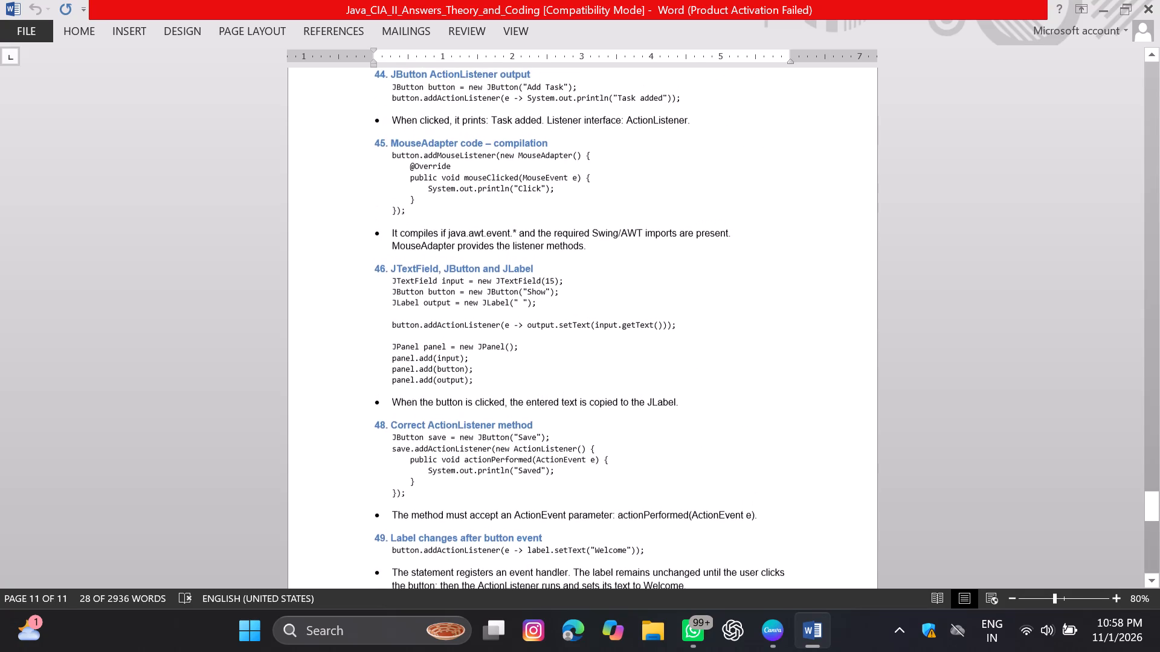
{"action": "scroll", "coordinate": [703, 427], "scroll_direction": "up", "scroll_amount": 6}
{"action": "scroll", "coordinate": [703, 427], "scroll_direction": "down", "scroll_amount": 1}
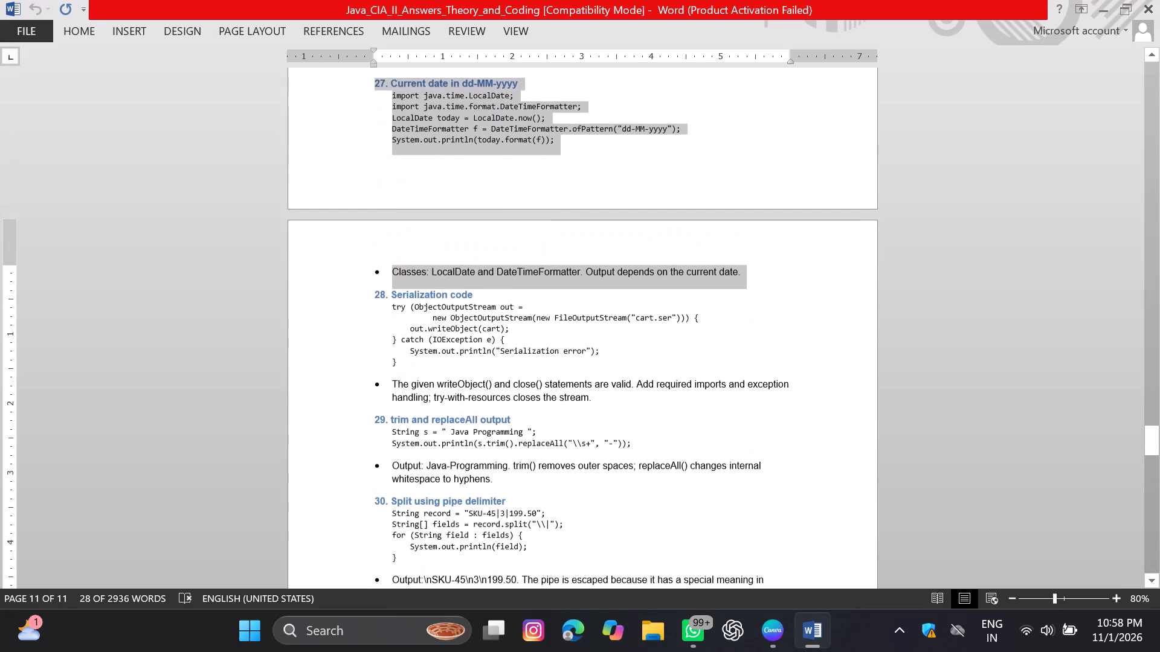
Examine the document in a zoomed-out multi-page view to gauge how much of Part B follows question 27.
{"action": "scroll", "coordinate": [703, 427], "scroll_direction": "down", "scroll_amount": 2}
{"action": "scroll", "coordinate": [703, 427], "scroll_direction": "down", "scroll_amount": 7, "text": "ctrl"}
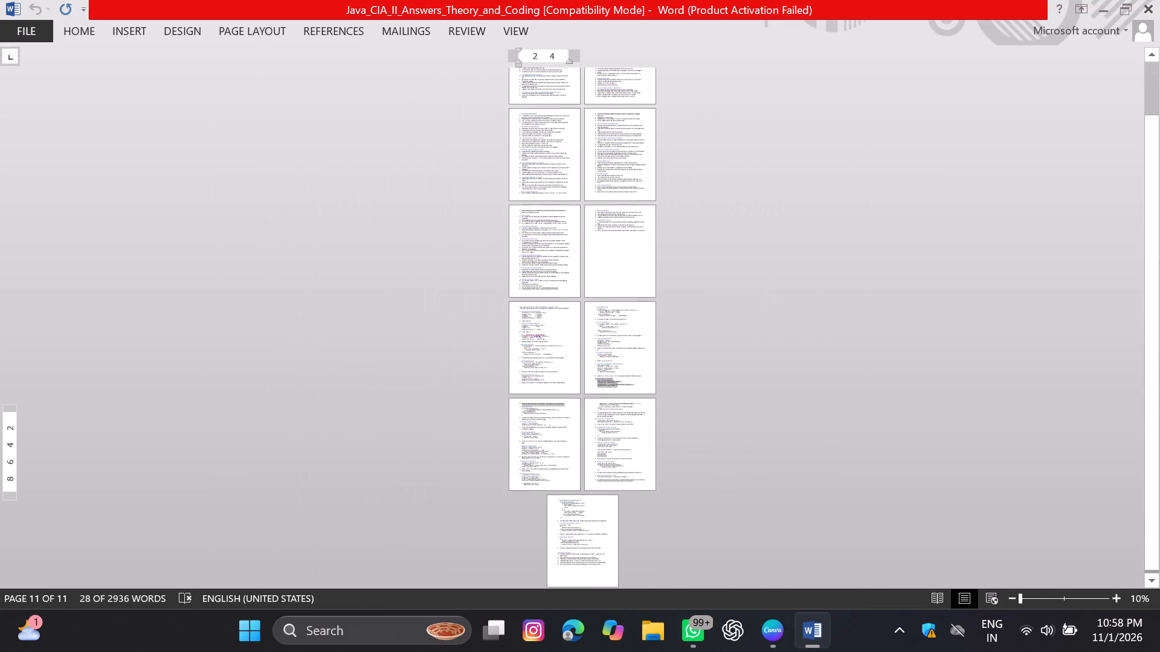
{"action": "scroll", "coordinate": [703, 427], "scroll_direction": "up", "scroll_amount": 5, "text": "ctrl"}
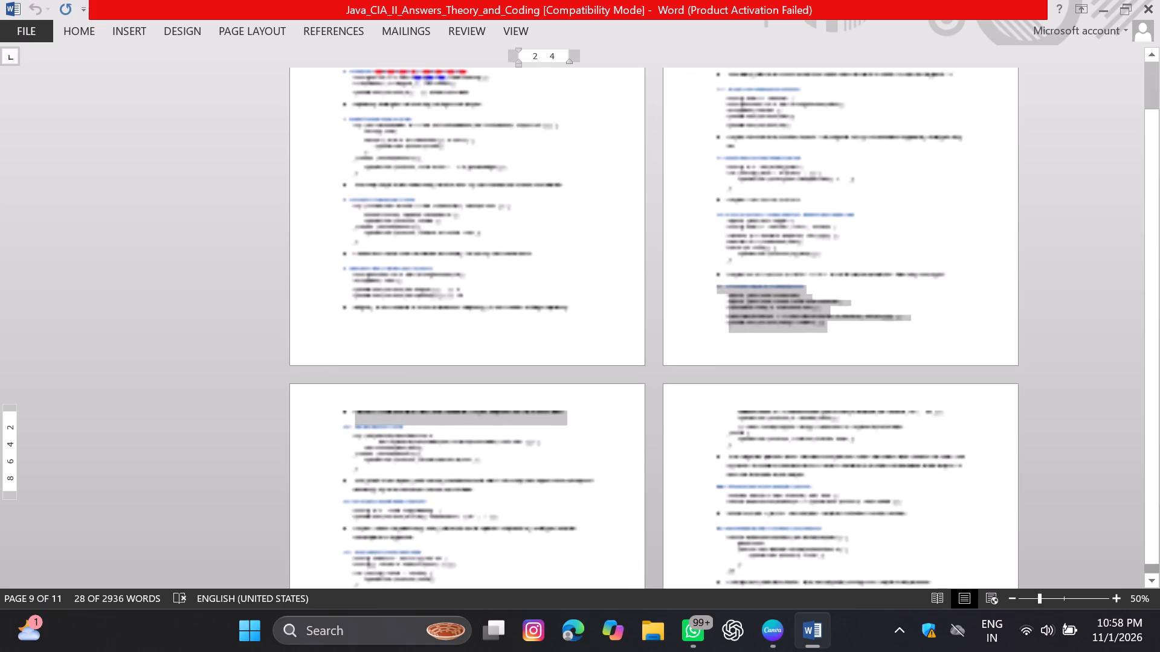
{"action": "scroll", "coordinate": [703, 427], "scroll_direction": "down", "scroll_amount": 5, "text": "ctrl"}
{"action": "scroll", "coordinate": [703, 427], "scroll_direction": "down", "scroll_amount": 1}
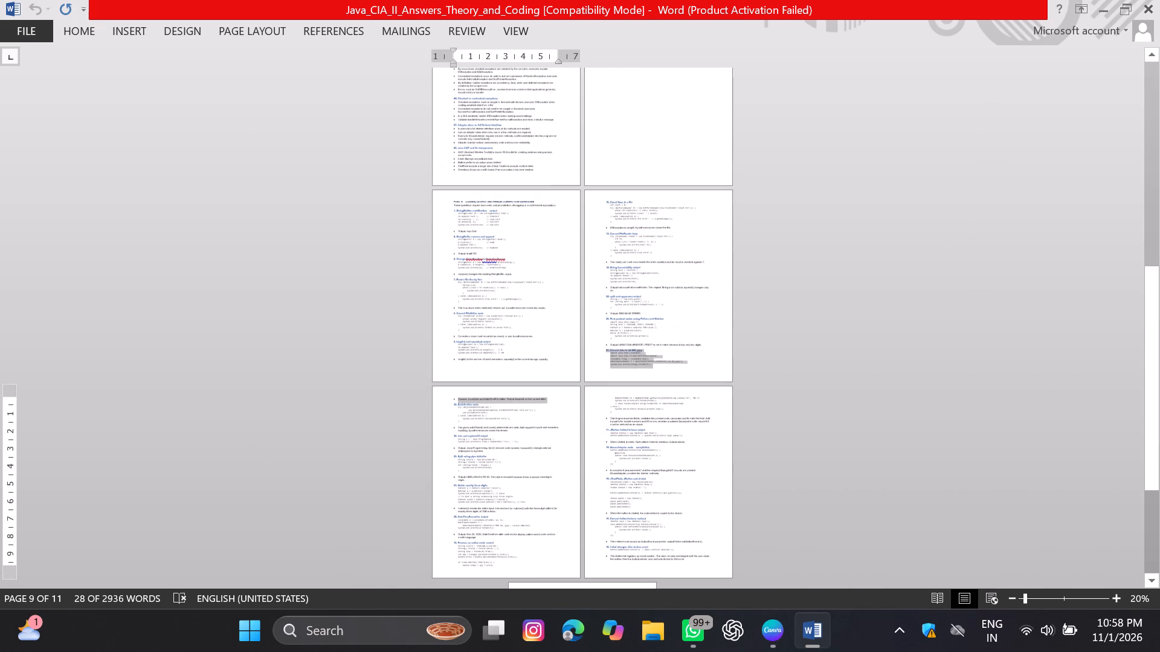
{"action": "scroll", "coordinate": [703, 427], "scroll_direction": "down", "scroll_amount": 4}
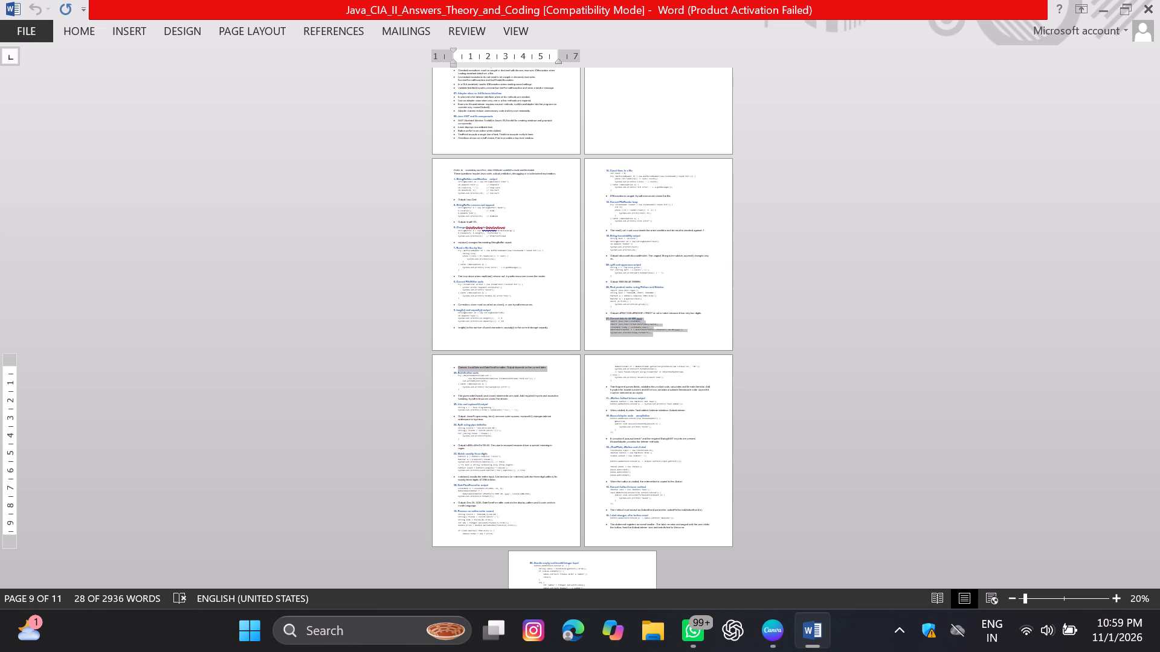
{"action": "scroll", "coordinate": [703, 427], "scroll_direction": "up", "scroll_amount": 4, "text": "ctrl"}
{"action": "scroll", "coordinate": [703, 427], "scroll_direction": "down", "scroll_amount": 3, "text": "ctrl"}
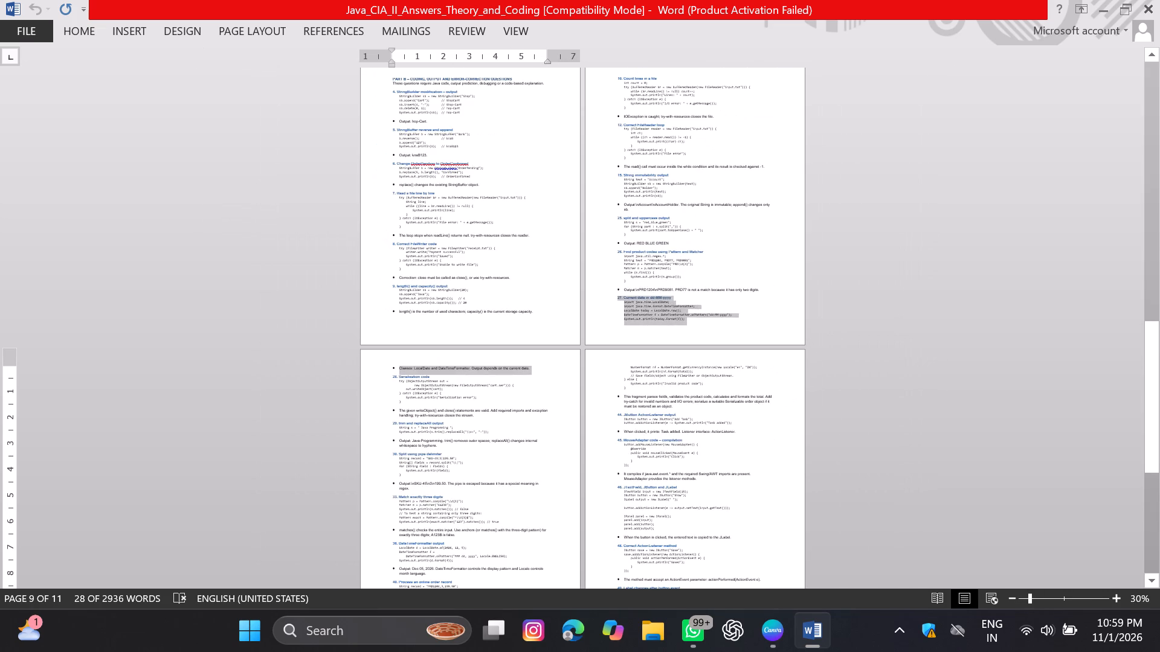
{"action": "left_click", "coordinate": [628, 403]}
{"action": "scroll", "coordinate": [585, 368], "scroll_direction": "up", "scroll_amount": 8, "text": "ctrl"}
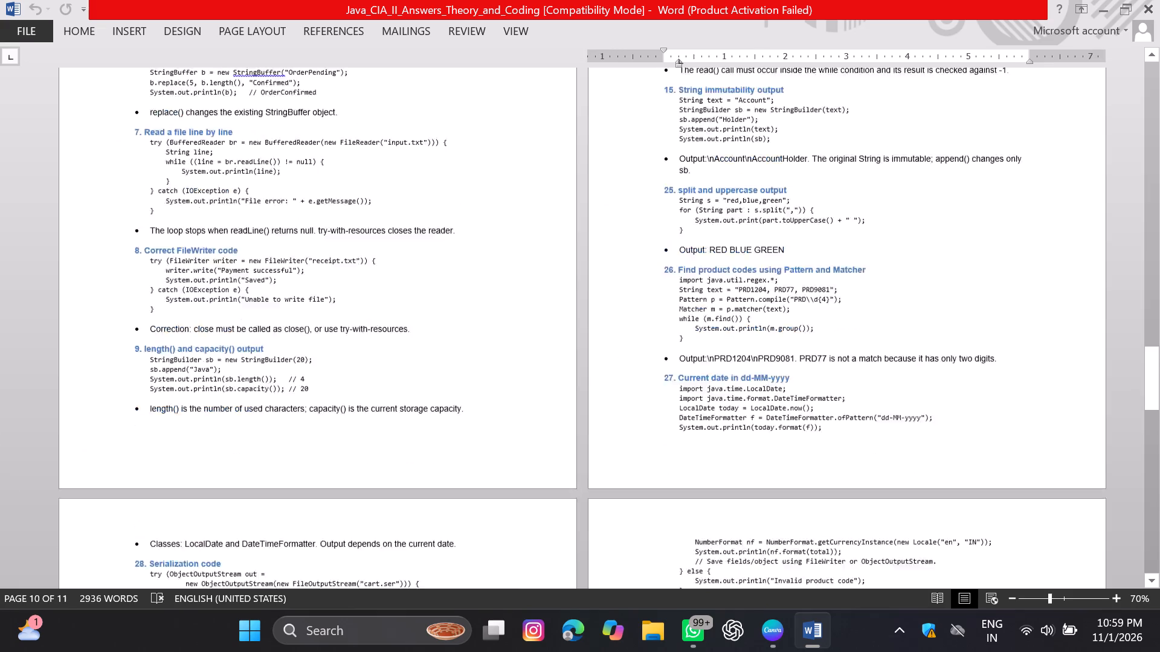
{"action": "scroll", "coordinate": [585, 368], "scroll_direction": "up", "scroll_amount": 4}
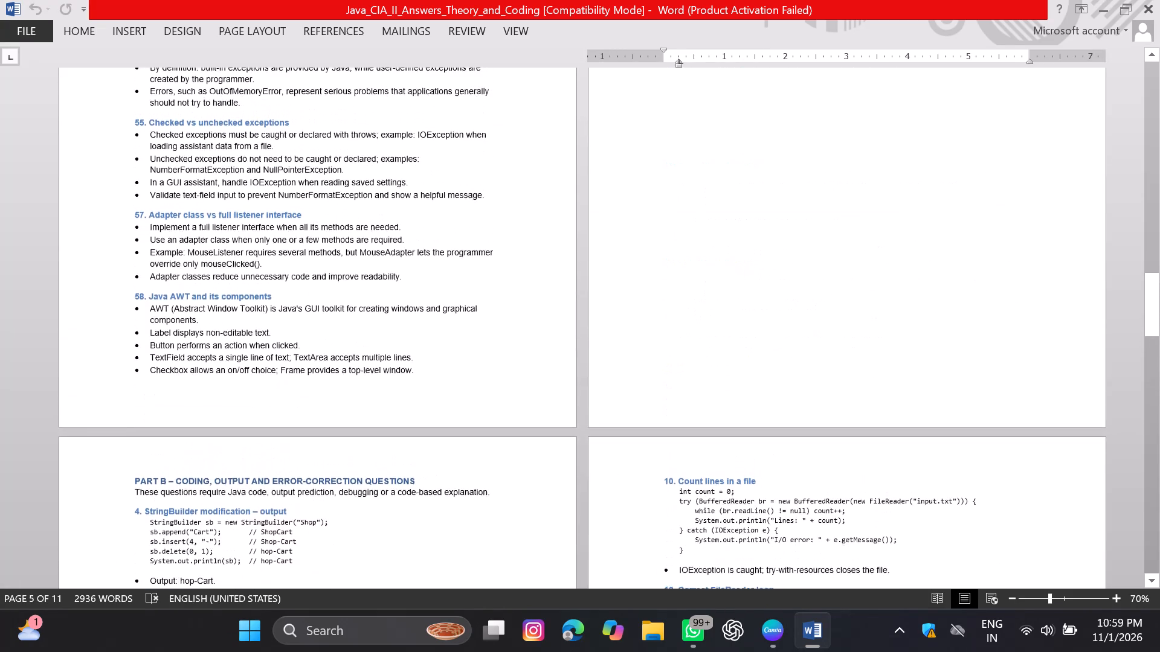
{"action": "scroll", "coordinate": [585, 368], "scroll_direction": "up", "scroll_amount": 4}
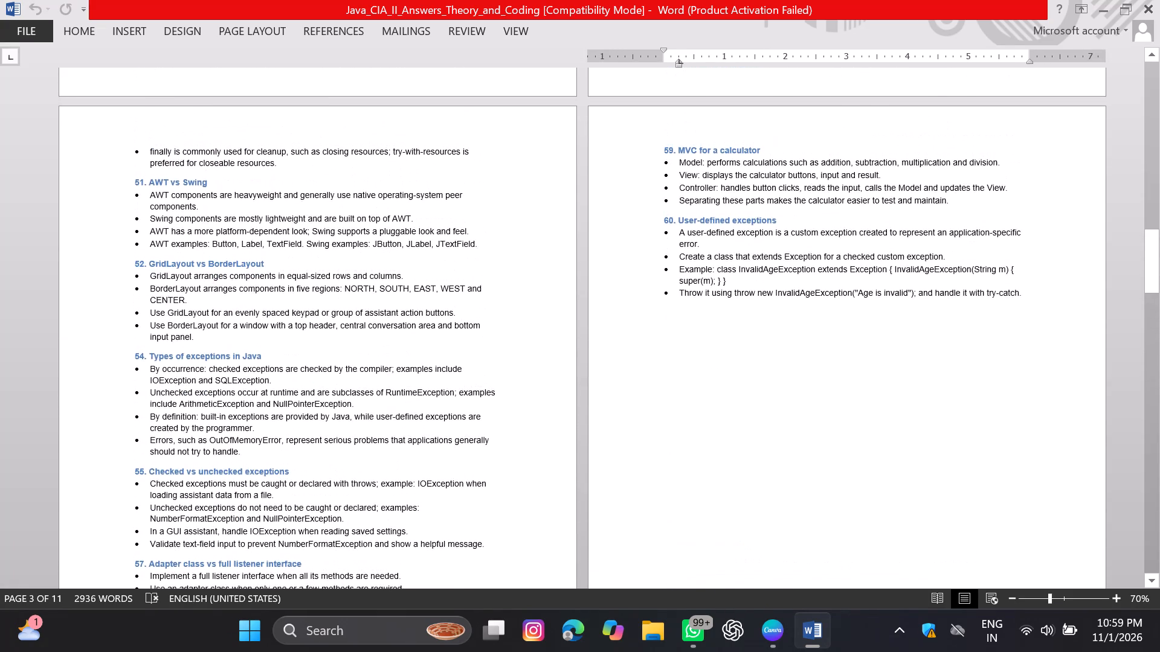
{"action": "scroll", "coordinate": [585, 368], "scroll_direction": "down", "scroll_amount": 8}
{"action": "scroll", "coordinate": [585, 368], "scroll_direction": "down", "scroll_amount": 8, "text": "ctrl"}
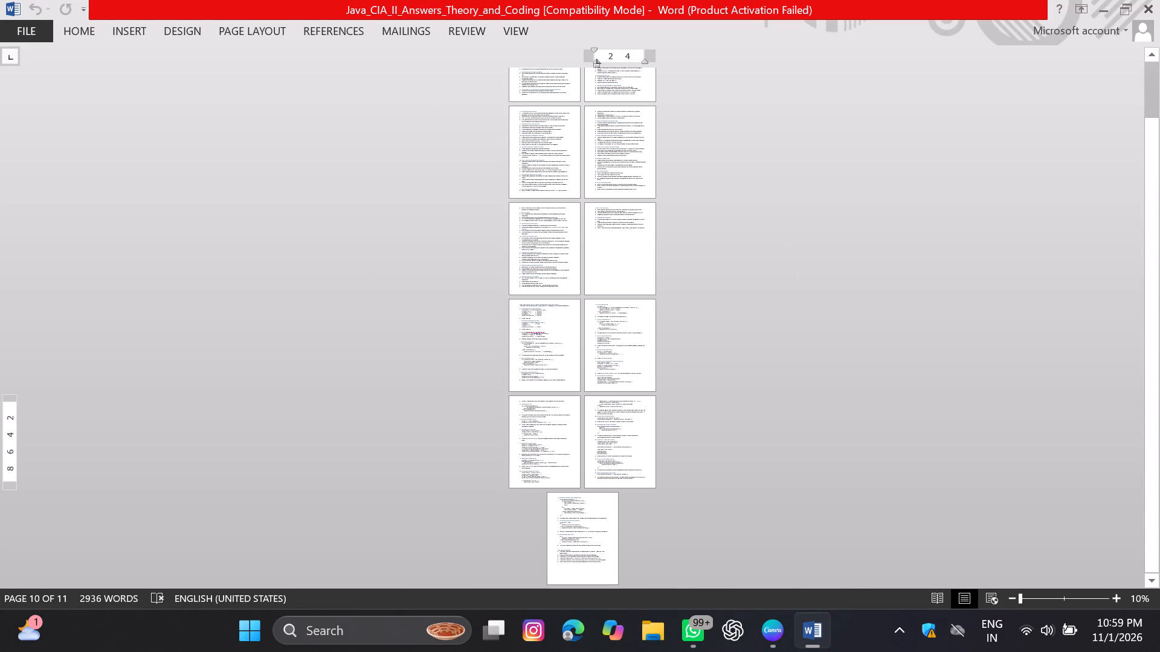
Compare the Part B pages in Word with the questions already placed in Canva, through to the document's last page.
{"action": "key", "text": "alt+Tab"}
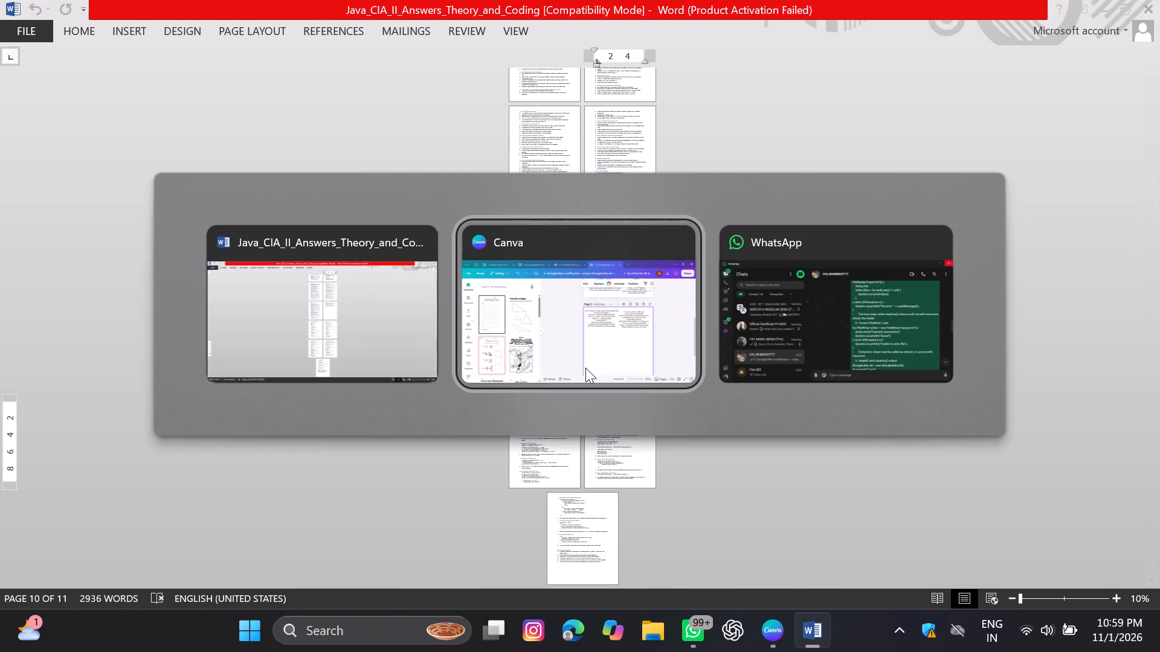
{"action": "key", "text": "alt+Tab"}
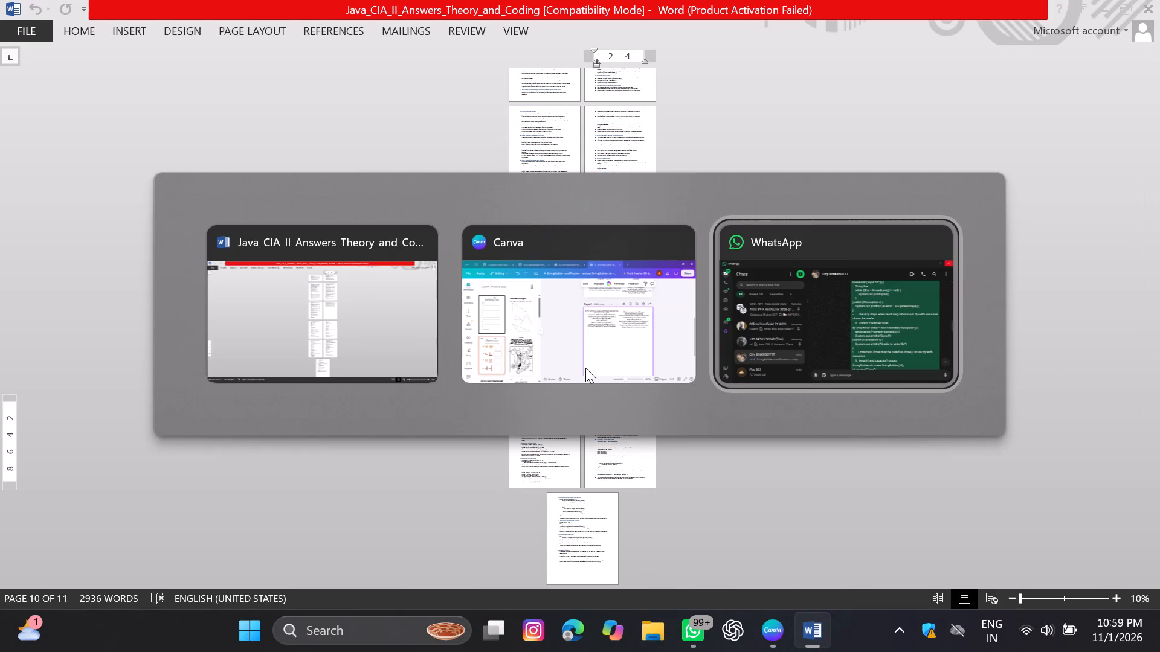
{"action": "key", "text": "alt+Tab"}
{"action": "scroll", "coordinate": [585, 368], "scroll_direction": "up", "scroll_amount": 10, "text": "ctrl"}
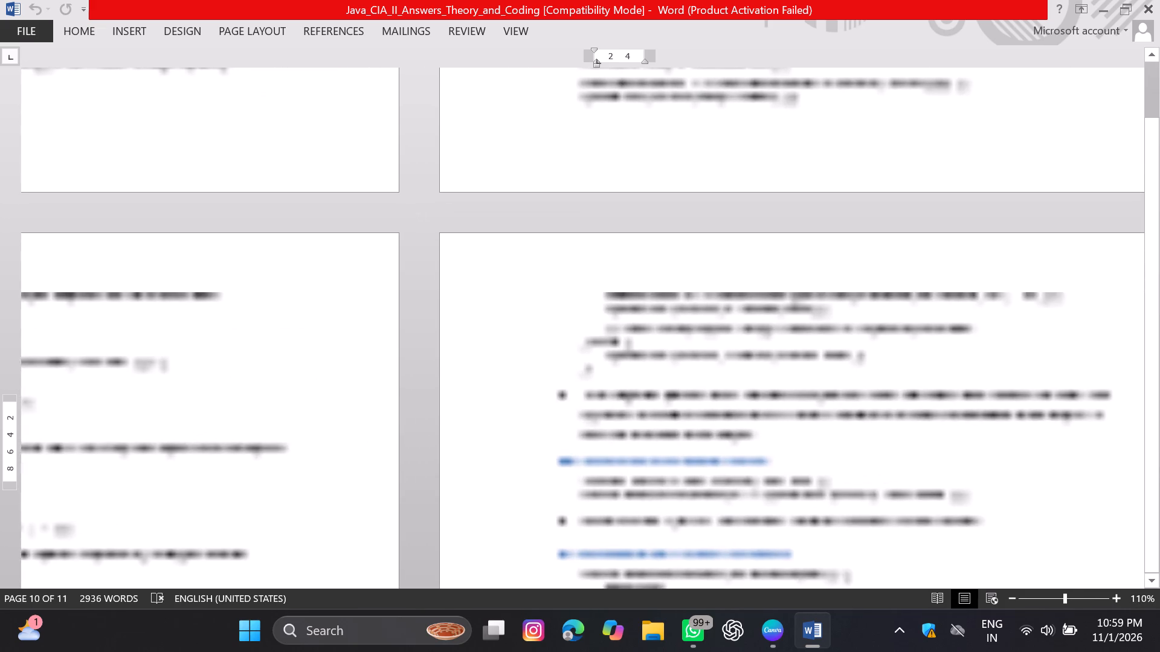
{"action": "scroll", "coordinate": [585, 368], "scroll_direction": "down", "scroll_amount": 9, "text": "ctrl"}
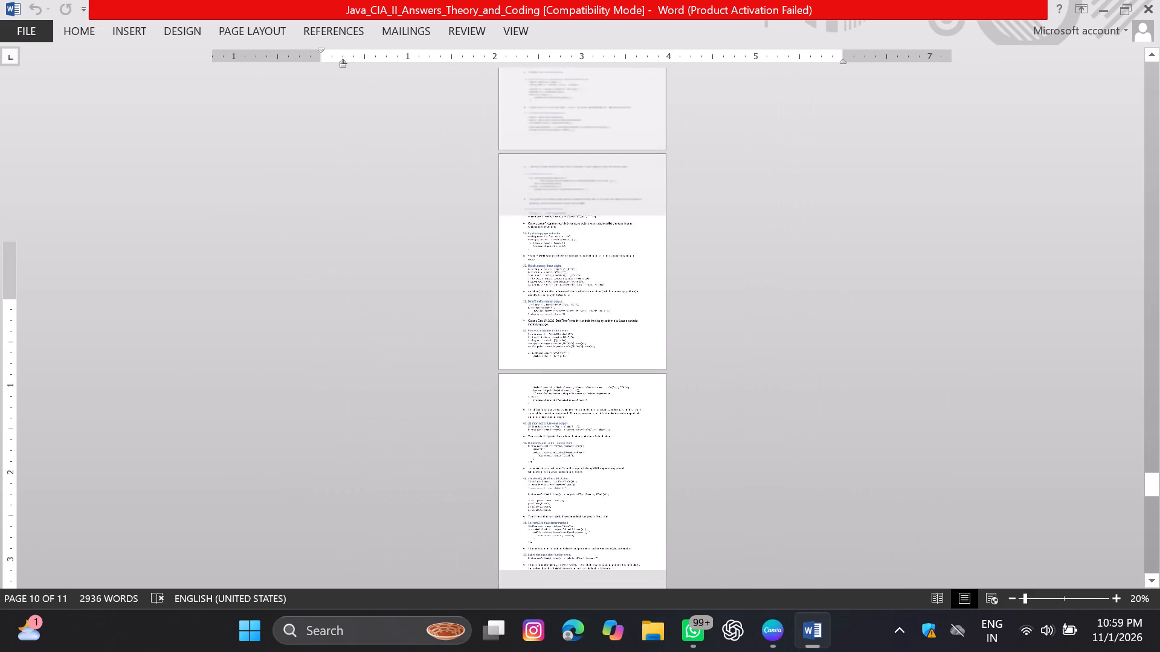
{"action": "scroll", "coordinate": [585, 368], "scroll_direction": "up", "scroll_amount": 3, "text": "ctrl"}
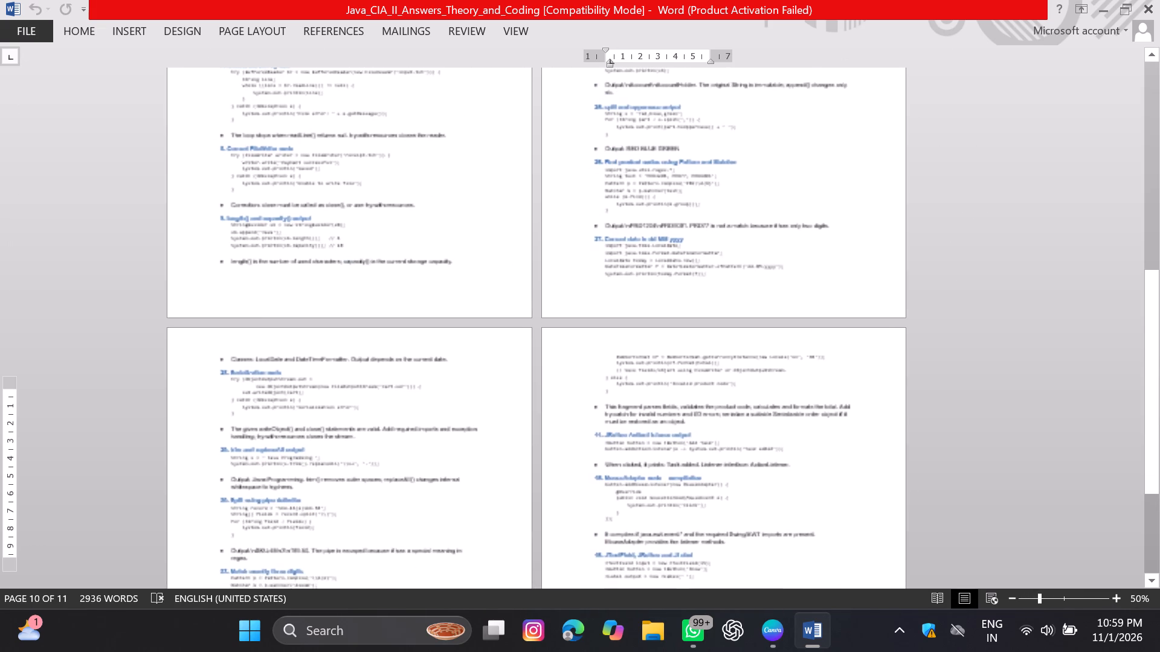
{"action": "scroll", "coordinate": [585, 368], "scroll_direction": "up", "scroll_amount": 2}
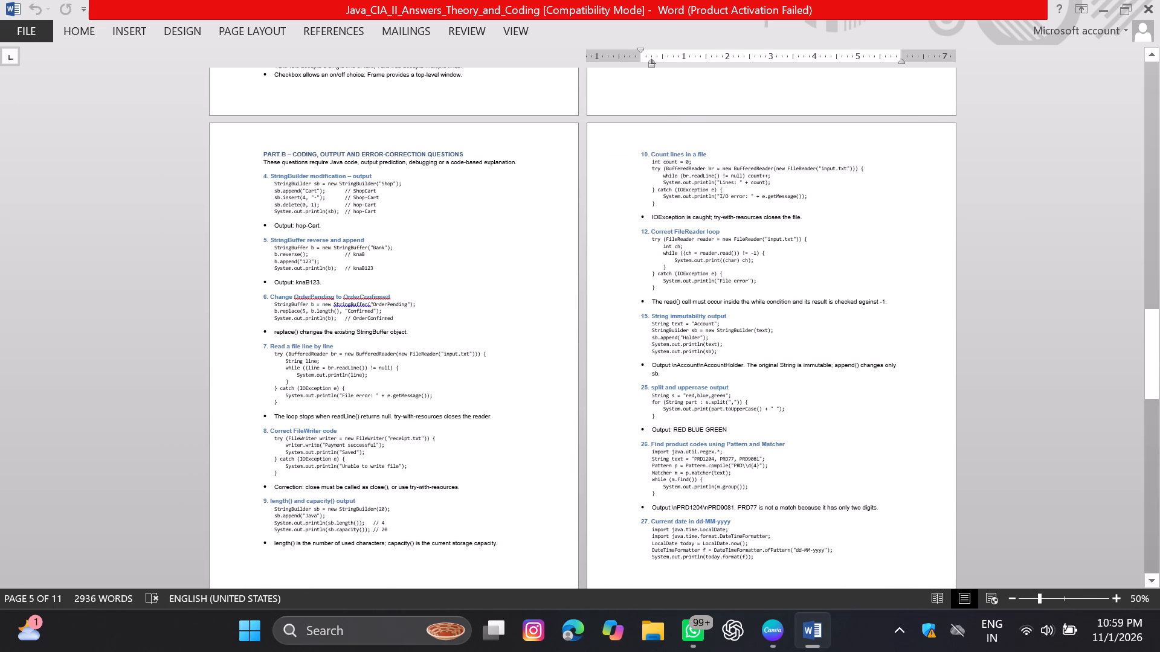
{"action": "key", "text": "alt+Tab"}
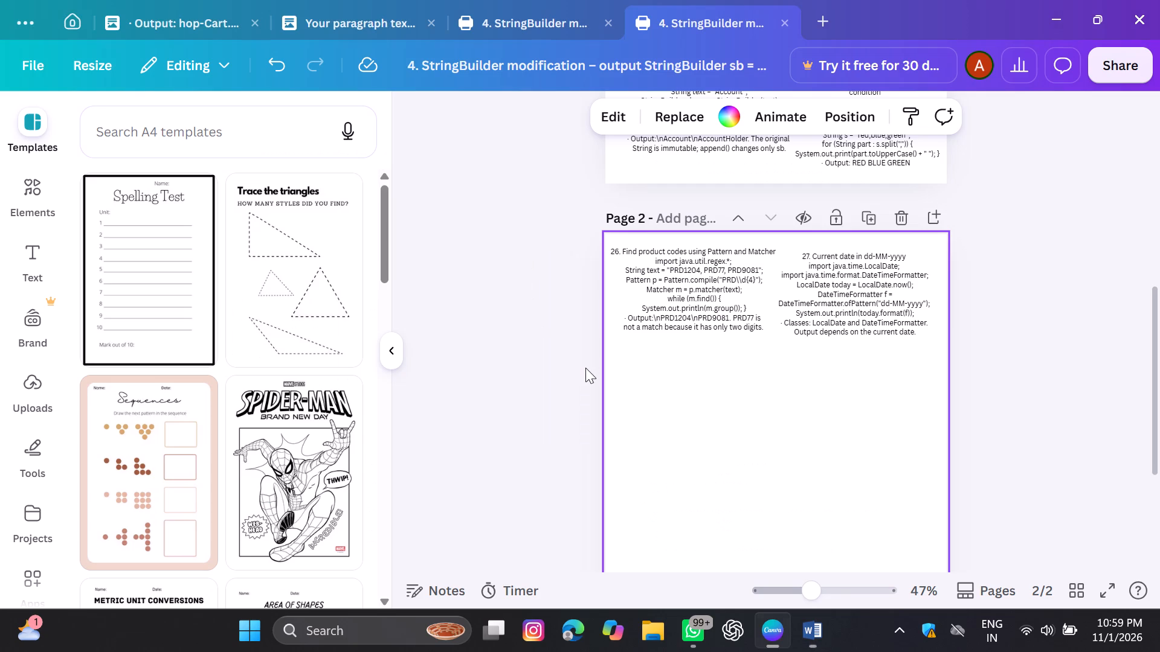
{"action": "key", "text": "alt+Tab"}
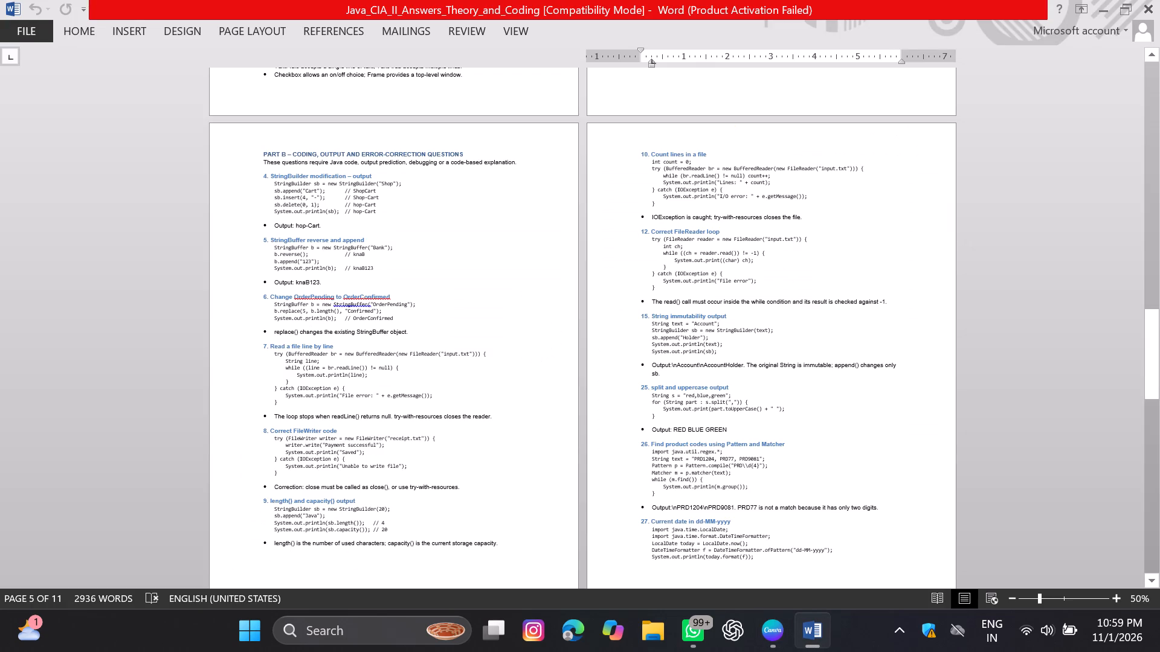
{"action": "scroll", "coordinate": [682, 406], "scroll_direction": "down", "scroll_amount": 1}
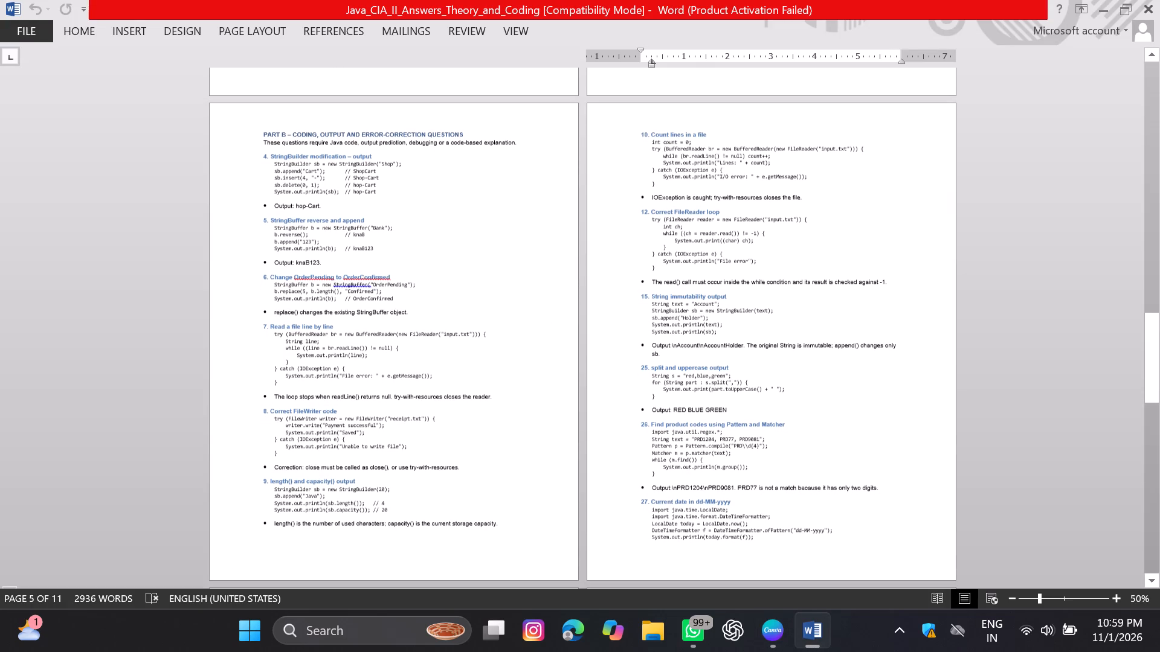
{"action": "scroll", "coordinate": [682, 406], "scroll_direction": "down", "scroll_amount": 1}
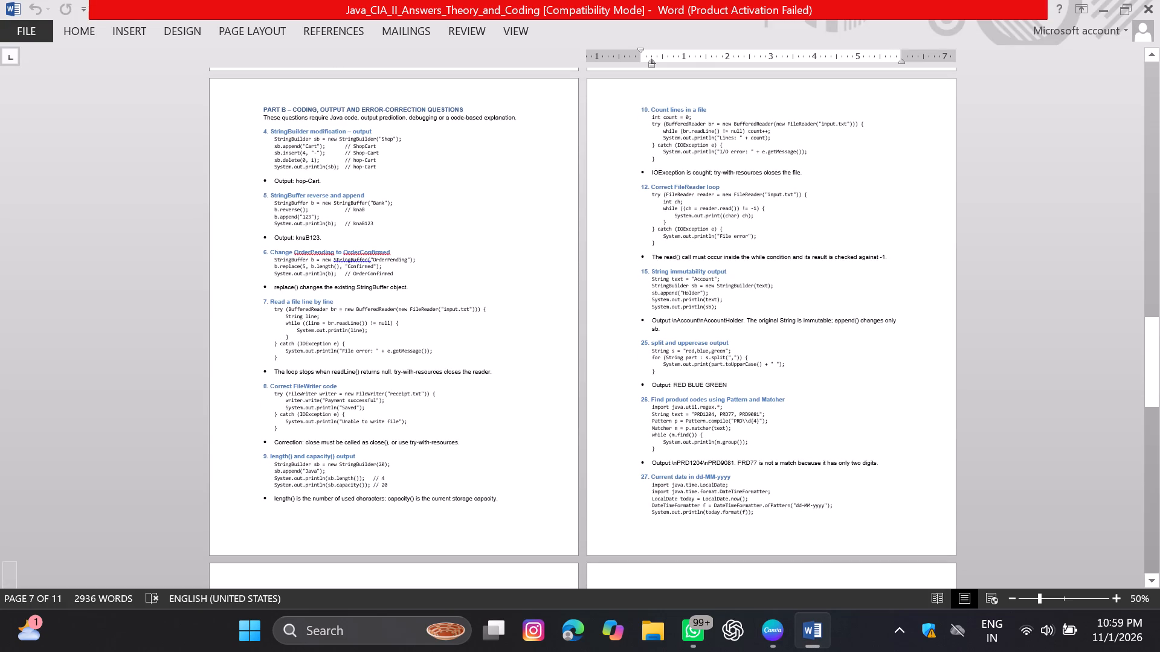
{"action": "key", "text": "alt+Tab"}
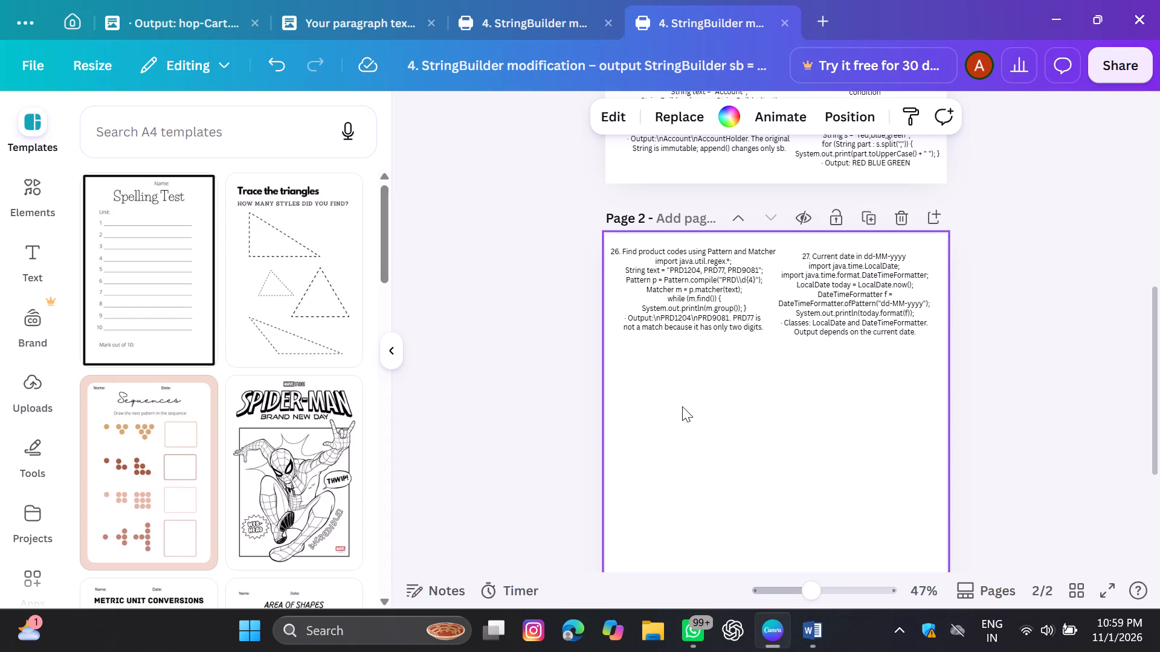
{"action": "scroll", "coordinate": [682, 406], "scroll_direction": "up", "scroll_amount": 5}
{"action": "scroll", "coordinate": [682, 406], "scroll_direction": "down", "scroll_amount": 1}
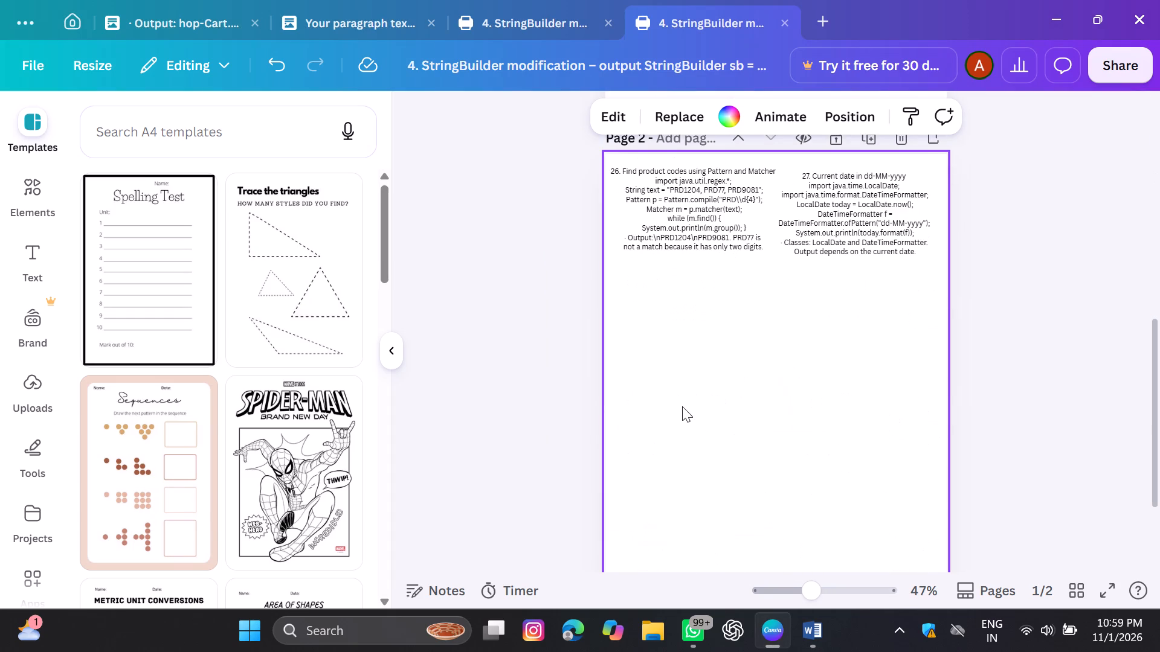
{"action": "scroll", "coordinate": [682, 406], "scroll_direction": "down", "scroll_amount": 1}
{"action": "scroll", "coordinate": [682, 406], "scroll_direction": "up", "scroll_amount": 2}
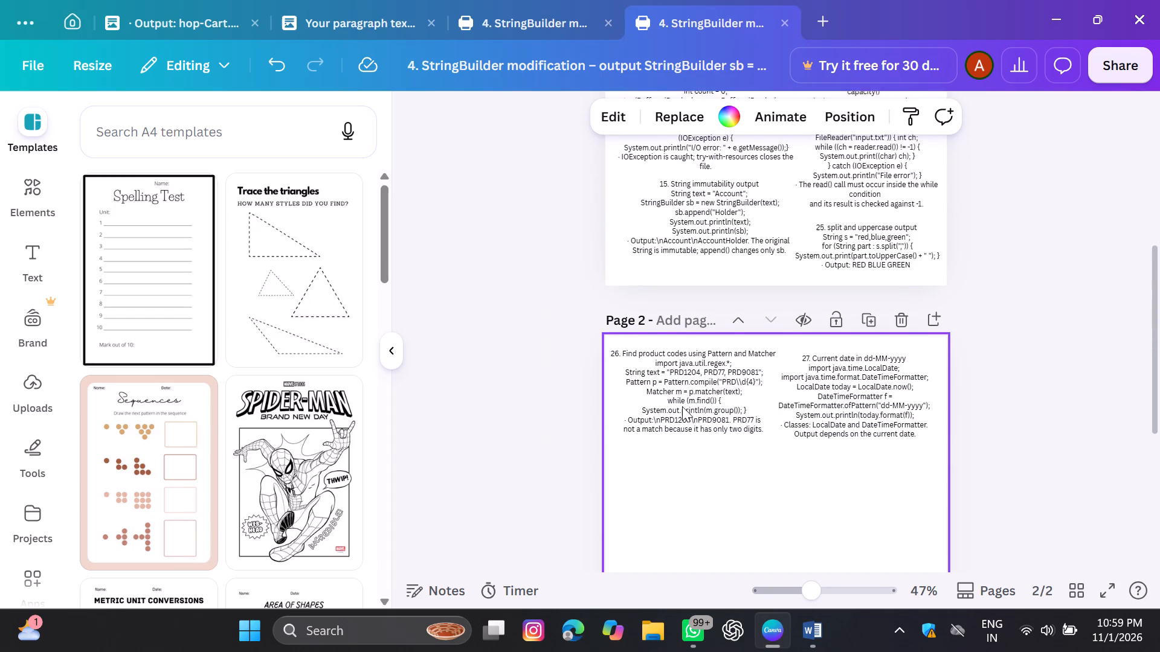
{"action": "key", "text": "alt+Tab"}
{"action": "scroll", "coordinate": [682, 406], "scroll_direction": "down", "scroll_amount": 4}
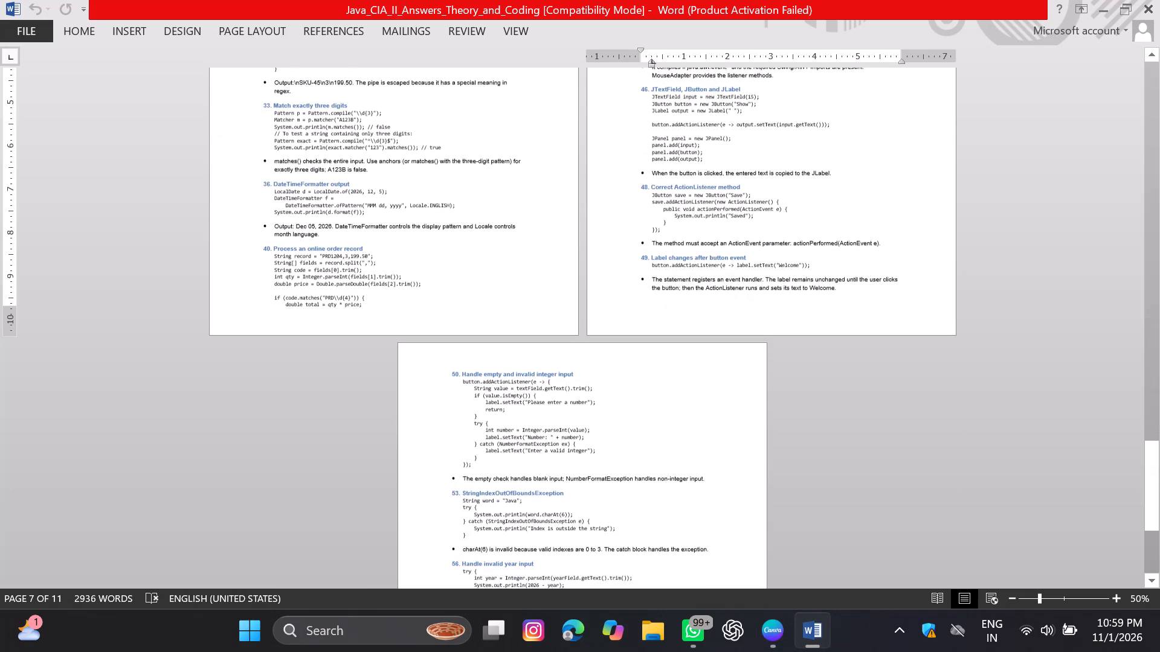
{"action": "scroll", "coordinate": [682, 406], "scroll_direction": "right", "scroll_amount": 2}
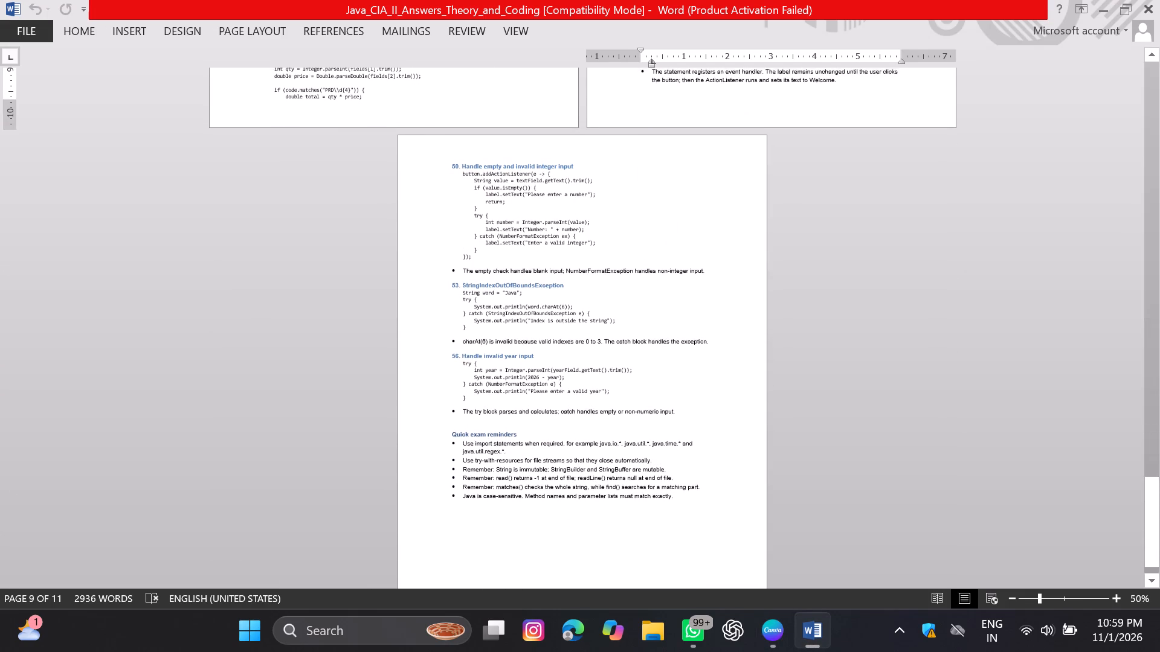
Return from Word to the Canva design and delete page 2, which holds questions 26 and 27.
{"action": "scroll", "coordinate": [682, 406], "scroll_direction": "right", "scroll_amount": 1}
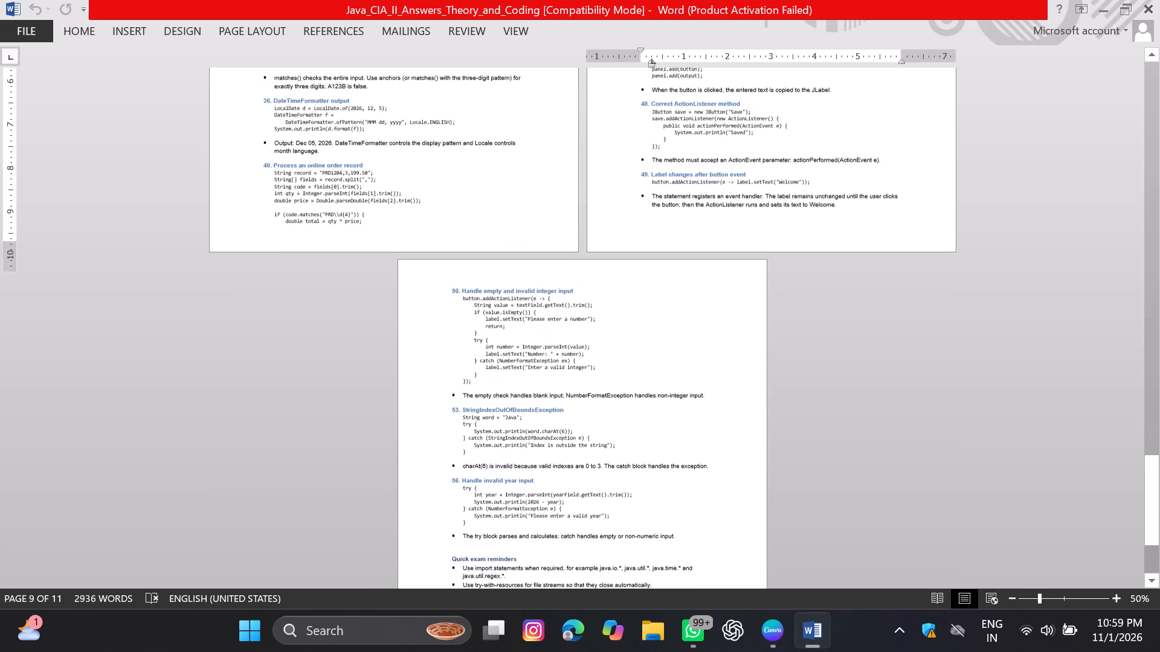
{"action": "scroll", "coordinate": [682, 406], "scroll_direction": "up", "scroll_amount": 5}
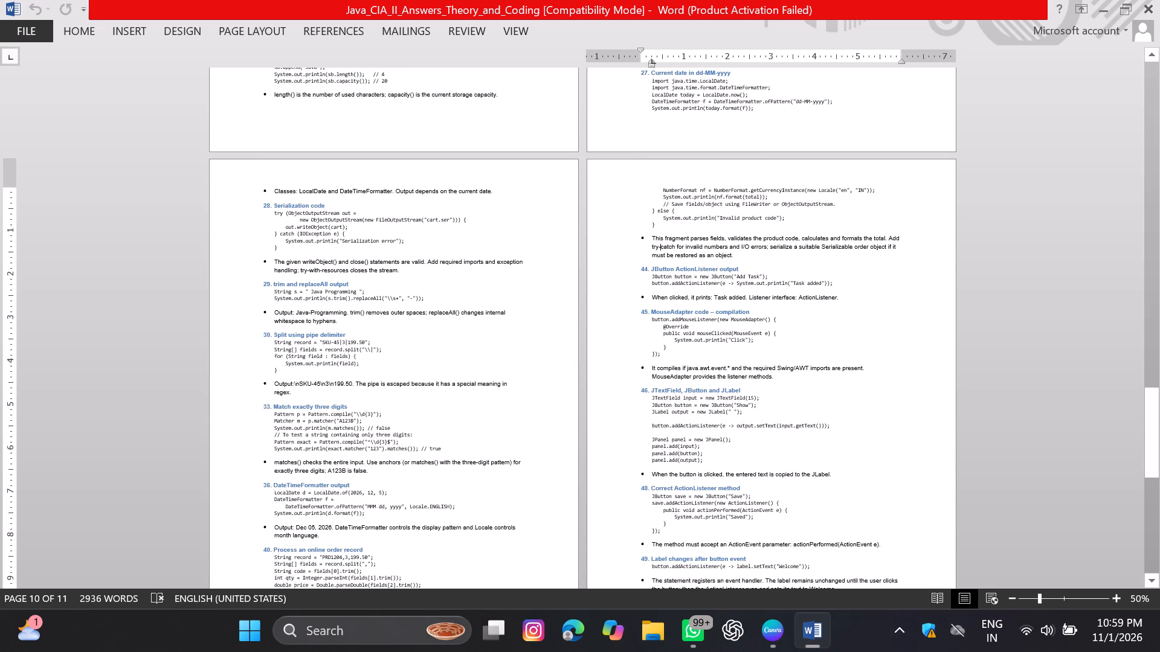
{"action": "key", "text": "alt+Tab"}
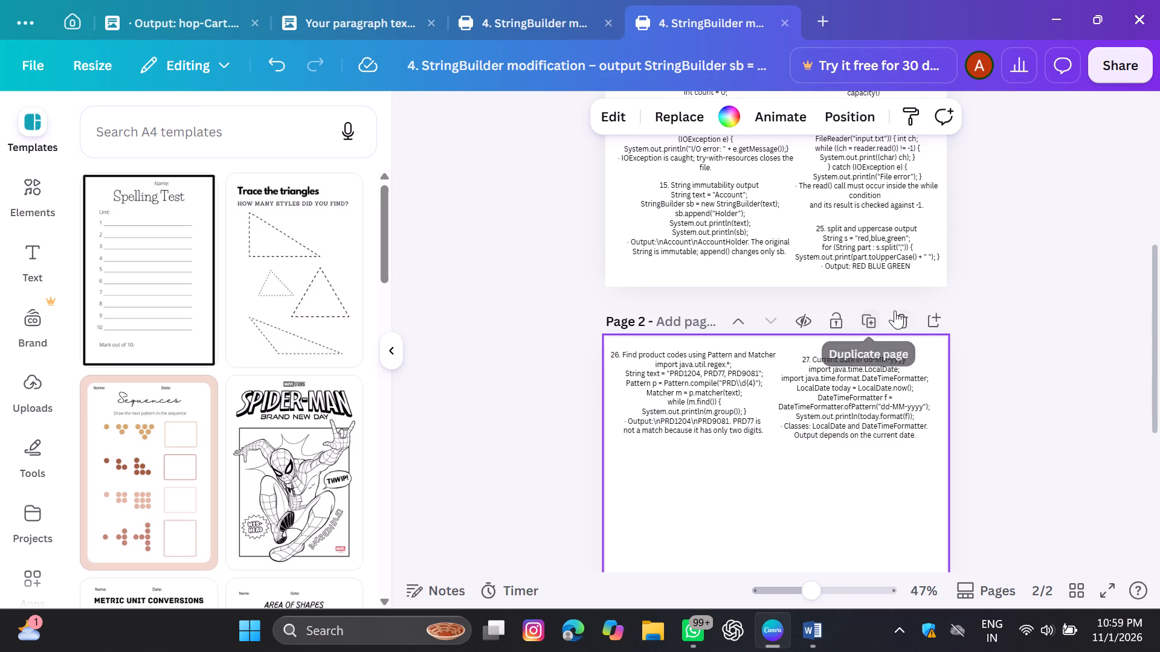
{"action": "left_click", "coordinate": [899, 315]}
Delete question 25's text box (split and uppercase output) from the bottom of the second column on page 1.
{"action": "scroll", "coordinate": [903, 219], "scroll_direction": "up", "scroll_amount": 3}
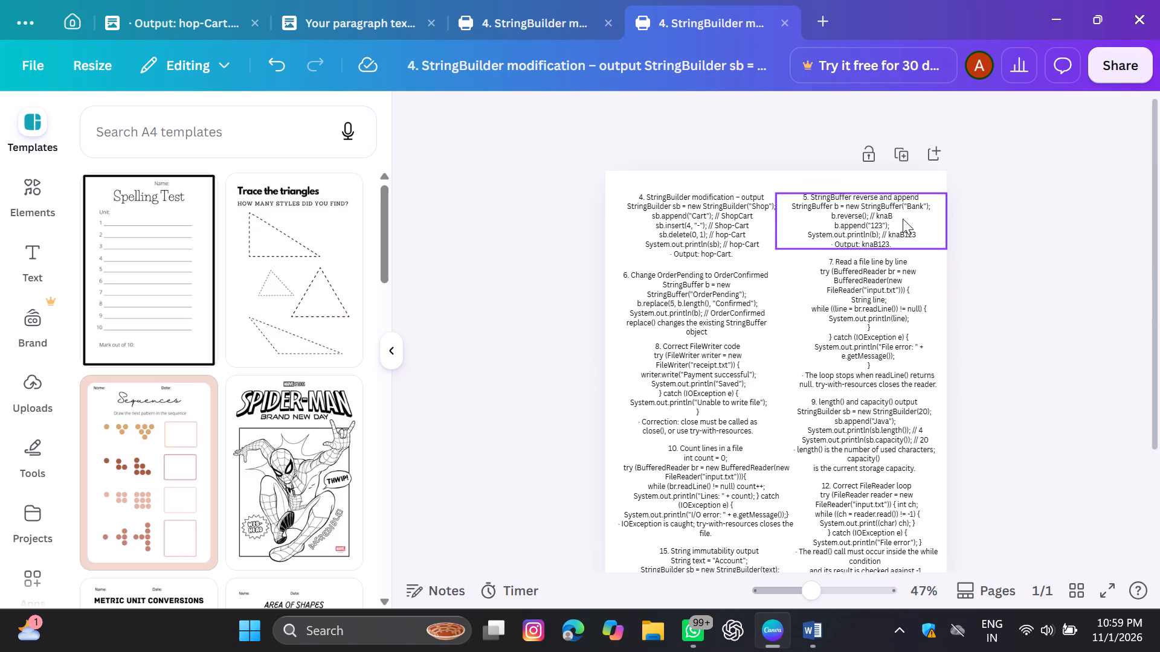
{"action": "scroll", "coordinate": [858, 388], "scroll_direction": "down", "scroll_amount": 3}
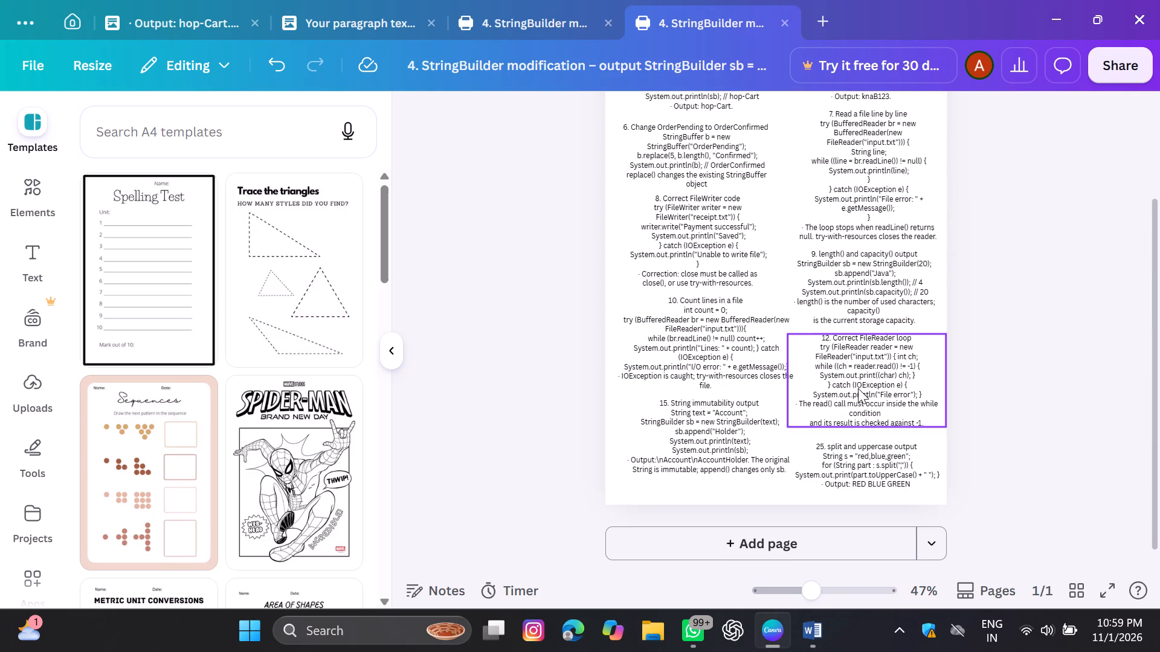
{"action": "left_click", "coordinate": [913, 485]}
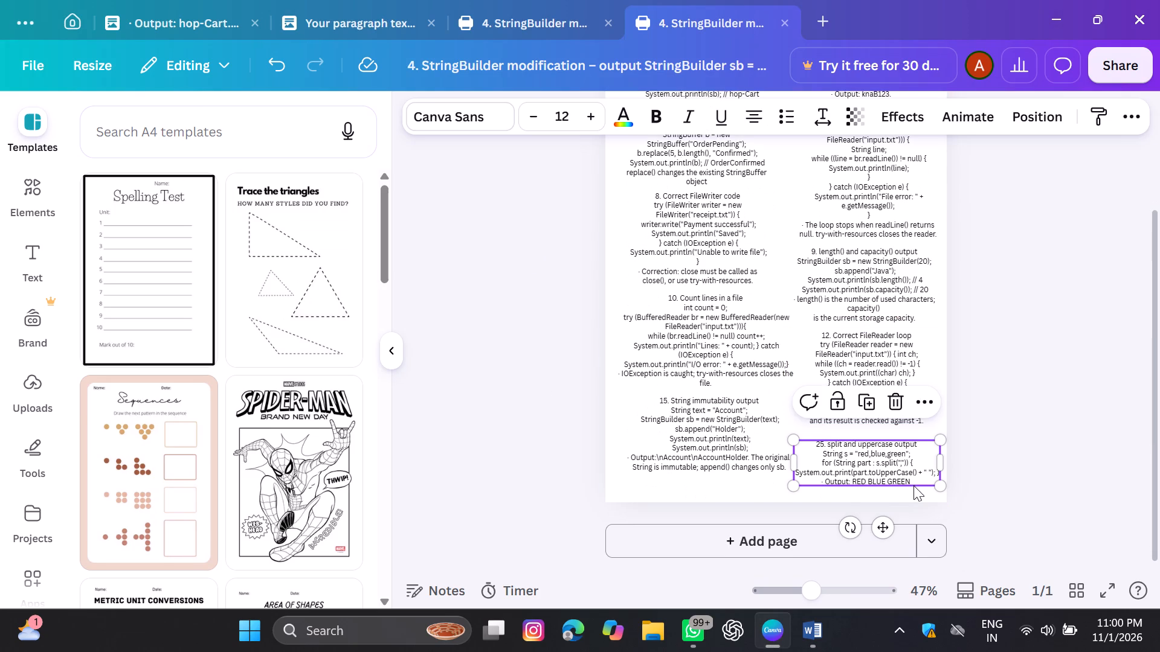
{"action": "key", "text": "BackSpace"}
{"action": "key", "text": "Left"}
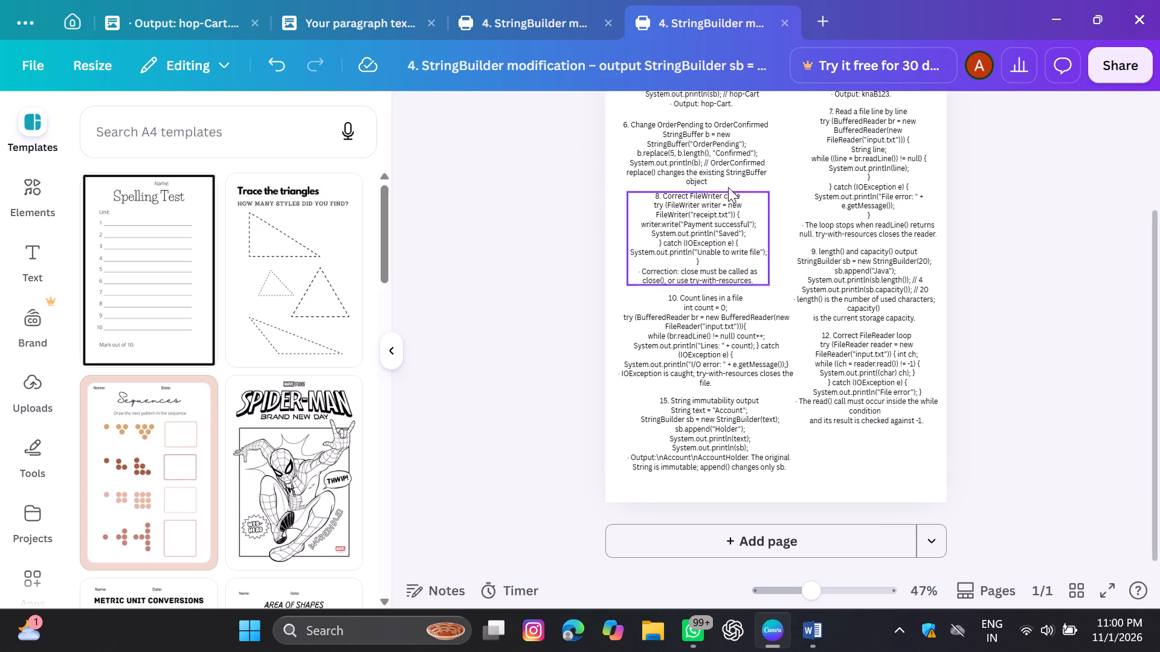
Close both open Canva designs titled "4. StringBuilder modification".
{"action": "left_click", "coordinate": [782, 22]}
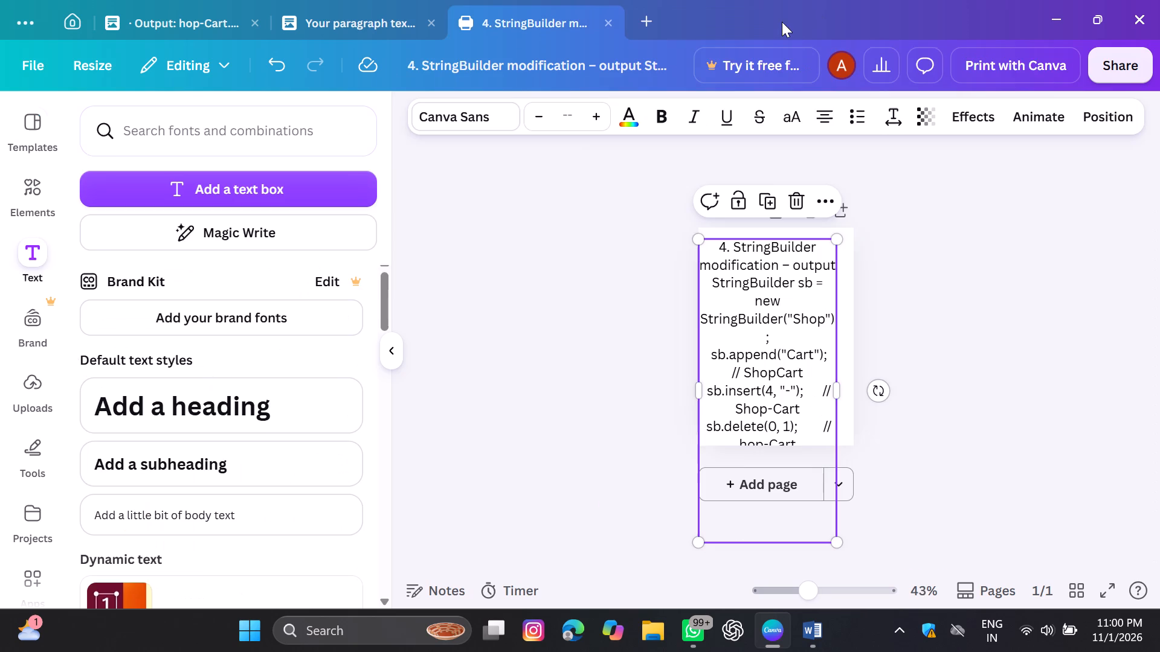
{"action": "left_click", "coordinate": [614, 22]}
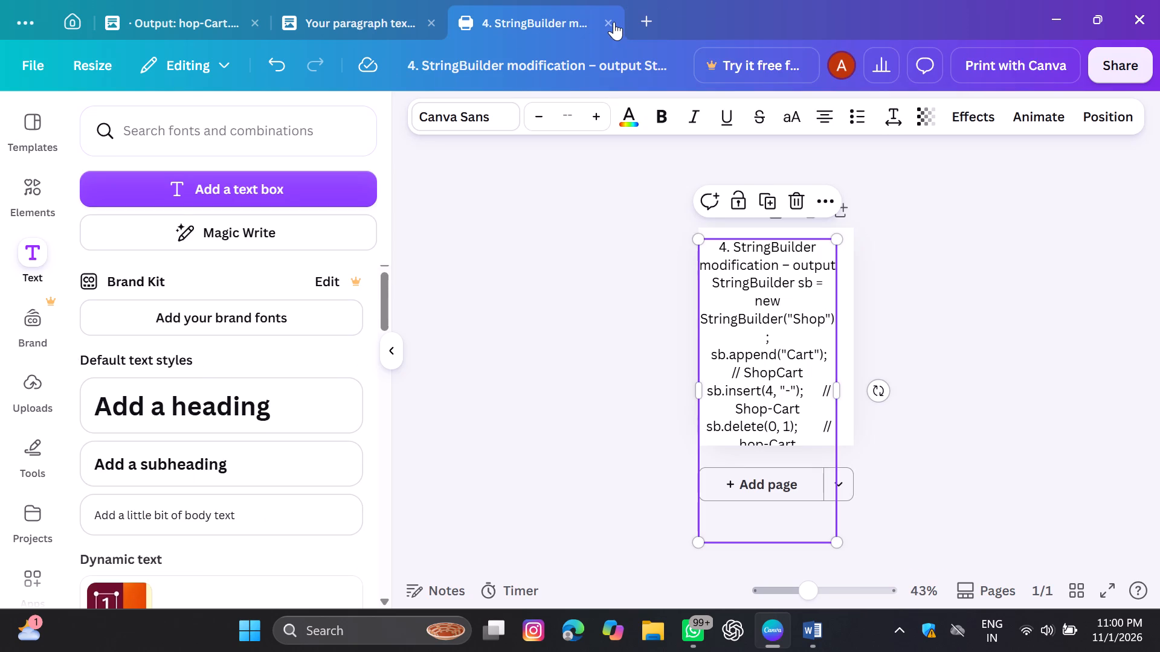
{"action": "left_click", "coordinate": [608, 22]}
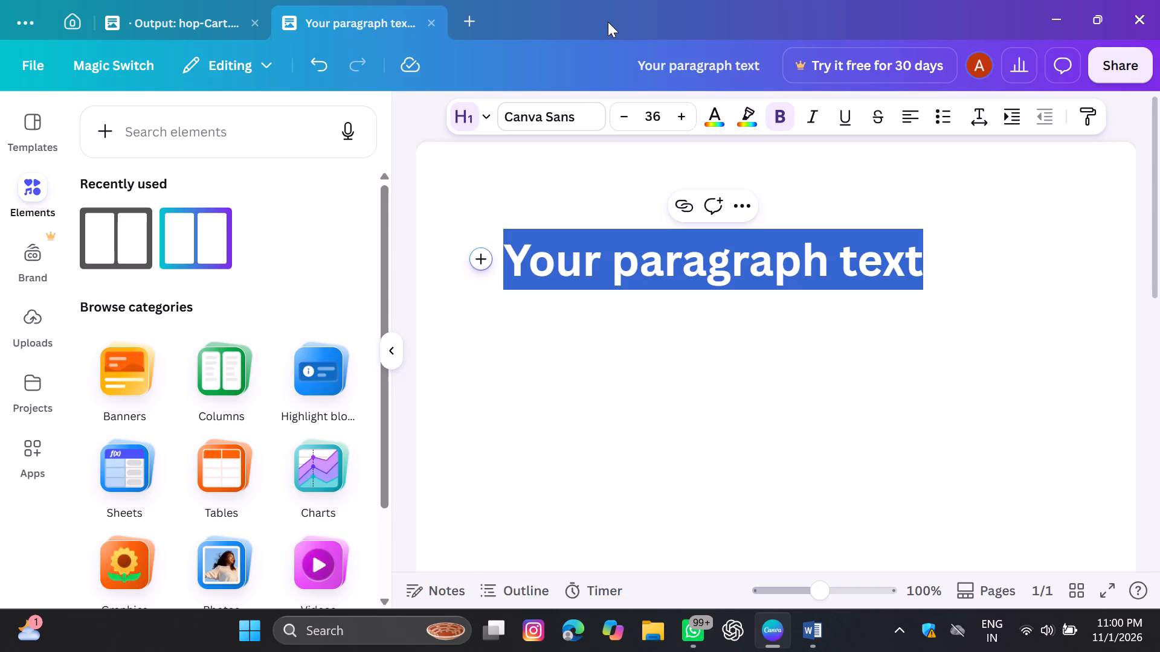
Create a new blank Worksheet (A4, Portrait) design.
{"action": "left_click", "coordinate": [468, 23]}
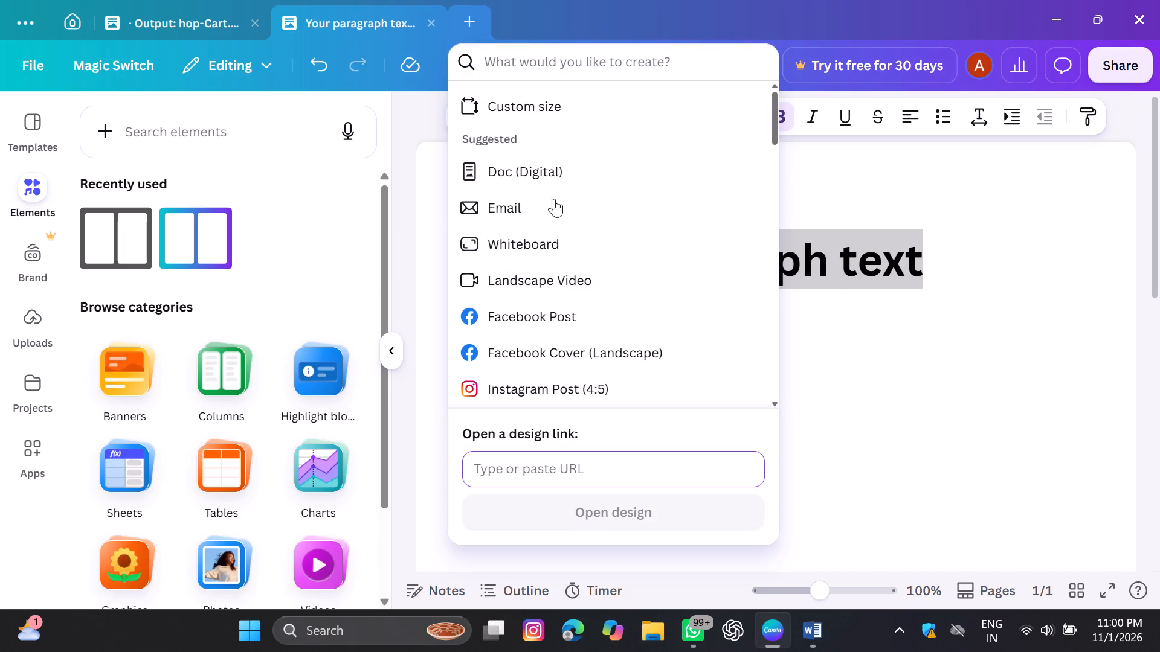
{"action": "scroll", "coordinate": [578, 305], "scroll_direction": "down", "scroll_amount": 6}
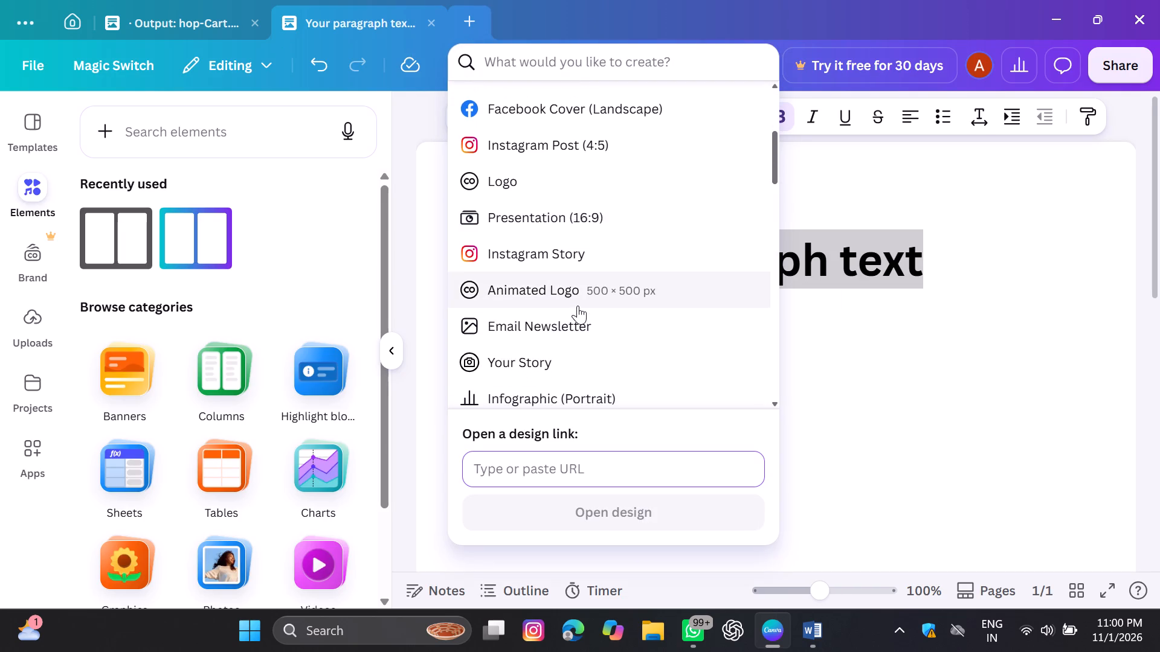
{"action": "scroll", "coordinate": [578, 305], "scroll_direction": "down", "scroll_amount": 6}
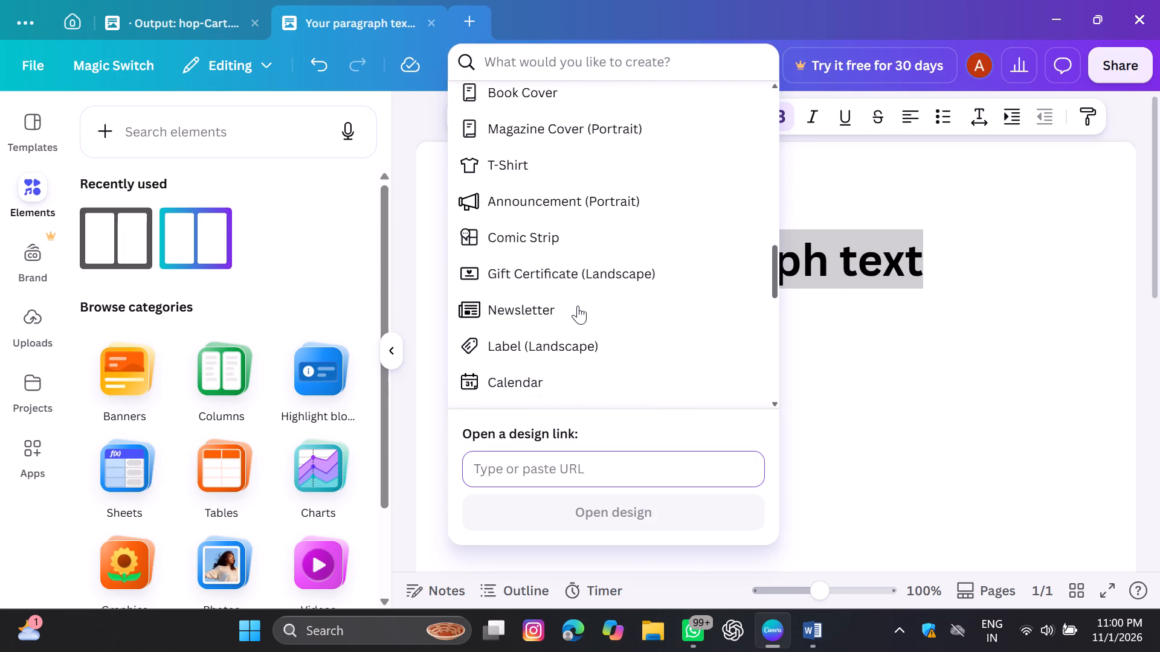
{"action": "scroll", "coordinate": [578, 305], "scroll_direction": "down", "scroll_amount": 5}
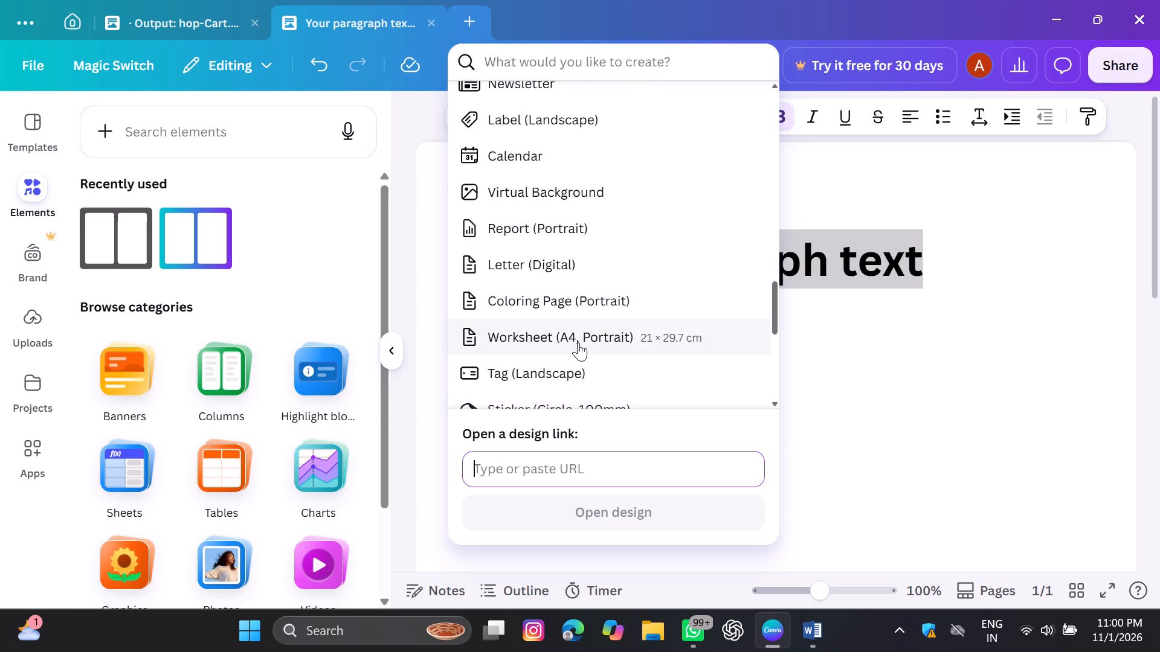
{"action": "left_click", "coordinate": [578, 342]}
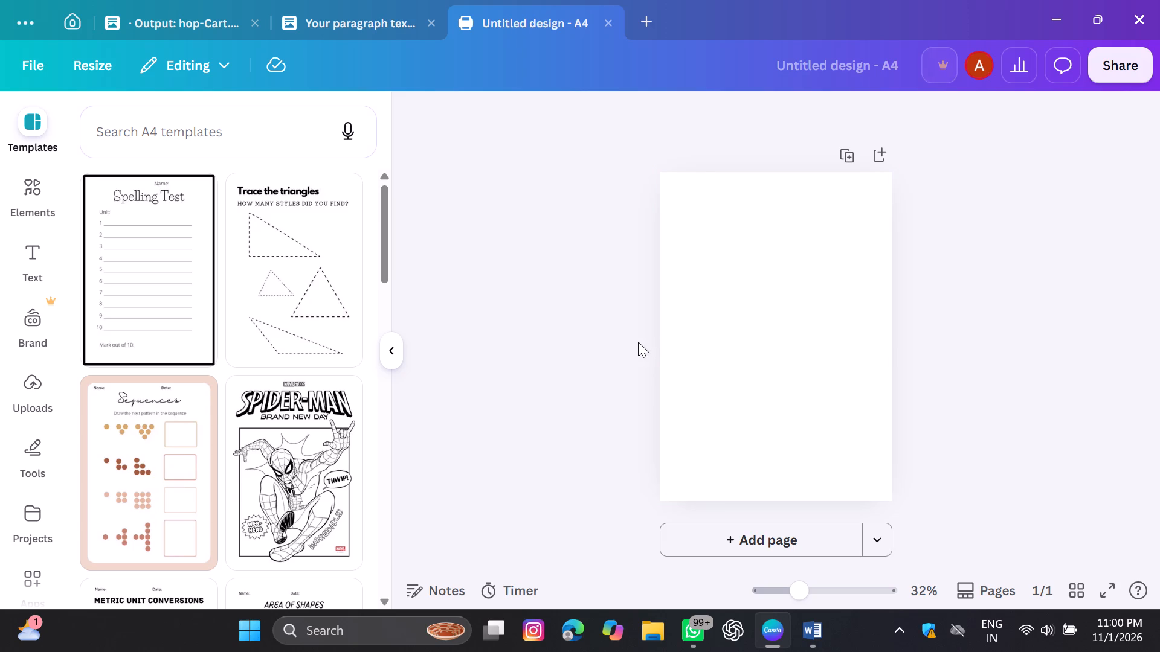
Close the "Your paragraph text" and "Output: hop-Cart." documents, keeping only the new A4 design open.
{"action": "left_click", "coordinate": [329, 28]}
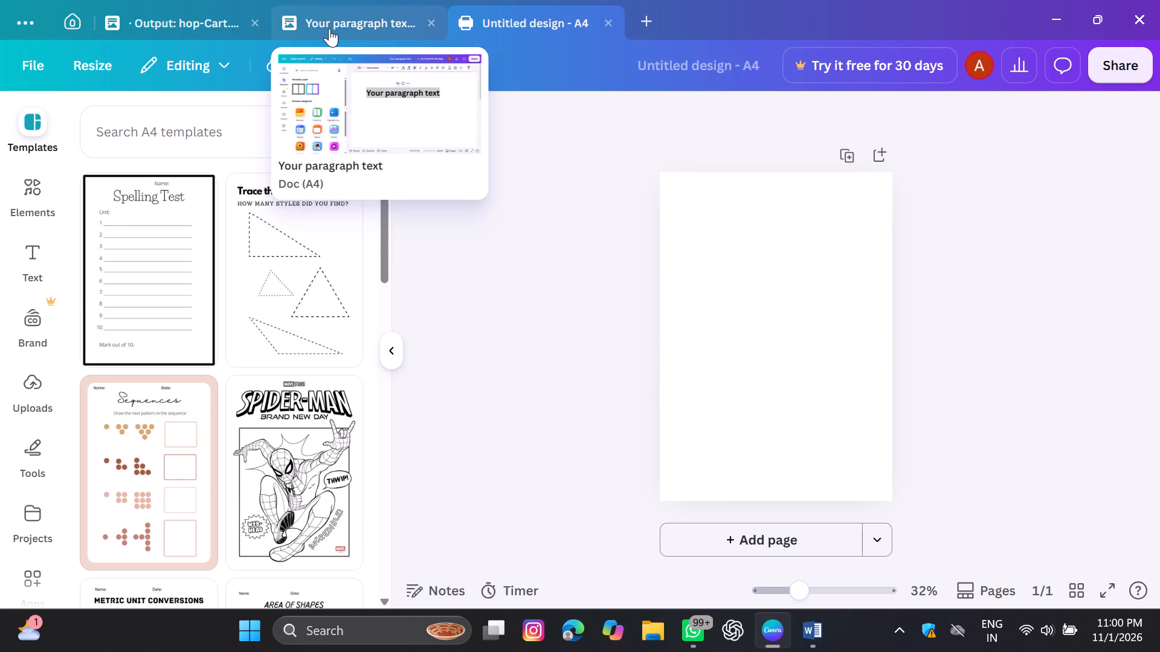
{"action": "left_click", "coordinate": [433, 20]}
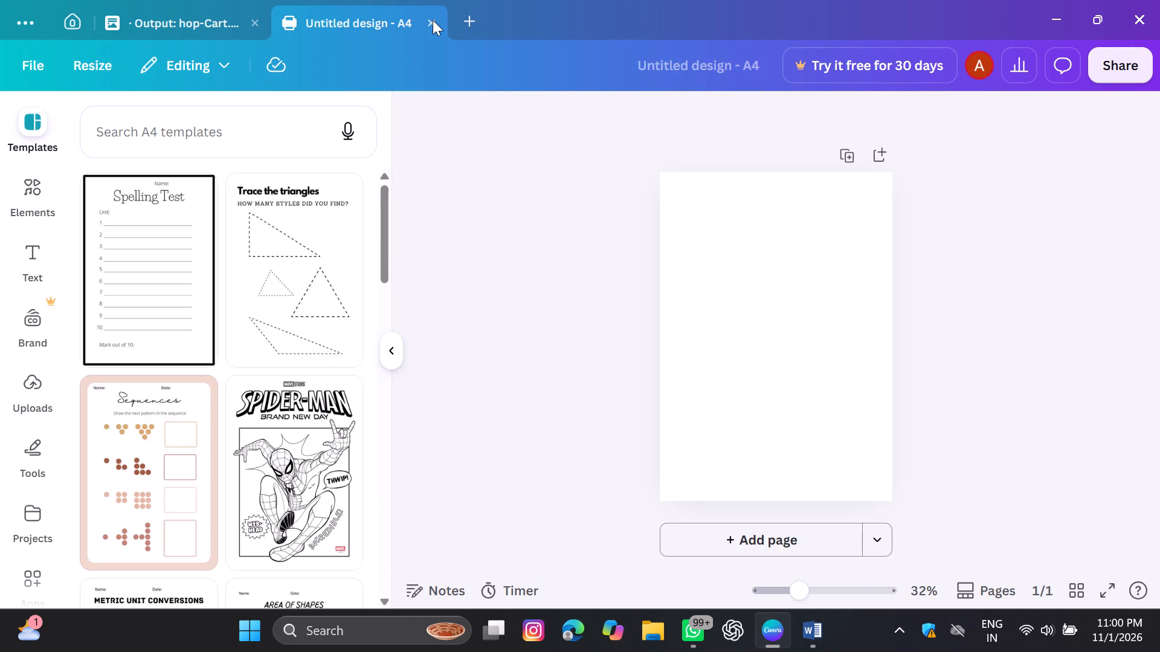
{"action": "left_click", "coordinate": [207, 24]}
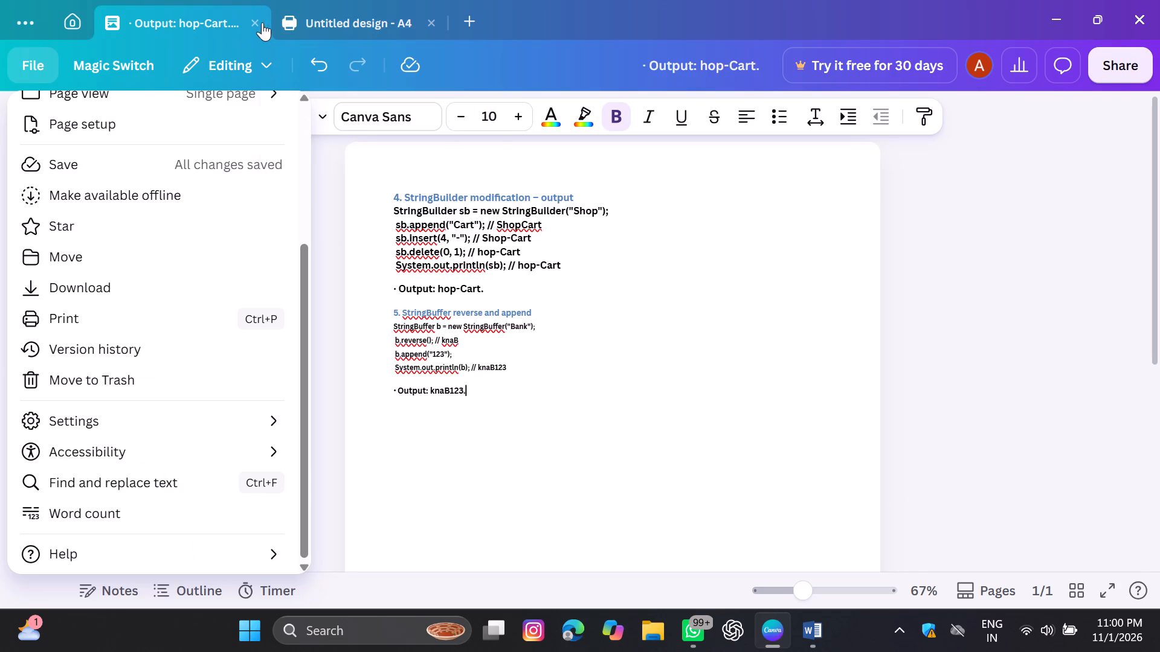
{"action": "left_click", "coordinate": [256, 22]}
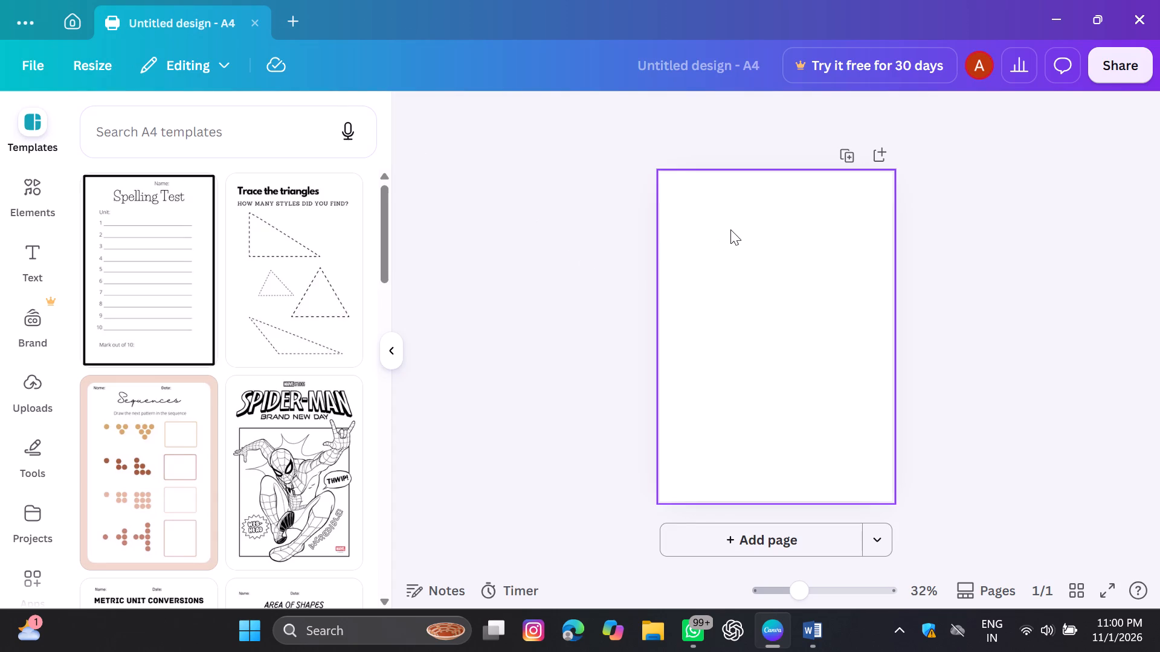
Switch to the Word document and look through the coding questions on its last pages, from question 9 to 56.
{"action": "key", "text": "alt+Tab"}
{"action": "scroll", "coordinate": [730, 229], "scroll_direction": "down", "scroll_amount": 6}
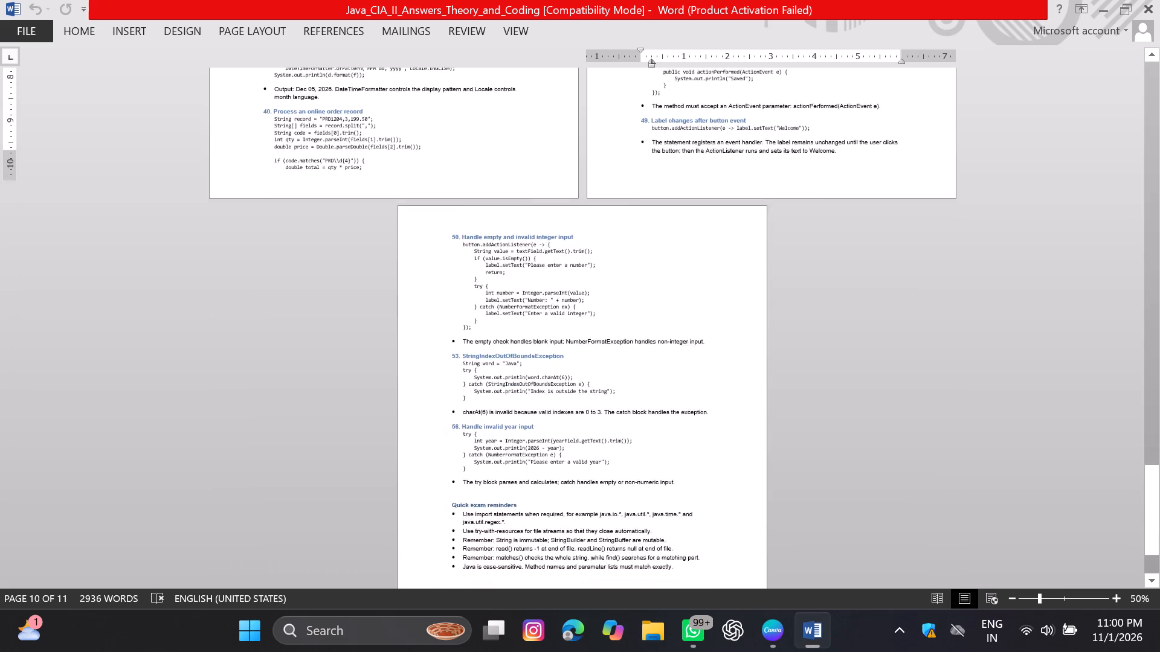
{"action": "scroll", "coordinate": [730, 229], "scroll_direction": "up", "scroll_amount": 3, "text": "ctrl"}
{"action": "scroll", "coordinate": [730, 229], "scroll_direction": "down", "scroll_amount": 1}
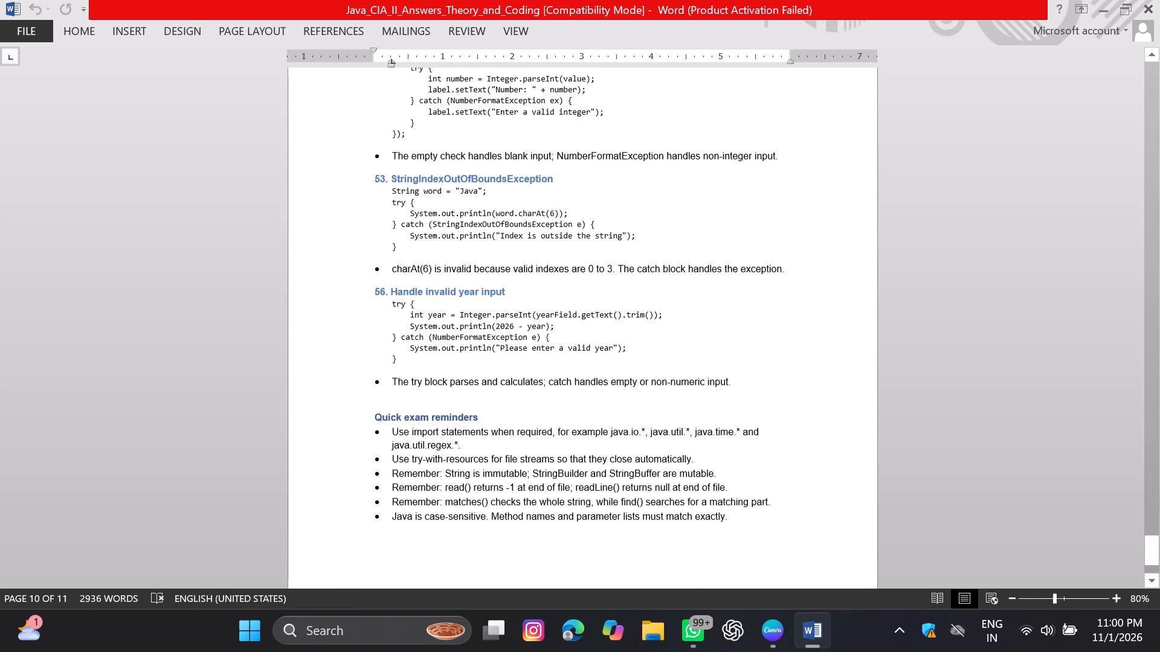
{"action": "scroll", "coordinate": [730, 229], "scroll_direction": "down", "scroll_amount": 1}
{"action": "scroll", "coordinate": [730, 229], "scroll_direction": "up", "scroll_amount": 4}
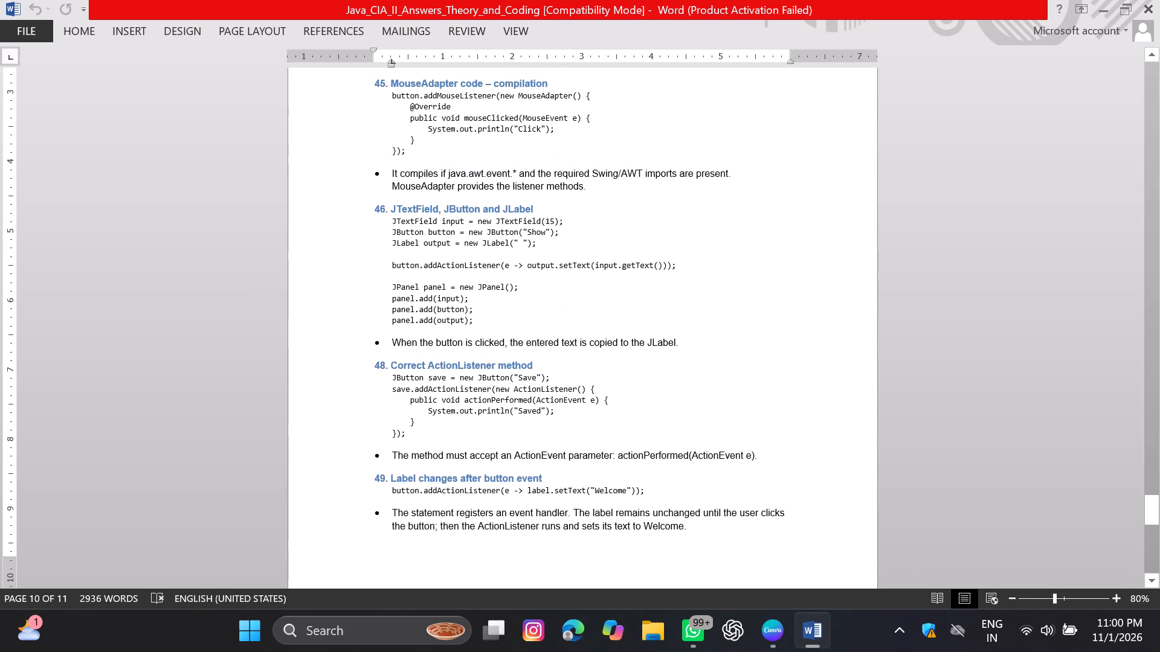
{"action": "scroll", "coordinate": [730, 231], "scroll_direction": "up", "scroll_amount": 3}
{"action": "scroll", "coordinate": [730, 231], "scroll_direction": "down", "scroll_amount": 1, "text": "ctrl"}
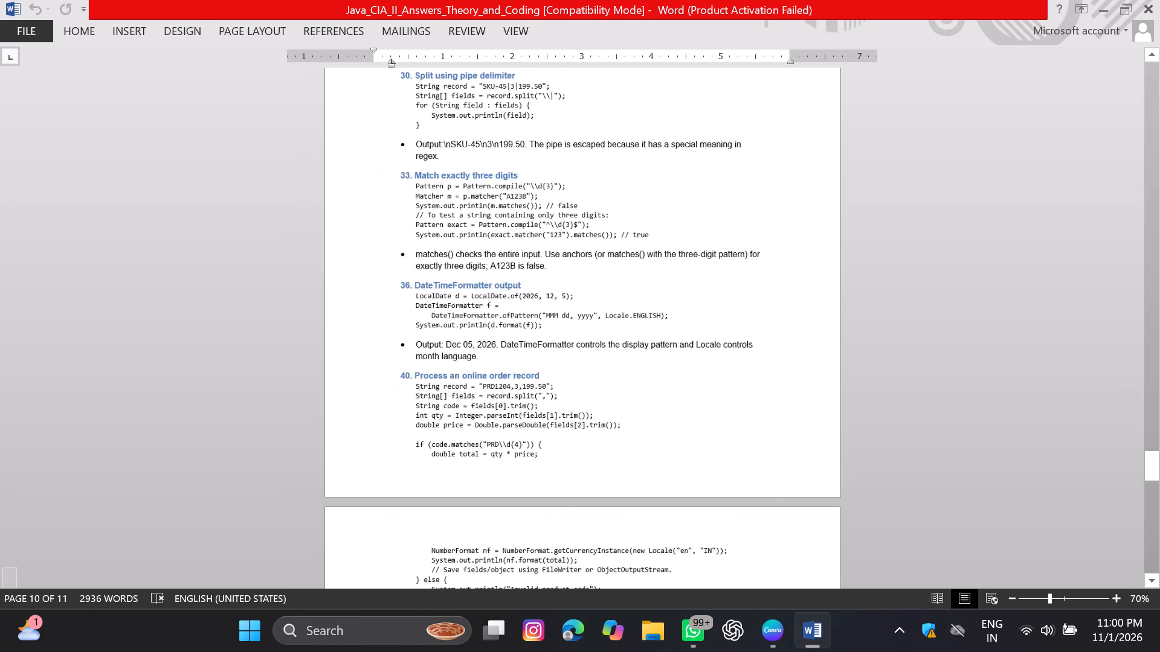
{"action": "scroll", "coordinate": [730, 231], "scroll_direction": "up", "scroll_amount": 4}
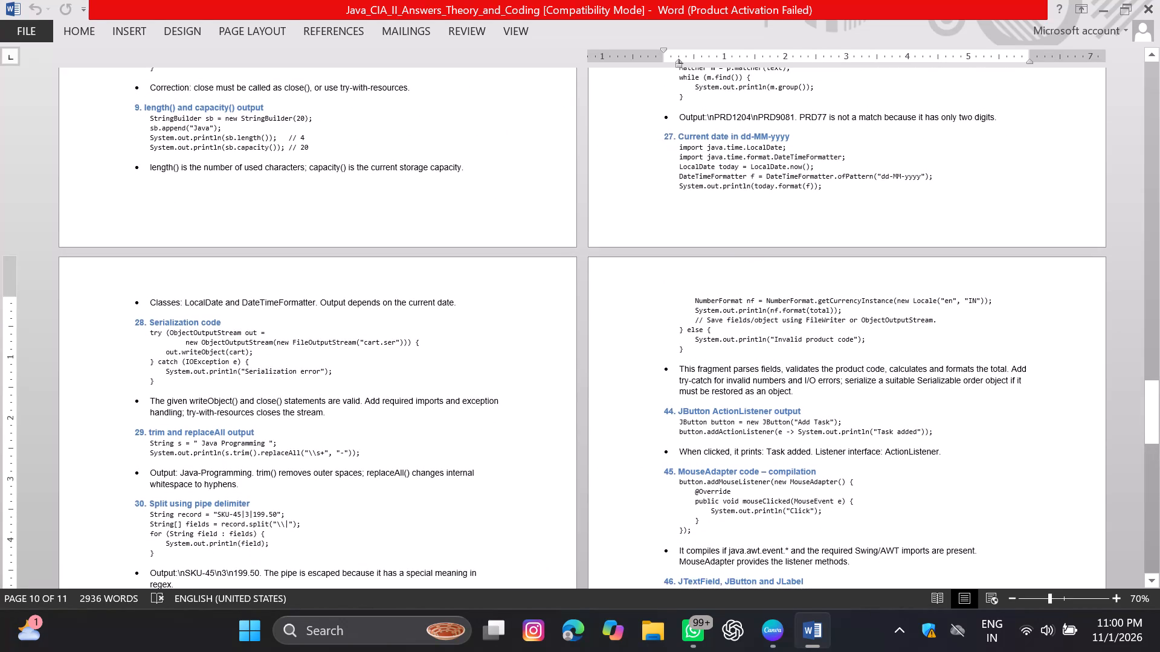
{"action": "key", "text": "alt+Tab"}
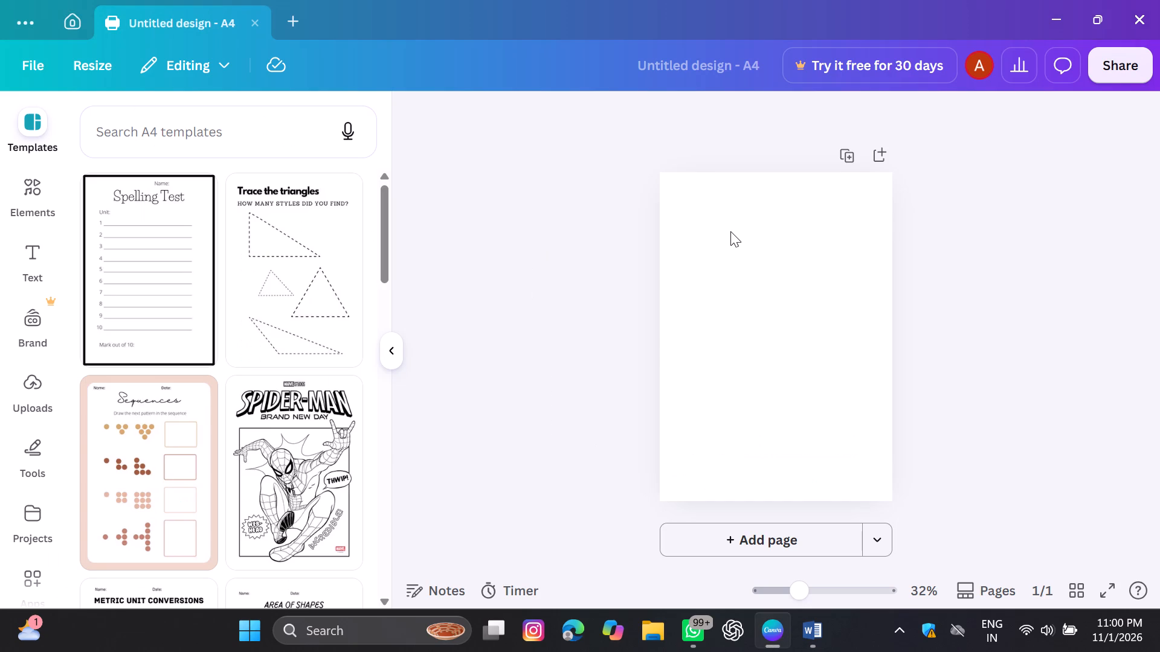
In the Word document, select question 56, "Handle invalid year input", with its code and explanation, and clear its character formatting.
{"action": "key", "text": "alt+Tab"}
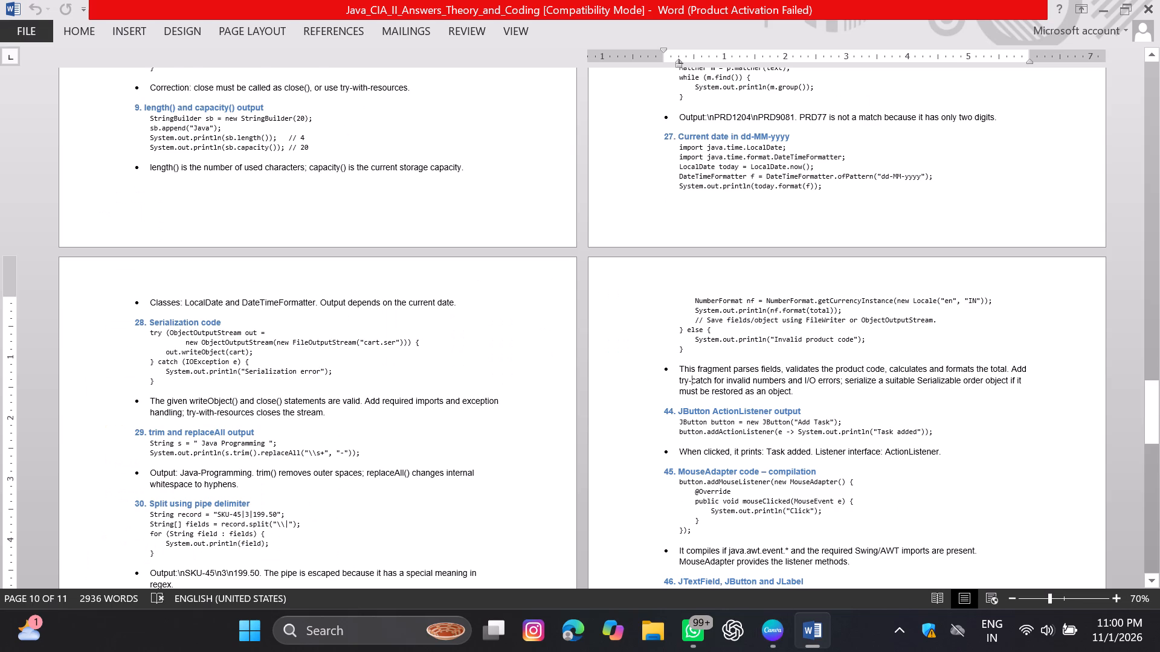
{"action": "scroll", "coordinate": [730, 231], "scroll_direction": "down", "scroll_amount": 3}
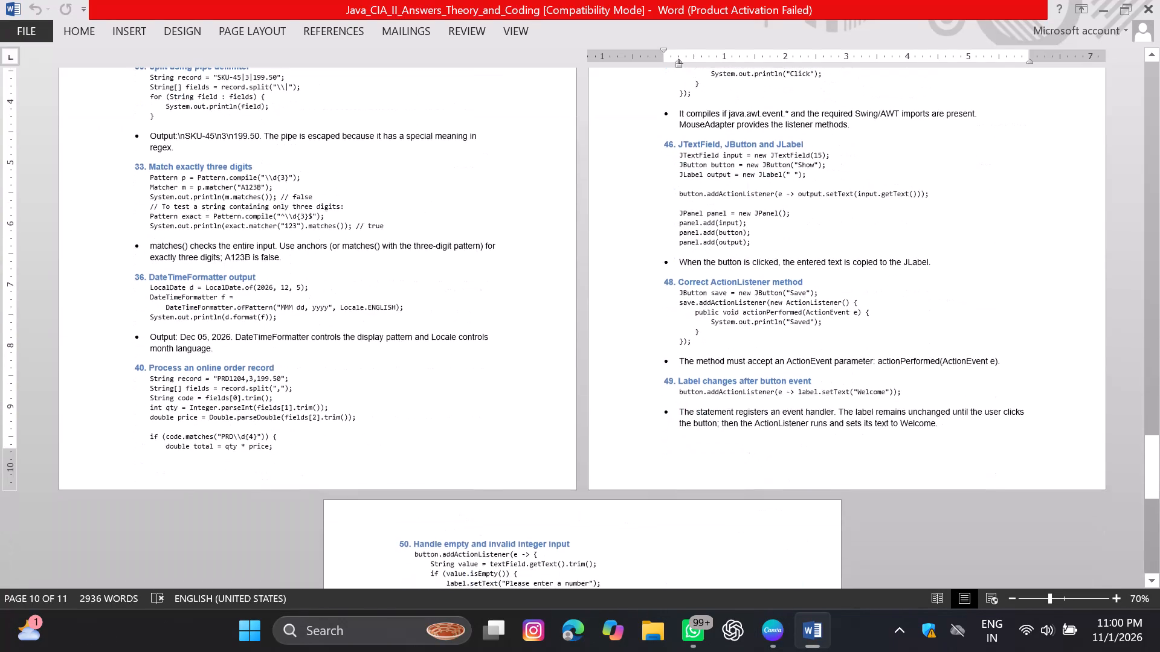
{"action": "scroll", "coordinate": [730, 231], "scroll_direction": "down", "scroll_amount": 5}
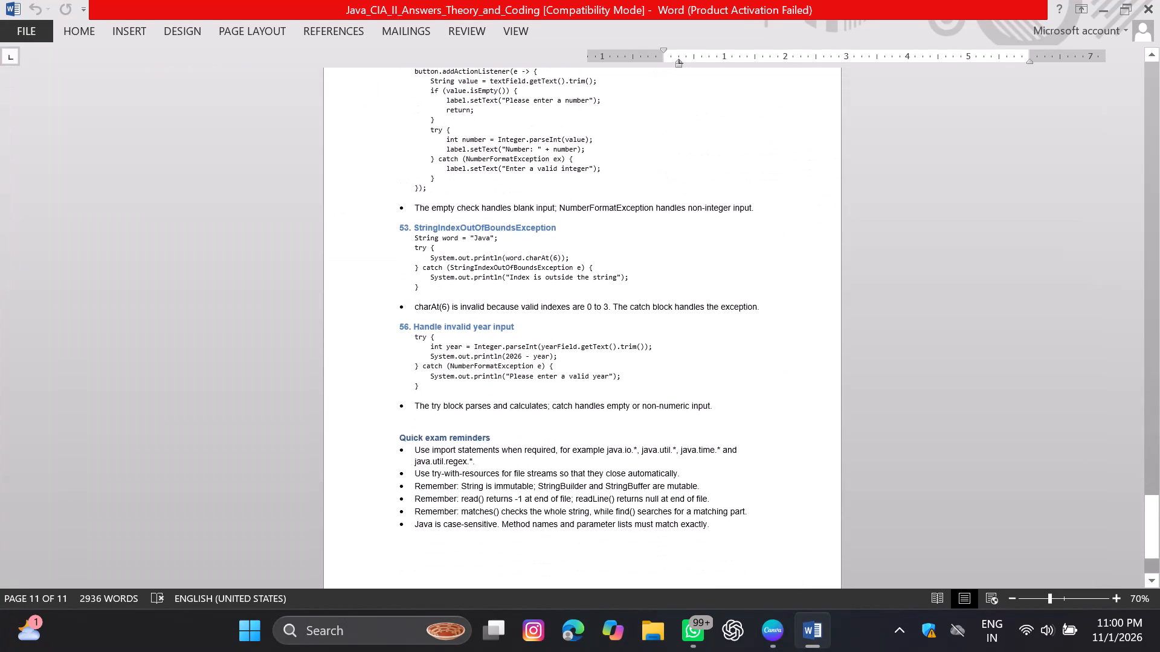
{"action": "scroll", "coordinate": [730, 231], "scroll_direction": "up", "scroll_amount": 1}
{"action": "scroll", "coordinate": [730, 231], "scroll_direction": "down", "scroll_amount": 1}
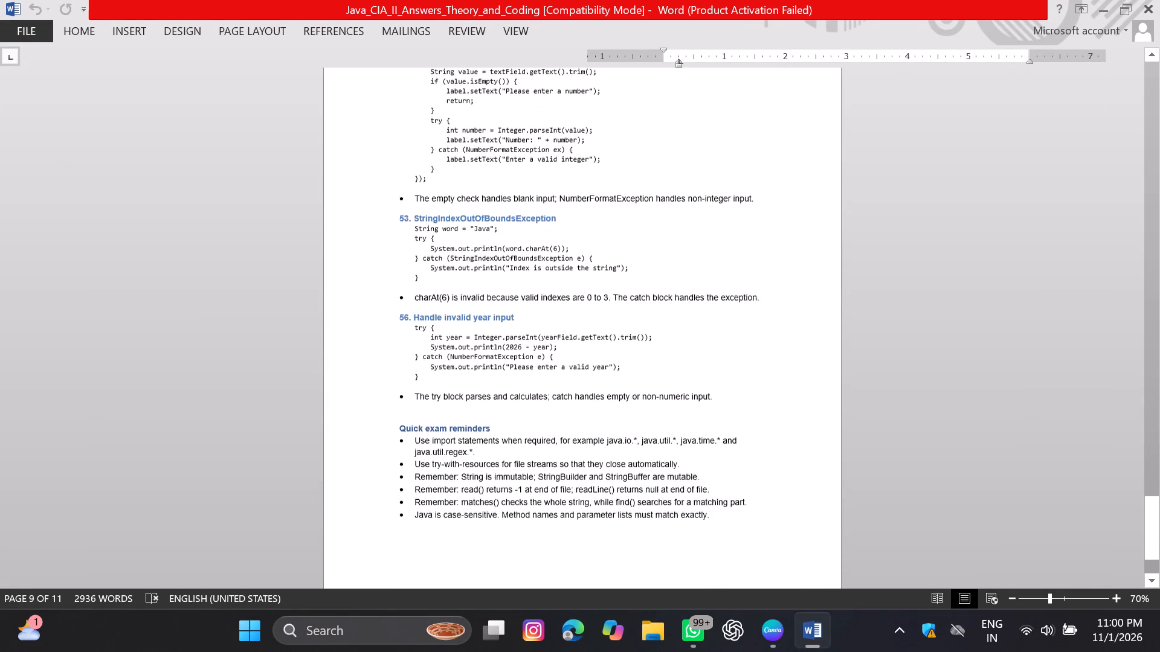
{"action": "scroll", "coordinate": [730, 231], "scroll_direction": "down", "scroll_amount": 1}
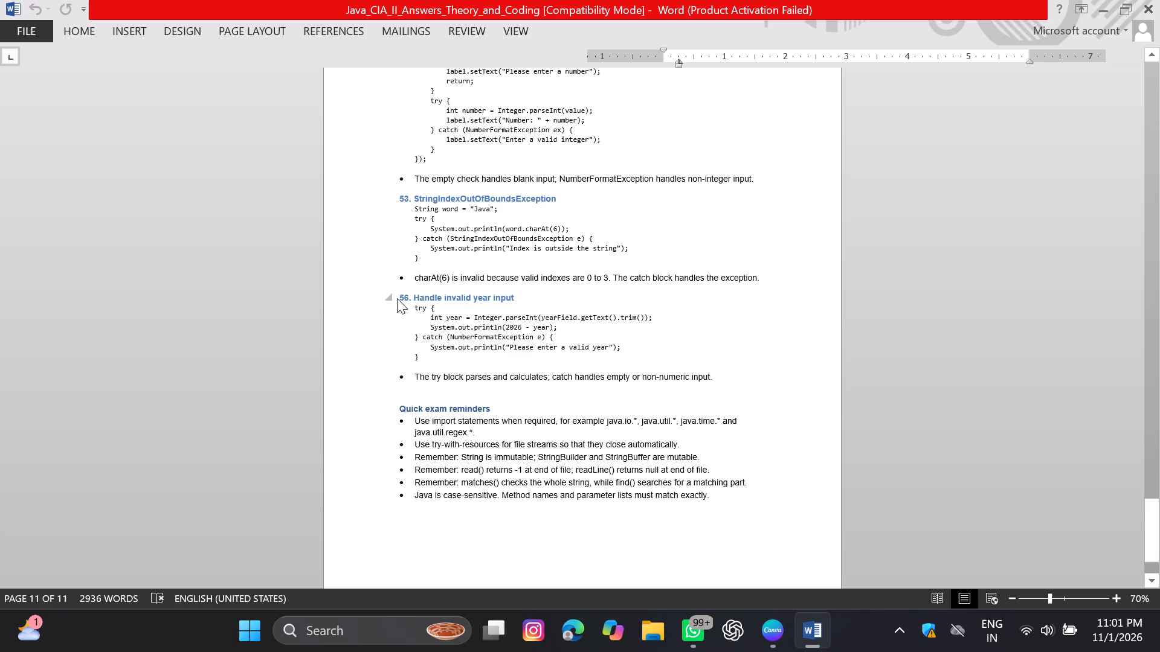
{"action": "left_click_drag", "start_coordinate": [399, 296], "coordinate": [527, 357]}
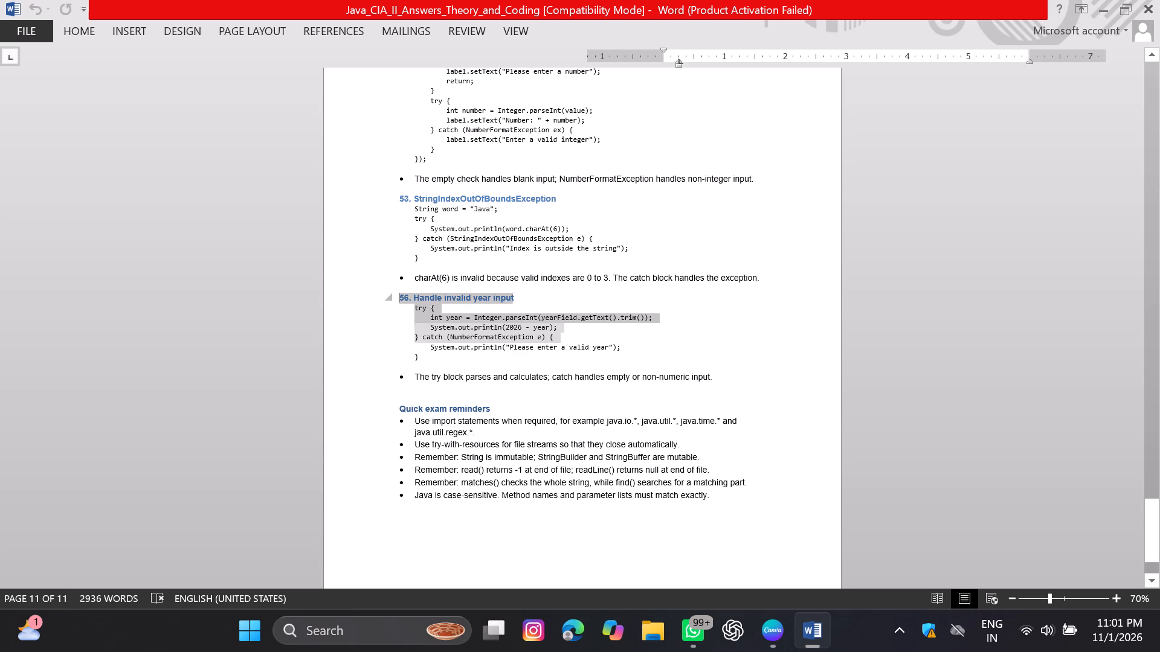
{"action": "left_click_drag", "start_coordinate": [527, 357], "coordinate": [712, 386]}
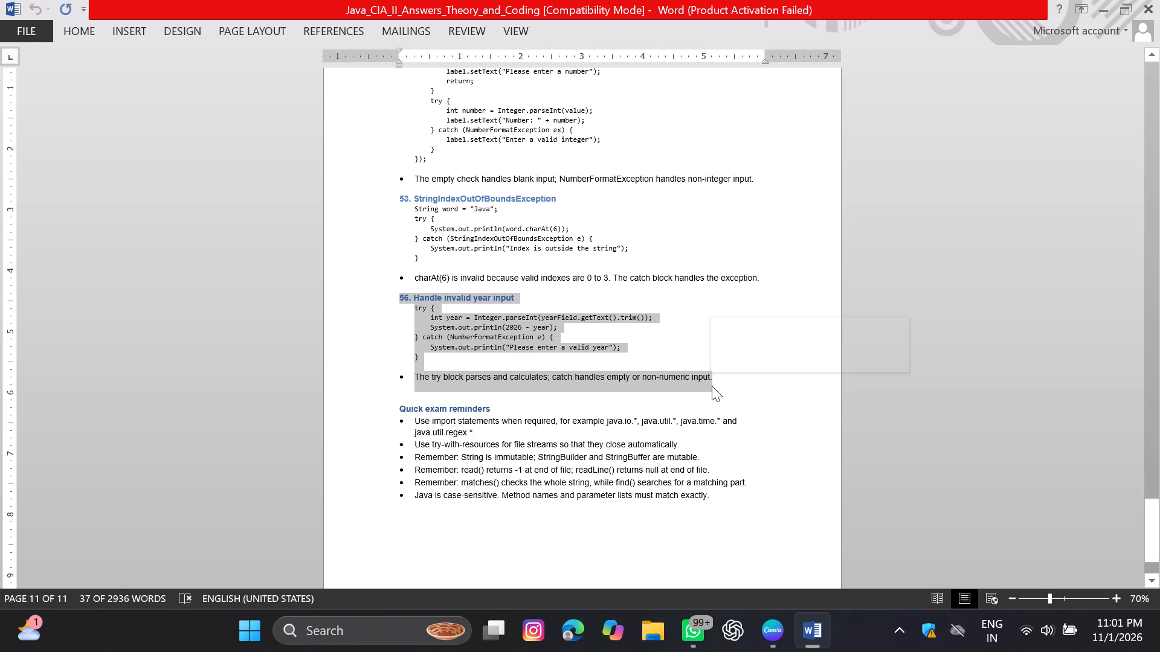
{"action": "key", "text": "ctrl+space"}
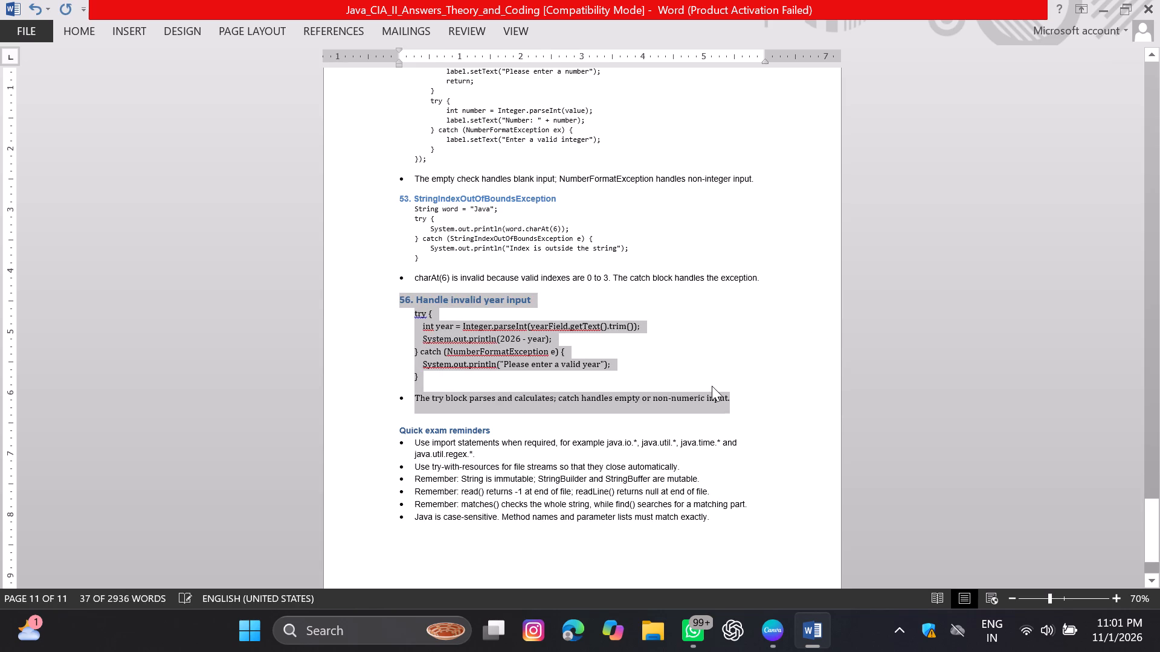
Paste the copied question 27, "Current date in dd-MM-yyyy", onto the blank A4 page in Canva and set its font size to 12.
{"action": "key", "text": "alt+Tab"}
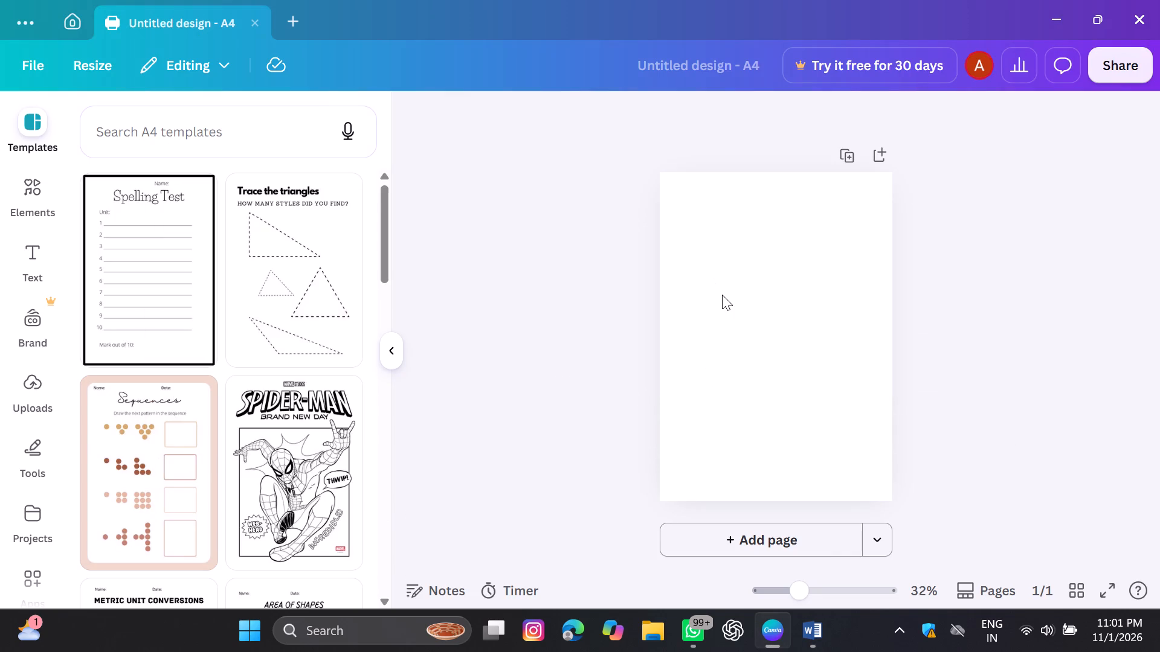
{"action": "left_click", "coordinate": [722, 295]}
{"action": "key", "text": "ctrl+v"}
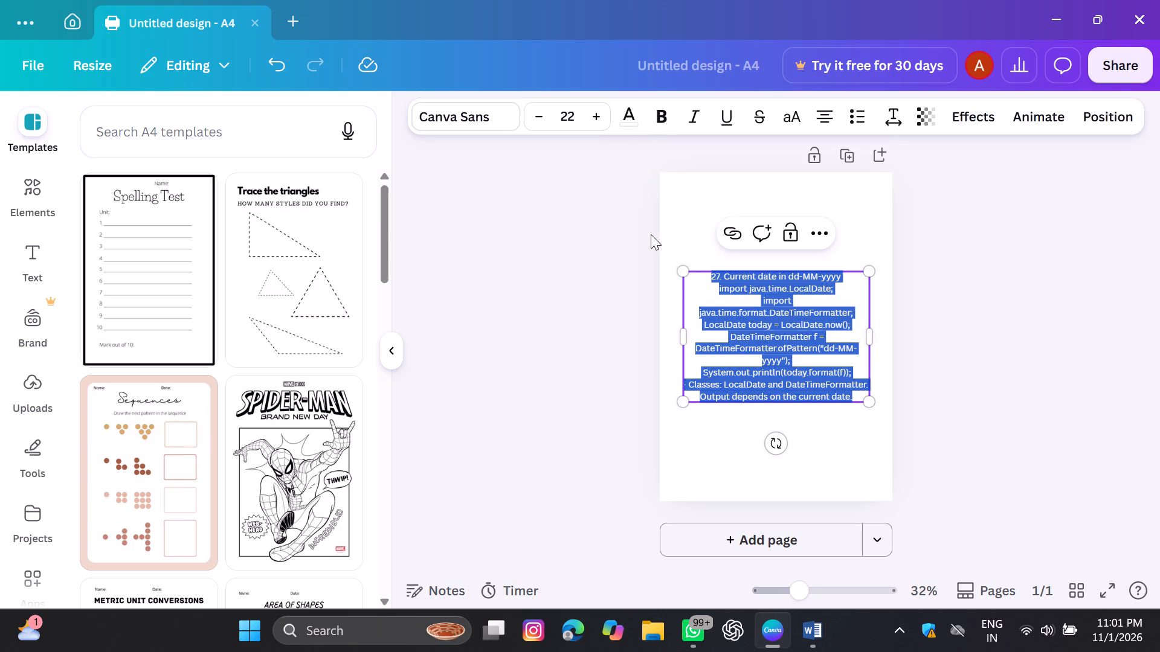
{"action": "left_click", "coordinate": [562, 119]}
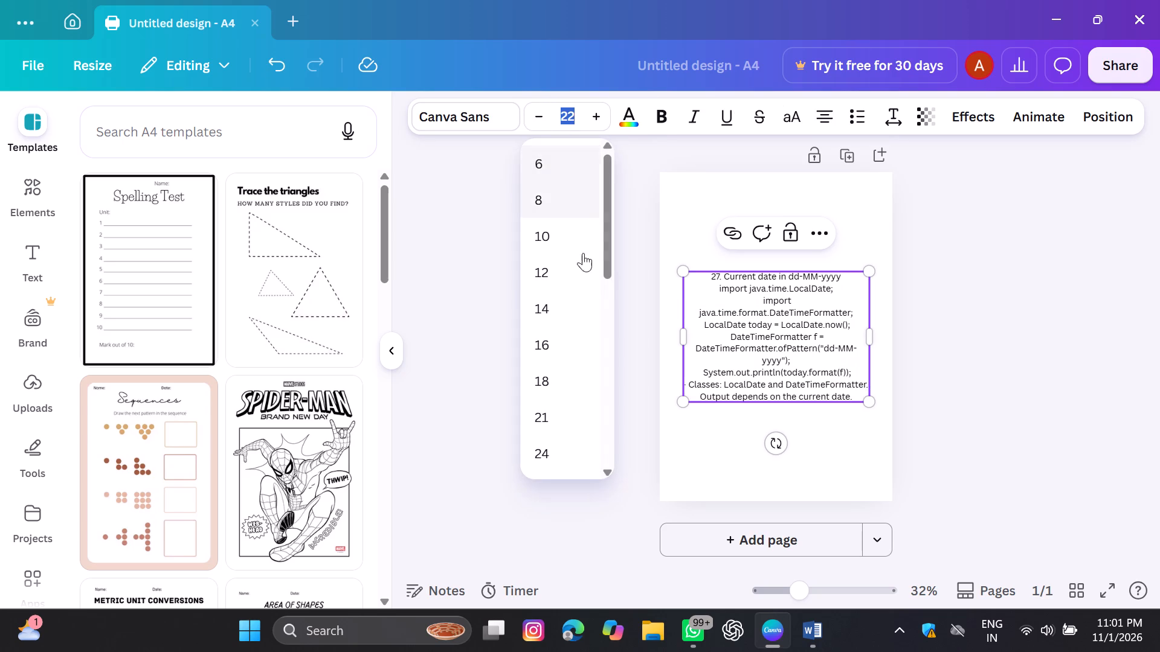
{"action": "left_click", "coordinate": [584, 269]}
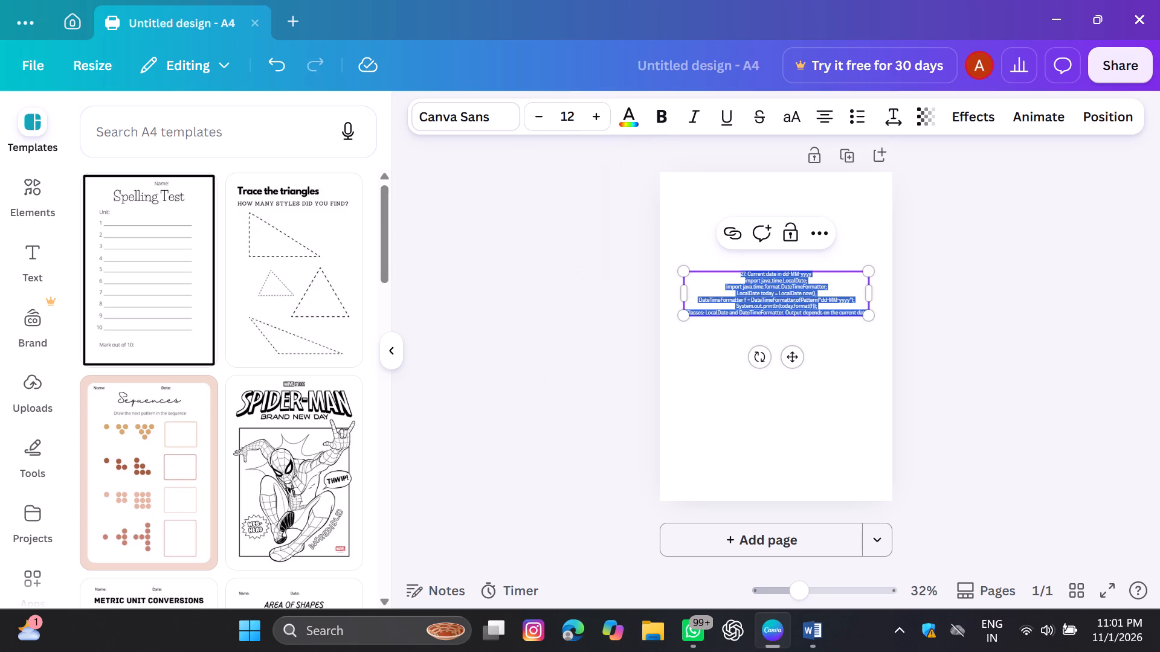
Narrow question 27's text box to about half the page width and move it to the page's upper-left corner.
{"action": "left_click_drag", "start_coordinate": [872, 292], "coordinate": [781, 302]}
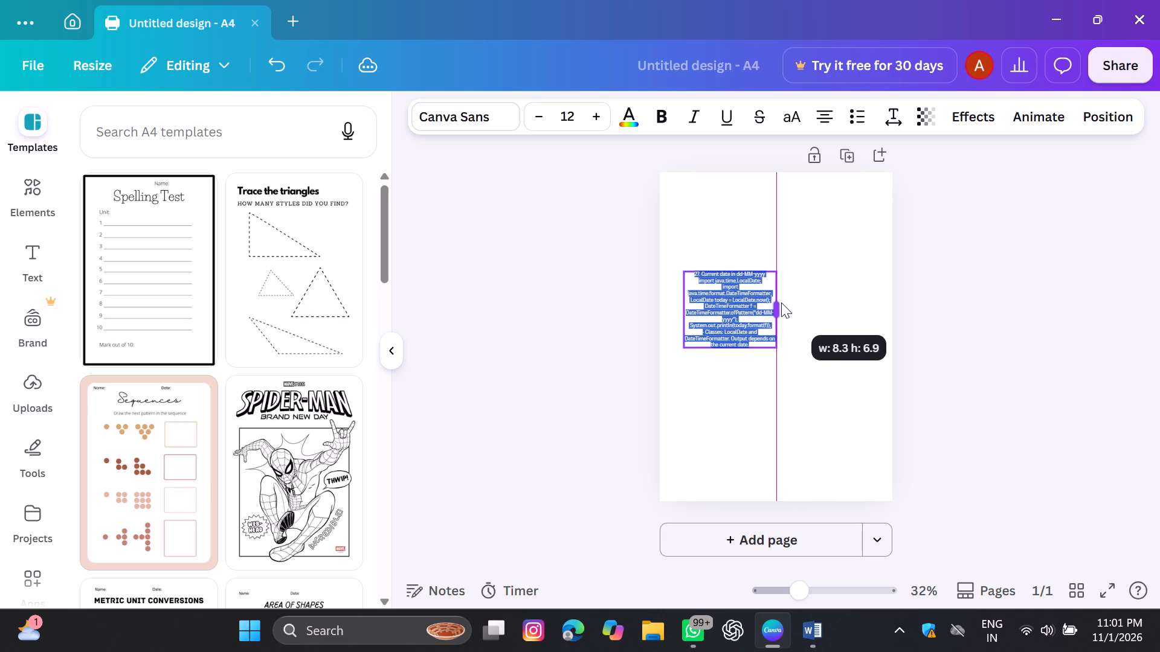
{"action": "left_click_drag", "start_coordinate": [781, 302], "coordinate": [805, 300]}
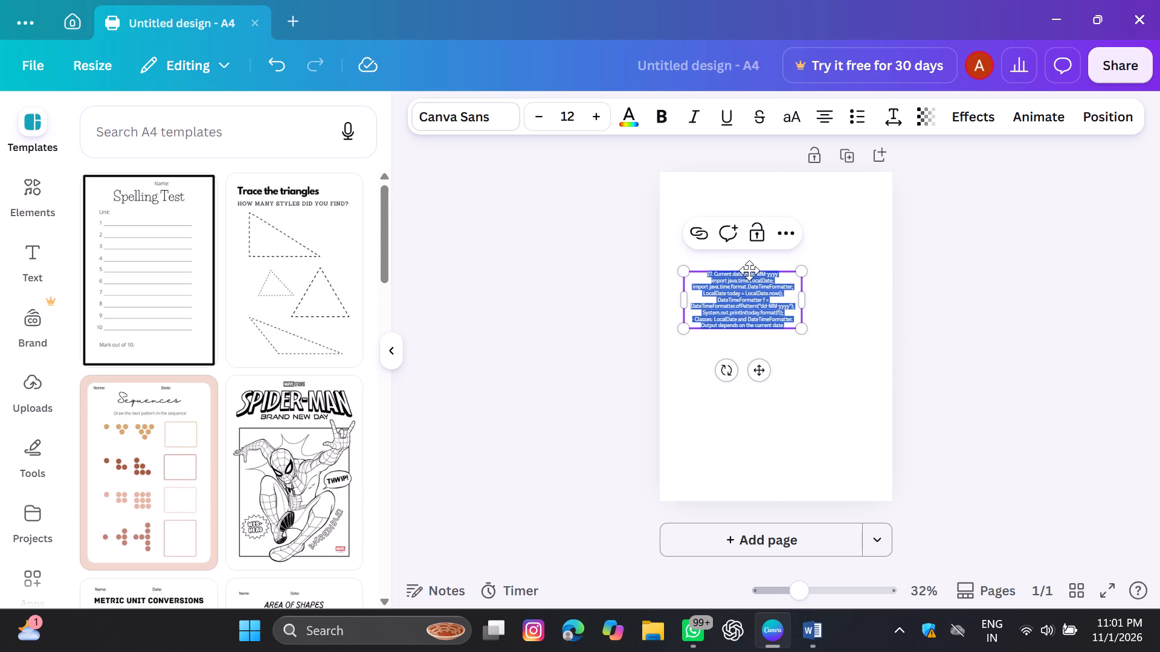
{"action": "left_click_drag", "start_coordinate": [749, 270], "coordinate": [730, 181]}
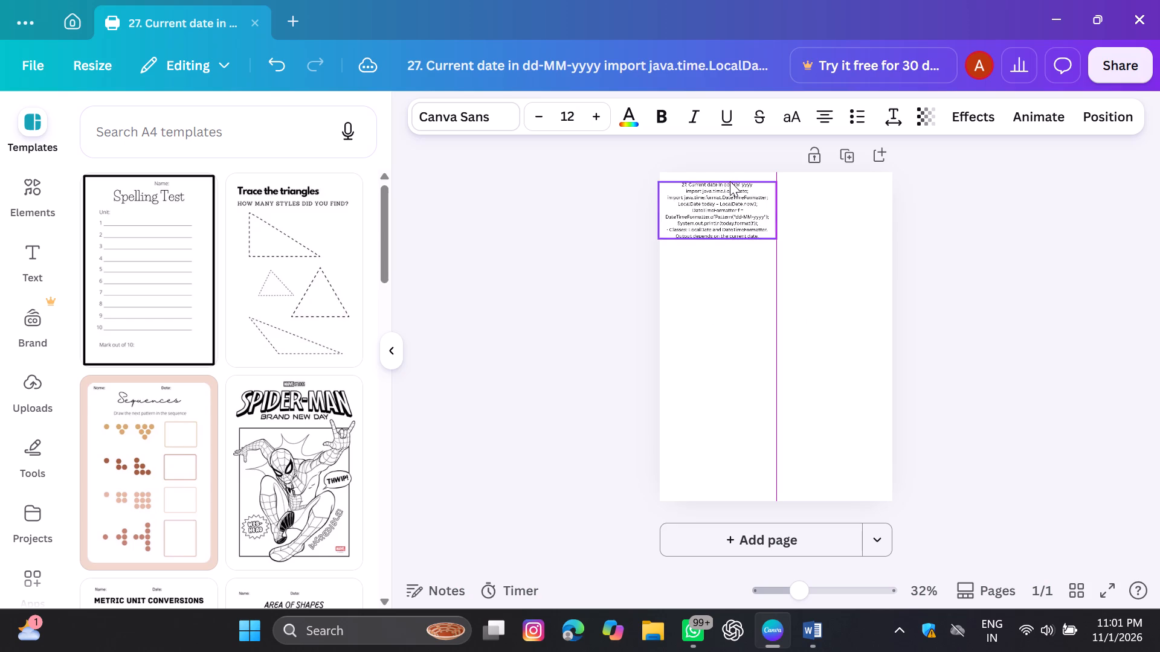
{"action": "left_click_drag", "start_coordinate": [730, 181], "coordinate": [734, 179]}
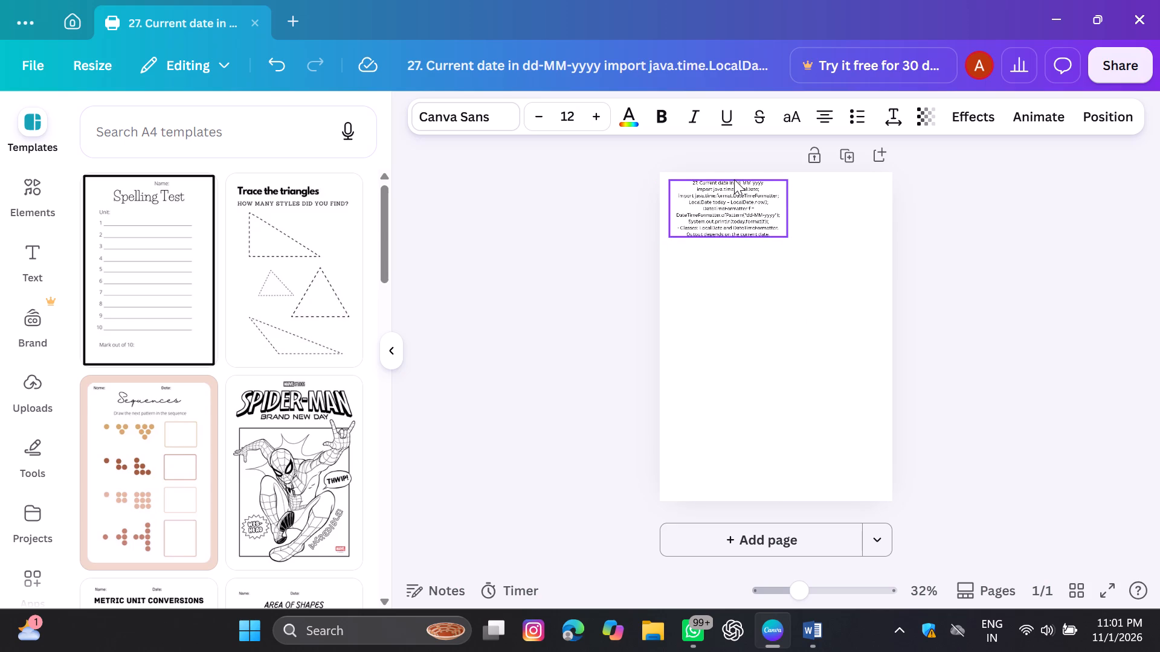
{"action": "left_click_drag", "start_coordinate": [734, 179], "coordinate": [734, 182]}
{"action": "left_click", "coordinate": [803, 341]}
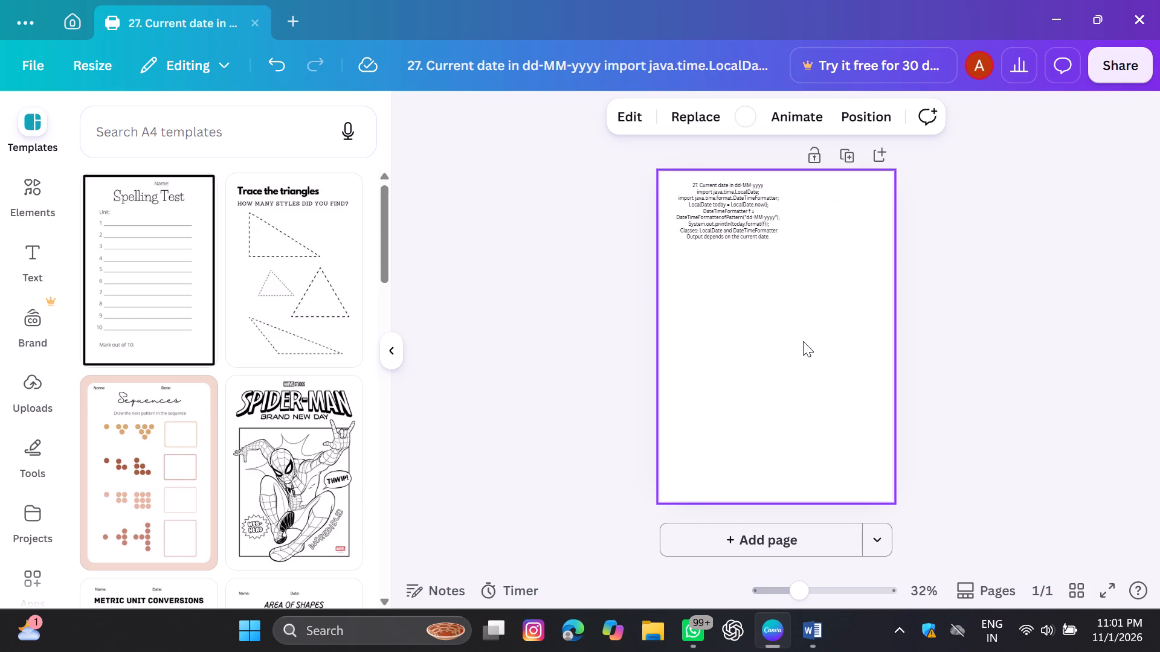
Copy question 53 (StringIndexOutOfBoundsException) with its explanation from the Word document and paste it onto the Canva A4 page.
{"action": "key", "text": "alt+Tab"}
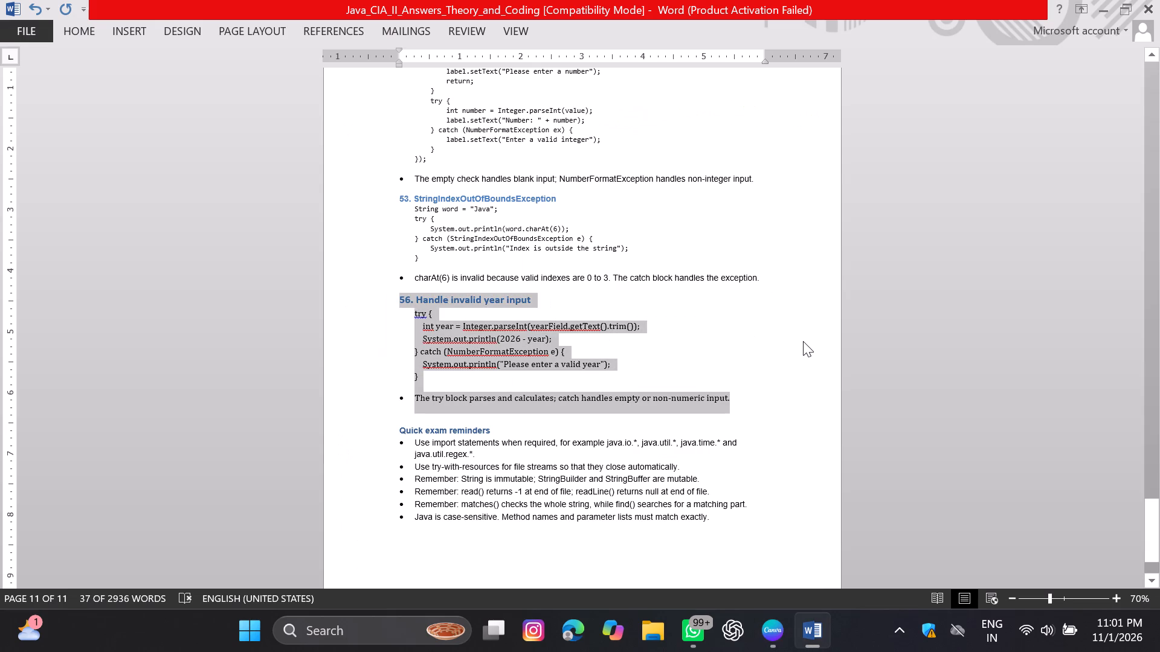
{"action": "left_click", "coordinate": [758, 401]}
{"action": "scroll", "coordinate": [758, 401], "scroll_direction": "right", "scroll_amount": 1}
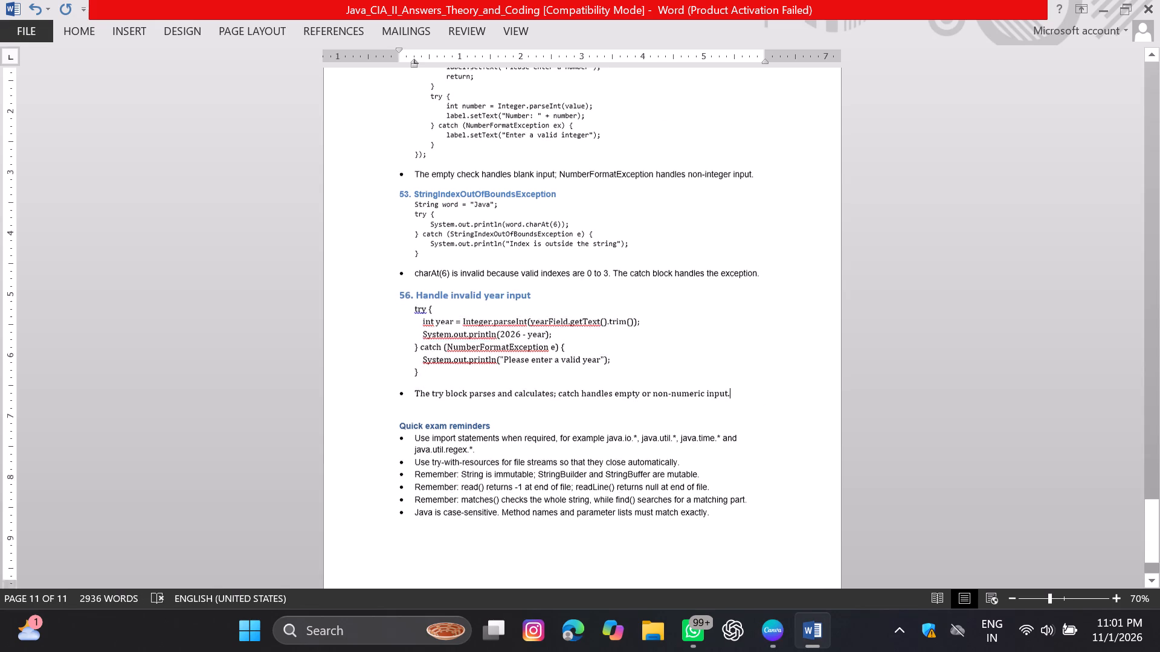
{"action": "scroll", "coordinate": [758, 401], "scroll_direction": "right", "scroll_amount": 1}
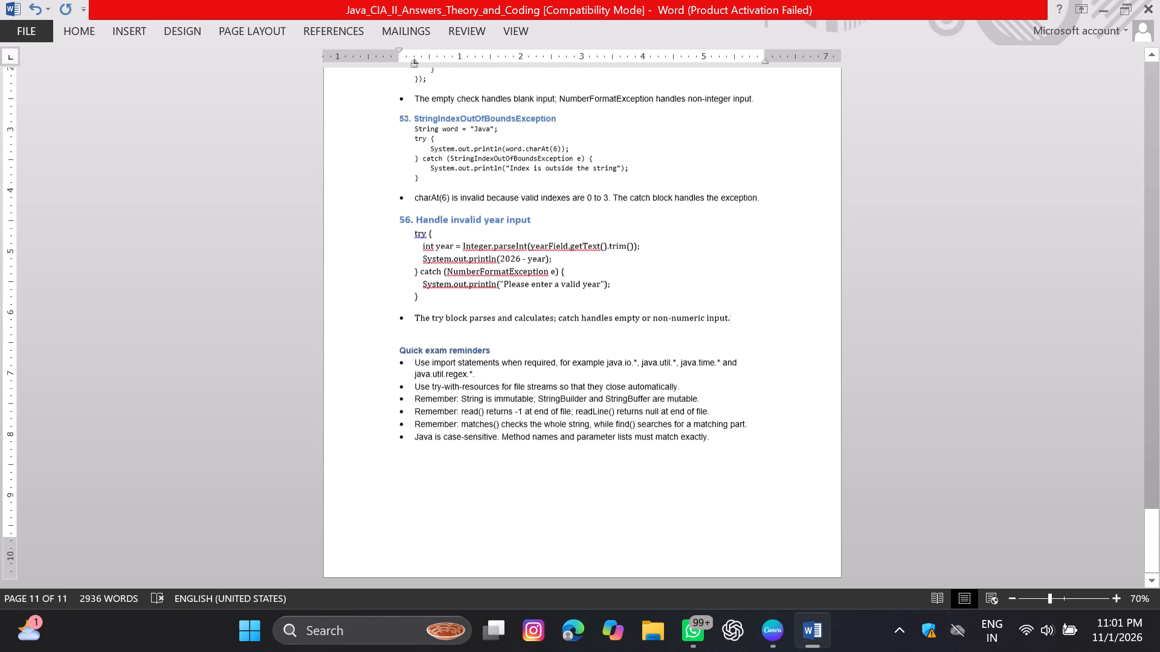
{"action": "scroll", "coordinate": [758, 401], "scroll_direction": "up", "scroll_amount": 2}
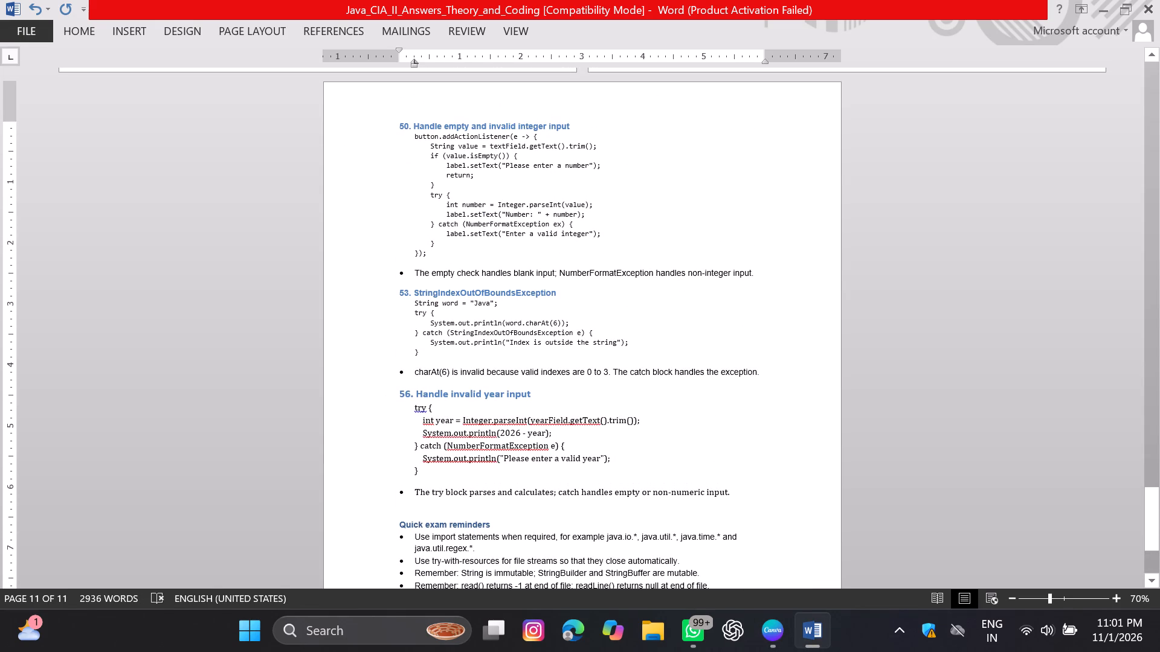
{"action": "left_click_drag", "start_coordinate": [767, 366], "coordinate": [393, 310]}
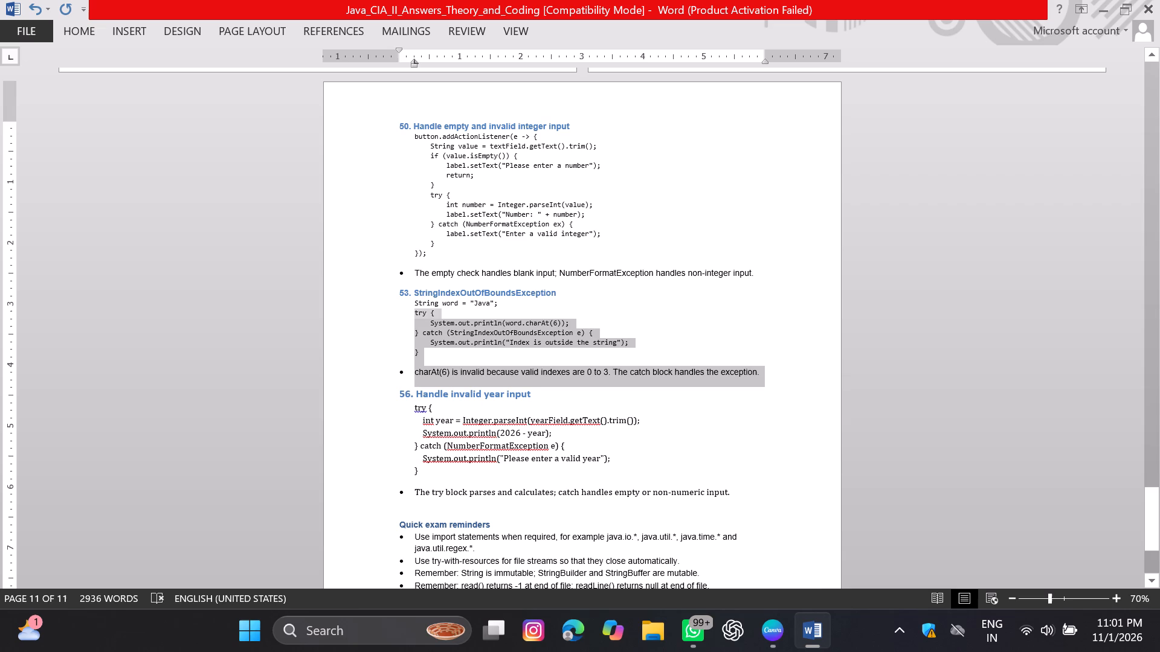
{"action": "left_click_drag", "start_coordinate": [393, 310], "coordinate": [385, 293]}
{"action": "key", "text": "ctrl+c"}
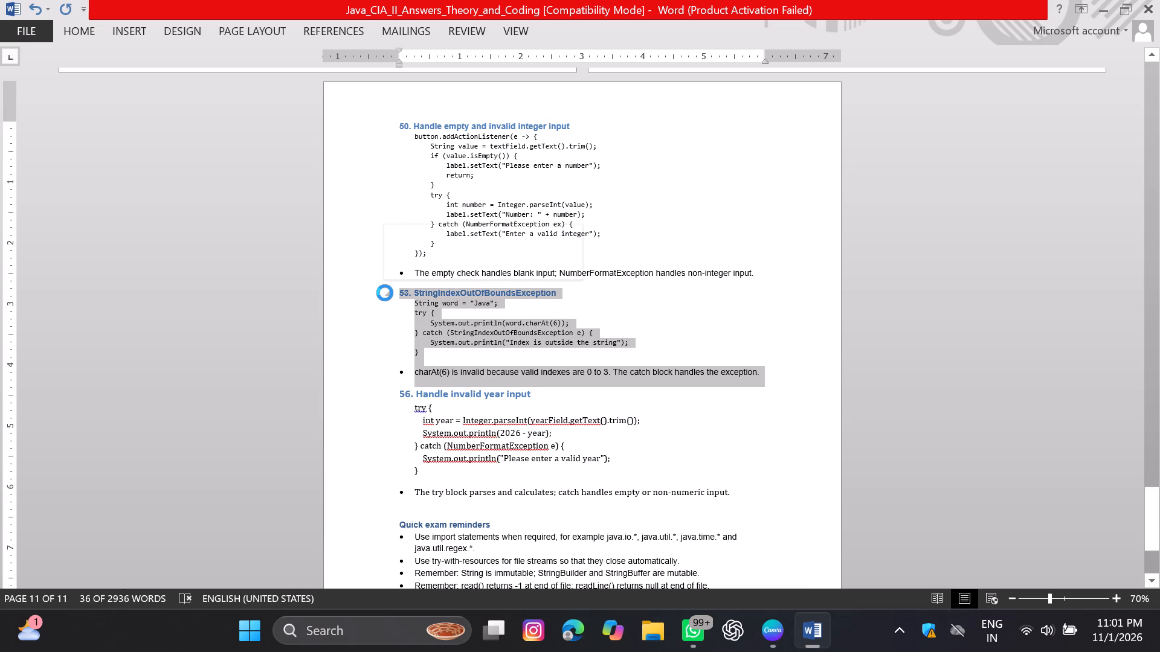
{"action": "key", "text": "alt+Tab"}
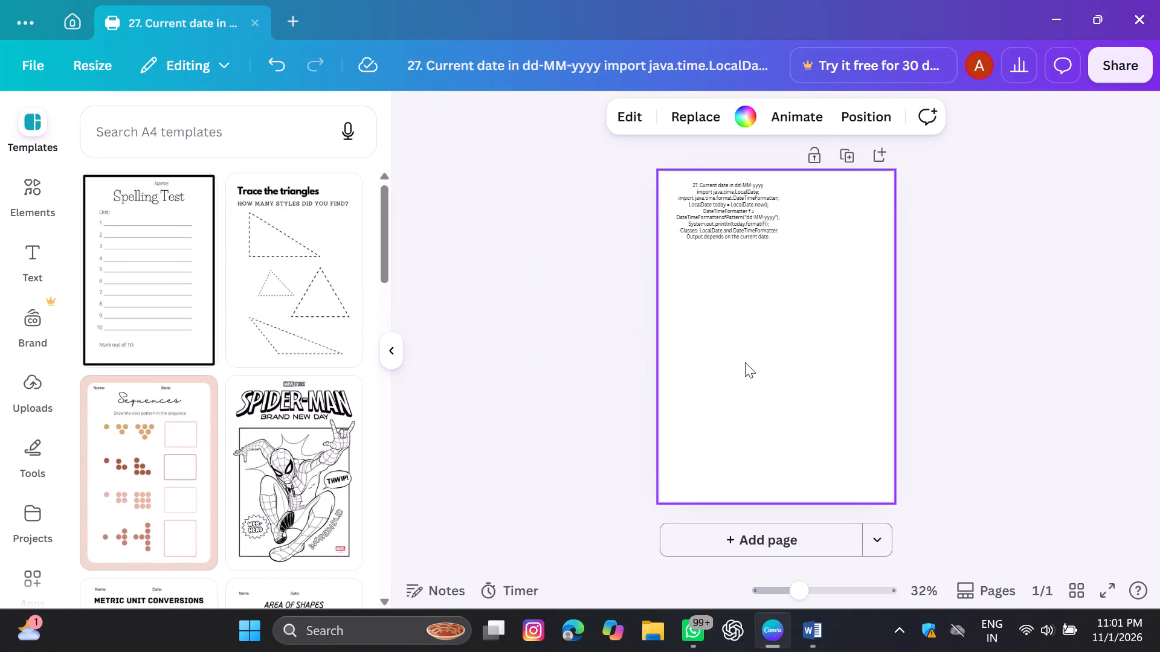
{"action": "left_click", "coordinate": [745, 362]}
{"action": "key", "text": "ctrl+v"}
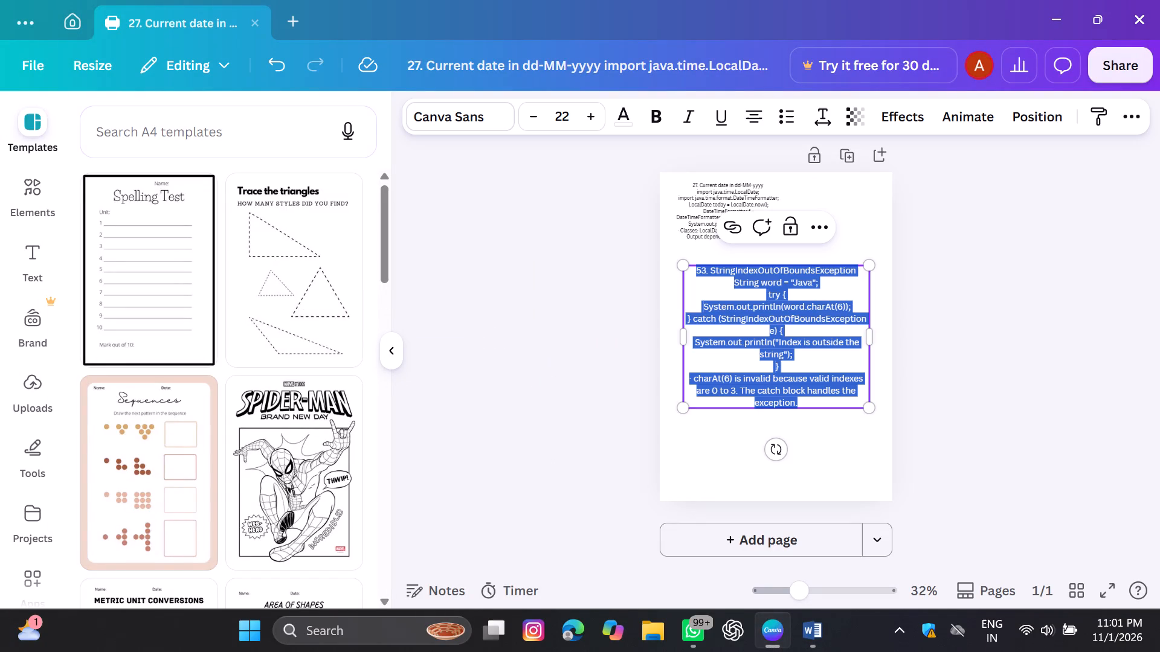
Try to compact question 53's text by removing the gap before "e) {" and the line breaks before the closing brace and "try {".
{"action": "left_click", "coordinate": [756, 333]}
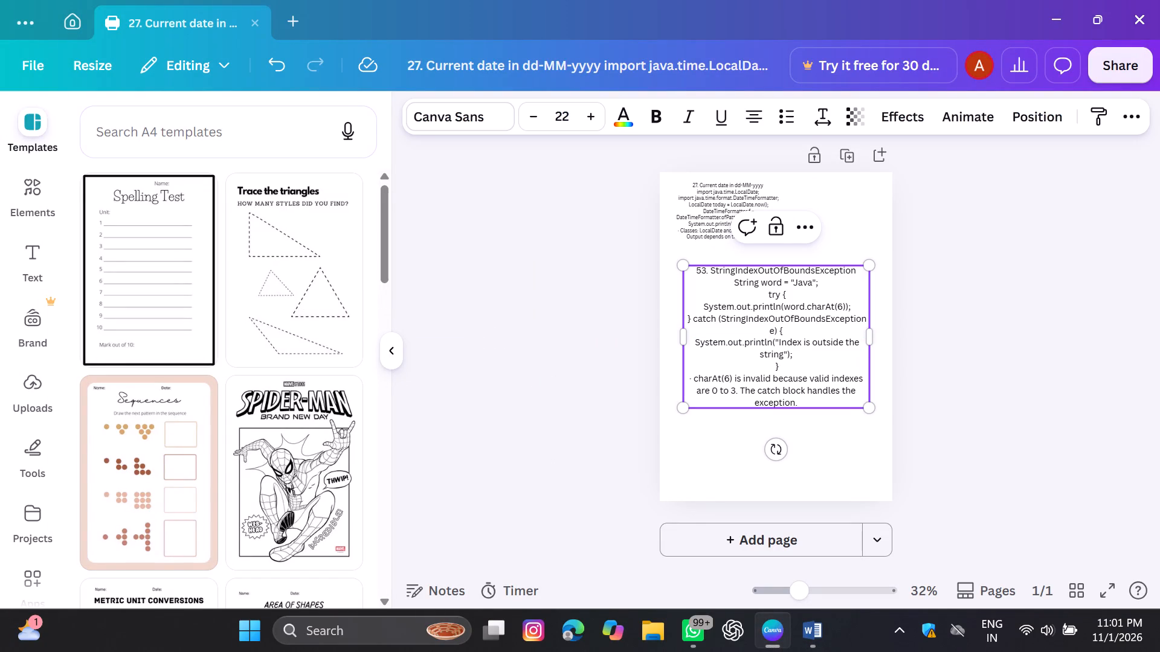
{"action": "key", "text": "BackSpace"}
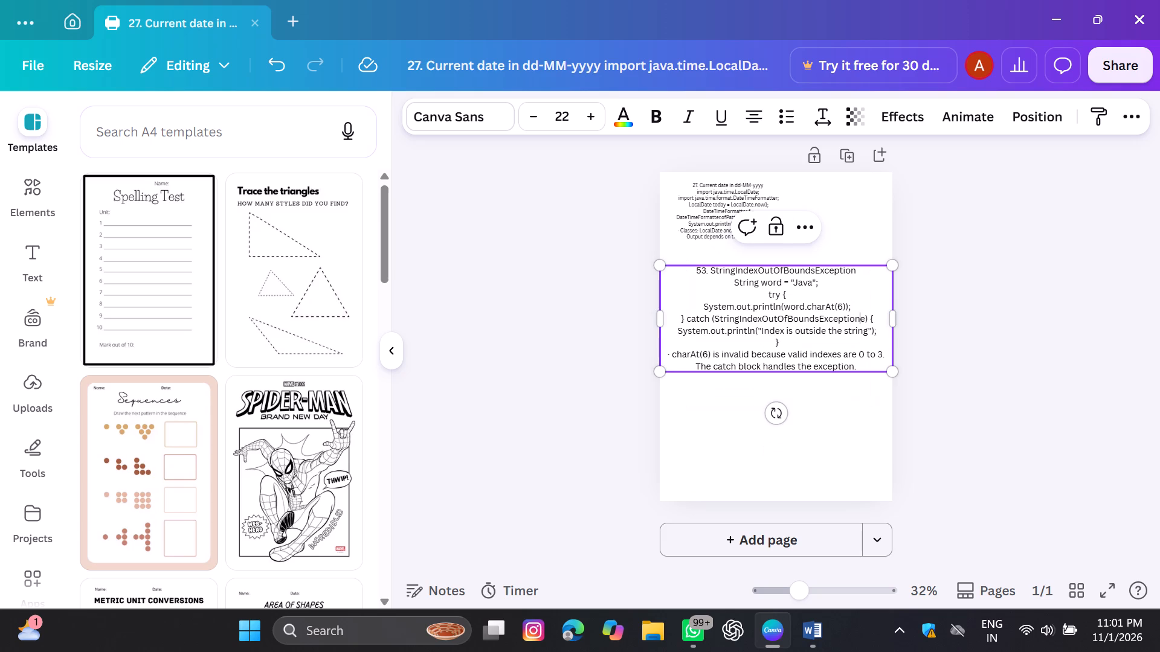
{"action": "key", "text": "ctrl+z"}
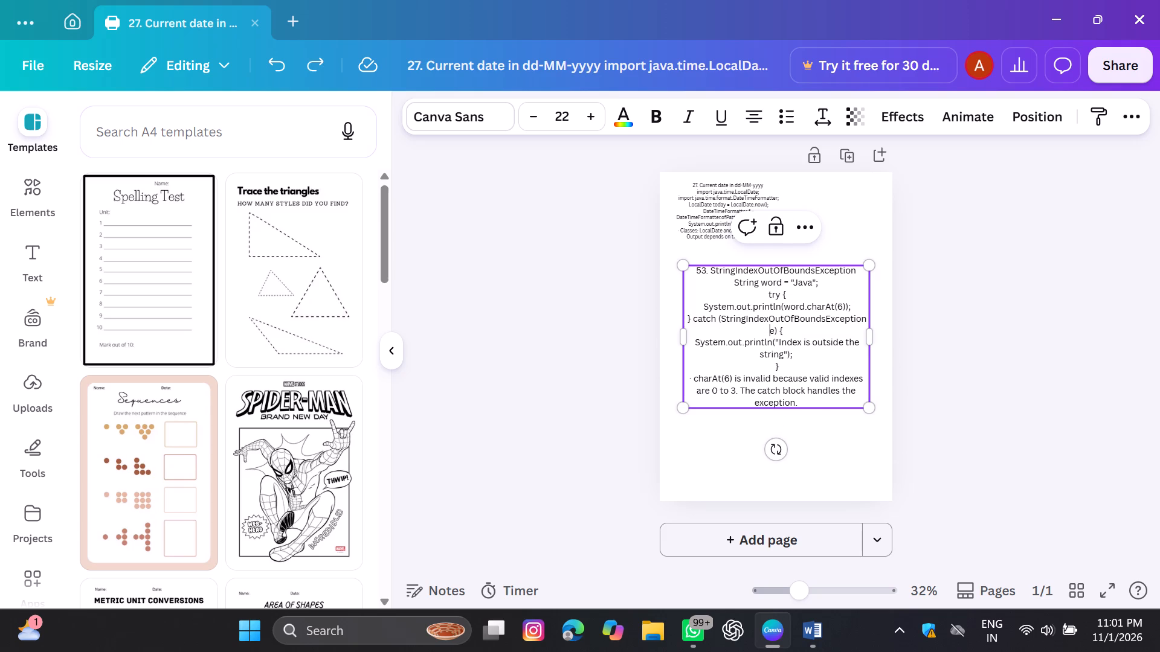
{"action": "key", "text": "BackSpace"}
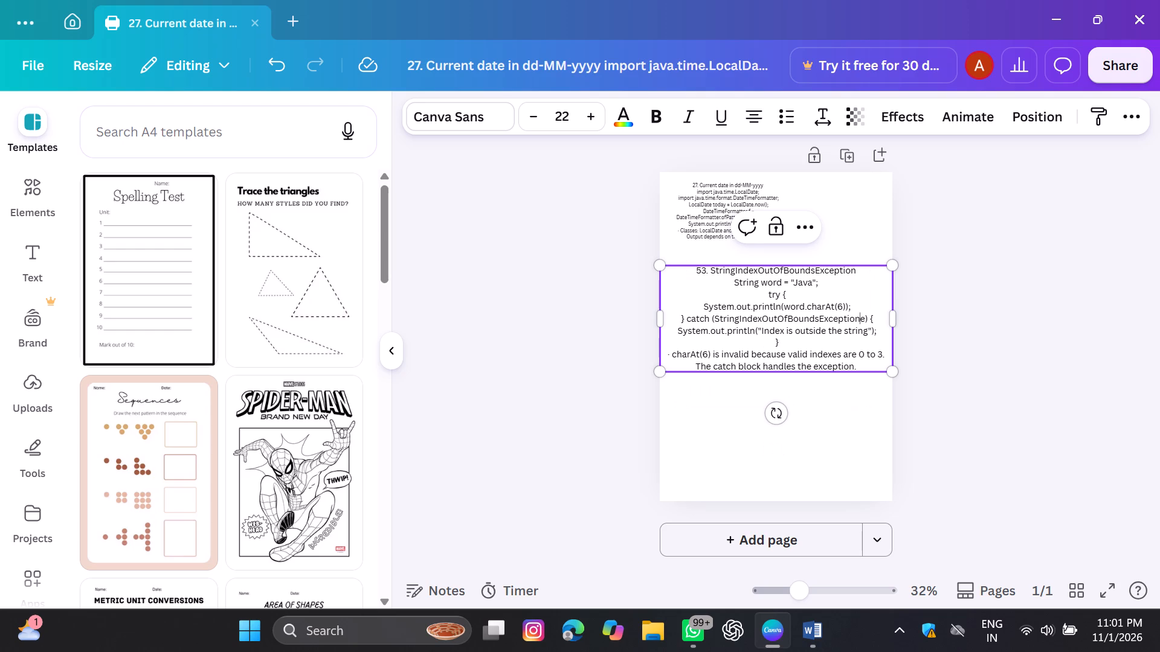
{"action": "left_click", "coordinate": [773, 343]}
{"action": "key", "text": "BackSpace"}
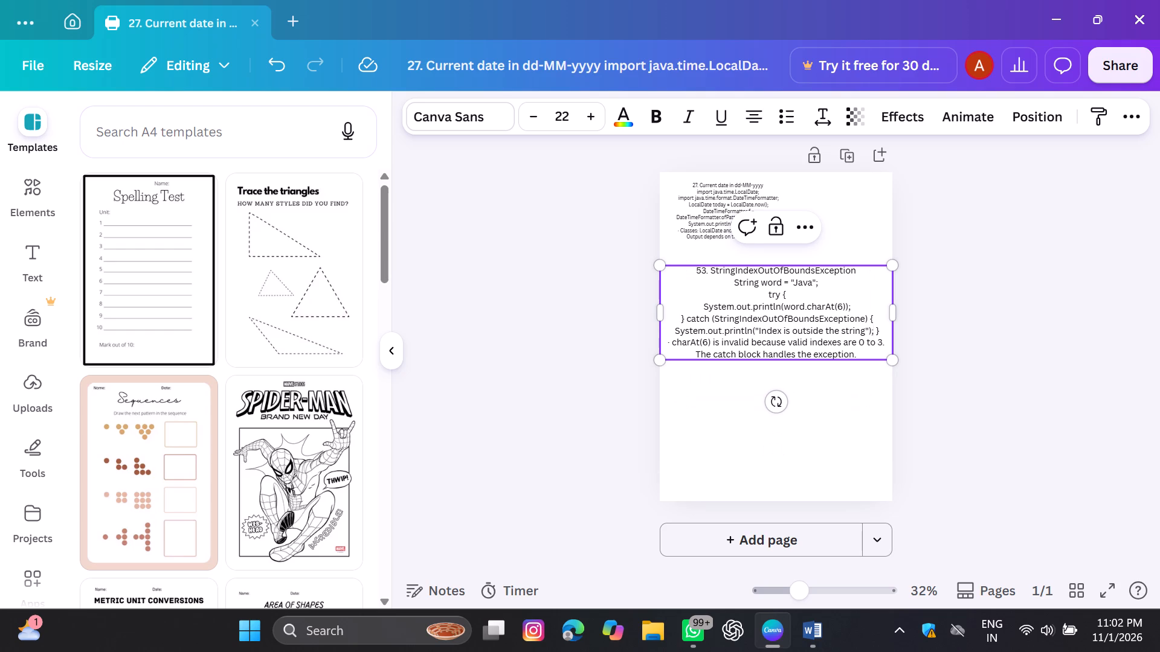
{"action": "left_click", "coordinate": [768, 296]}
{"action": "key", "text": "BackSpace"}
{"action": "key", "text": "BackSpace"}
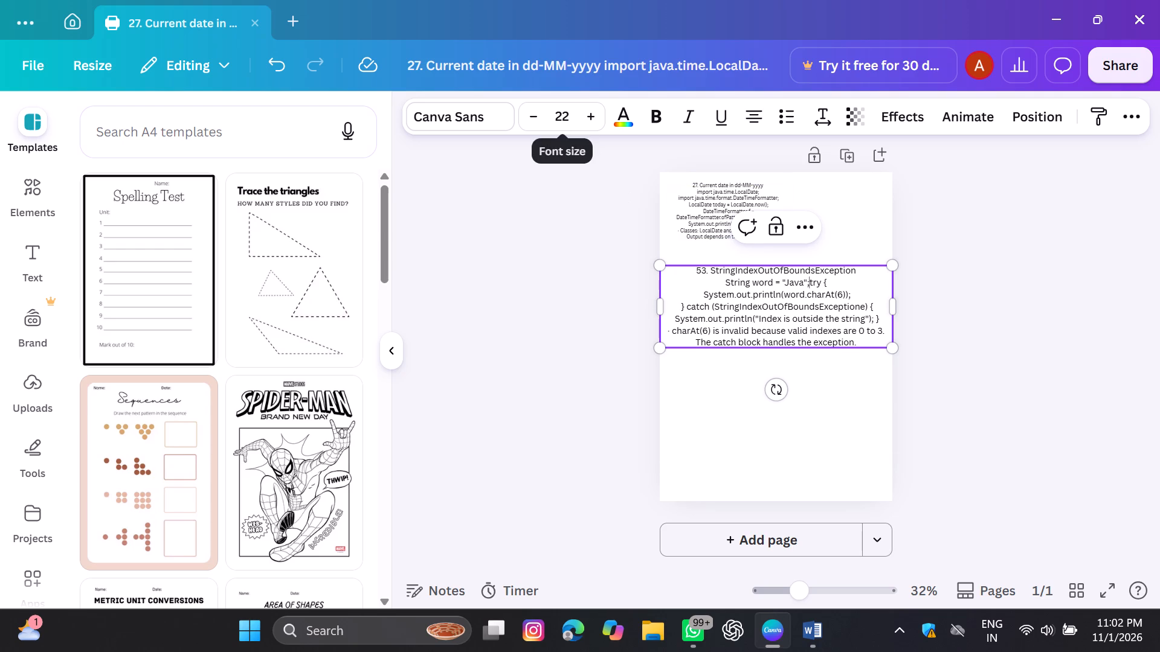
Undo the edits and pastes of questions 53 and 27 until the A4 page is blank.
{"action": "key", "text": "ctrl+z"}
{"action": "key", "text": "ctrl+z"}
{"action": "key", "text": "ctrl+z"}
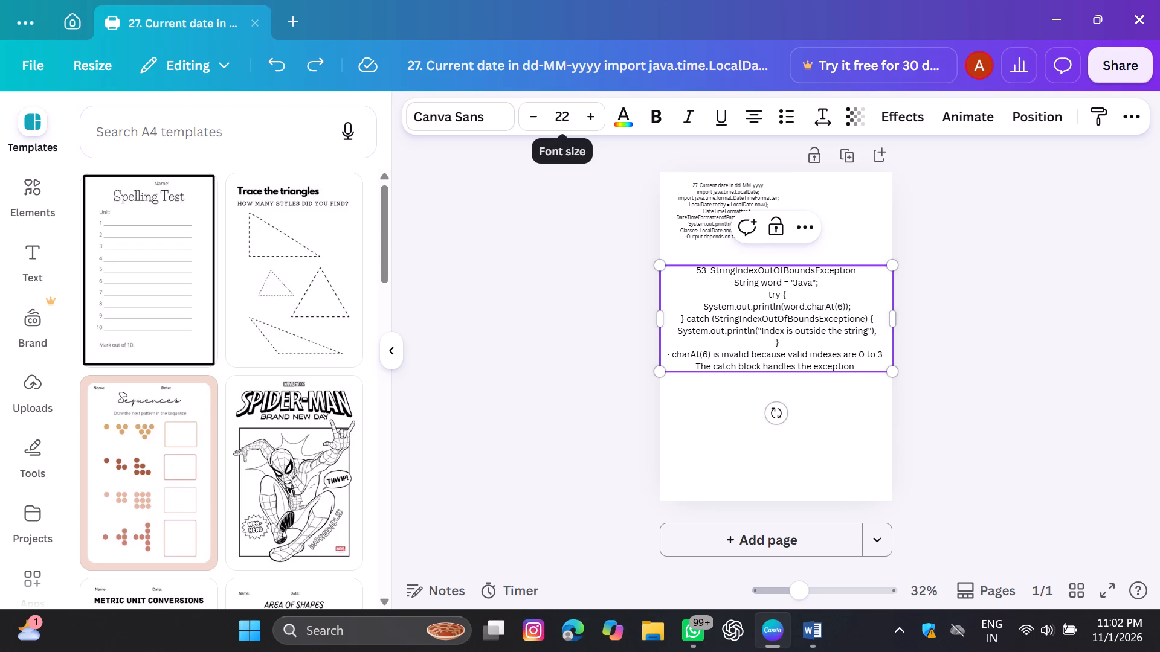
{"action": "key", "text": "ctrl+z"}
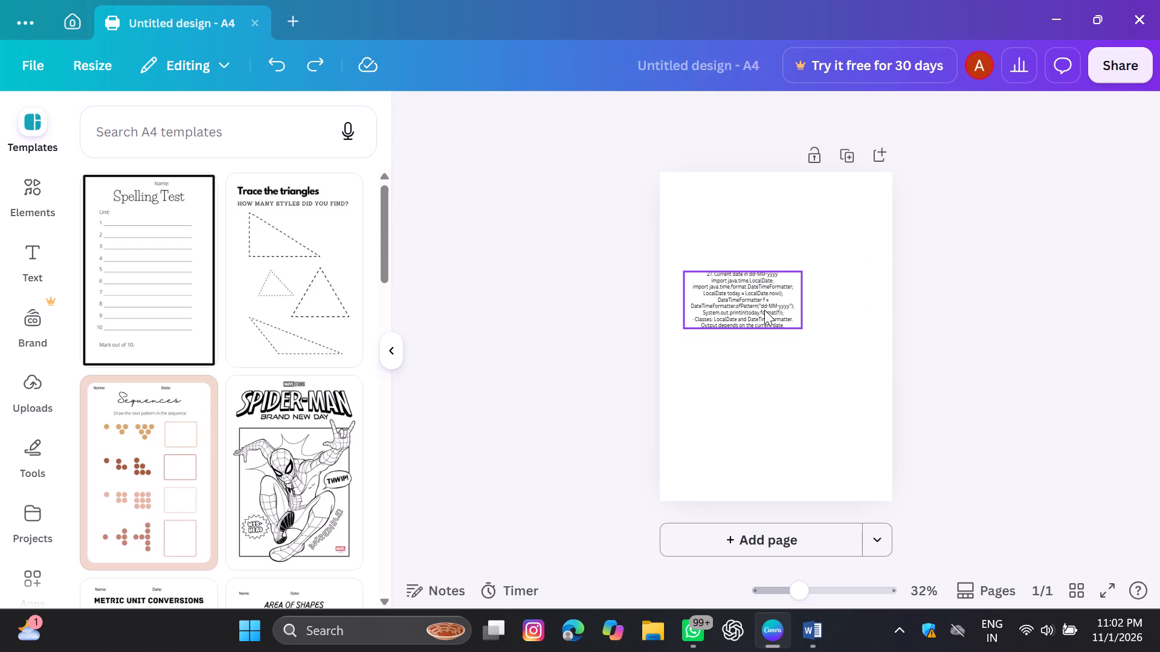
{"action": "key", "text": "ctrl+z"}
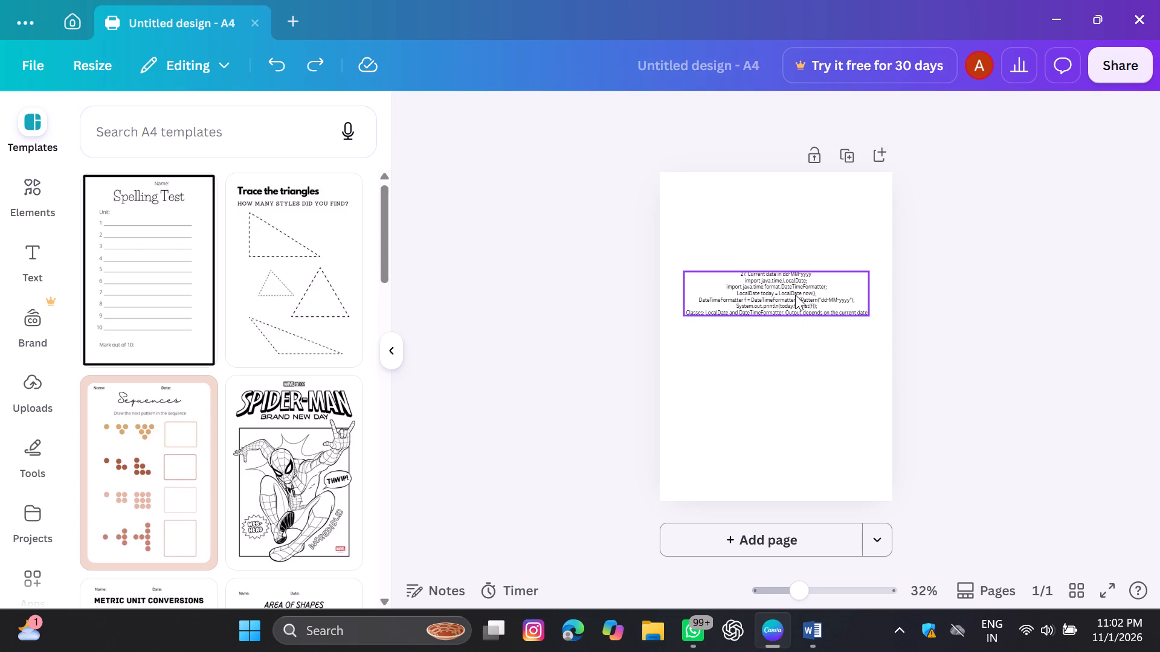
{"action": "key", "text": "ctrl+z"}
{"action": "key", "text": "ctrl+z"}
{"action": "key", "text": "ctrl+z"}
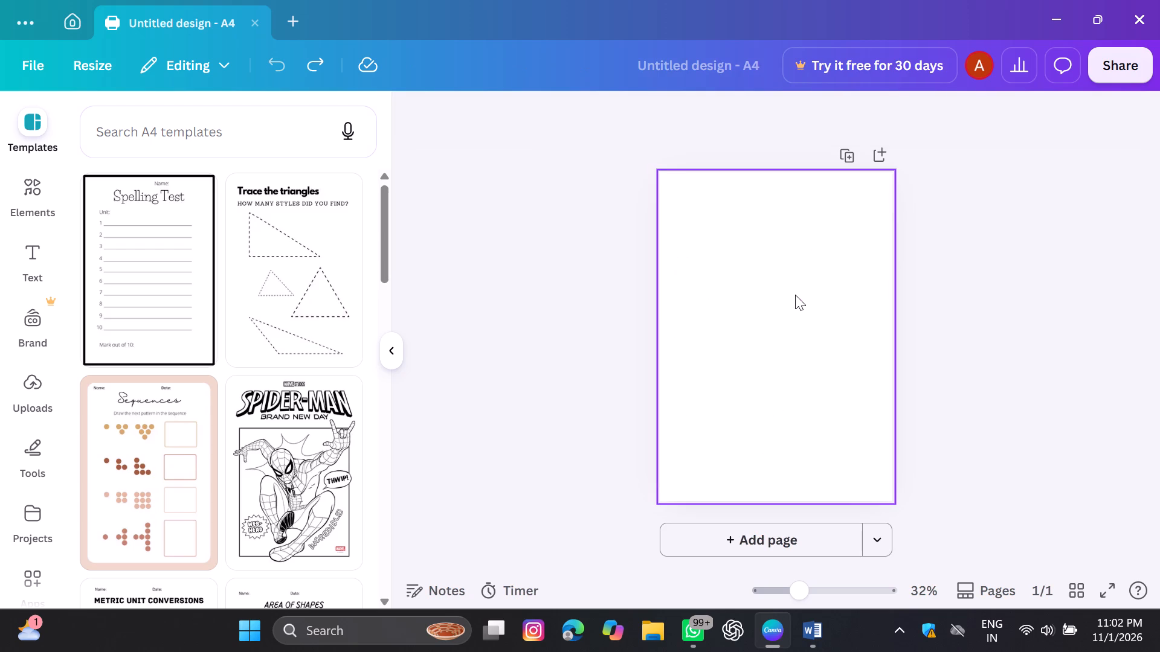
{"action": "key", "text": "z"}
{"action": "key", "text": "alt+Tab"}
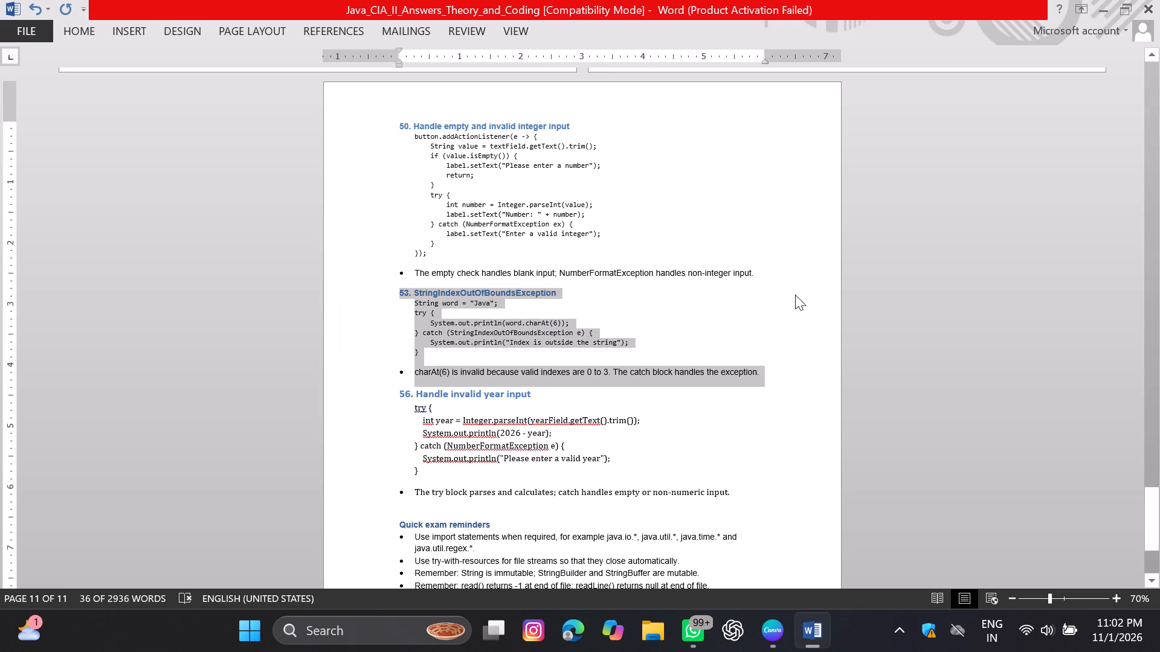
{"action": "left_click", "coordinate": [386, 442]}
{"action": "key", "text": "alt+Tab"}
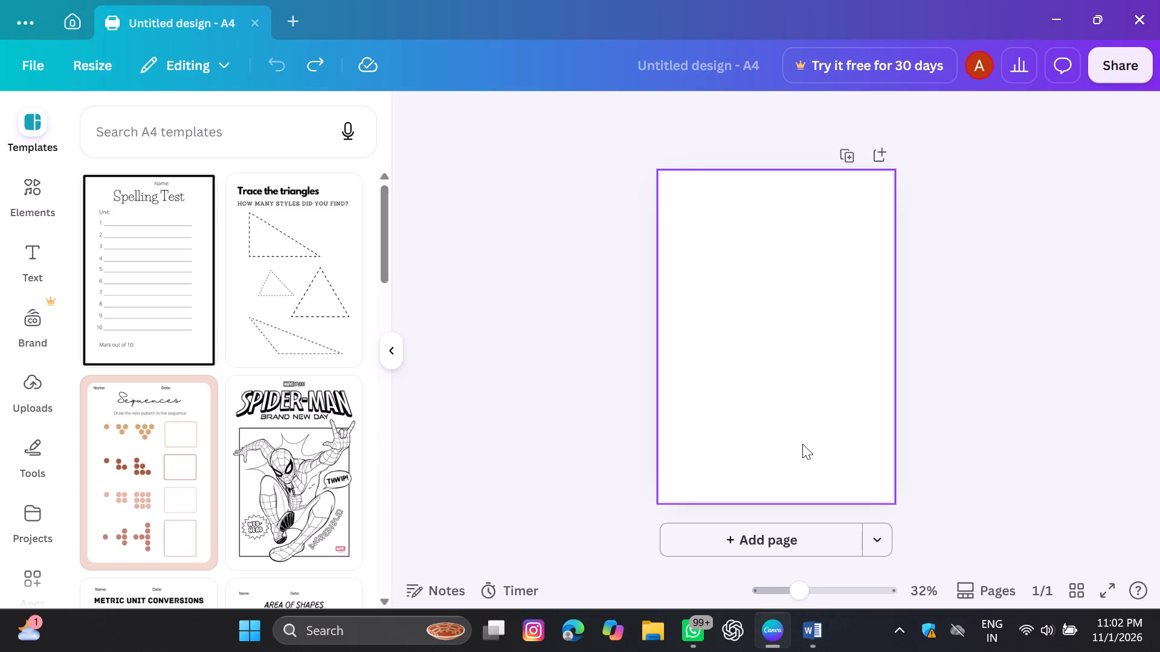
Close the emptied A4 design and create a new blank CV (A4, Portrait) design.
{"action": "left_click", "coordinate": [295, 21]}
{"action": "left_click", "coordinate": [259, 21]}
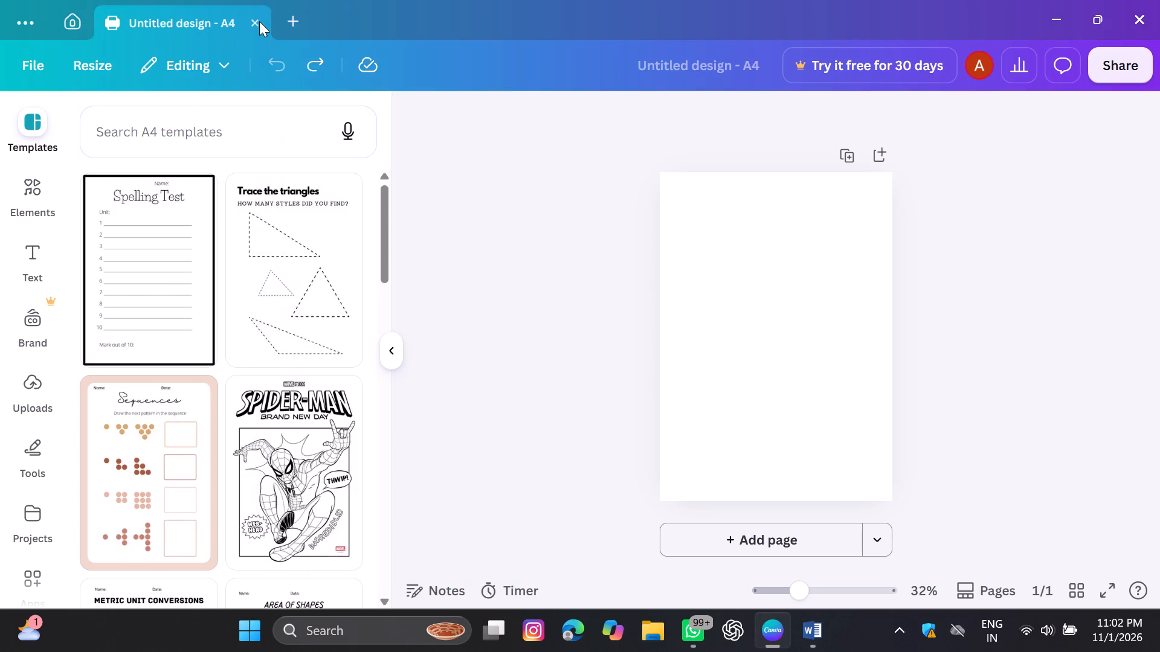
{"action": "left_click", "coordinate": [113, 24]}
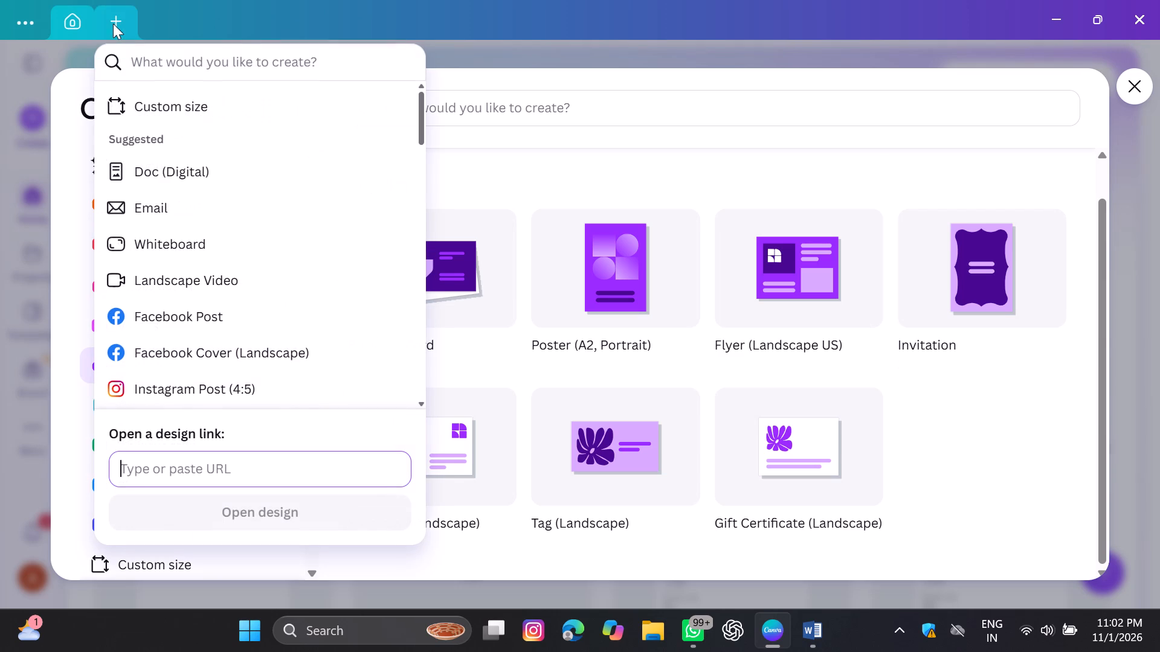
{"action": "scroll", "coordinate": [268, 364], "scroll_direction": "down", "scroll_amount": 5}
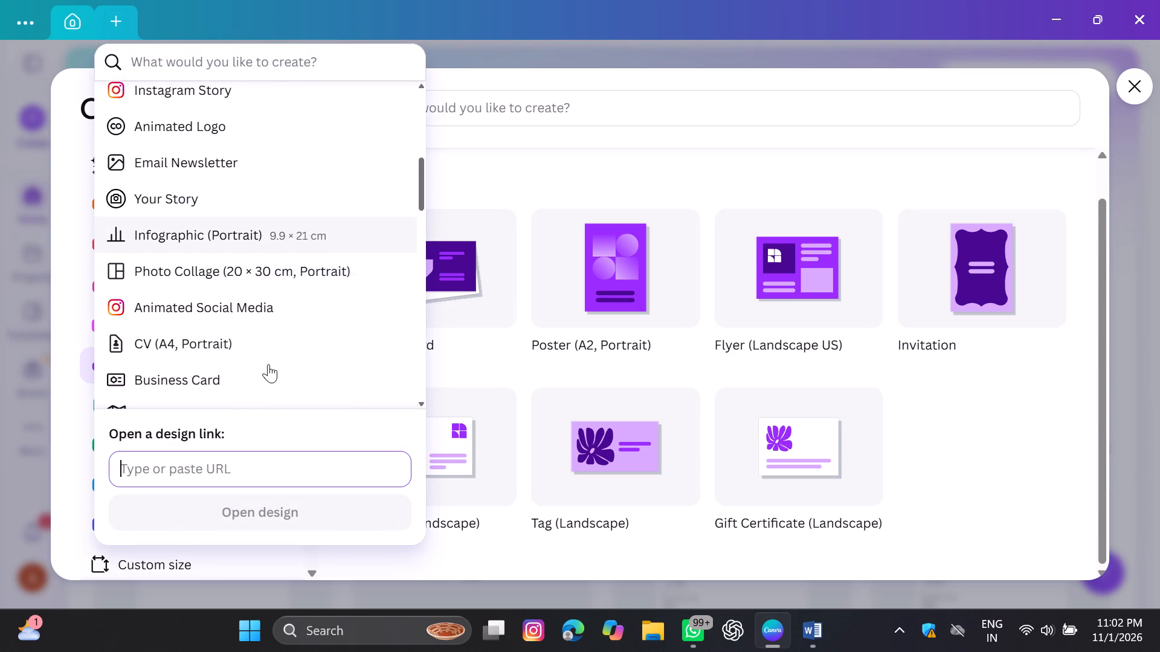
{"action": "scroll", "coordinate": [268, 364], "scroll_direction": "down", "scroll_amount": 2}
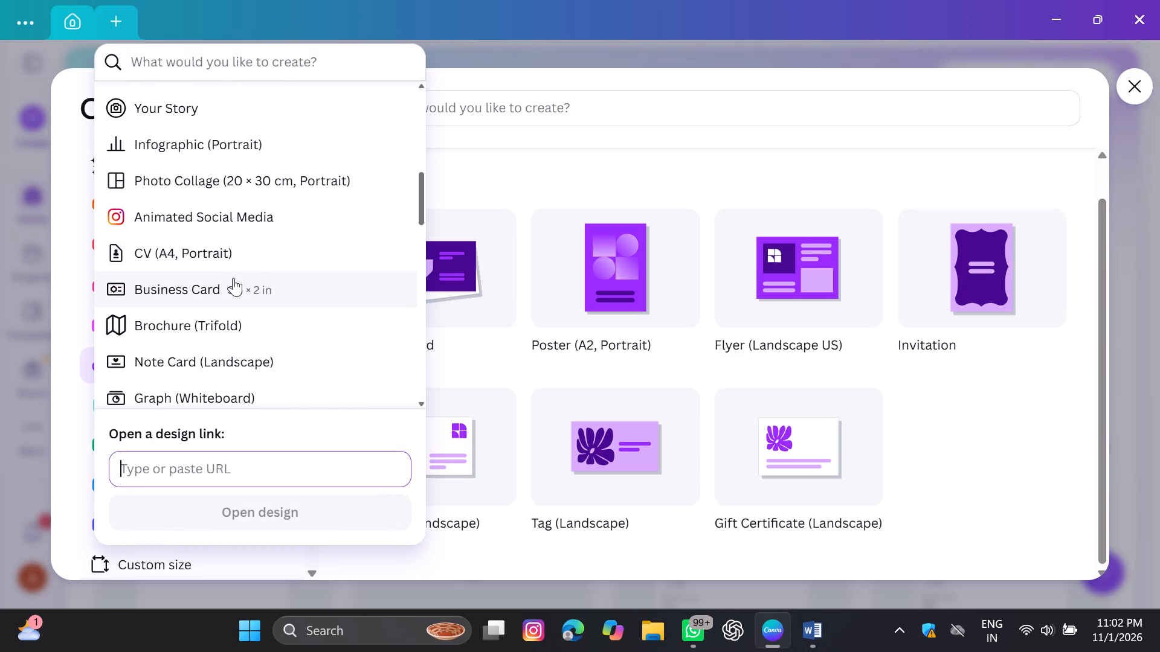
{"action": "left_click", "coordinate": [250, 252]}
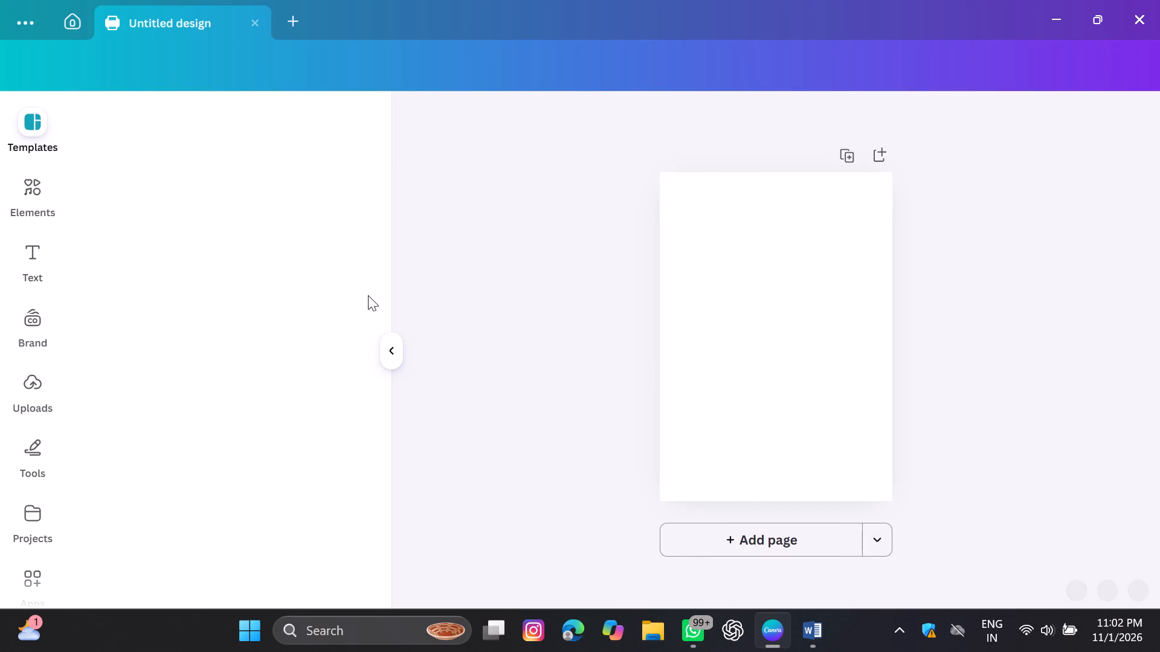
Copy the Word text from the Serialization code's try block through question 36 (DateTimeFormatter output) and paste it onto the new Canva page.
{"action": "key", "text": "alt+Tab"}
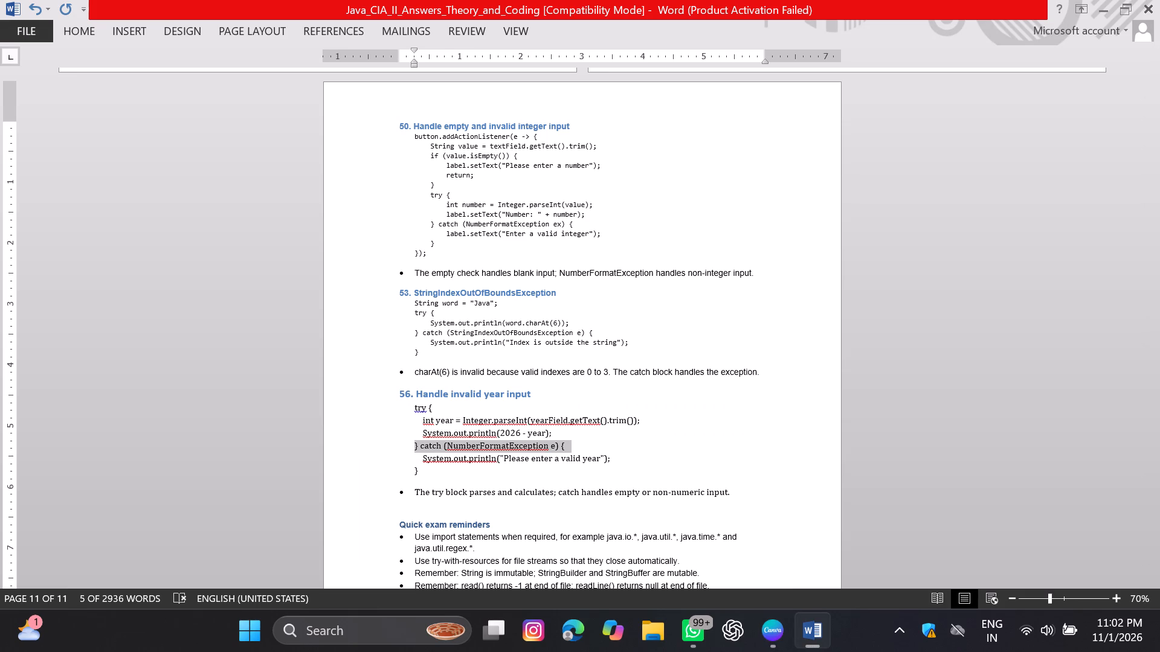
{"action": "scroll", "coordinate": [766, 220], "scroll_direction": "up", "scroll_amount": 4}
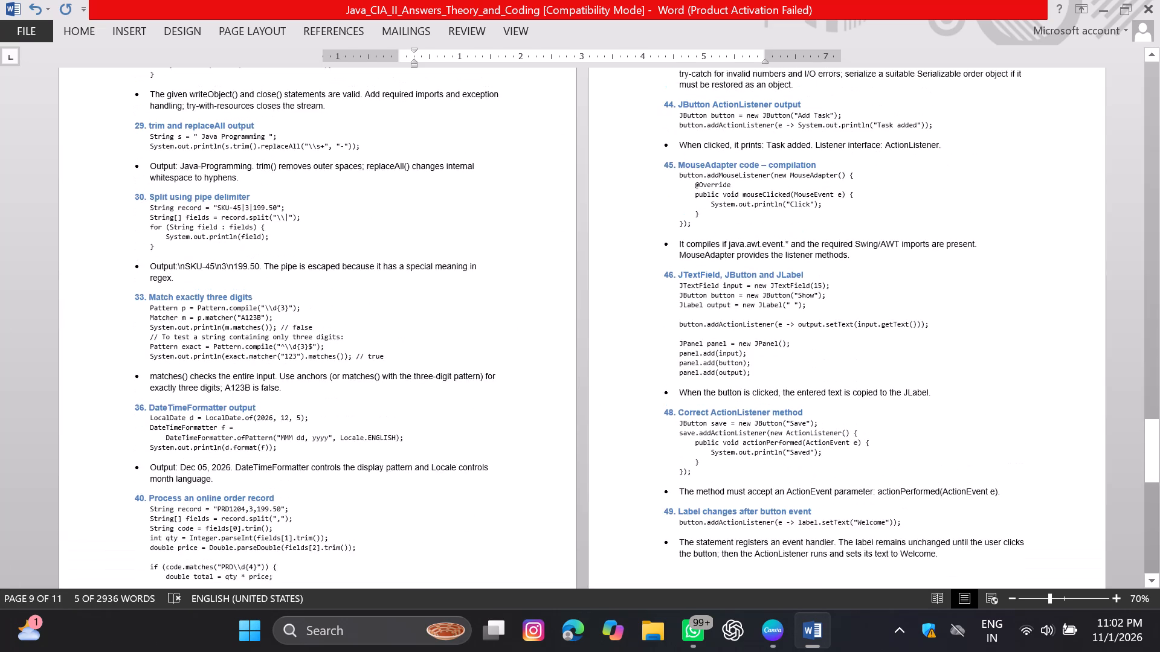
{"action": "scroll", "coordinate": [766, 220], "scroll_direction": "up", "scroll_amount": 1}
{"action": "scroll", "coordinate": [766, 220], "scroll_direction": "down", "scroll_amount": 3, "text": "ctrl"}
{"action": "scroll", "coordinate": [766, 220], "scroll_direction": "right", "scroll_amount": 1}
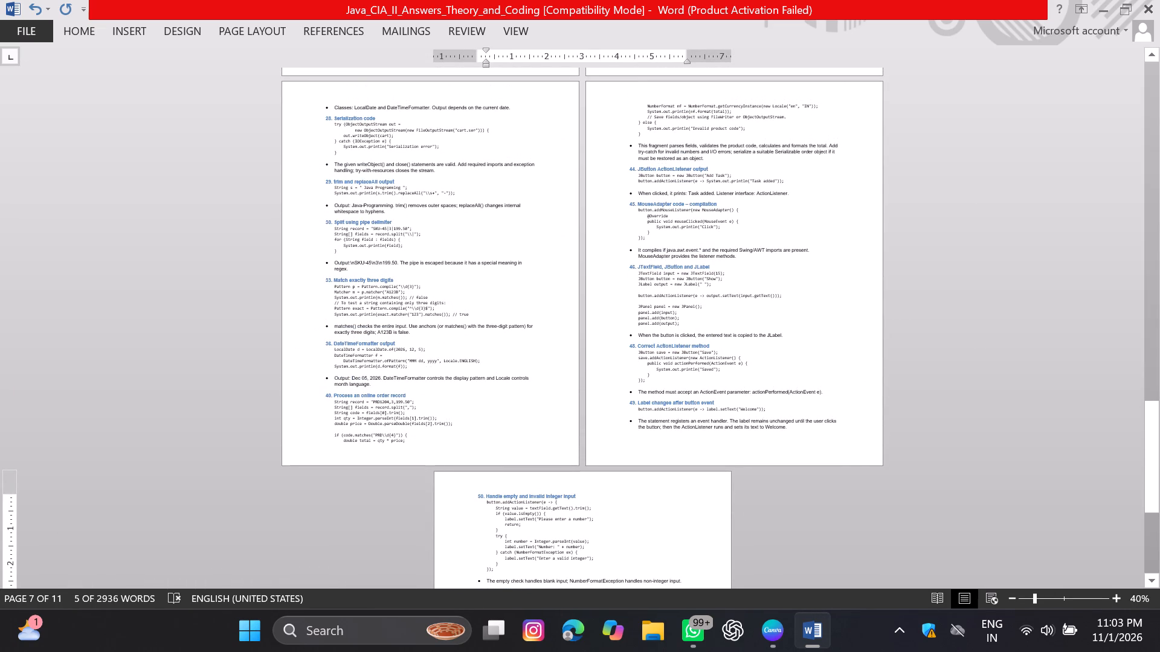
{"action": "left_click_drag", "start_coordinate": [321, 124], "coordinate": [451, 221]}
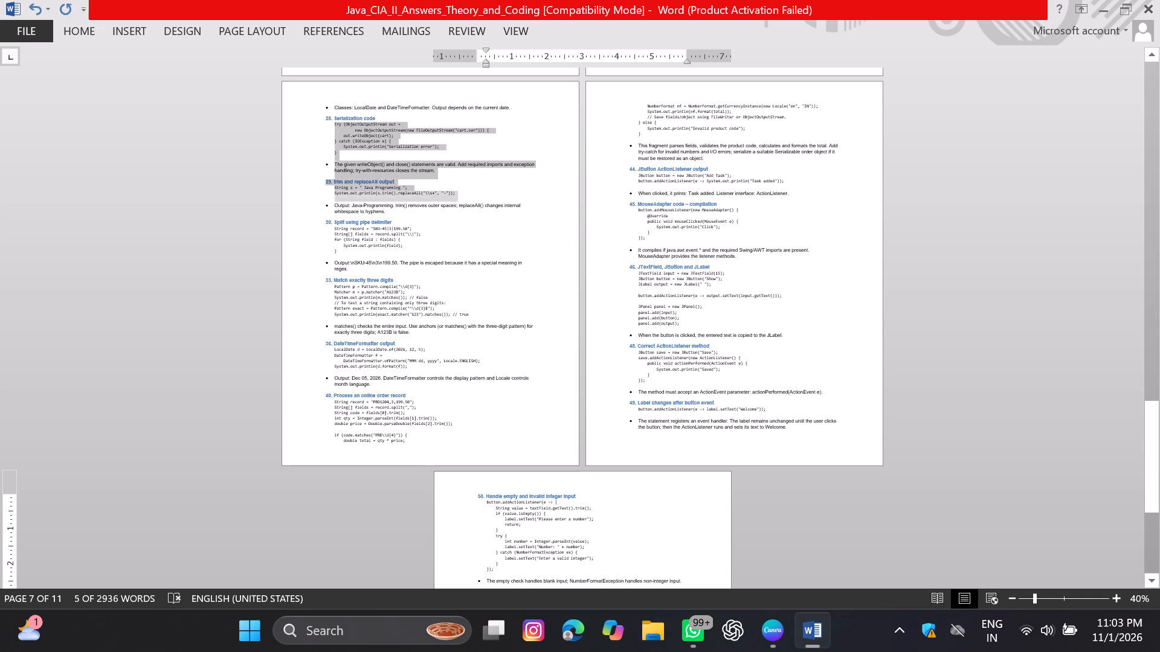
{"action": "left_click_drag", "start_coordinate": [451, 221], "coordinate": [501, 386]}
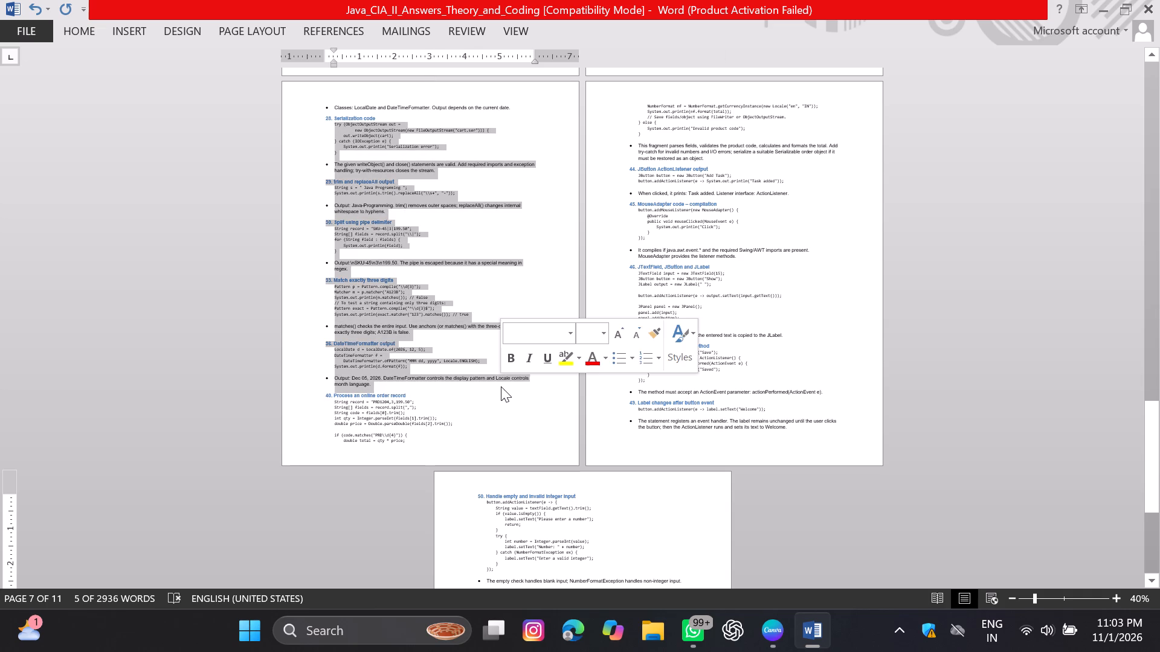
{"action": "key", "text": "ctrl+c"}
{"action": "key", "text": "alt+Tab"}
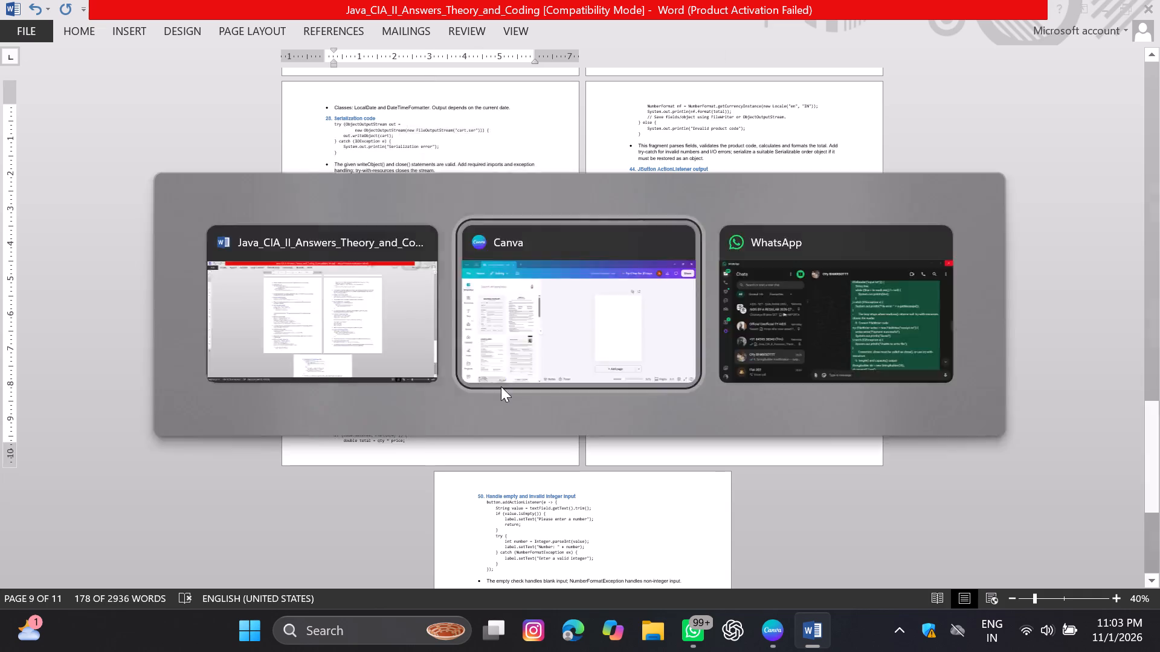
{"action": "key", "text": "ctrl+v"}
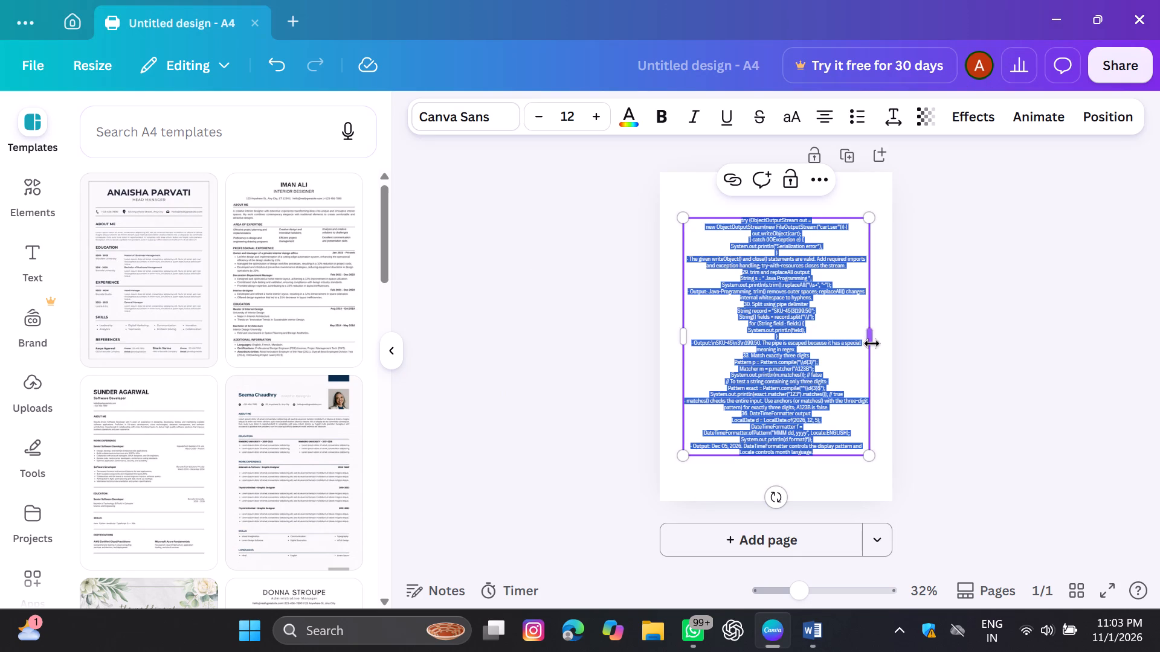
Narrow the pasted text box to about half the page width and move it toward the page's upper-left corner.
{"action": "left_click_drag", "start_coordinate": [872, 344], "coordinate": [804, 333]}
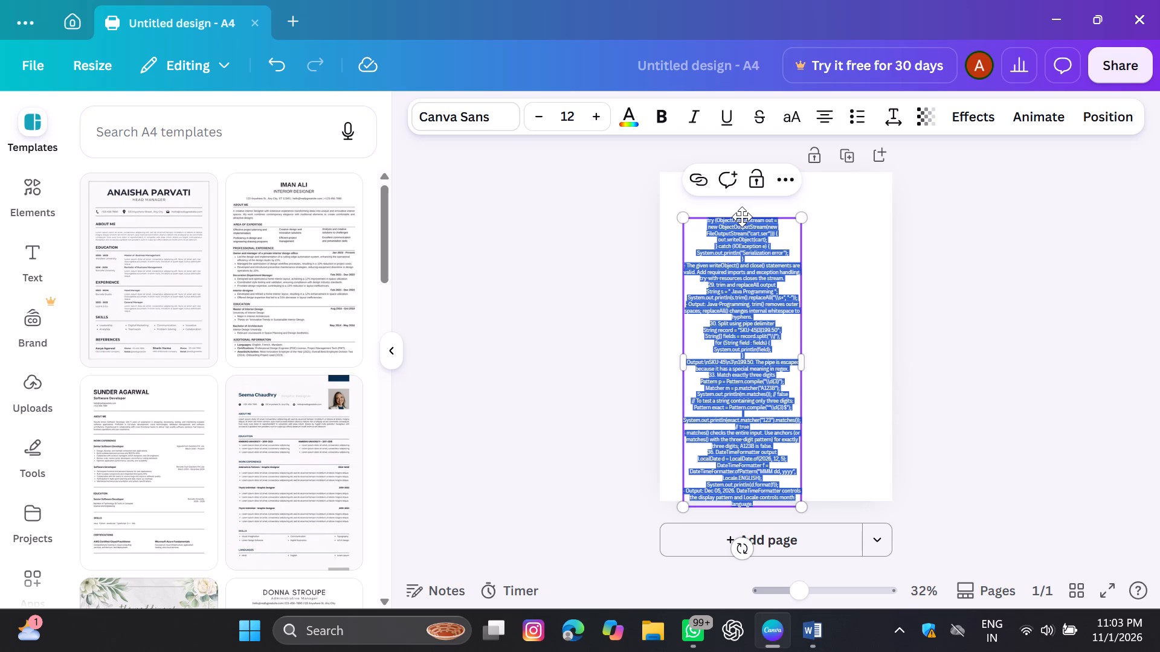
{"action": "left_click_drag", "start_coordinate": [742, 217], "coordinate": [732, 196]}
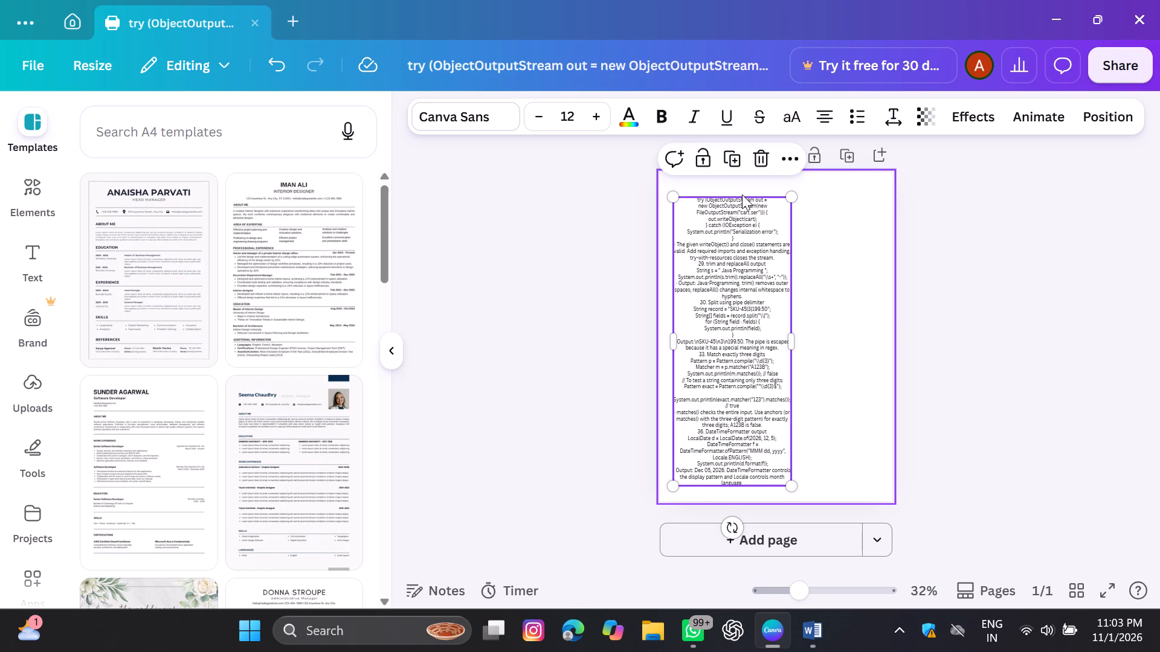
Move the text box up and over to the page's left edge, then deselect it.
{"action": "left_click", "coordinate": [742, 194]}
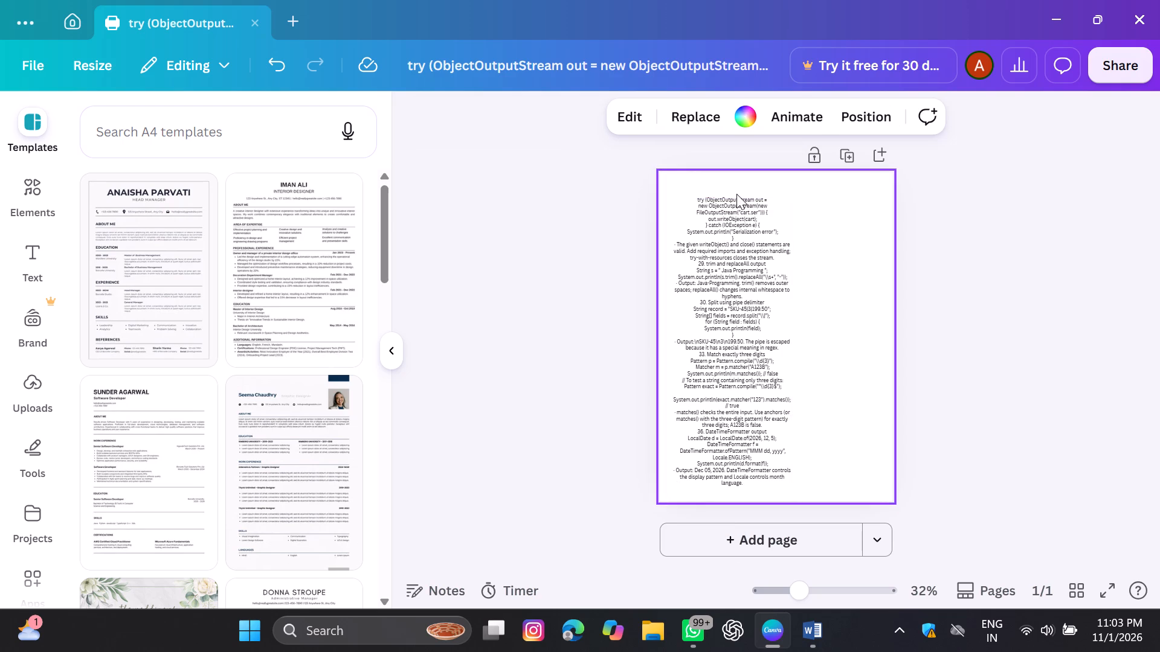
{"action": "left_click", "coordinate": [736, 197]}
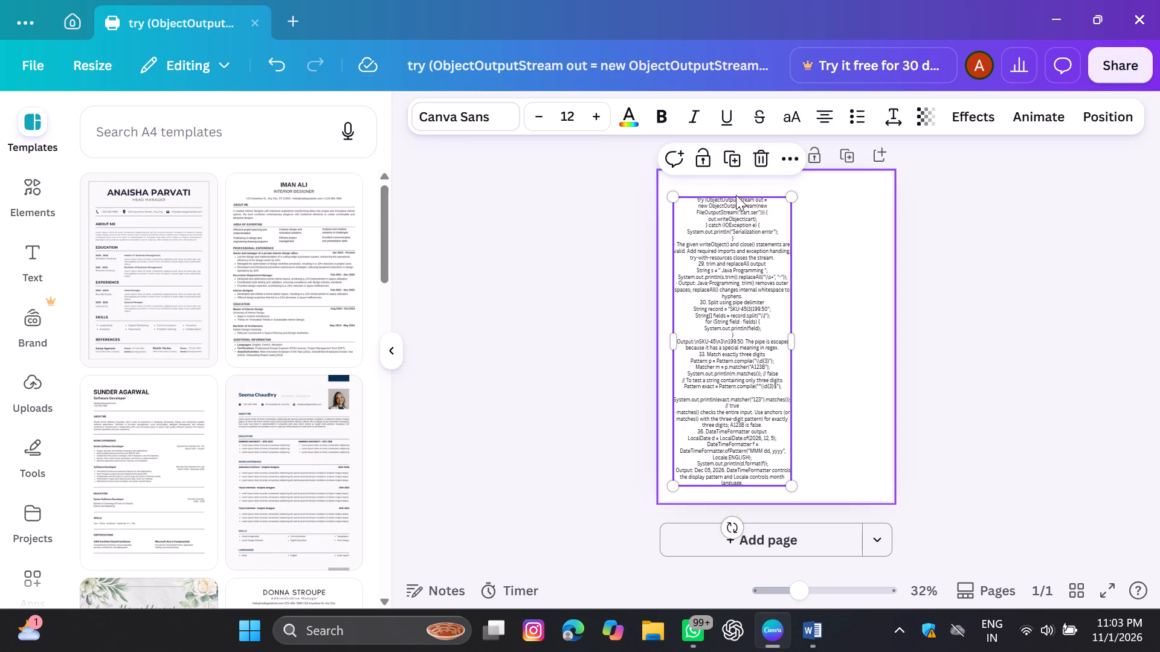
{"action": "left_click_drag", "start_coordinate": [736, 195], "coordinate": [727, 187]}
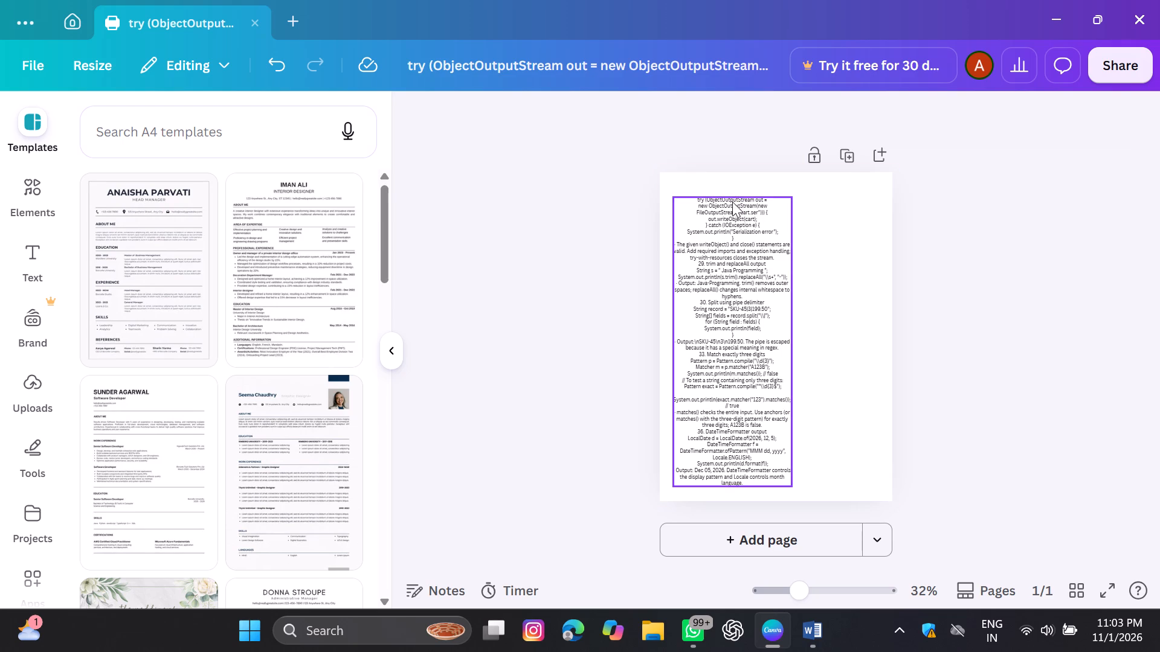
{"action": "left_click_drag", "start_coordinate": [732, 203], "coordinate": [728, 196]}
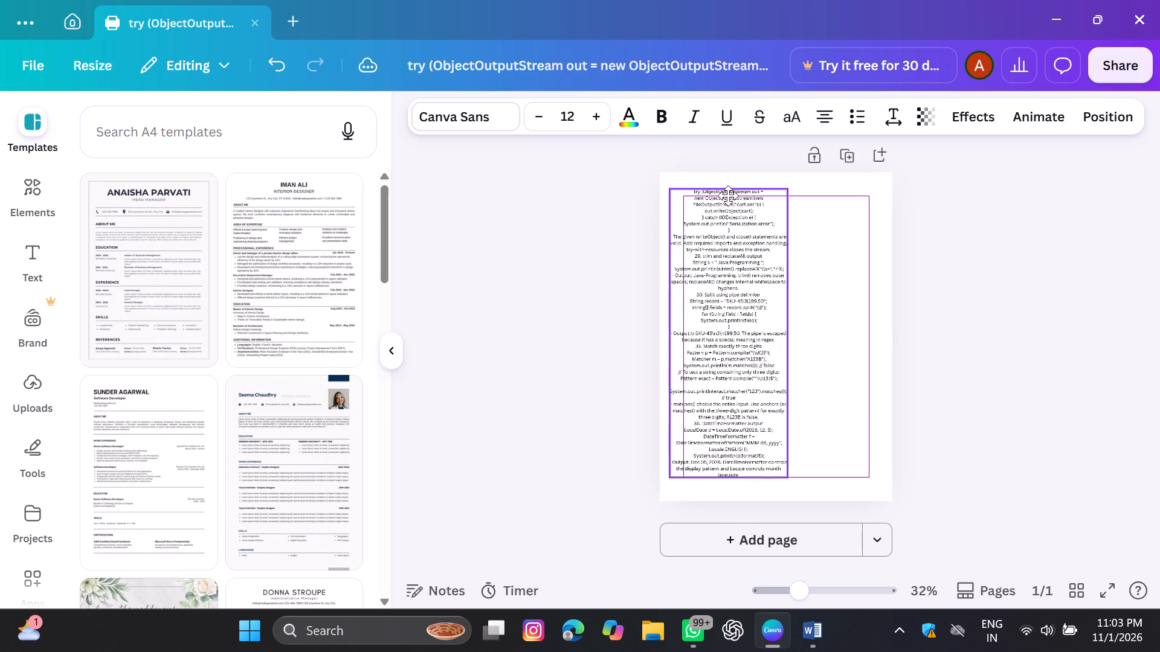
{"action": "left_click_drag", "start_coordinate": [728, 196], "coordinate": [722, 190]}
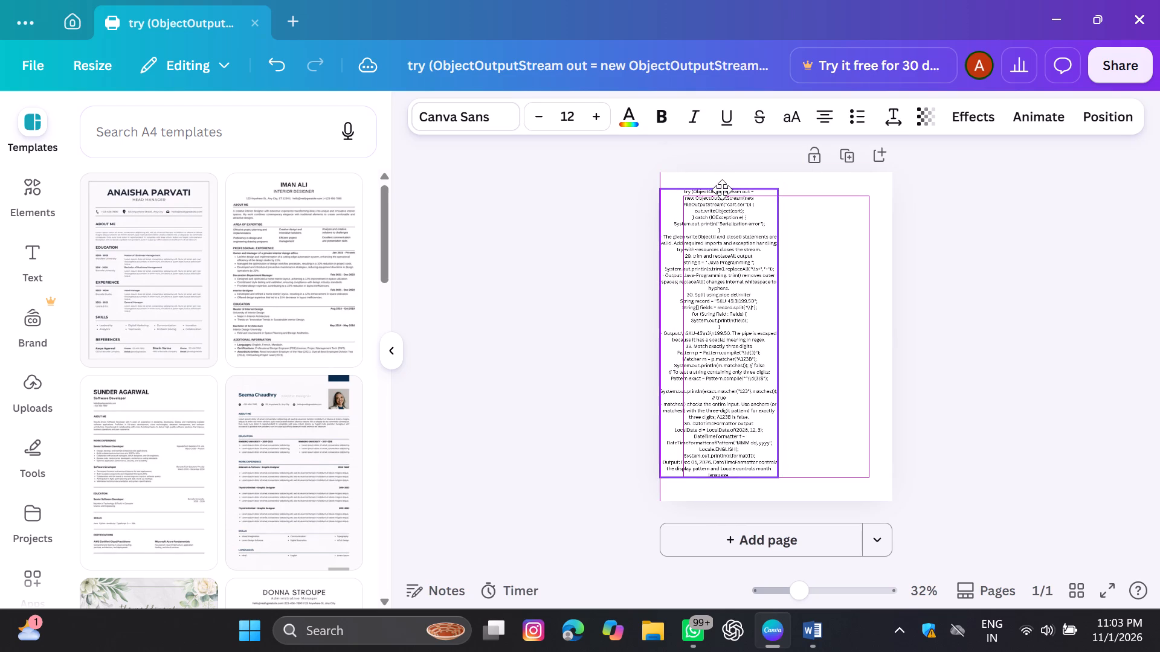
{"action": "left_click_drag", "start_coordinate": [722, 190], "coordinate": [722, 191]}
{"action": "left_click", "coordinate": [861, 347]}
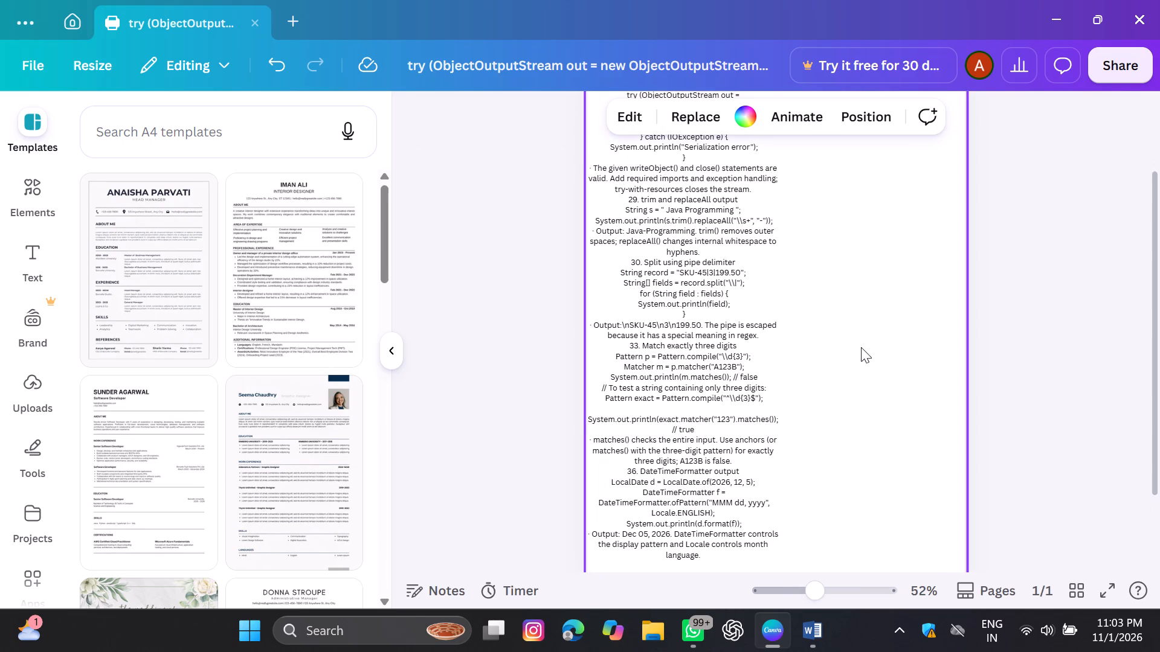
Examine the pasted text, from the Serialization code through question 36, for how it fits the page.
{"action": "scroll", "coordinate": [861, 347], "scroll_direction": "up", "scroll_amount": 1}
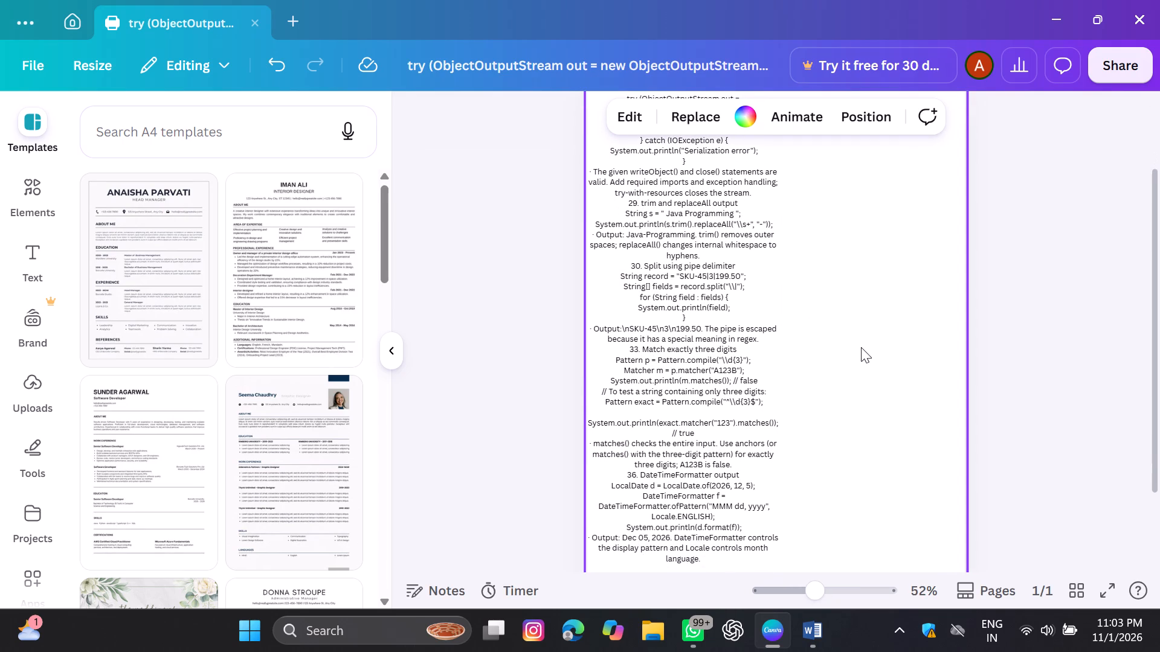
{"action": "scroll", "coordinate": [861, 347], "scroll_direction": "up", "scroll_amount": 2}
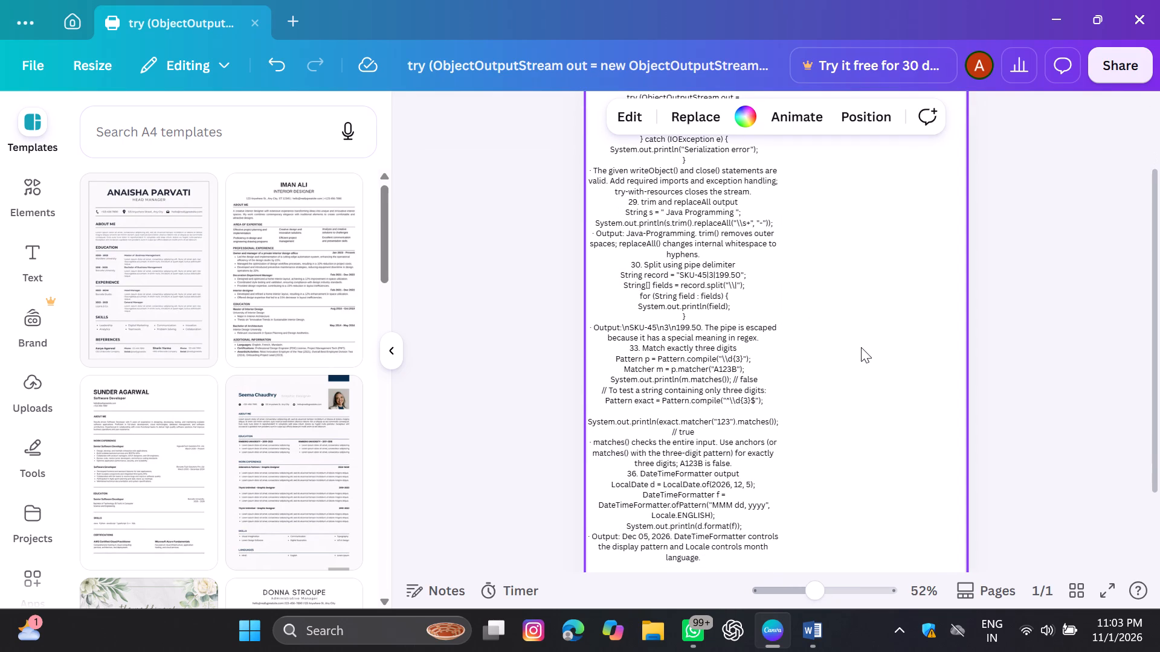
{"action": "scroll", "coordinate": [861, 347], "scroll_direction": "up", "scroll_amount": 1}
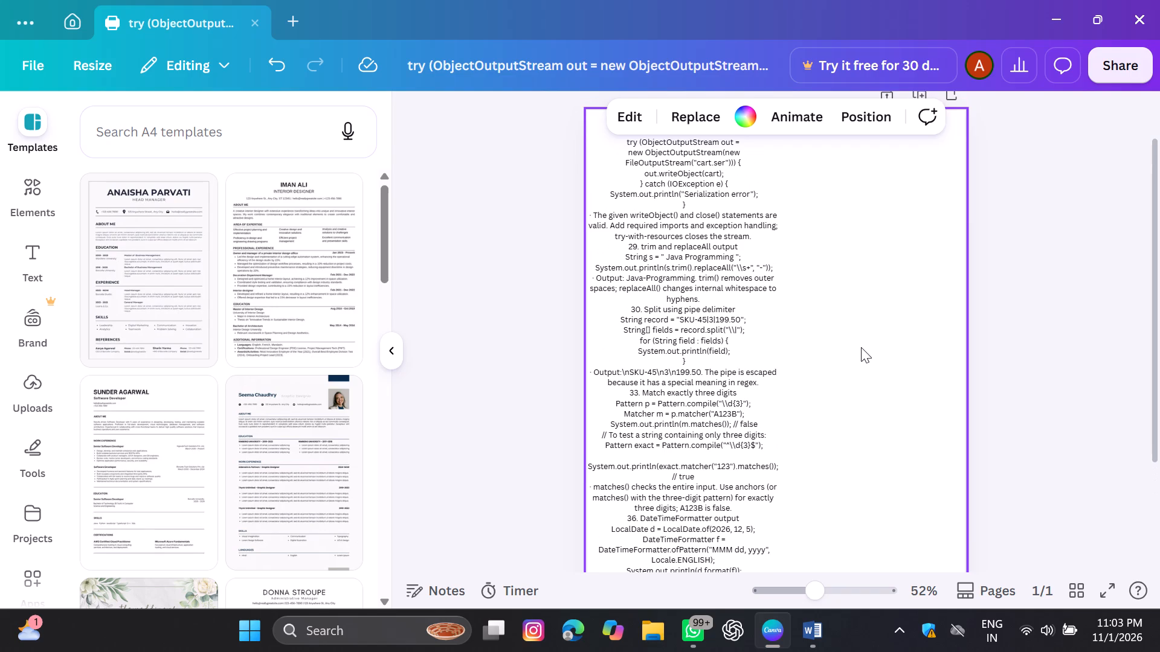
{"action": "scroll", "coordinate": [861, 347], "scroll_direction": "up", "scroll_amount": 1}
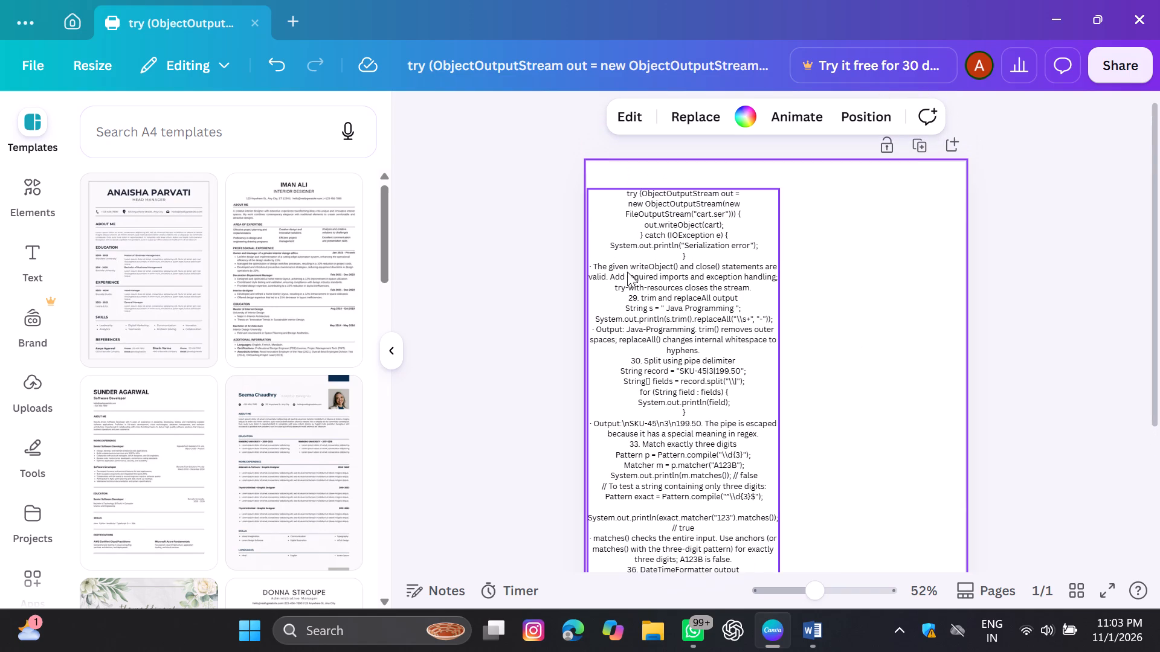
{"action": "left_click", "coordinate": [640, 292]}
{"action": "left_click", "coordinate": [639, 296]}
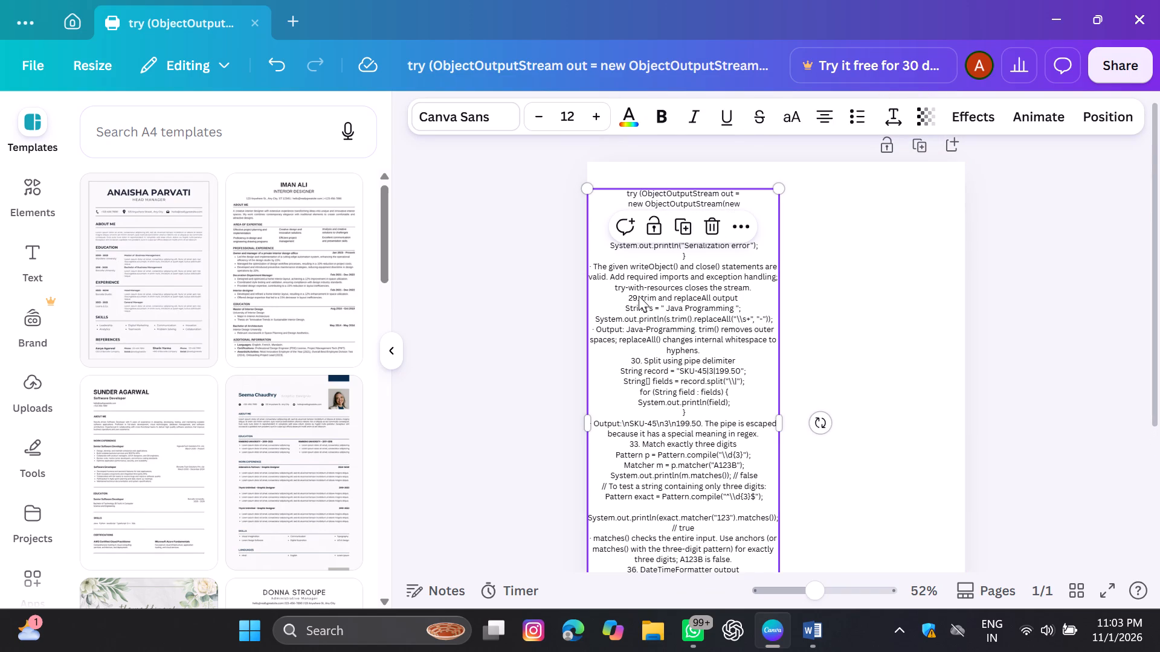
{"action": "left_click", "coordinate": [639, 296]}
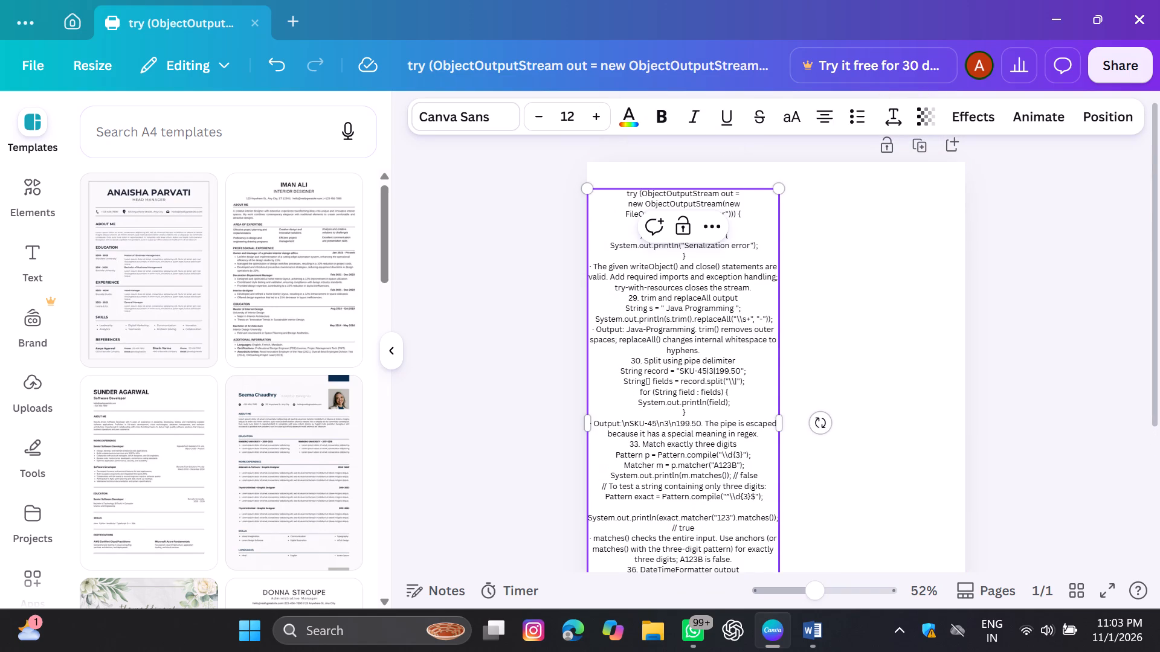
{"action": "left_click", "coordinate": [635, 299]}
{"action": "left_click", "coordinate": [742, 381]}
{"action": "left_click", "coordinate": [752, 394]}
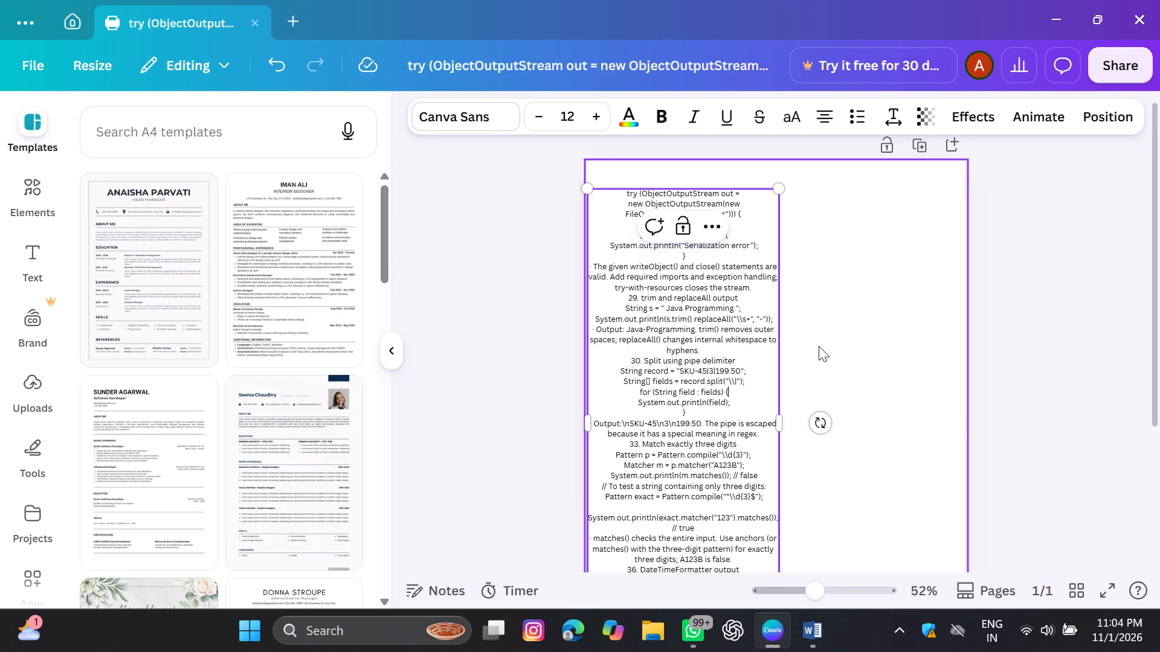
{"action": "left_click", "coordinate": [819, 346]}
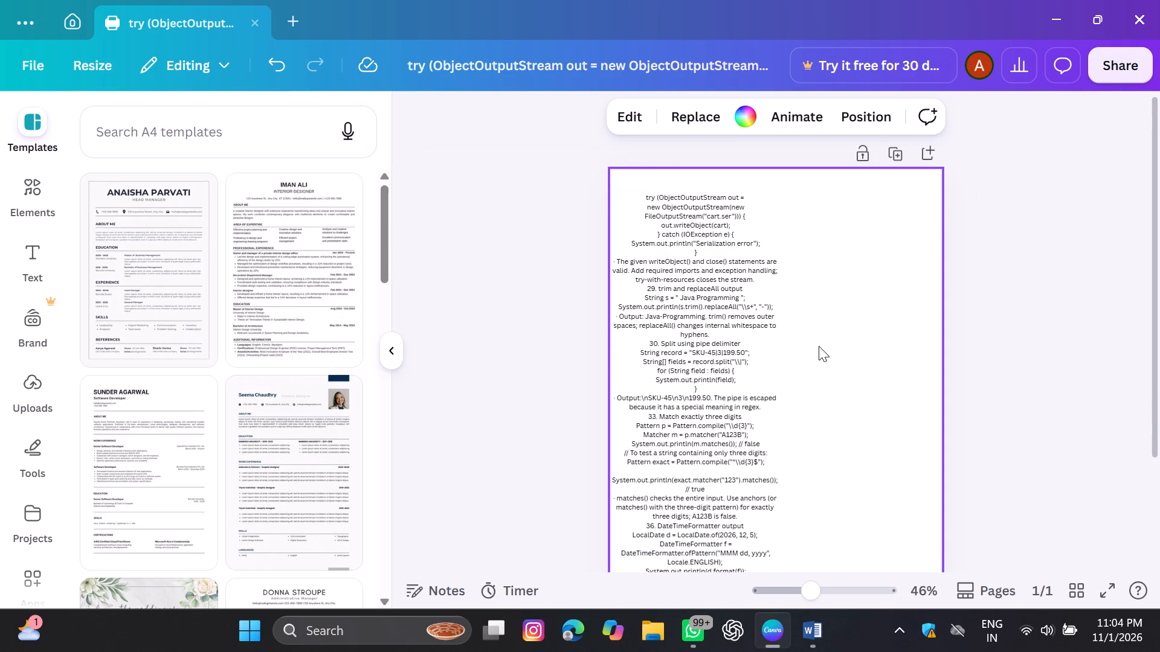
{"action": "key", "text": "alt+Tab"}
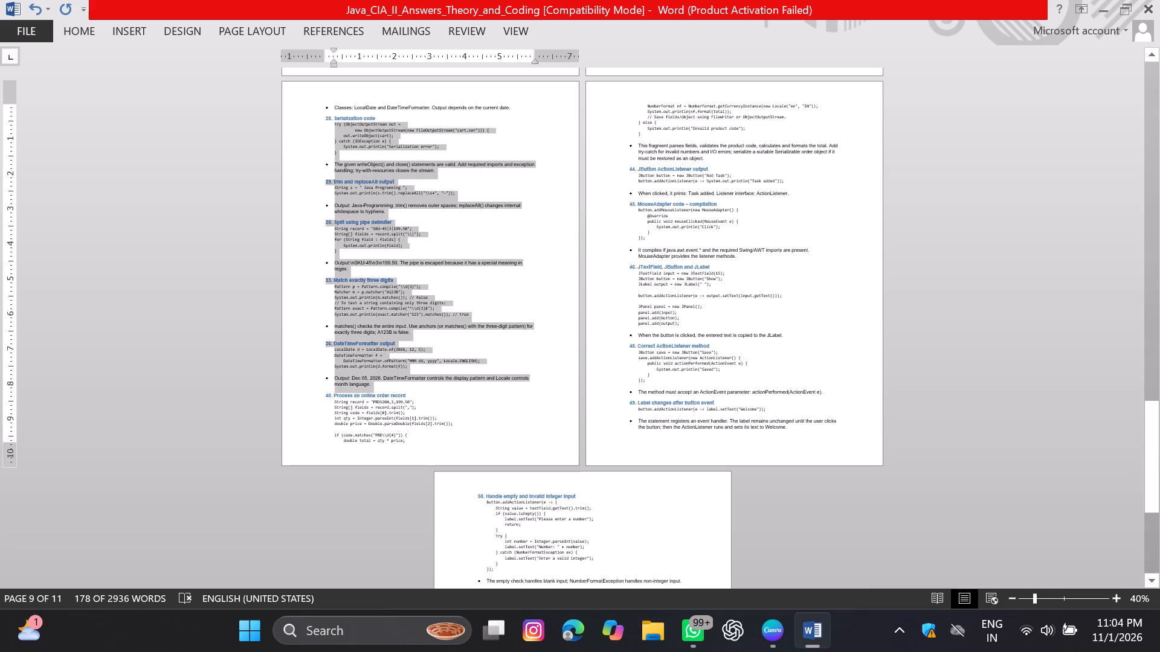
{"action": "key", "text": "alt+Tab"}
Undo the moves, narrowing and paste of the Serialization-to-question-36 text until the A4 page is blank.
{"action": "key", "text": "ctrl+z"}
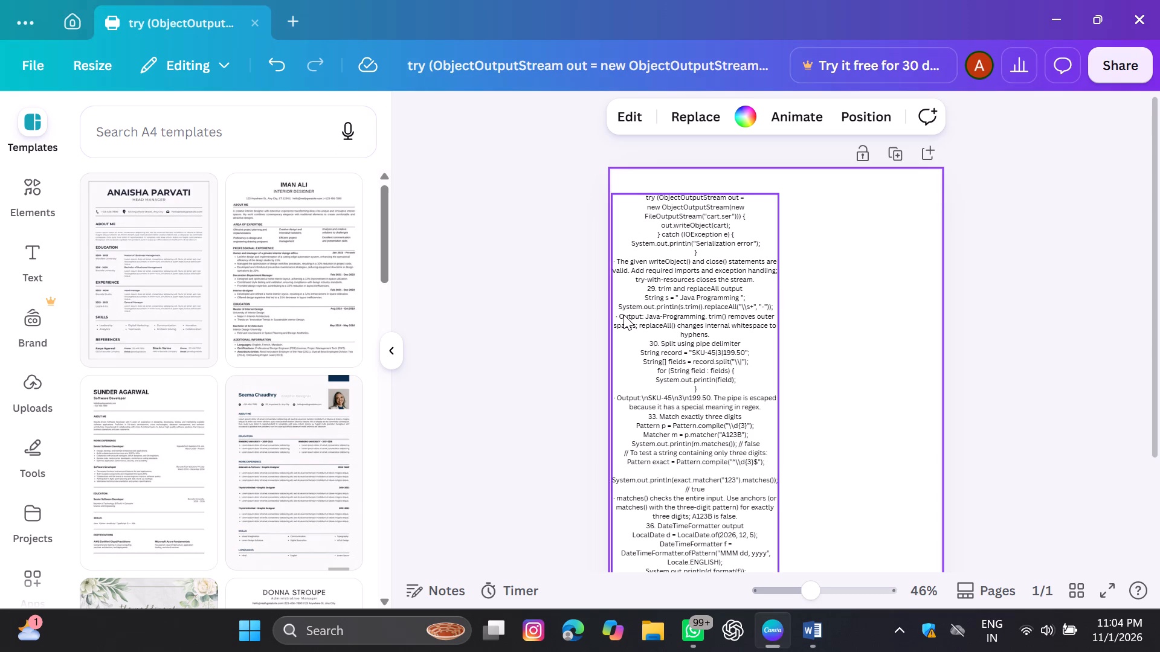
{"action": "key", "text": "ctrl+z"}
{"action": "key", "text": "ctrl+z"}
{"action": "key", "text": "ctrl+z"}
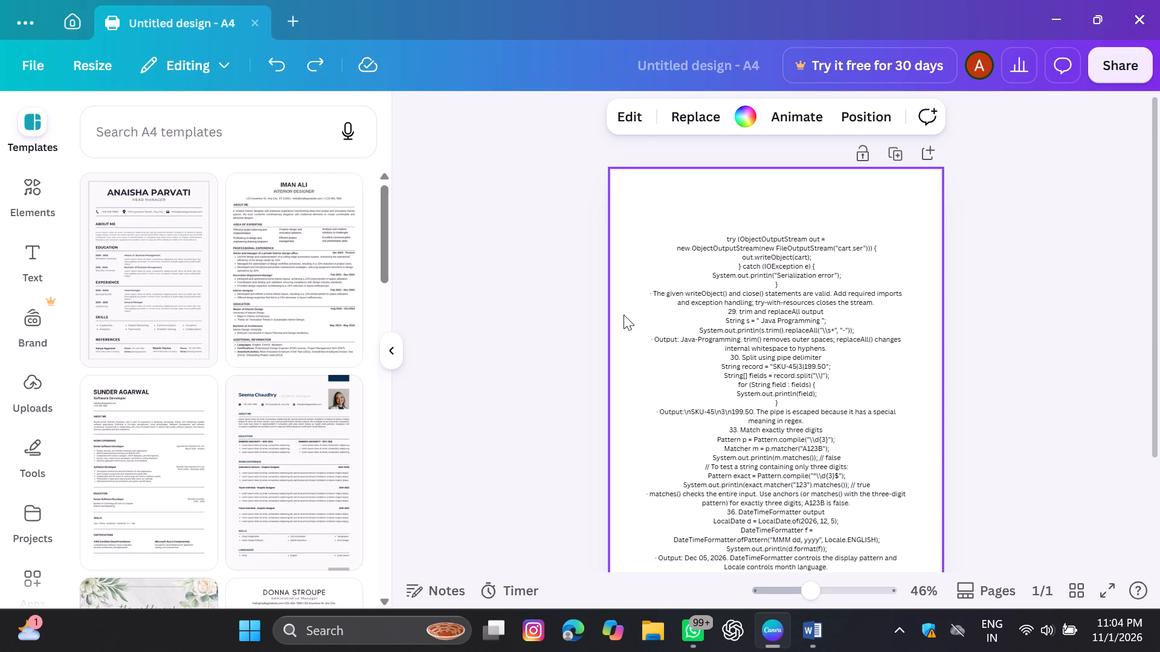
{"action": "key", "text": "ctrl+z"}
Copy questions 10 (Count lines in a file) through 27 (Current date) code from Word and paste them onto the blank Canva page.
{"action": "key", "text": "alt+Tab"}
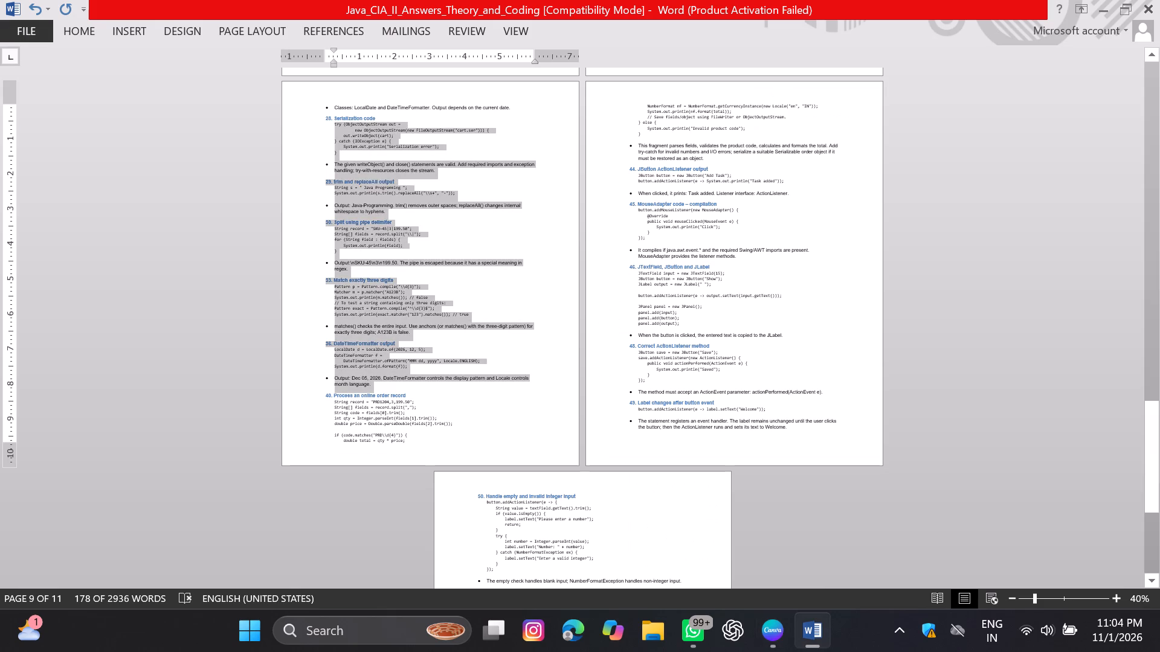
{"action": "left_click", "coordinate": [324, 117]}
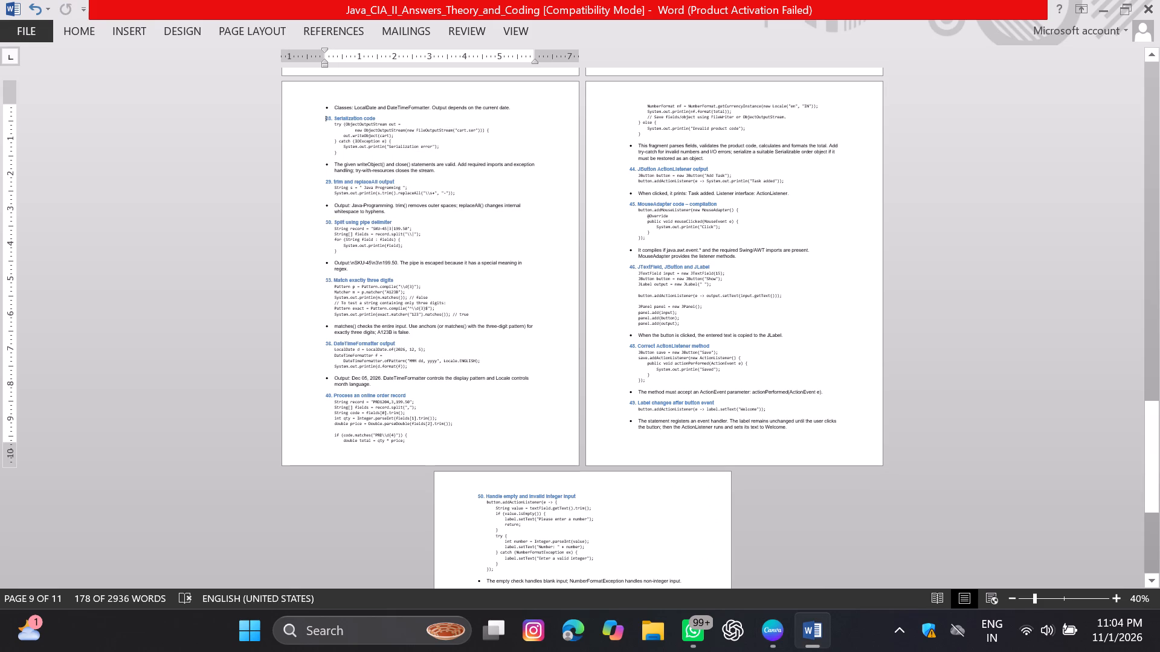
{"action": "scroll", "coordinate": [324, 117], "scroll_direction": "up", "scroll_amount": 7}
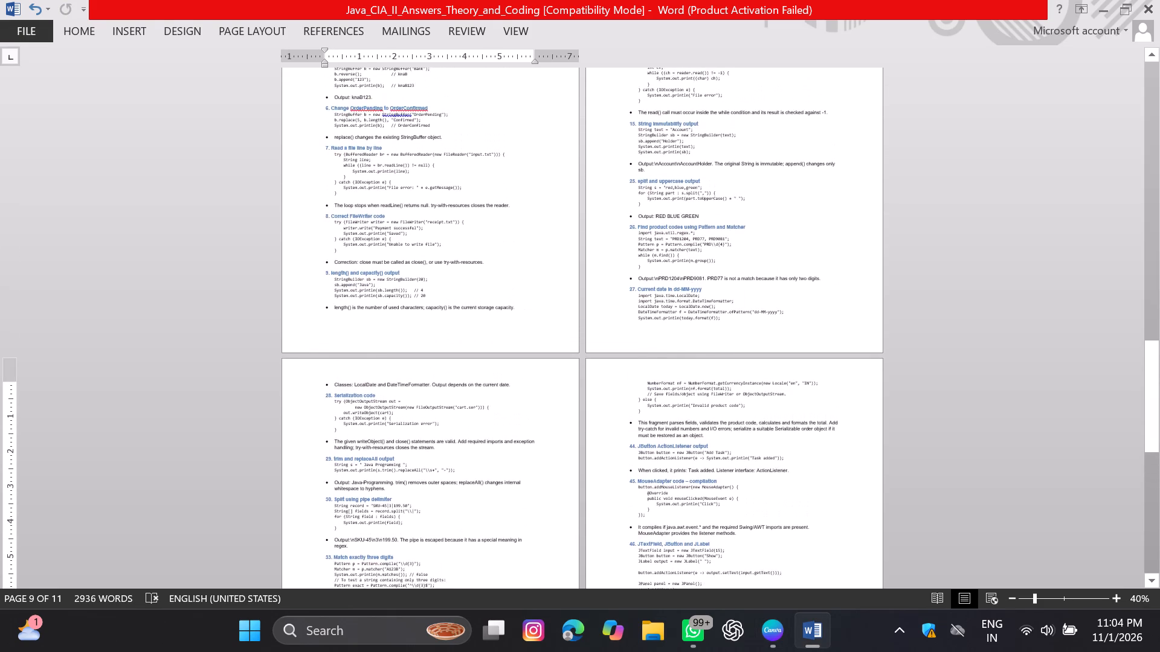
{"action": "scroll", "coordinate": [324, 117], "scroll_direction": "up", "scroll_amount": 1}
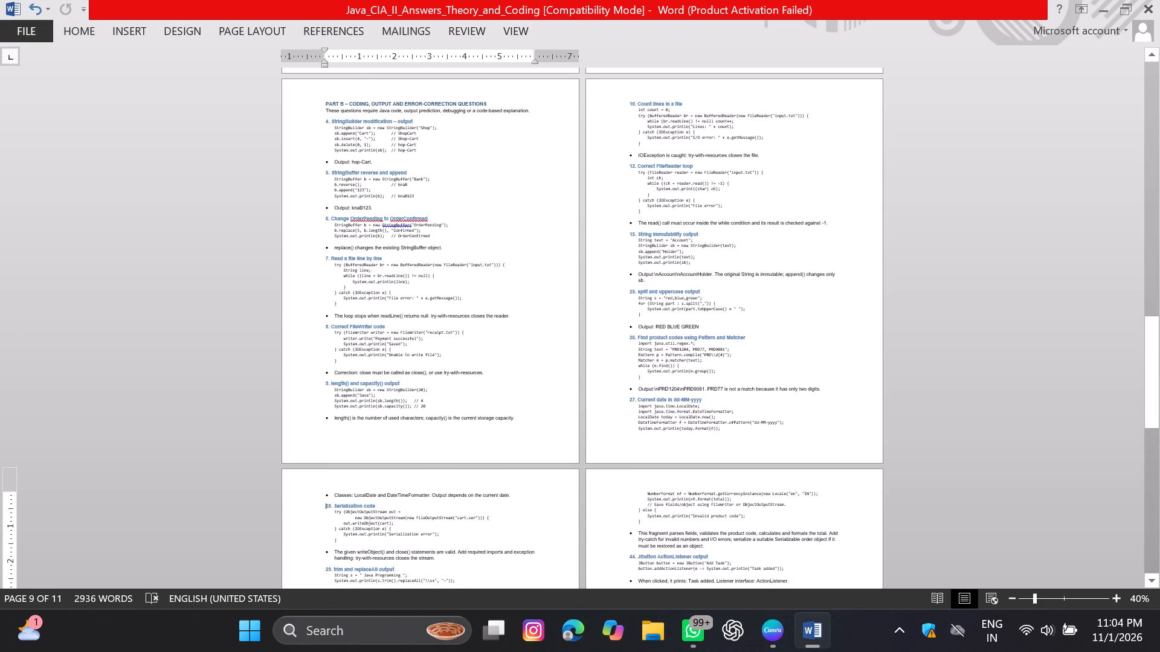
{"action": "scroll", "coordinate": [324, 117], "scroll_direction": "up", "scroll_amount": 4}
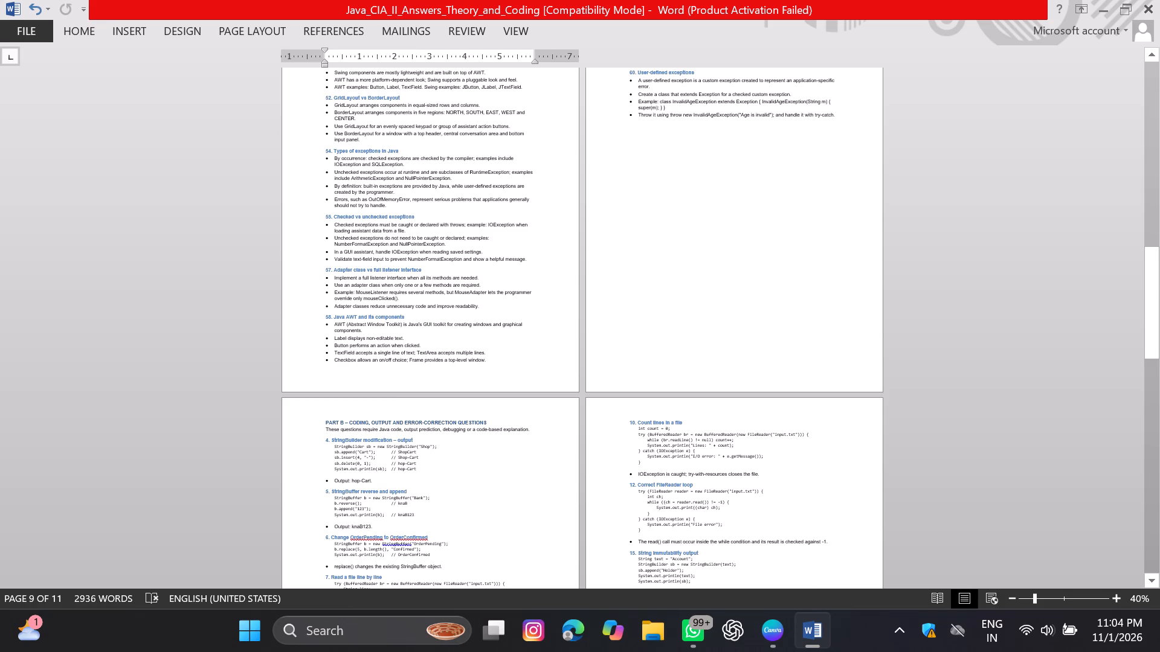
{"action": "scroll", "coordinate": [324, 117], "scroll_direction": "down", "scroll_amount": 4}
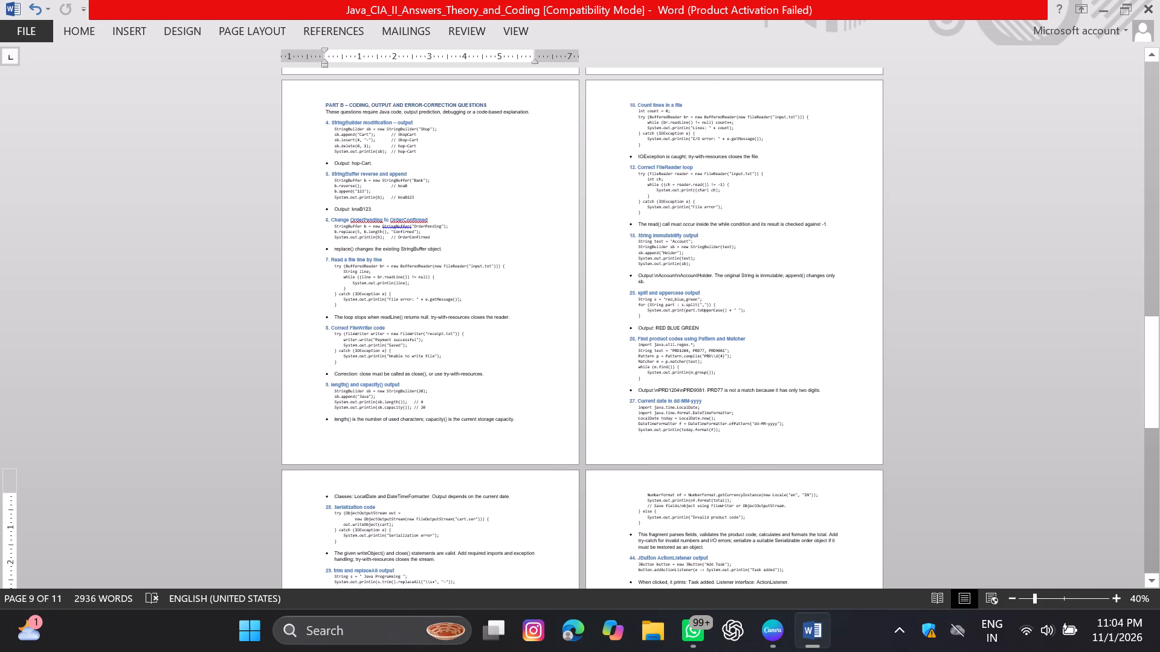
{"action": "left_click_drag", "start_coordinate": [622, 109], "coordinate": [692, 196]}
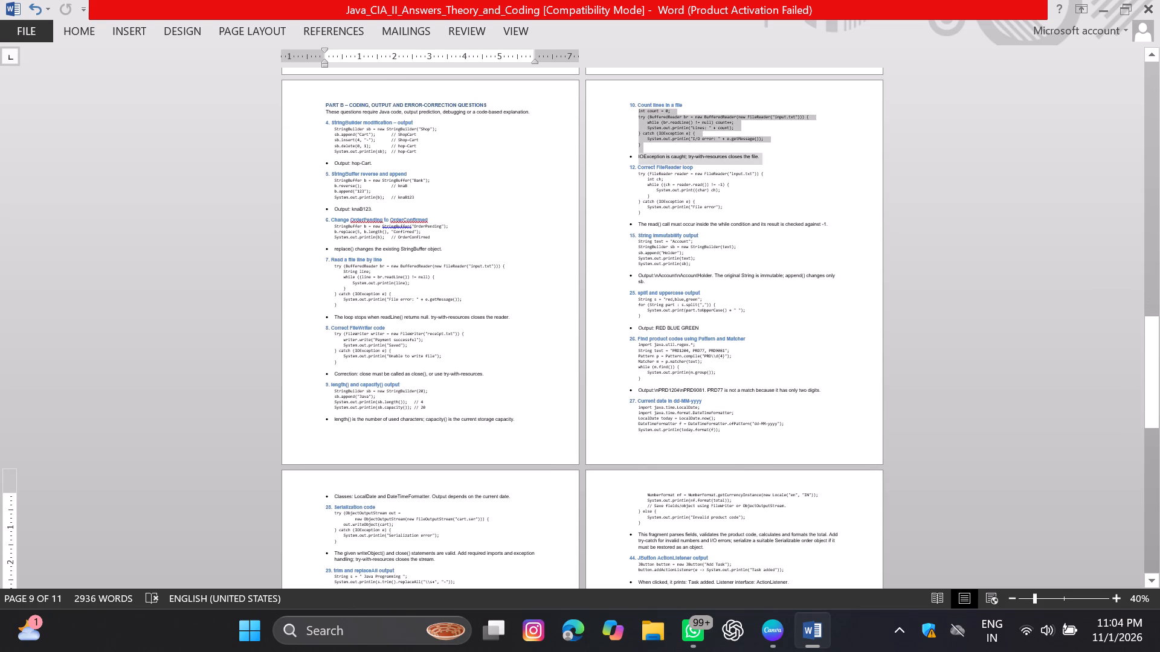
{"action": "left_click_drag", "start_coordinate": [692, 196], "coordinate": [677, 177]}
{"action": "left_click_drag", "start_coordinate": [616, 110], "coordinate": [634, 99]}
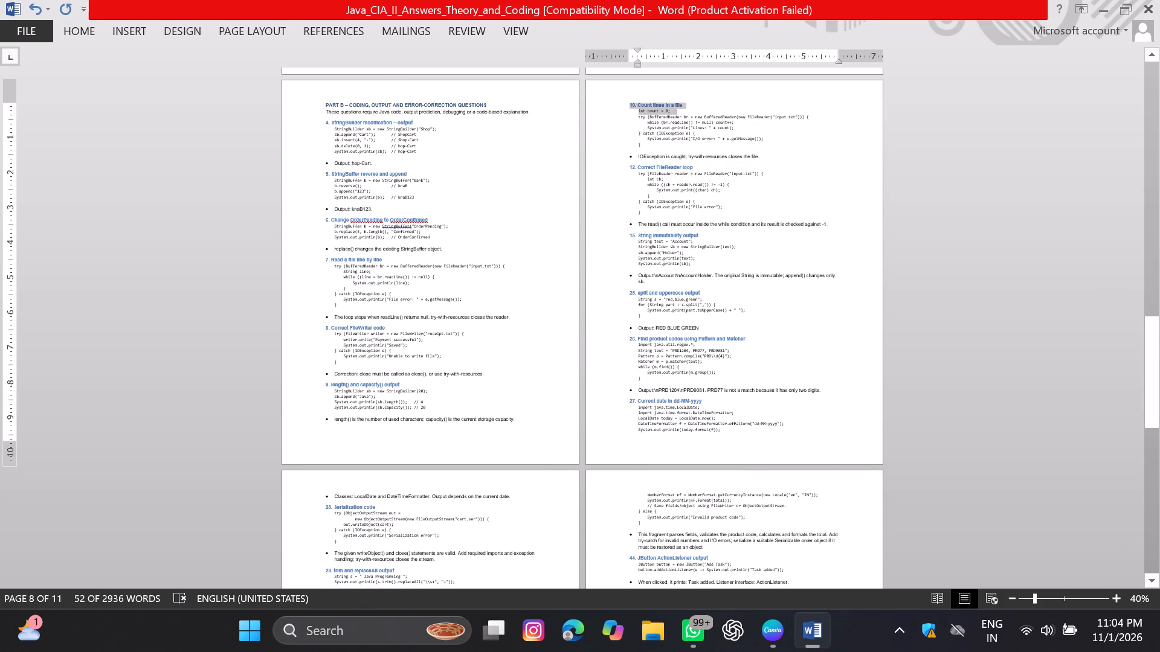
{"action": "left_click_drag", "start_coordinate": [634, 99], "coordinate": [634, 103]}
{"action": "left_click", "coordinate": [634, 103]}
{"action": "left_click", "coordinate": [624, 105]}
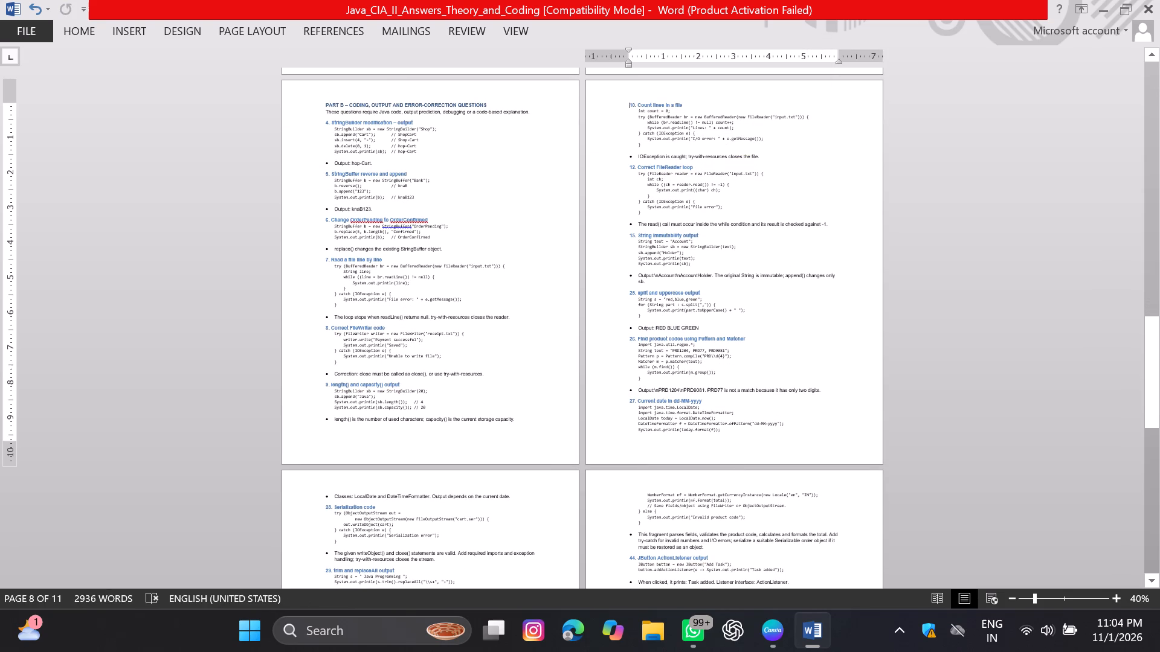
{"action": "left_click_drag", "start_coordinate": [624, 105], "coordinate": [802, 435]}
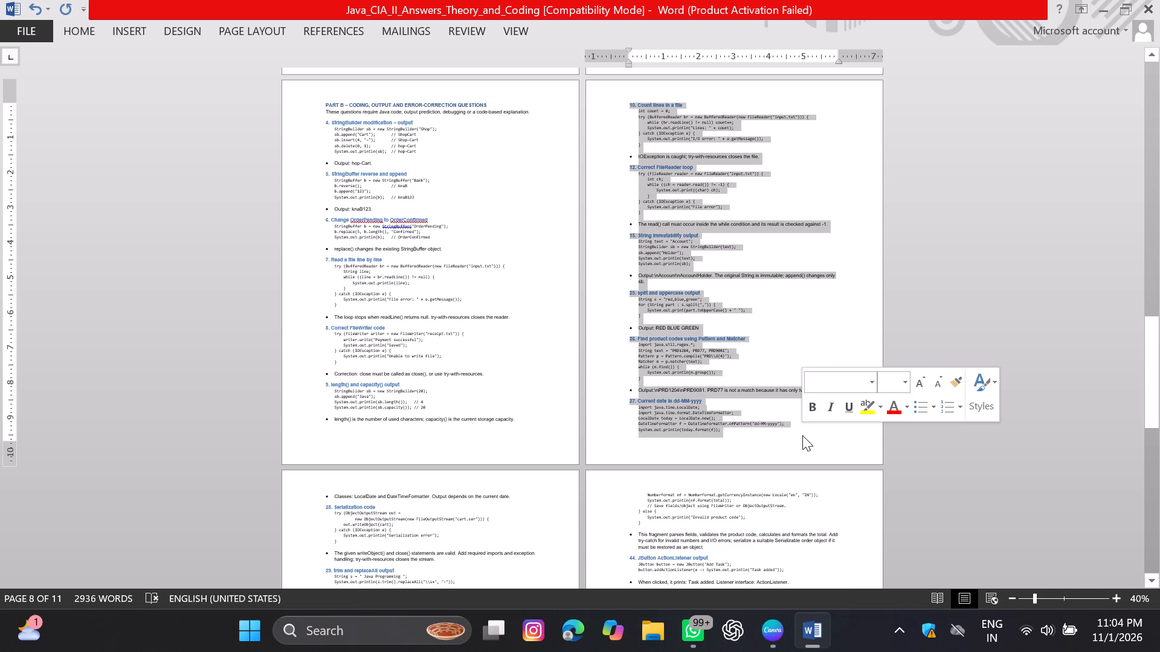
{"action": "key", "text": "ctrl+c"}
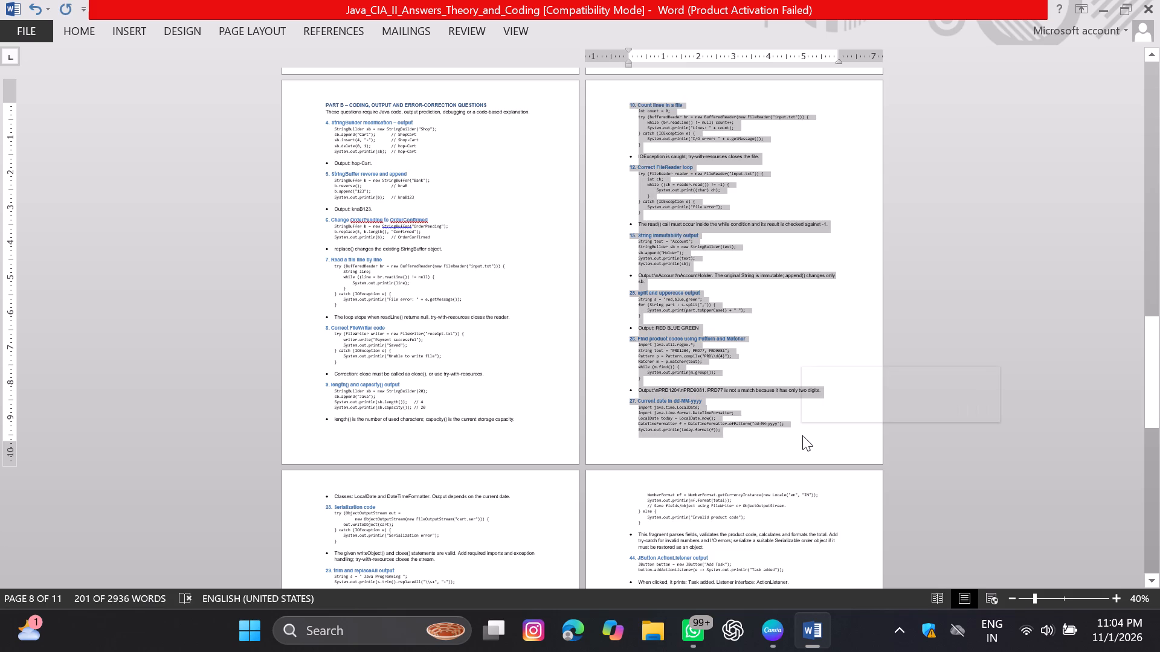
{"action": "key", "text": "alt+Tab"}
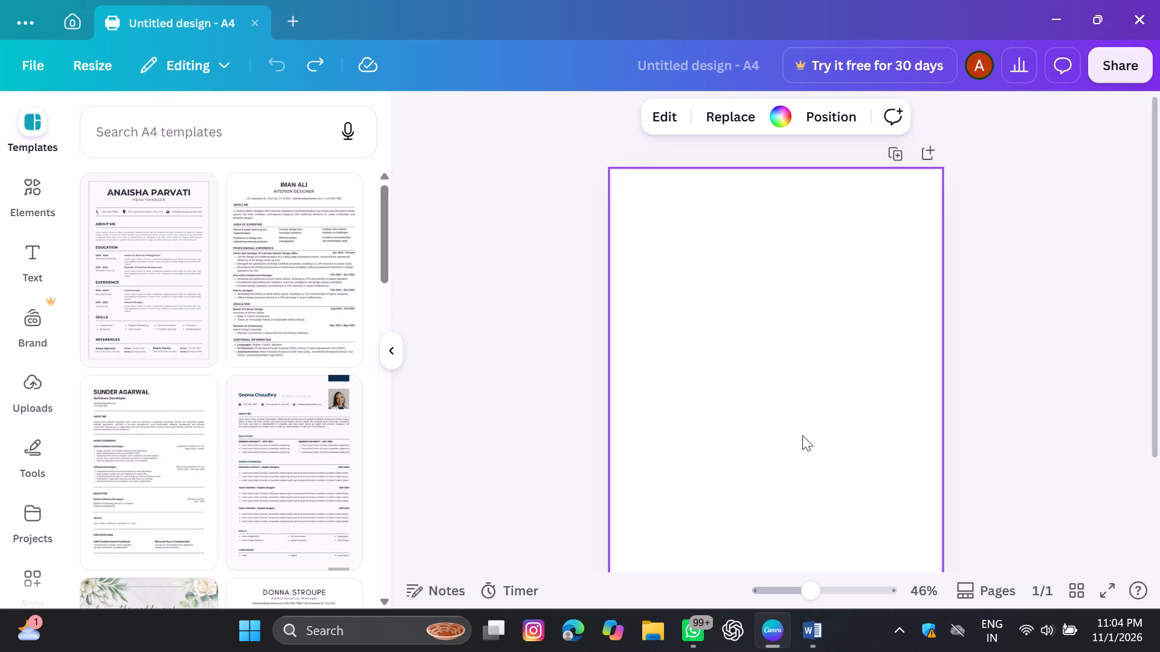
{"action": "key", "text": "ctrl+v"}
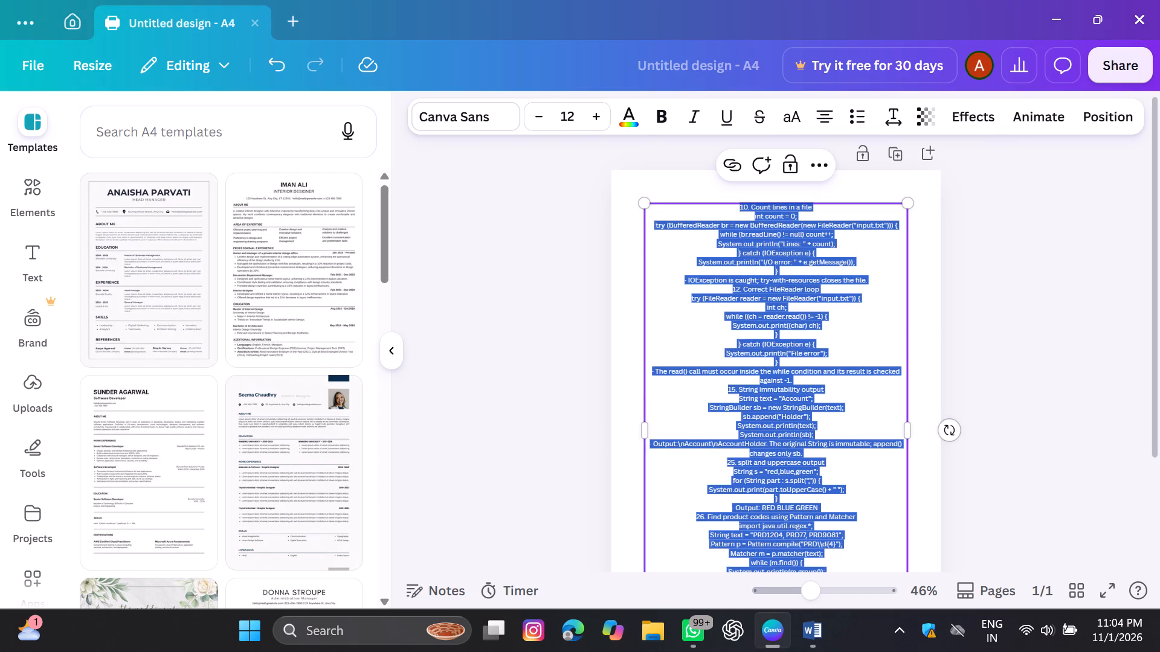
Join the lone closing braces in questions 10, 12, 25 and 26, plus question 12's "int ch;", to the lines above them.
{"action": "left_click", "coordinate": [770, 273]}
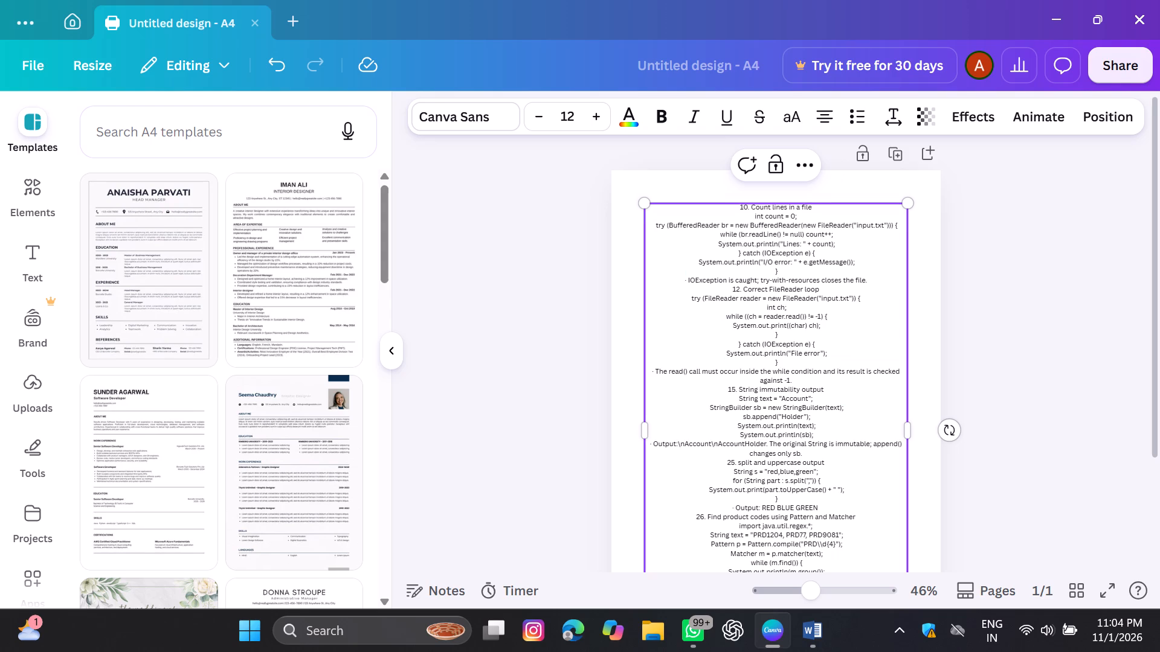
{"action": "key", "text": "BackSpace"}
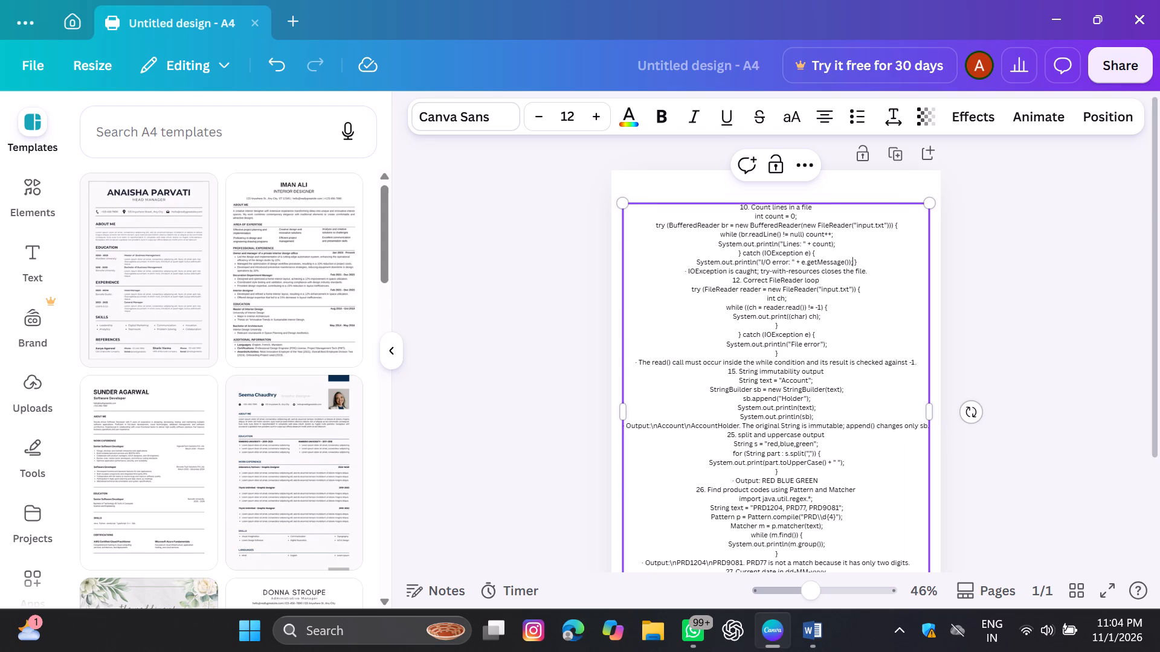
{"action": "left_click", "coordinate": [762, 298]}
{"action": "key", "text": "BackSpace"}
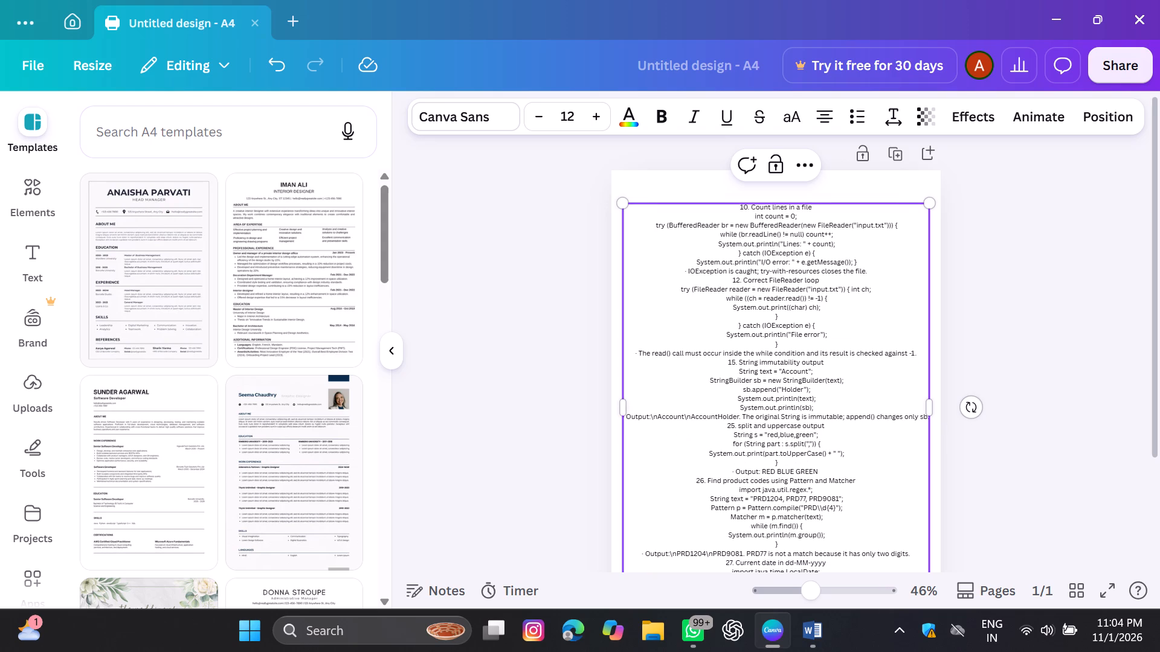
{"action": "left_click", "coordinate": [772, 315]}
{"action": "key", "text": "BackSpace"}
{"action": "left_click", "coordinate": [772, 333]}
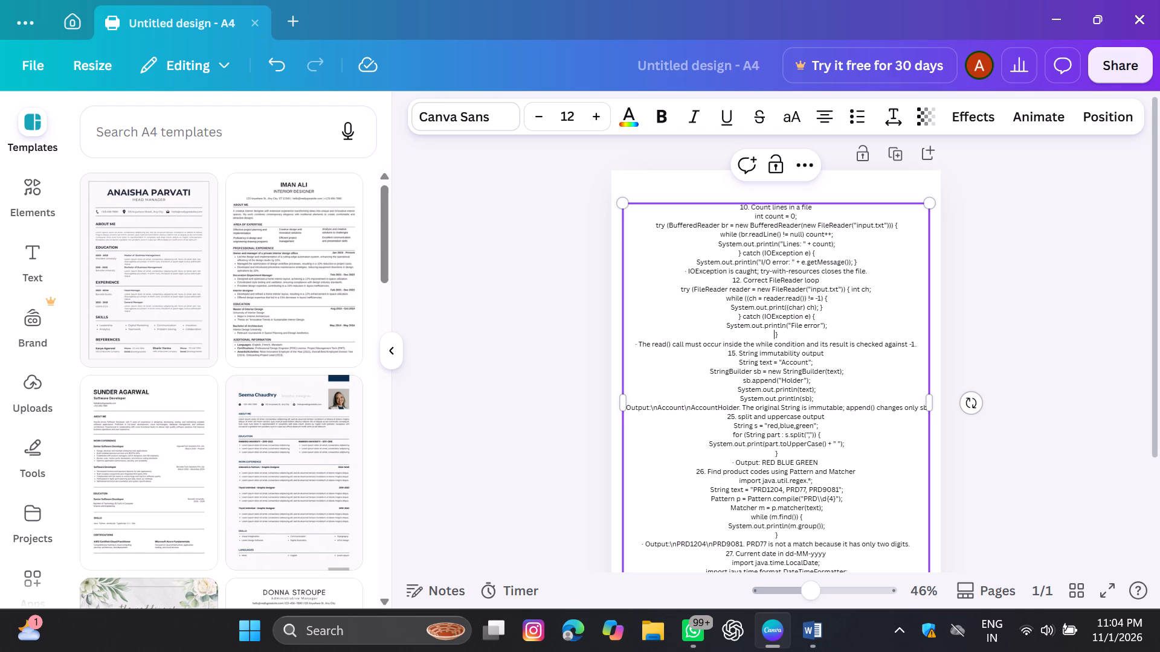
{"action": "key", "text": "BackSpace"}
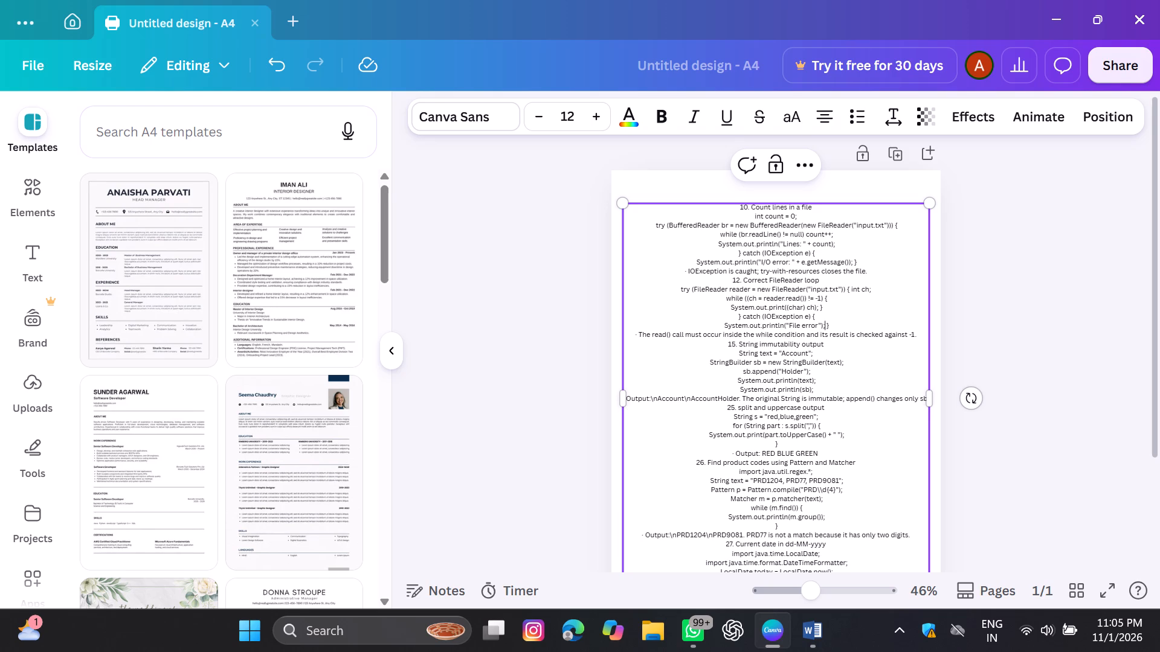
{"action": "left_click", "coordinate": [772, 444]}
{"action": "key", "text": "BackSpace"}
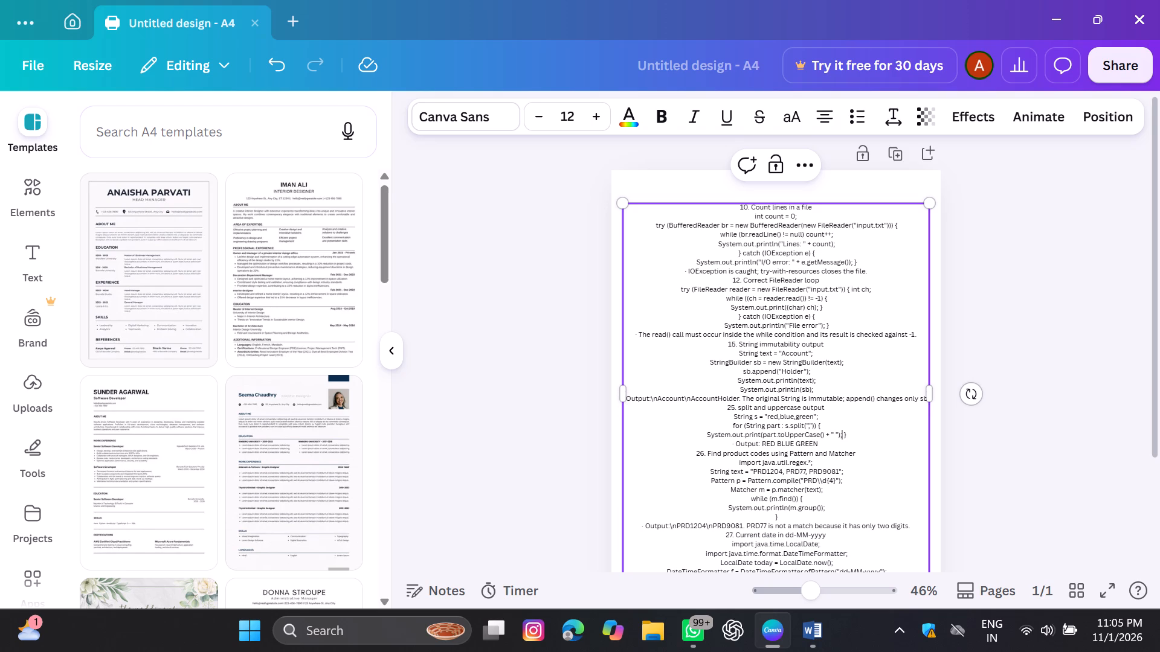
{"action": "left_click", "coordinate": [769, 518]}
{"action": "key", "text": "BackSpace"}
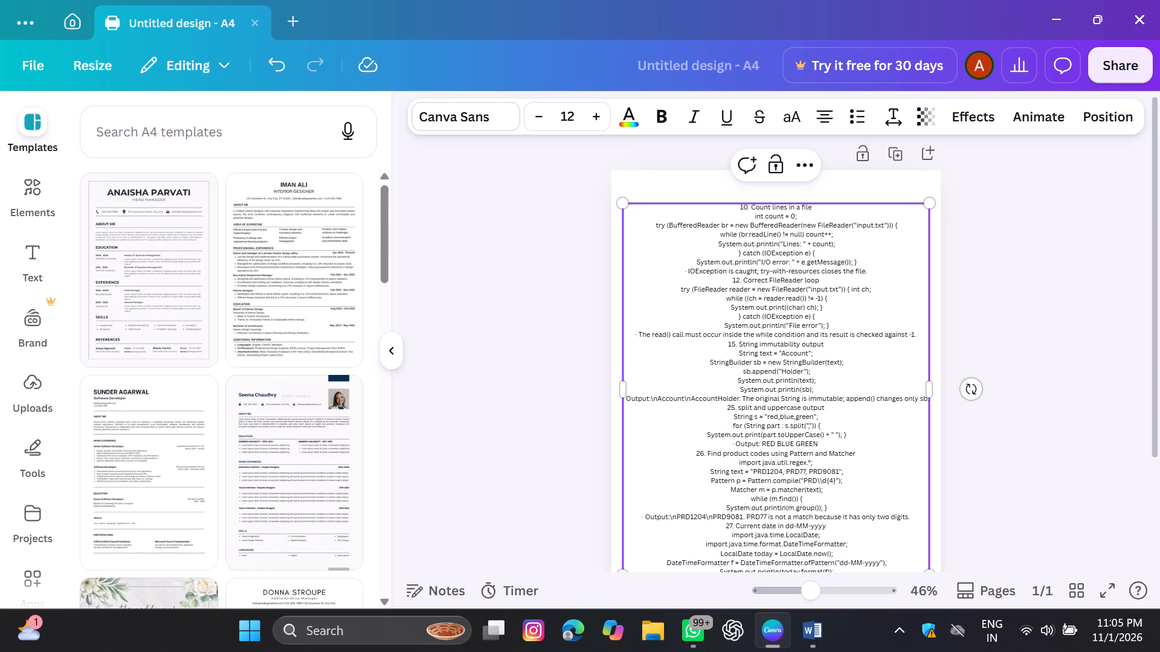
Narrow the questions 10–27 text box to about half the page width, move it up near the page's top-left corner, and deselect it.
{"action": "scroll", "coordinate": [793, 529], "scroll_direction": "down", "scroll_amount": 3}
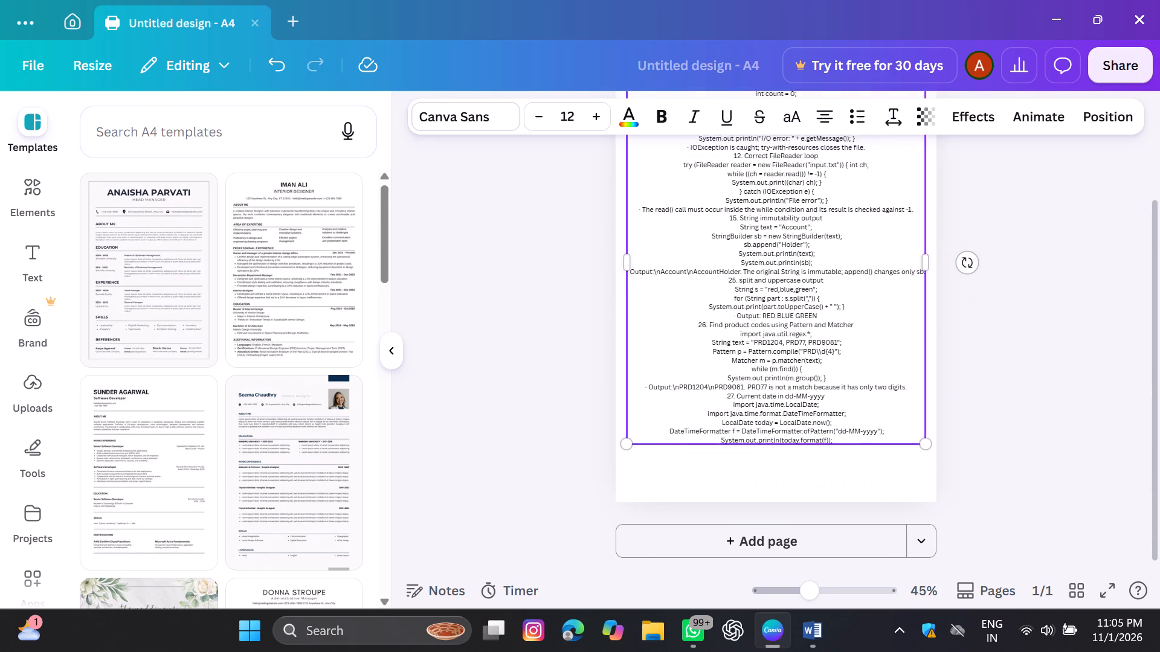
{"action": "scroll", "coordinate": [808, 427], "scroll_direction": "up", "scroll_amount": 1}
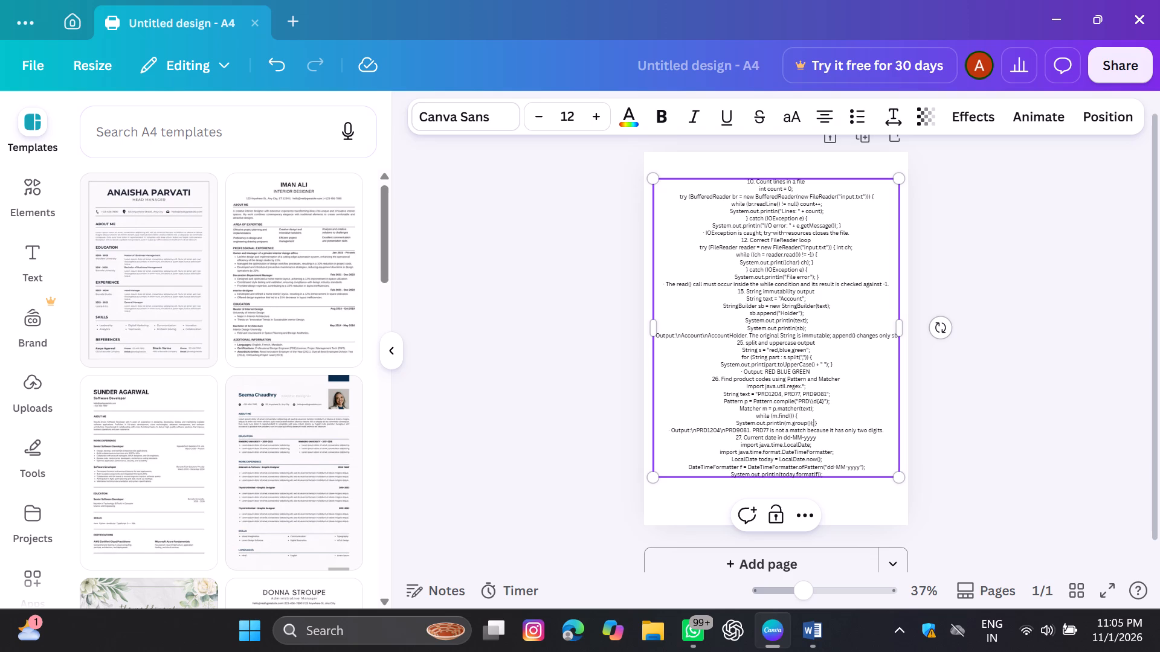
{"action": "left_click_drag", "start_coordinate": [901, 330], "coordinate": [828, 337]}
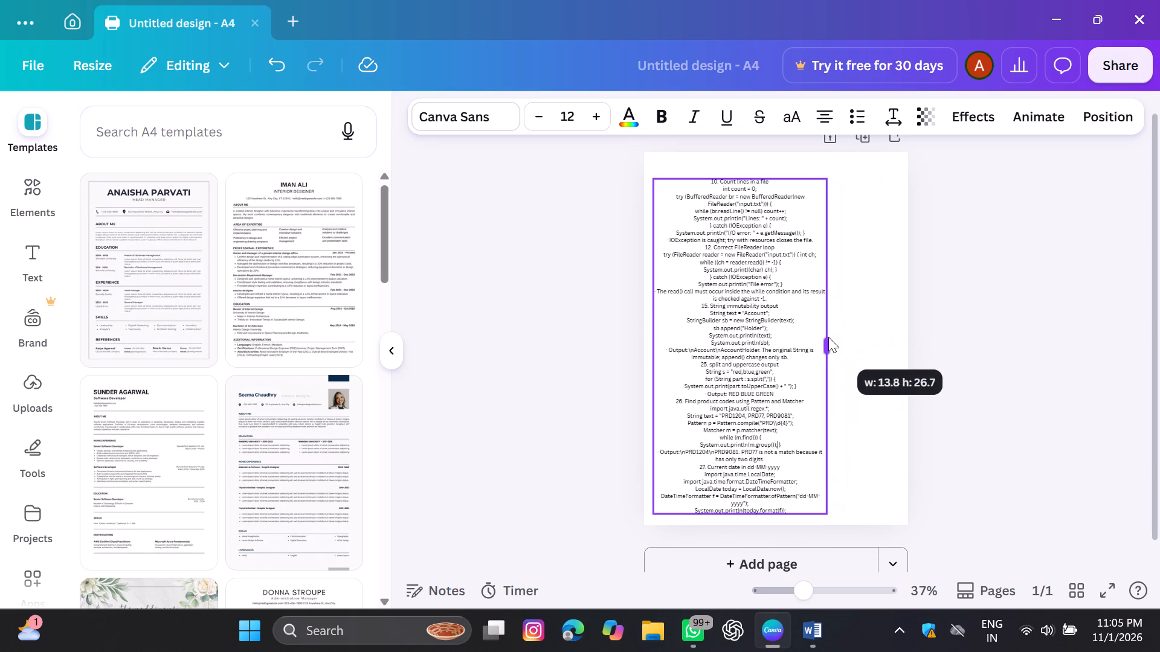
{"action": "left_click_drag", "start_coordinate": [828, 337], "coordinate": [787, 339]}
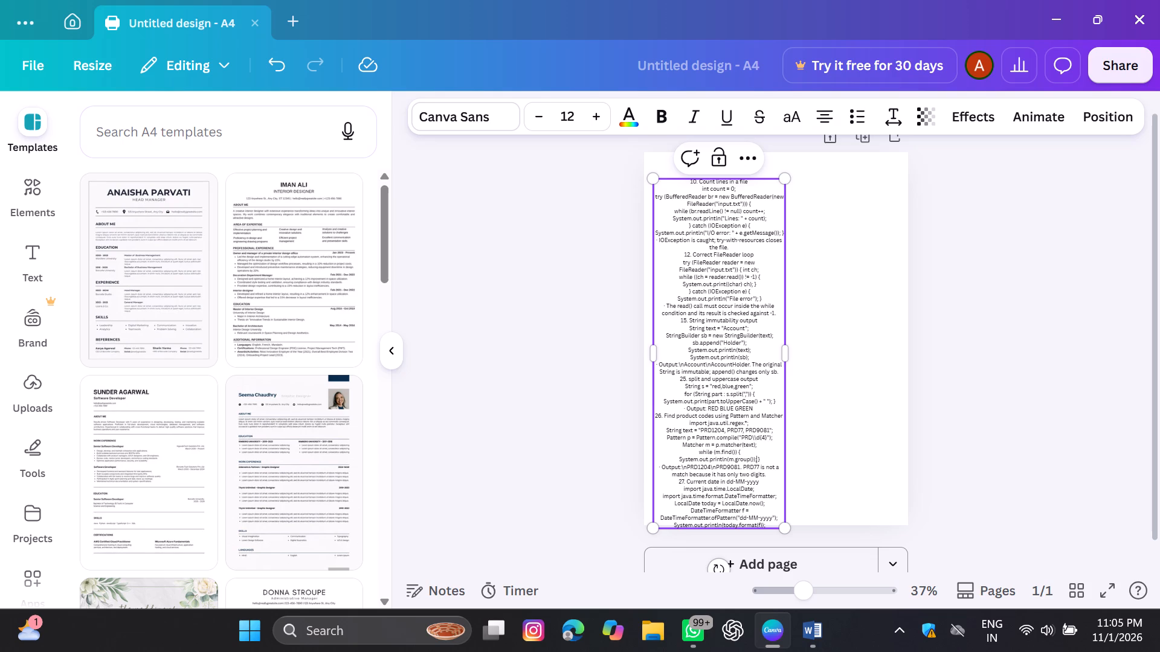
{"action": "left_click_drag", "start_coordinate": [718, 177], "coordinate": [720, 173]}
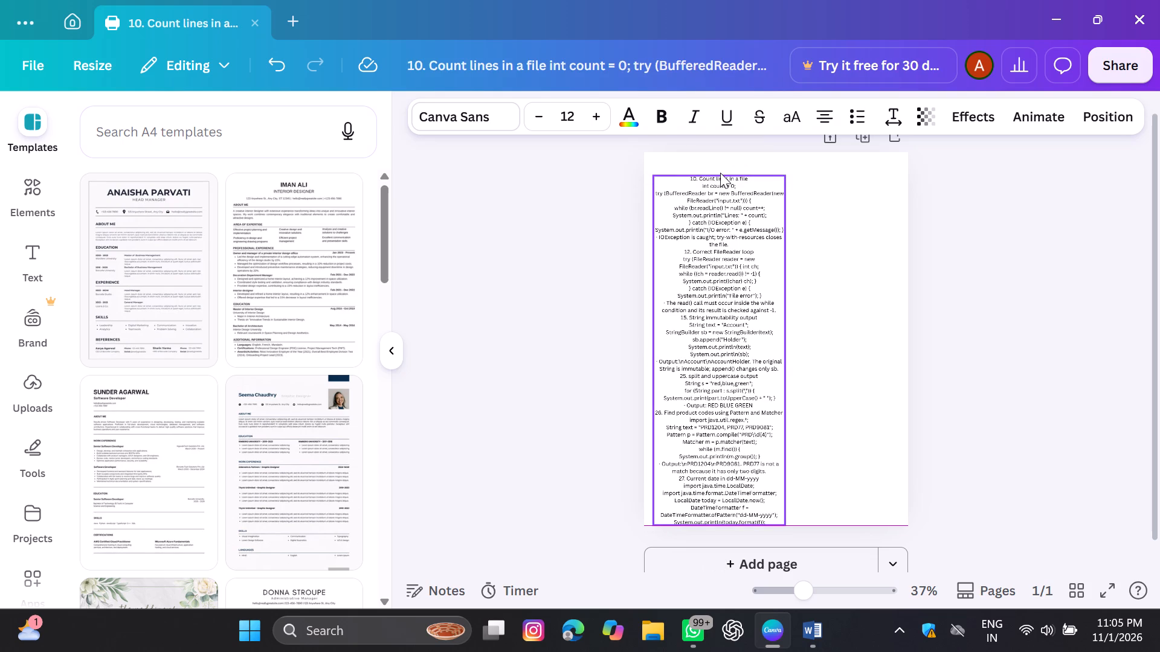
{"action": "left_click_drag", "start_coordinate": [720, 173], "coordinate": [720, 168]}
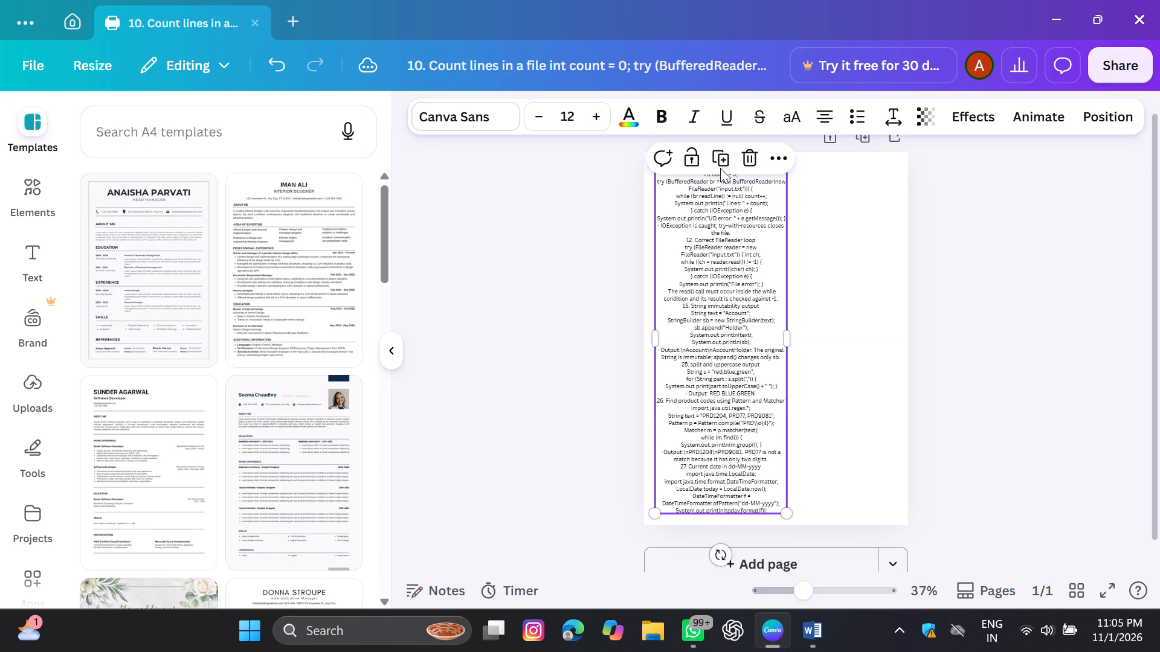
{"action": "left_click", "coordinate": [872, 293]}
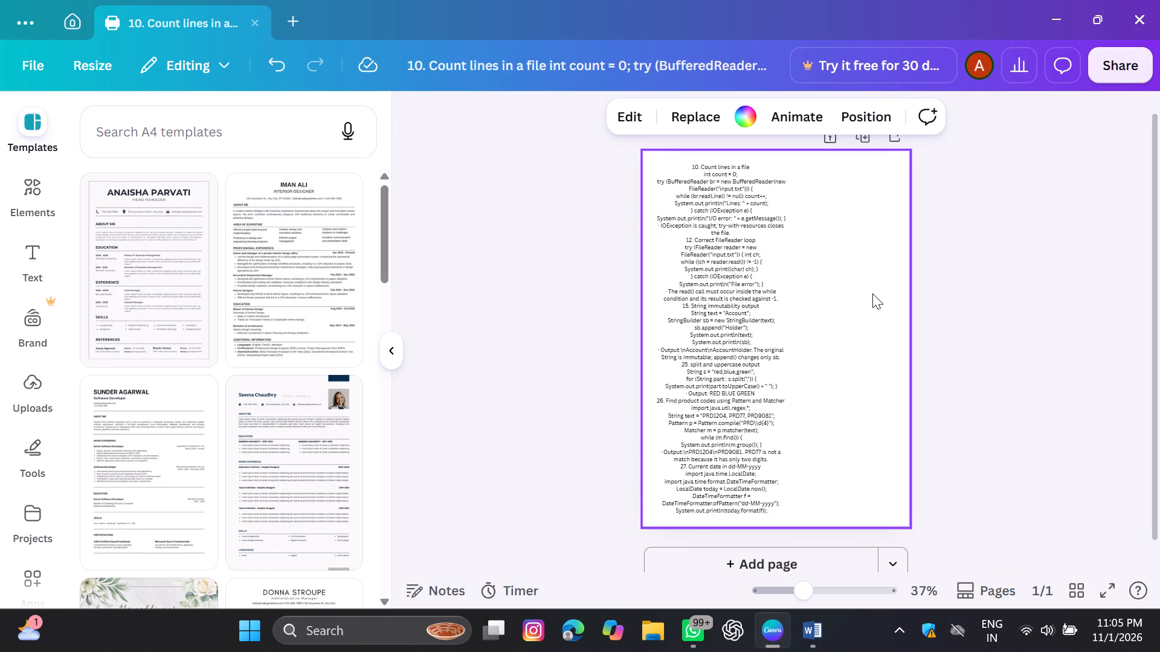
Copy questions 28 (Serialization code) through 36 (DateTimeFormatter output) with their answers from Word and paste them onto the Canva page.
{"action": "key", "text": "alt+Tab"}
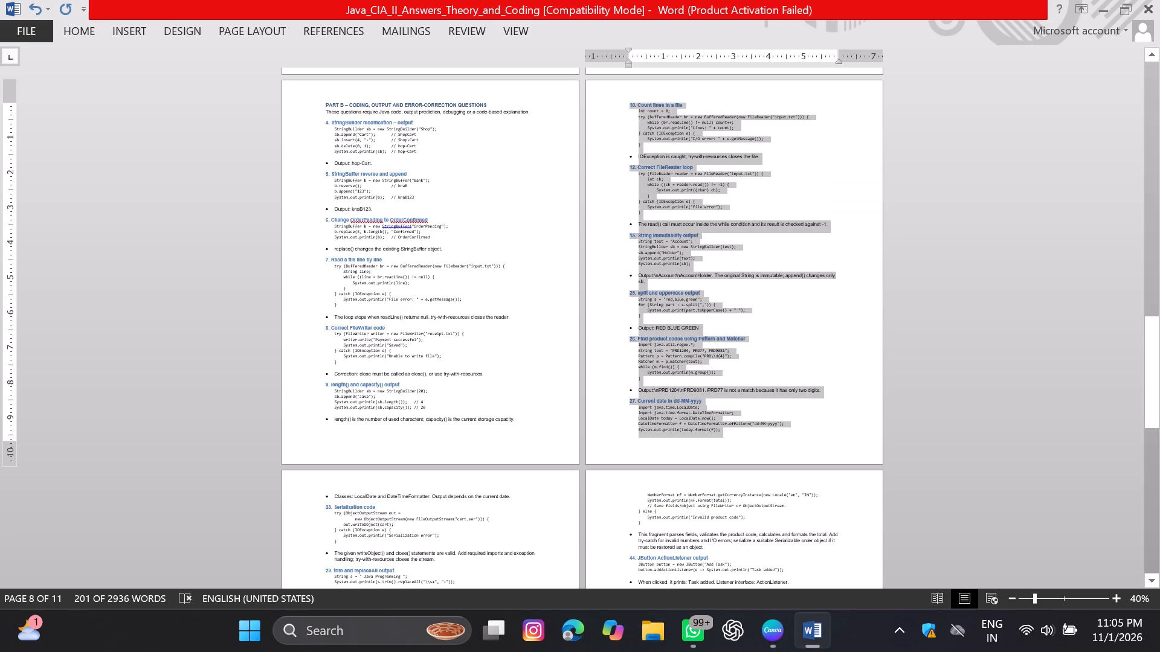
{"action": "scroll", "coordinate": [541, 452], "scroll_direction": "down", "scroll_amount": 6}
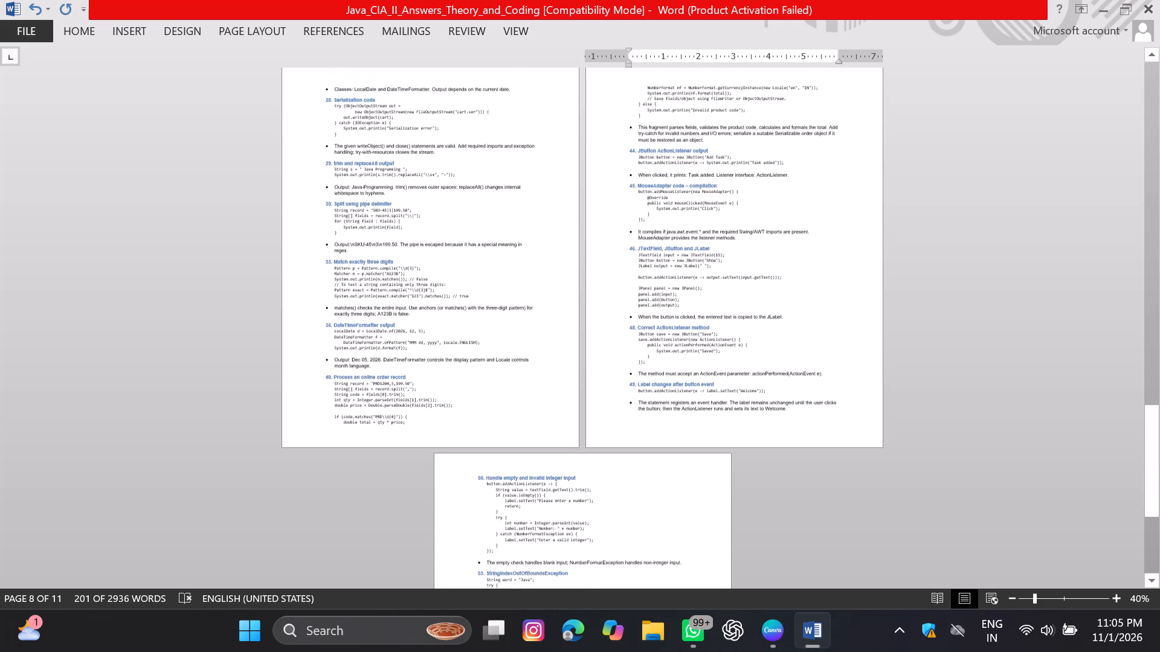
{"action": "scroll", "coordinate": [541, 452], "scroll_direction": "down", "scroll_amount": 1}
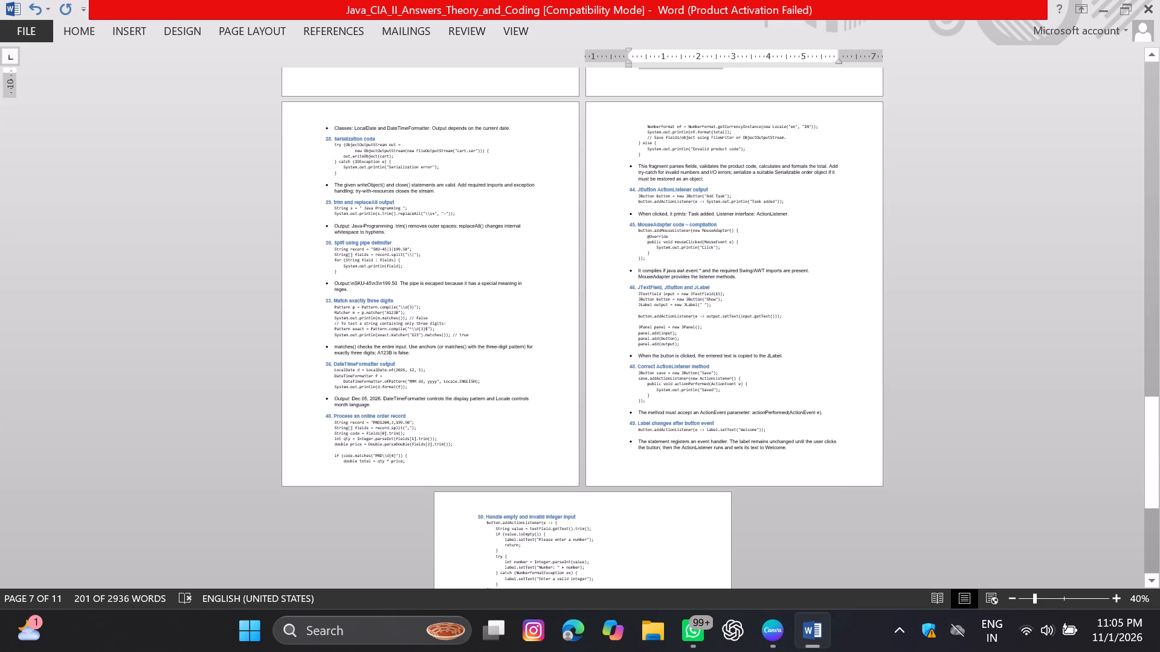
{"action": "left_click_drag", "start_coordinate": [322, 138], "coordinate": [451, 462]}
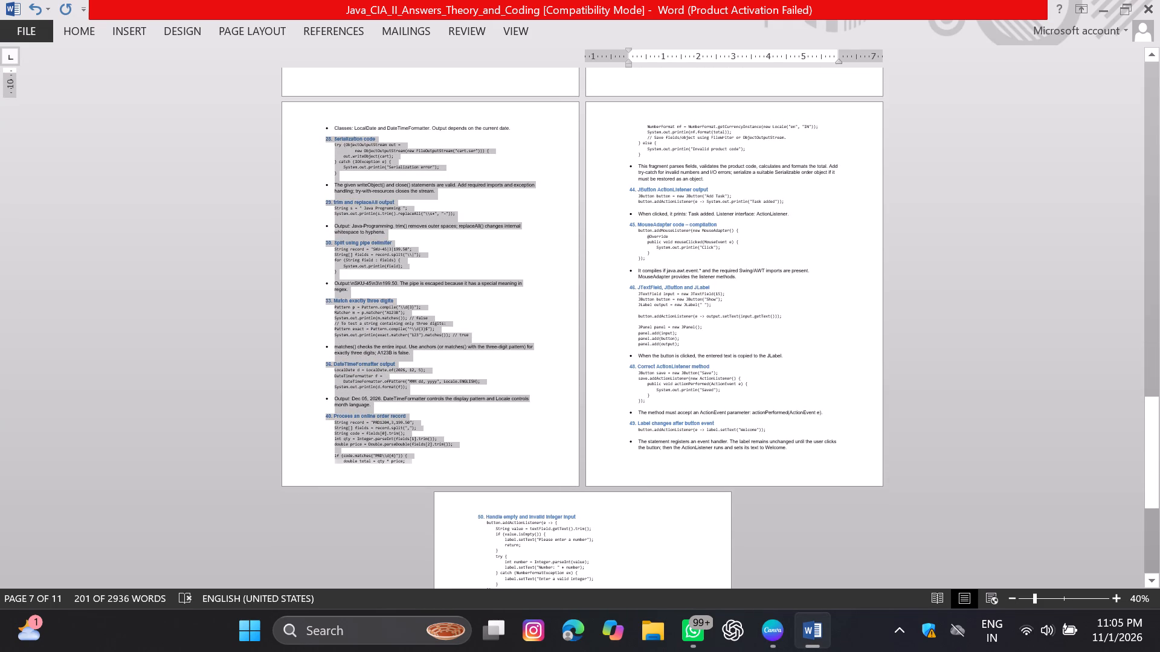
{"action": "left_click_drag", "start_coordinate": [451, 462], "coordinate": [416, 409]}
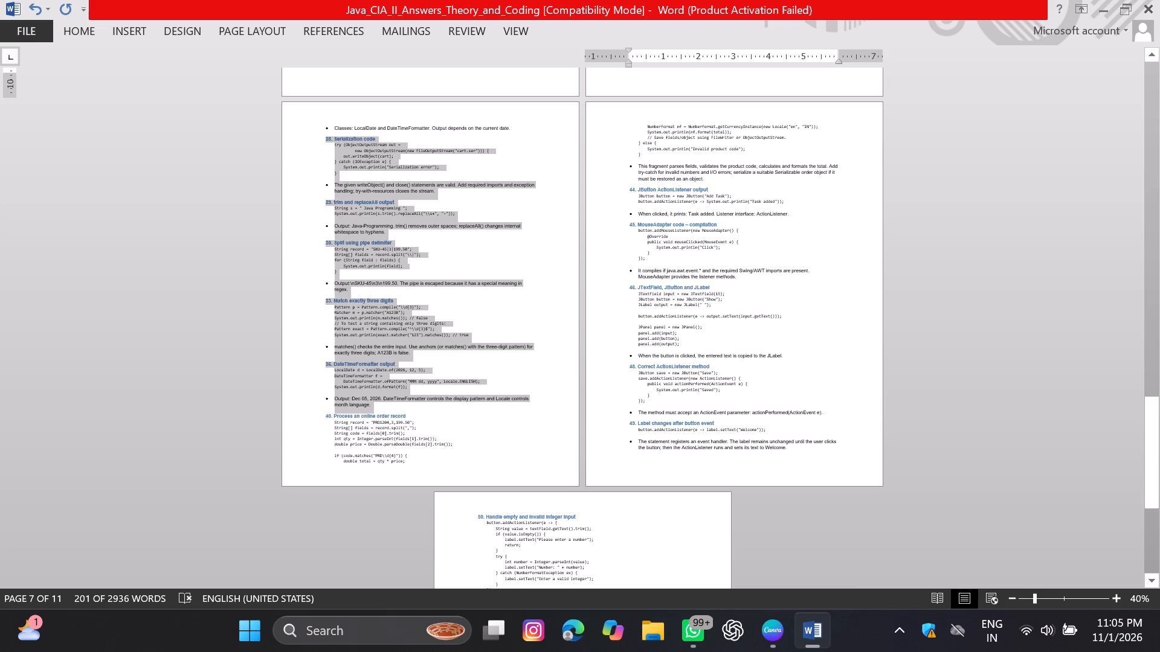
{"action": "left_click_drag", "start_coordinate": [416, 409], "coordinate": [411, 408]}
{"action": "key", "text": "ctrl+c"}
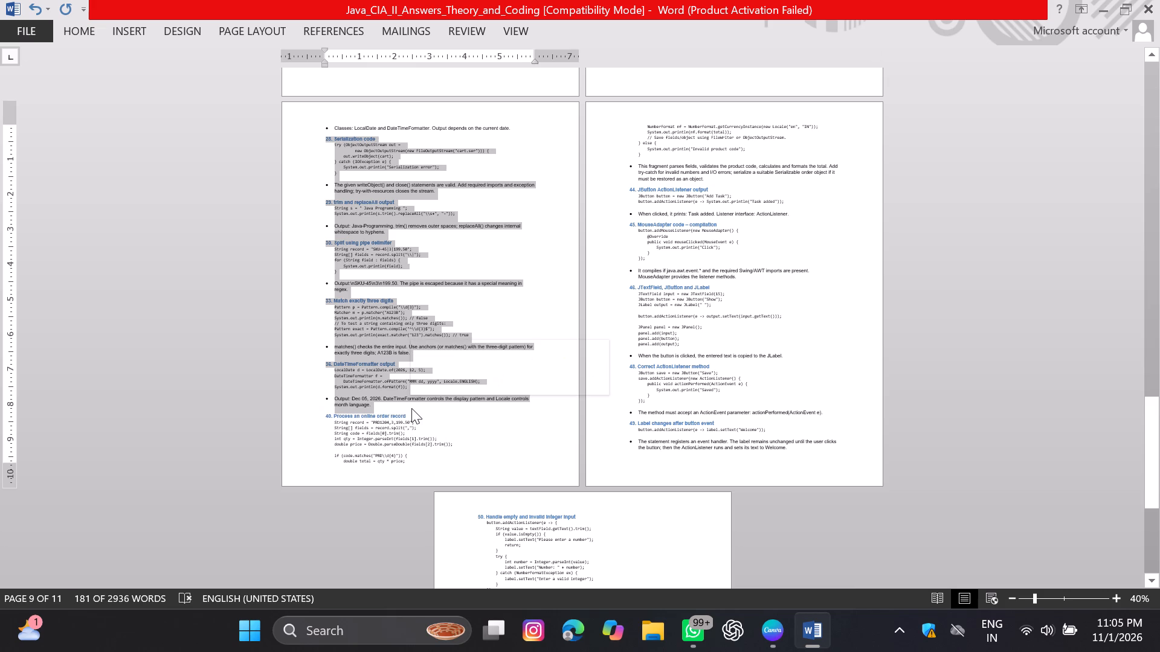
{"action": "key", "text": "alt+Tab"}
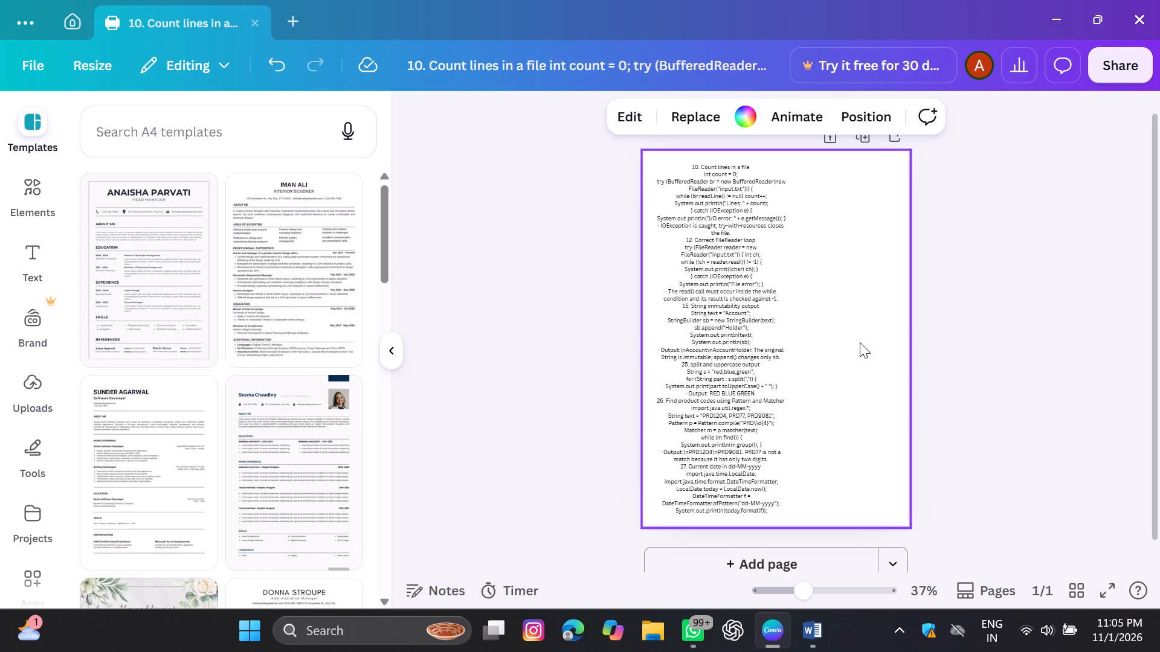
{"action": "left_click", "coordinate": [844, 357]}
{"action": "key", "text": "ctrl+v"}
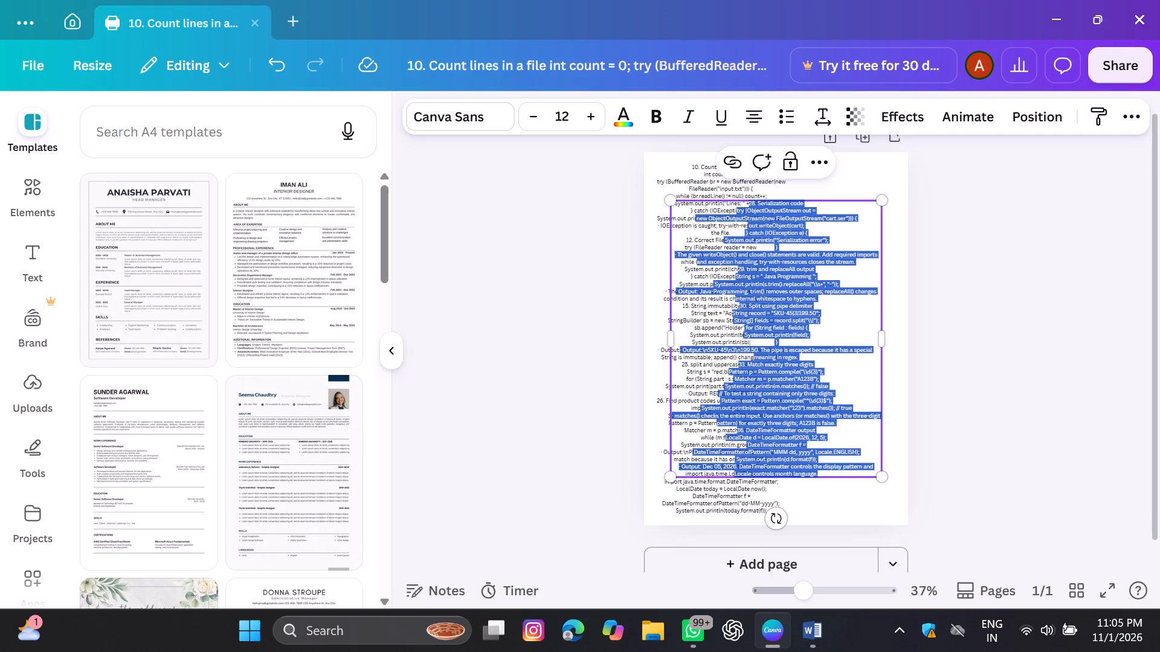
Join the lone closing brace of question 30's for loop to the line above it.
{"action": "left_click", "coordinate": [772, 343]}
{"action": "key", "text": "BackSpace"}
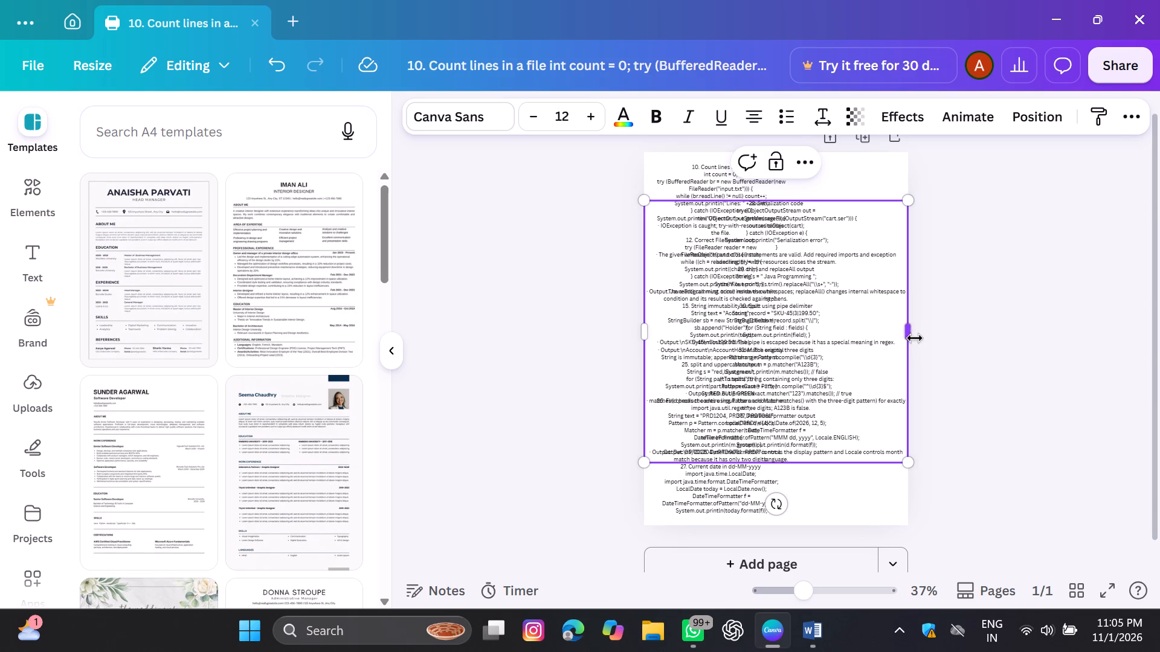
Narrow the questions 28–36 text box to just under half the page width and place it as a right column, top-aligned with the first.
{"action": "left_click_drag", "start_coordinate": [913, 337], "coordinate": [807, 340]}
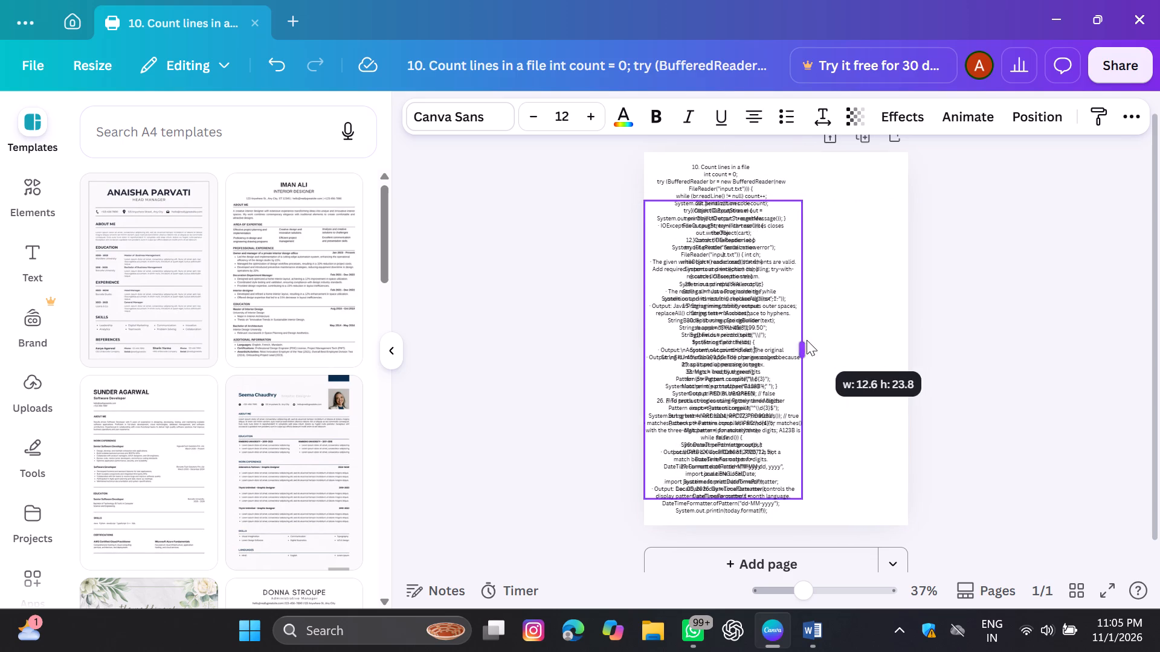
{"action": "left_click_drag", "start_coordinate": [807, 340], "coordinate": [787, 347]}
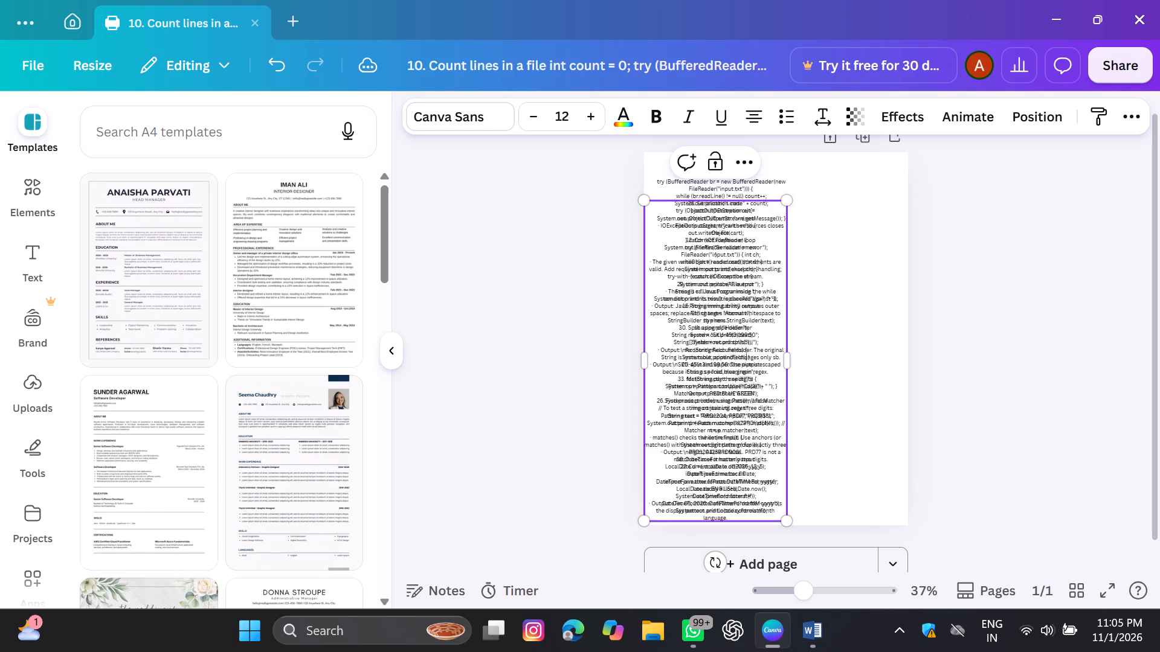
{"action": "left_click_drag", "start_coordinate": [714, 199], "coordinate": [831, 197]}
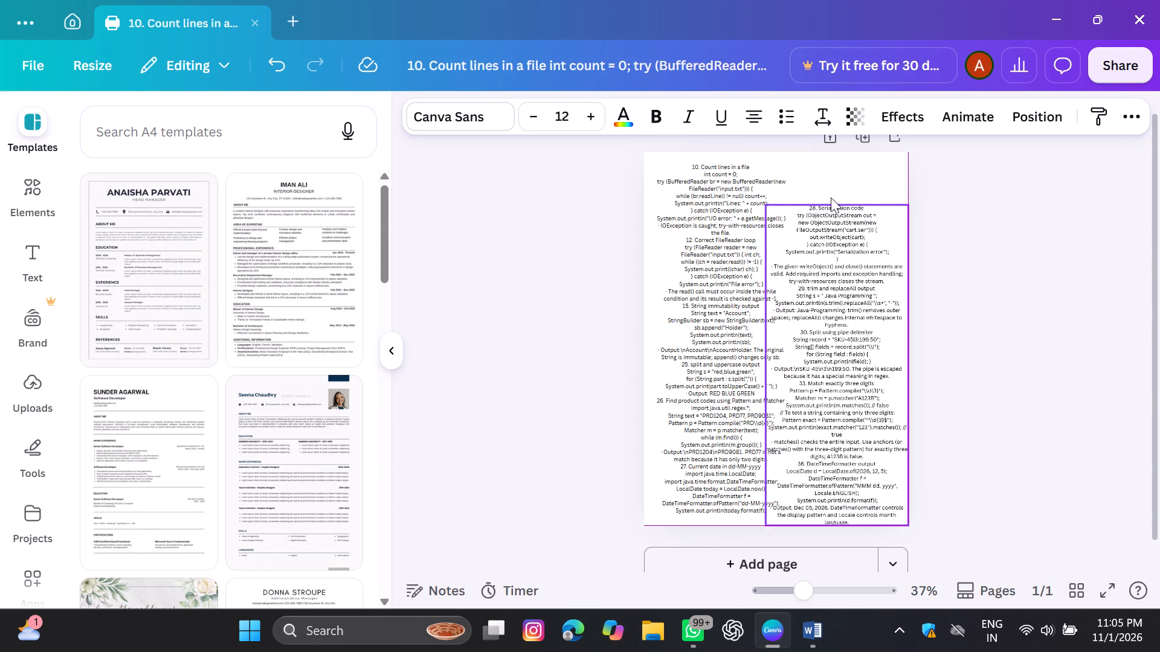
{"action": "left_click_drag", "start_coordinate": [831, 197], "coordinate": [833, 183]}
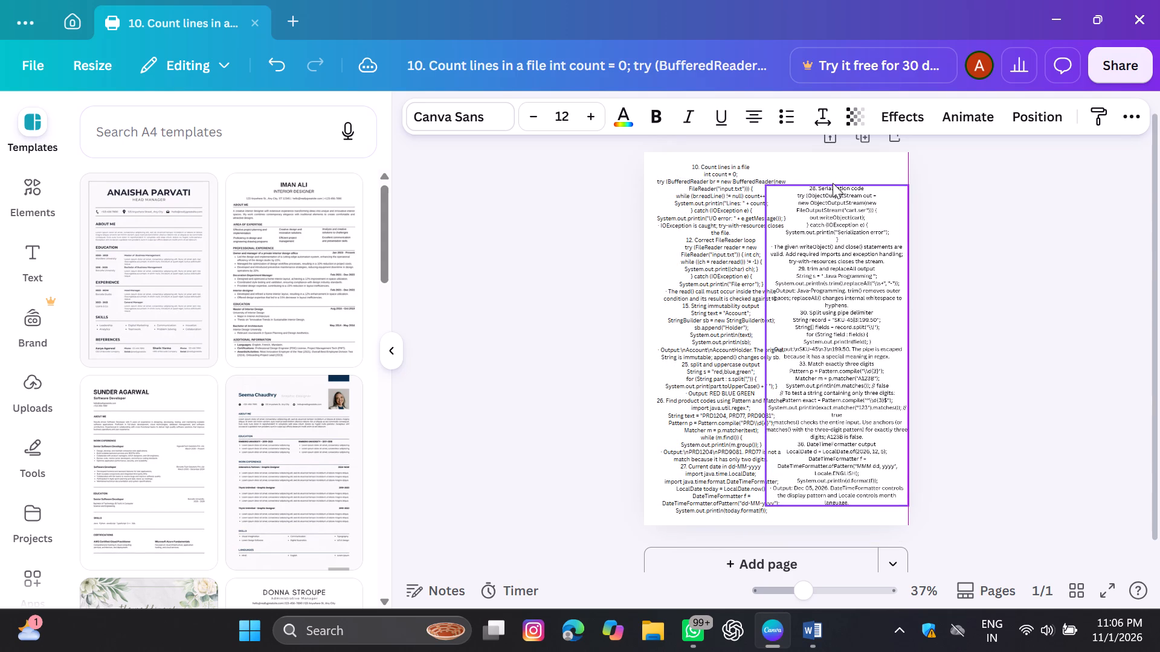
{"action": "left_click_drag", "start_coordinate": [833, 183], "coordinate": [828, 175]}
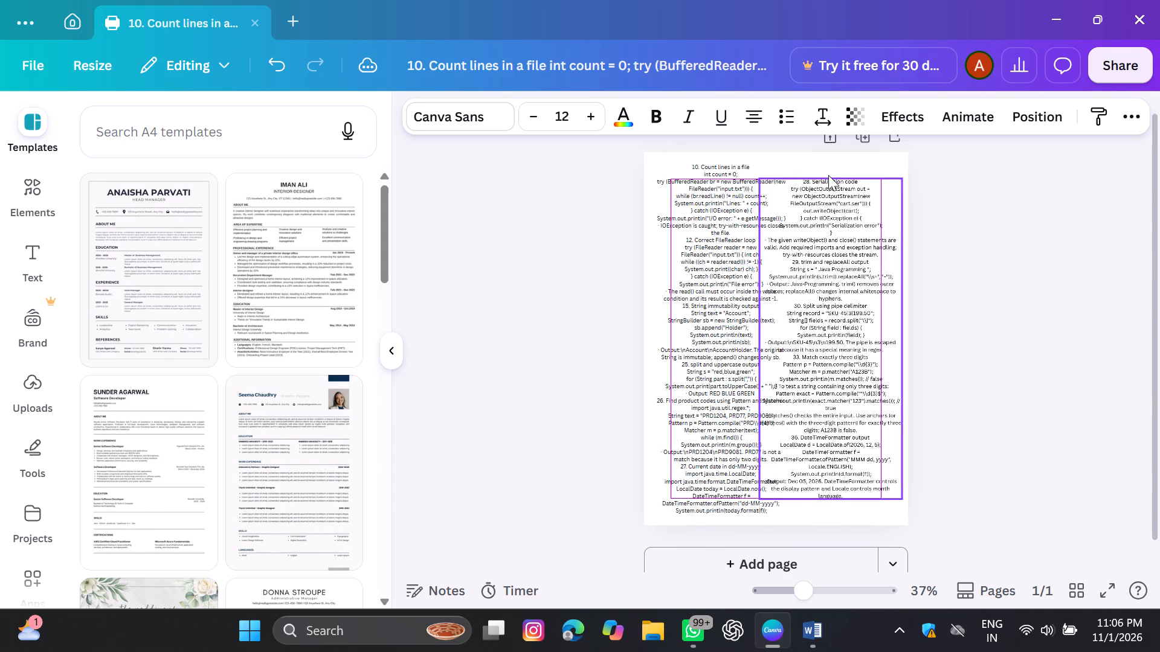
{"action": "left_click_drag", "start_coordinate": [828, 175], "coordinate": [825, 166]}
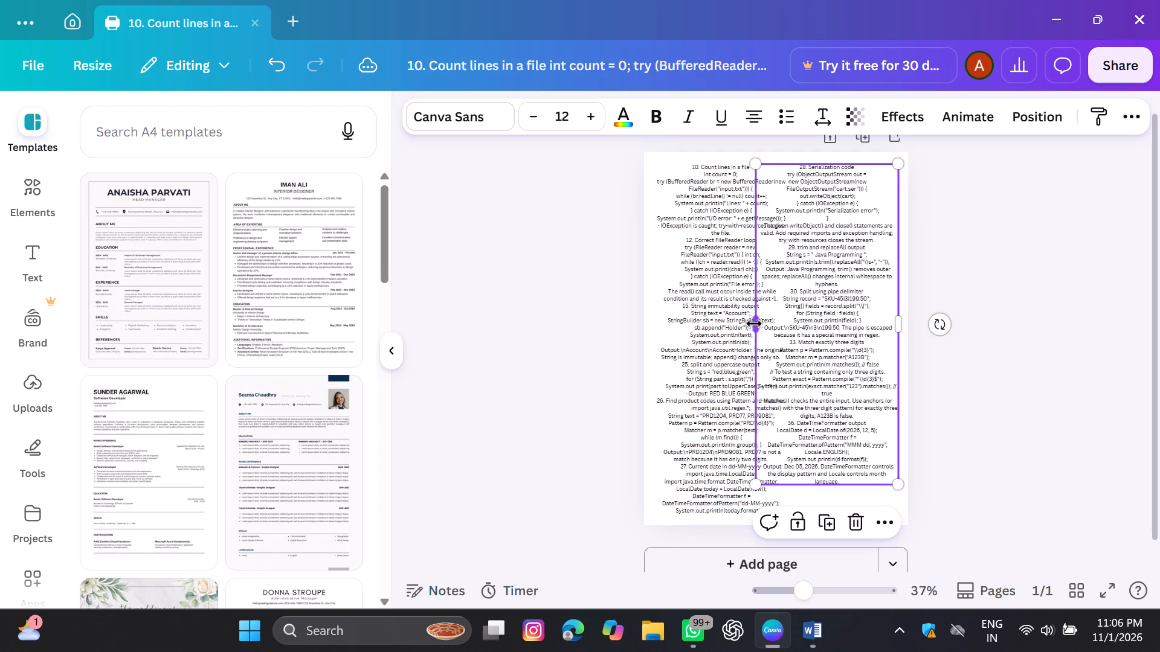
{"action": "left_click_drag", "start_coordinate": [754, 324], "coordinate": [784, 340]}
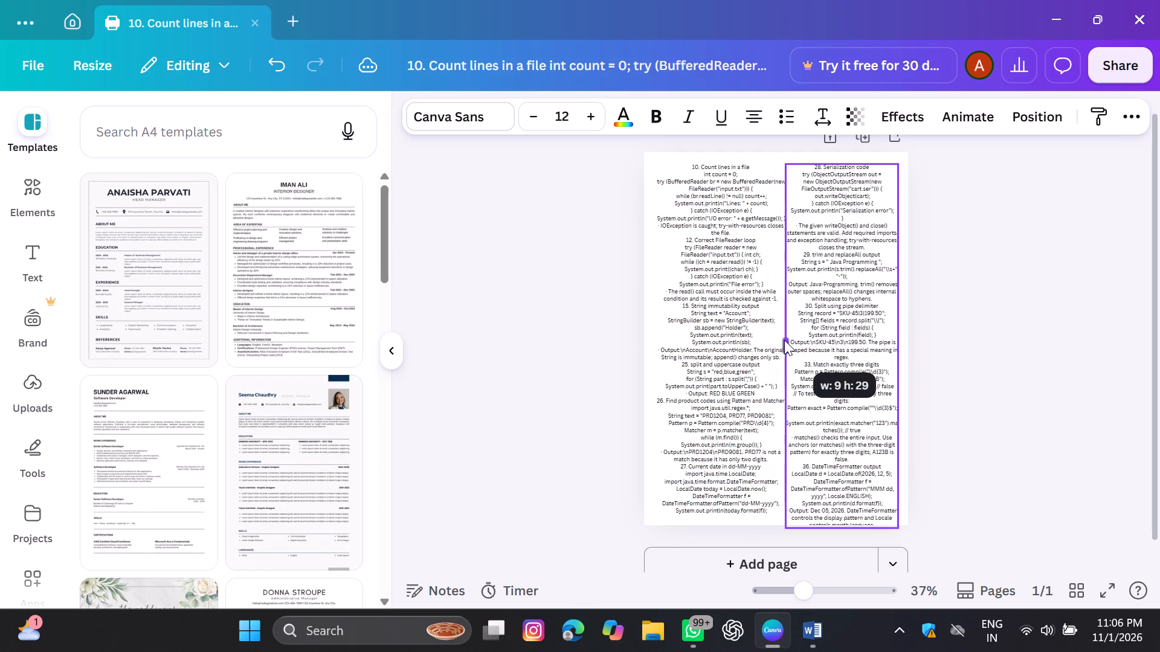
{"action": "left_click_drag", "start_coordinate": [784, 340], "coordinate": [780, 332]}
{"action": "left_click", "coordinate": [968, 398]}
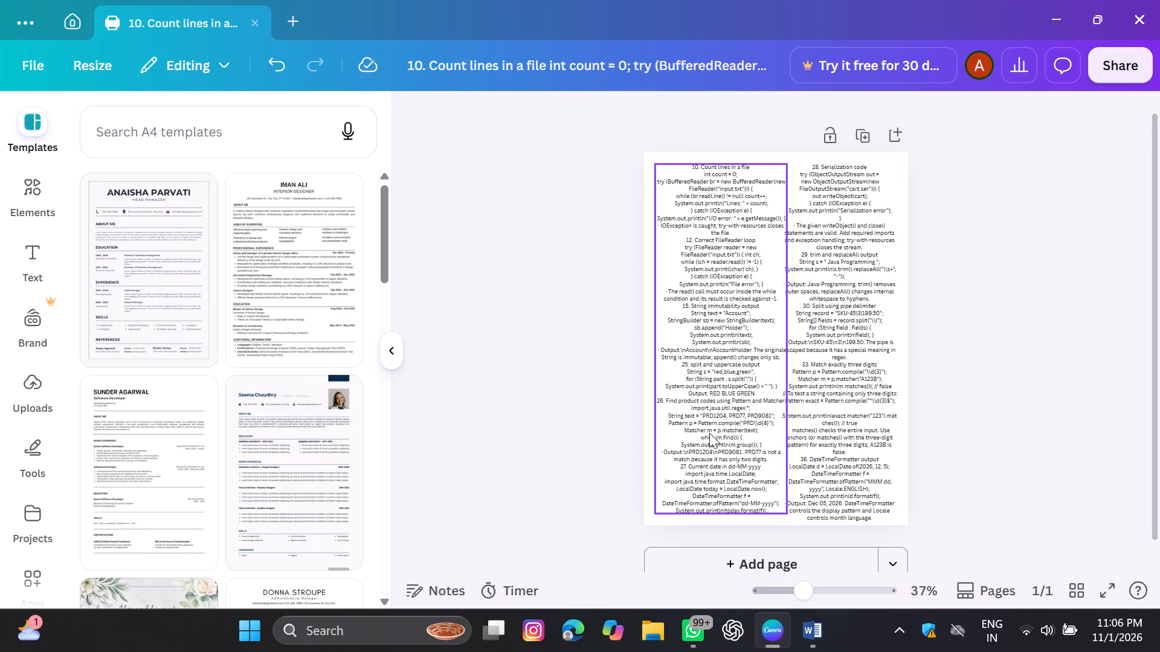
{"action": "left_click", "coordinate": [925, 401]}
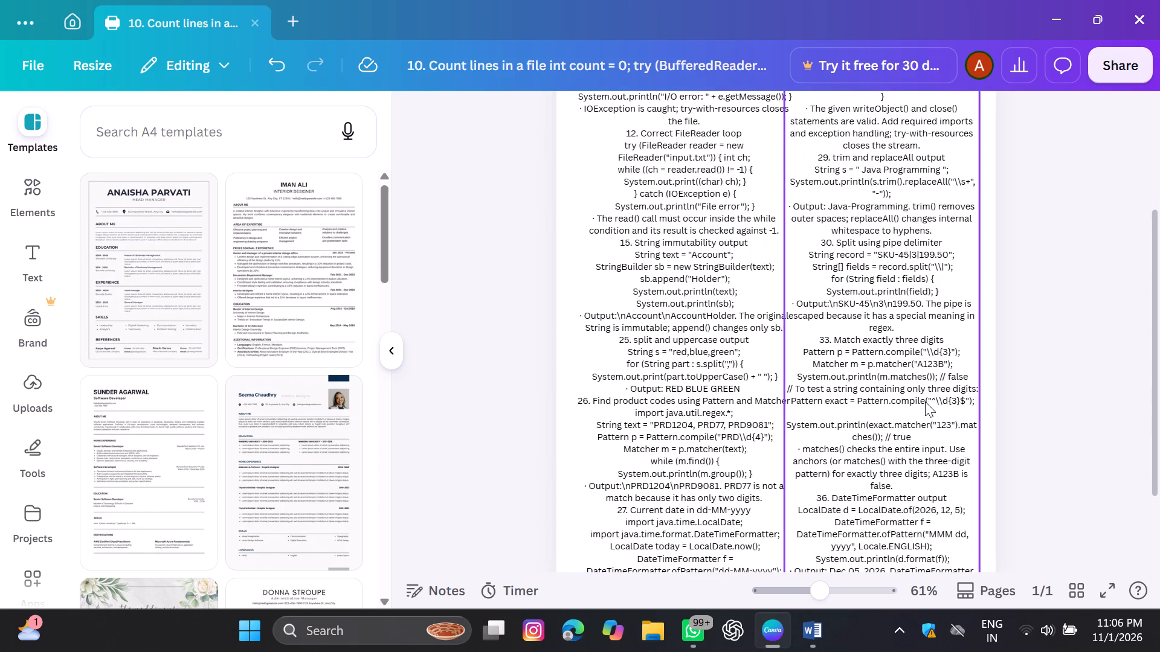
{"action": "scroll", "coordinate": [987, 379], "scroll_direction": "up", "scroll_amount": 2}
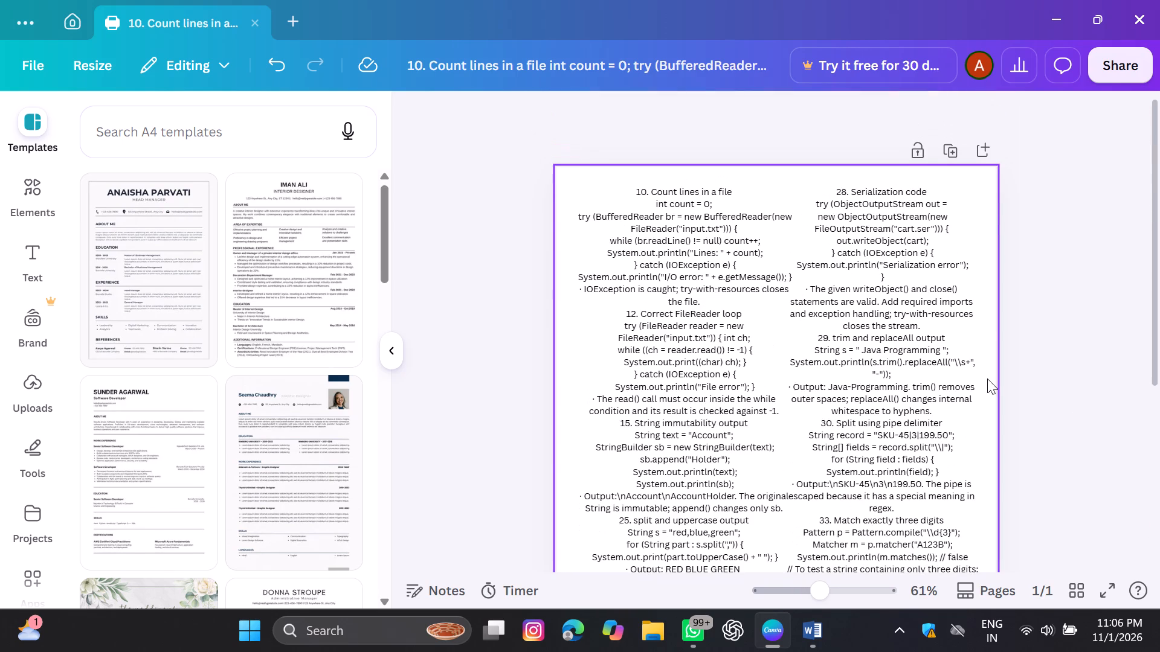
{"action": "scroll", "coordinate": [987, 379], "scroll_direction": "down", "scroll_amount": 5}
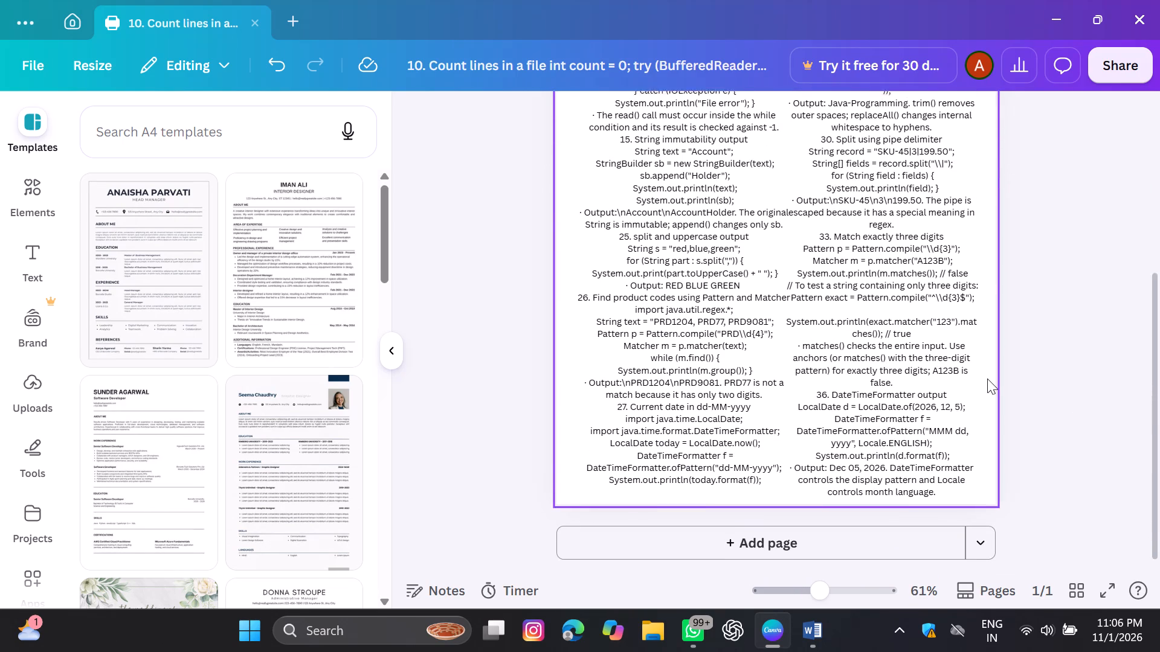
Add a blank second page below the page holding questions 10–36.
{"action": "scroll", "coordinate": [987, 379], "scroll_direction": "down", "scroll_amount": 1}
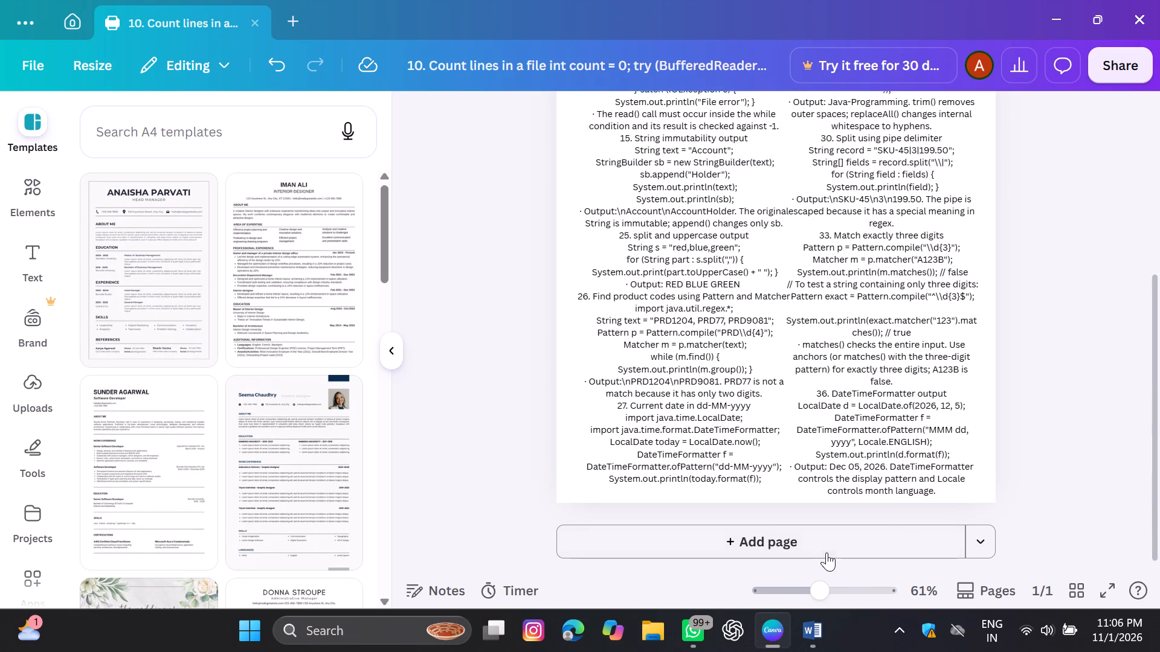
{"action": "left_click", "coordinate": [825, 552]}
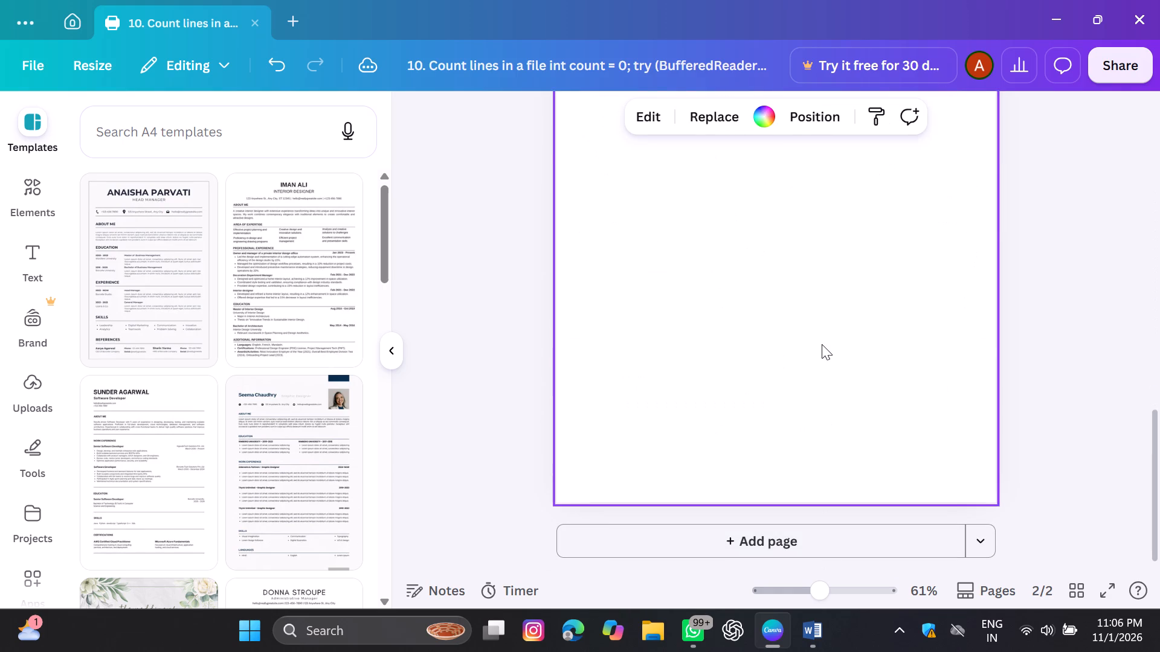
Review page 1's two-column layout of questions 10–36 and the blank page 2 at a reduced view.
{"action": "scroll", "coordinate": [822, 344], "scroll_direction": "up", "scroll_amount": 8}
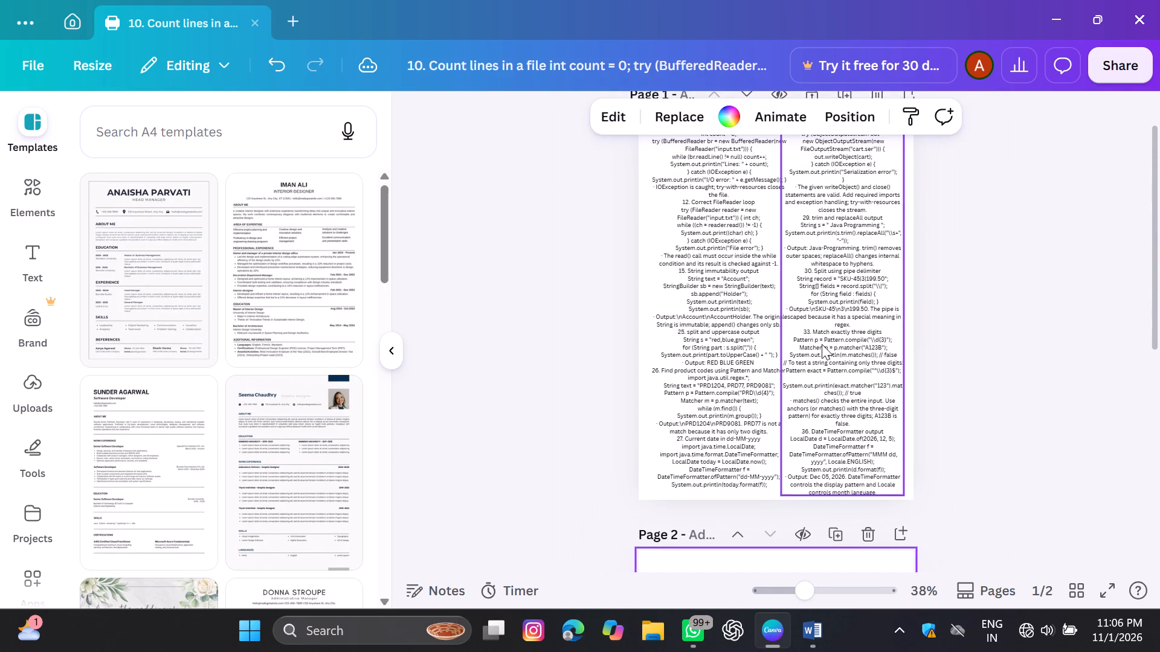
{"action": "left_click", "coordinate": [990, 320]}
{"action": "scroll", "coordinate": [990, 320], "scroll_direction": "up", "scroll_amount": 2}
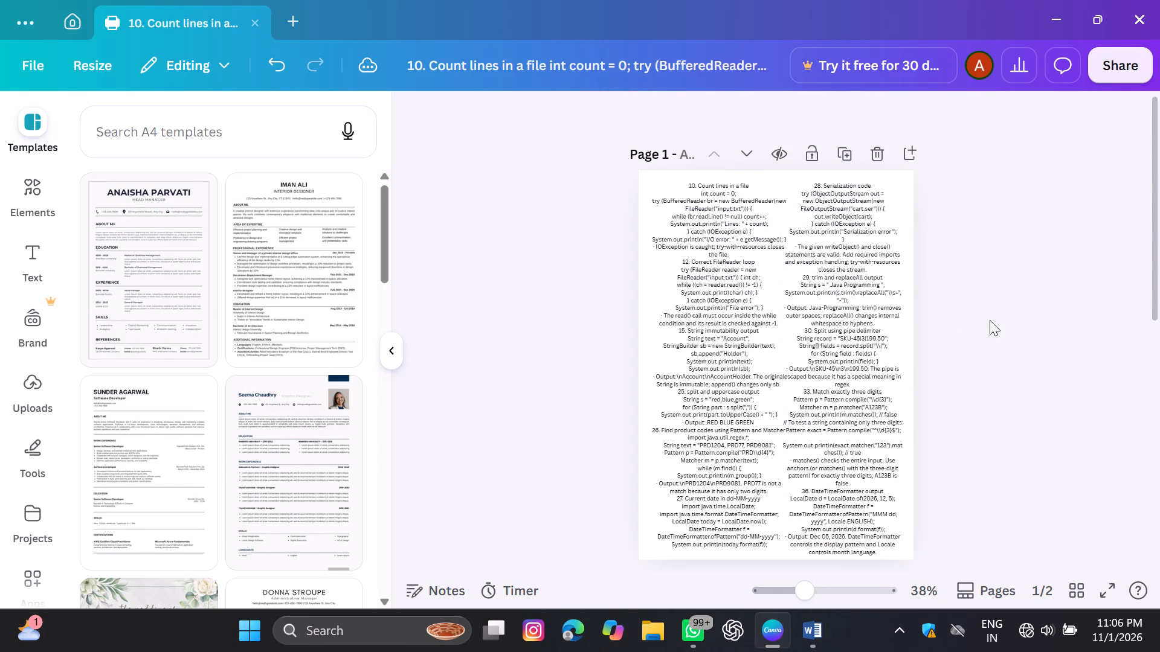
{"action": "scroll", "coordinate": [990, 320], "scroll_direction": "down", "scroll_amount": 7}
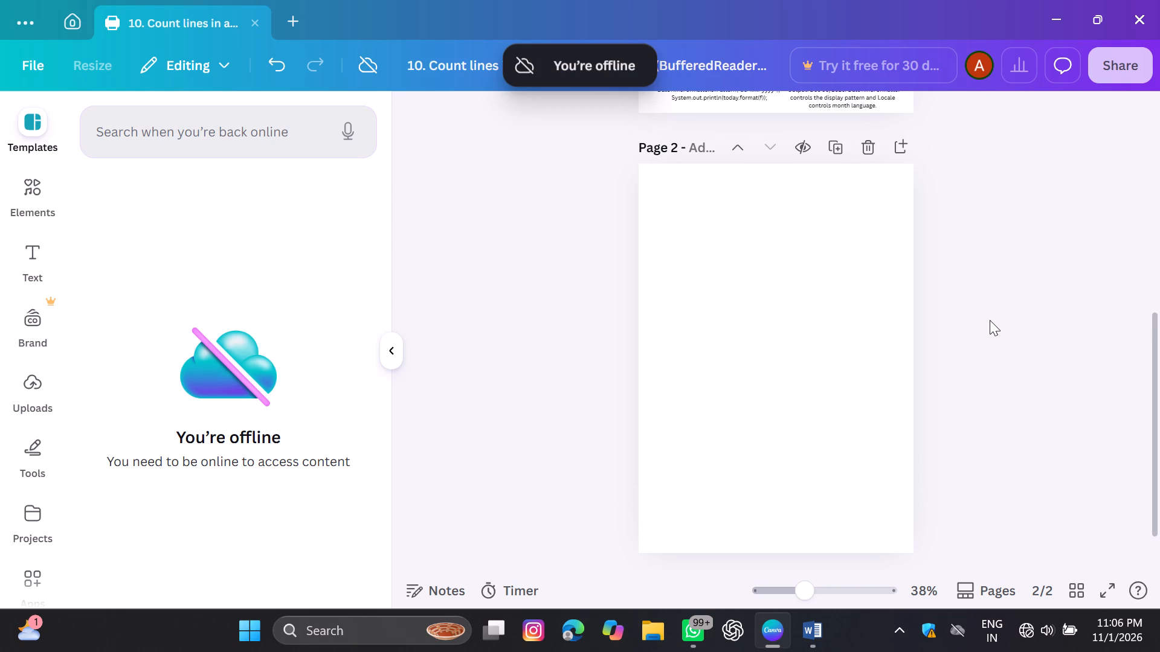
{"action": "scroll", "coordinate": [958, 339], "scroll_direction": "up", "scroll_amount": 5}
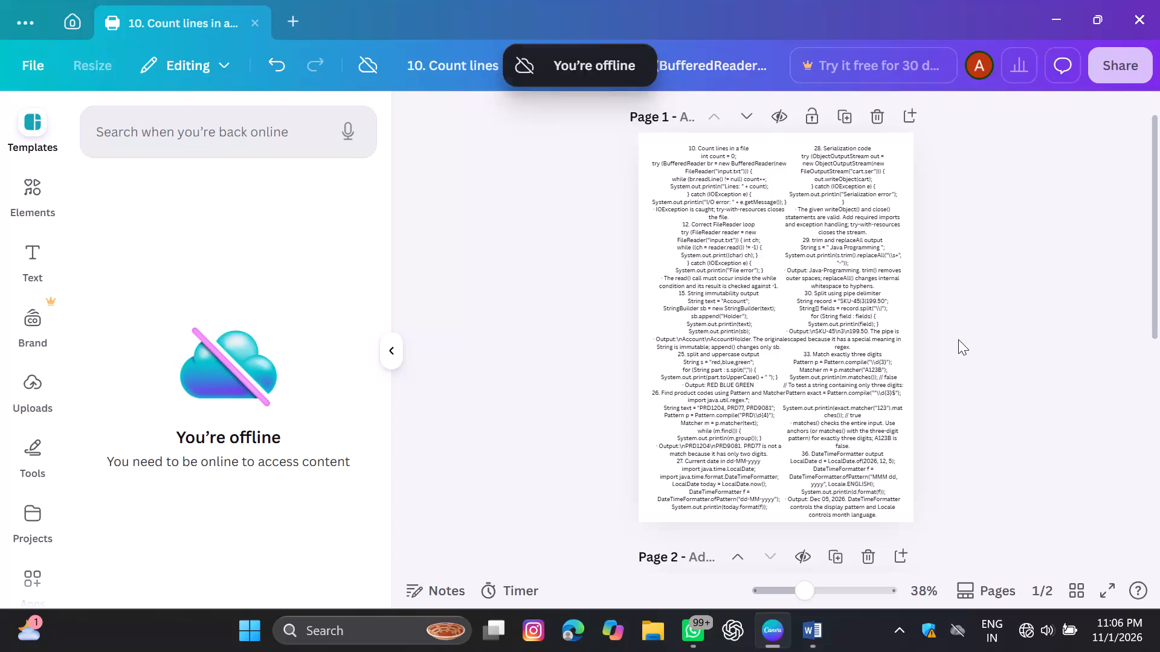
{"action": "scroll", "coordinate": [958, 339], "scroll_direction": "up", "scroll_amount": 3}
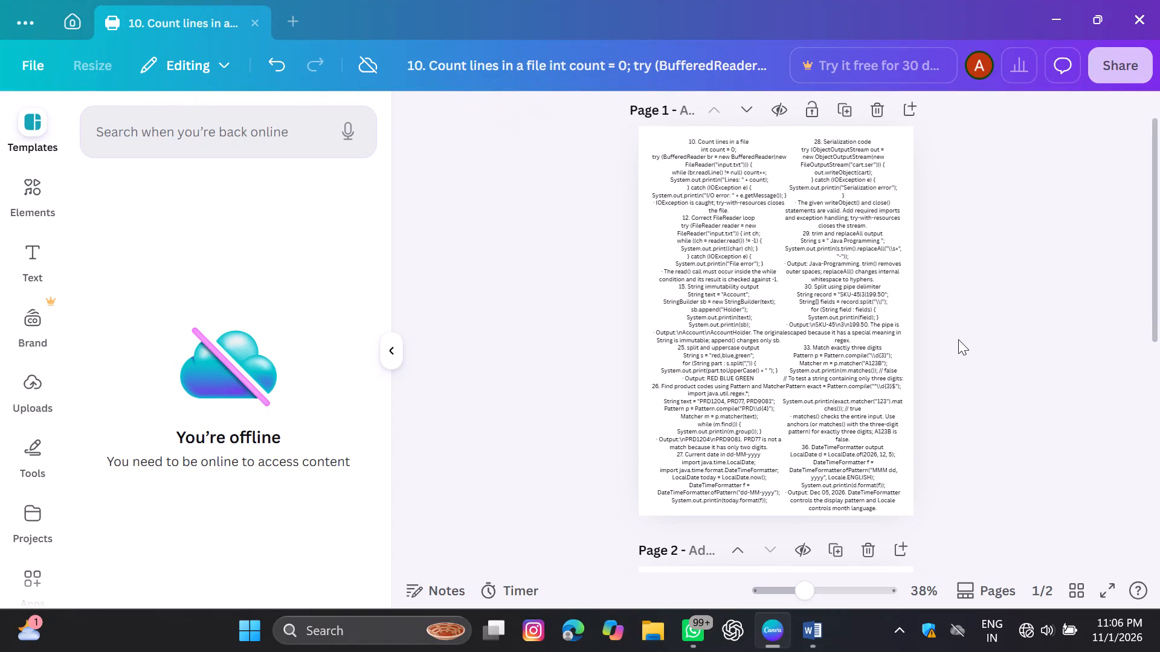
Switch to Word and look over the remaining coding questions, from question 40 (Process an online order record) to the end of the document.
{"action": "key", "text": "alt+Tab"}
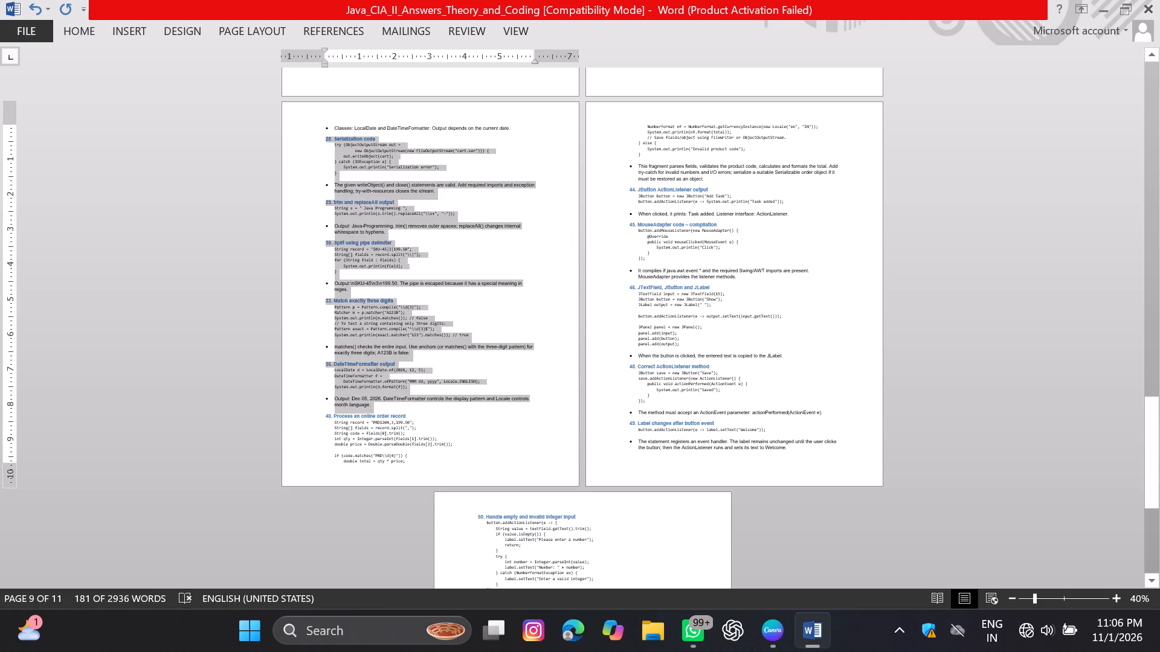
{"action": "left_click", "coordinate": [898, 355]}
{"action": "scroll", "coordinate": [848, 303], "scroll_direction": "up", "scroll_amount": 3}
{"action": "scroll", "coordinate": [848, 303], "scroll_direction": "down", "scroll_amount": 1}
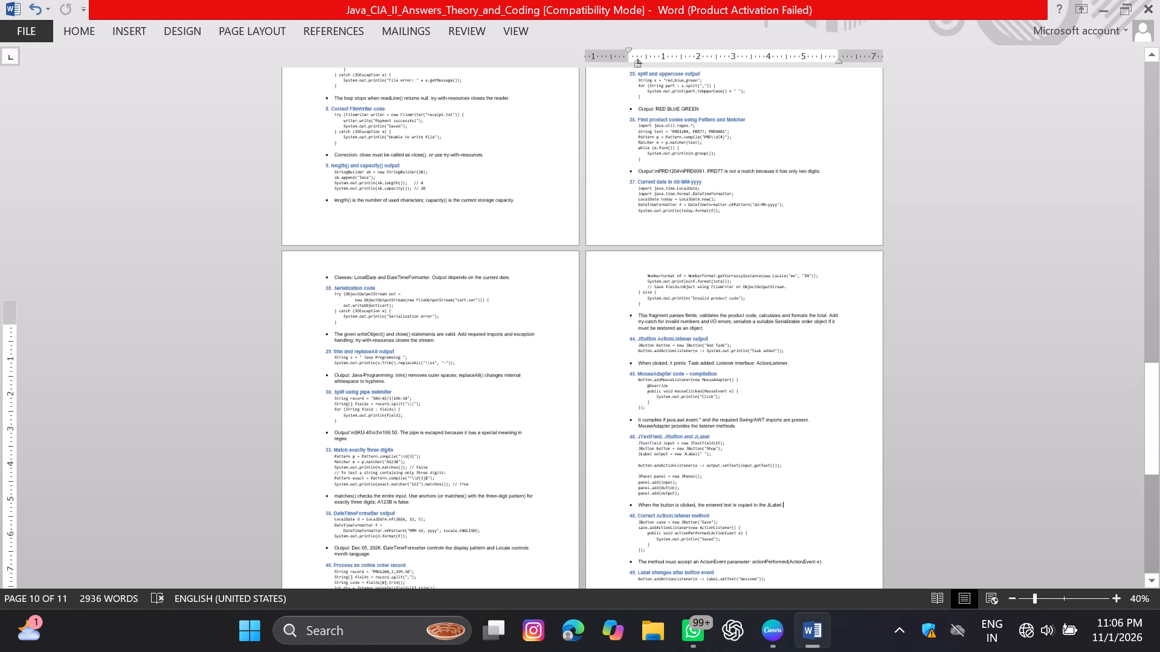
{"action": "scroll", "coordinate": [848, 303], "scroll_direction": "down", "scroll_amount": 3}
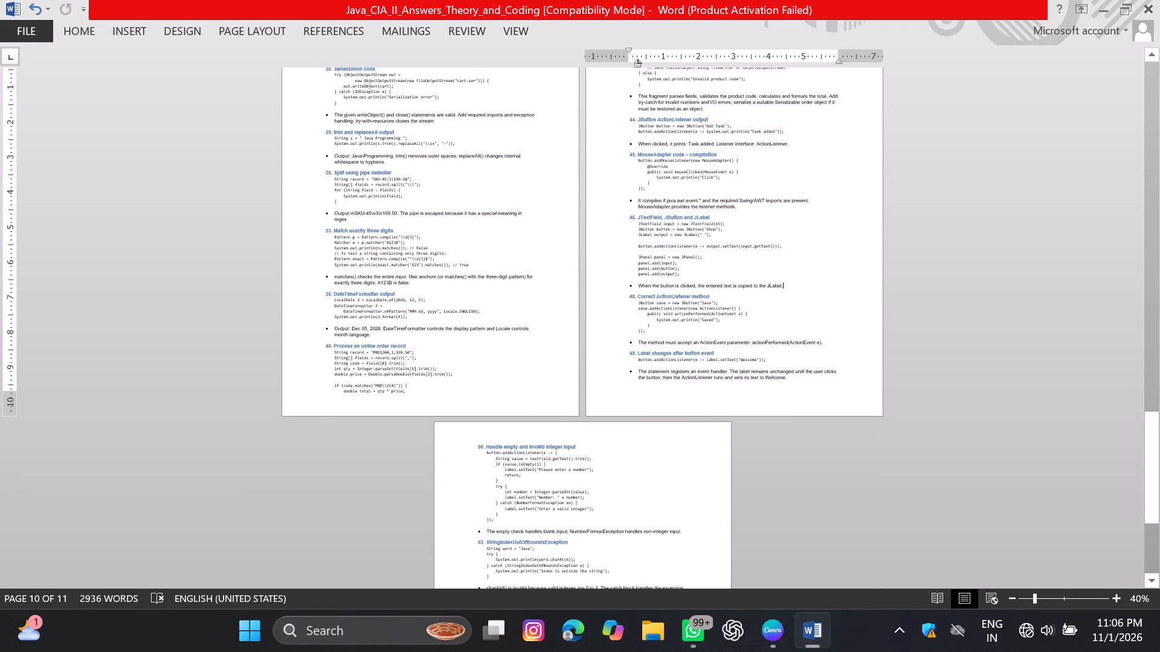
{"action": "scroll", "coordinate": [848, 303], "scroll_direction": "down", "scroll_amount": 4, "text": "ctrl"}
{"action": "scroll", "coordinate": [848, 303], "scroll_direction": "up", "scroll_amount": 1, "text": "ctrl"}
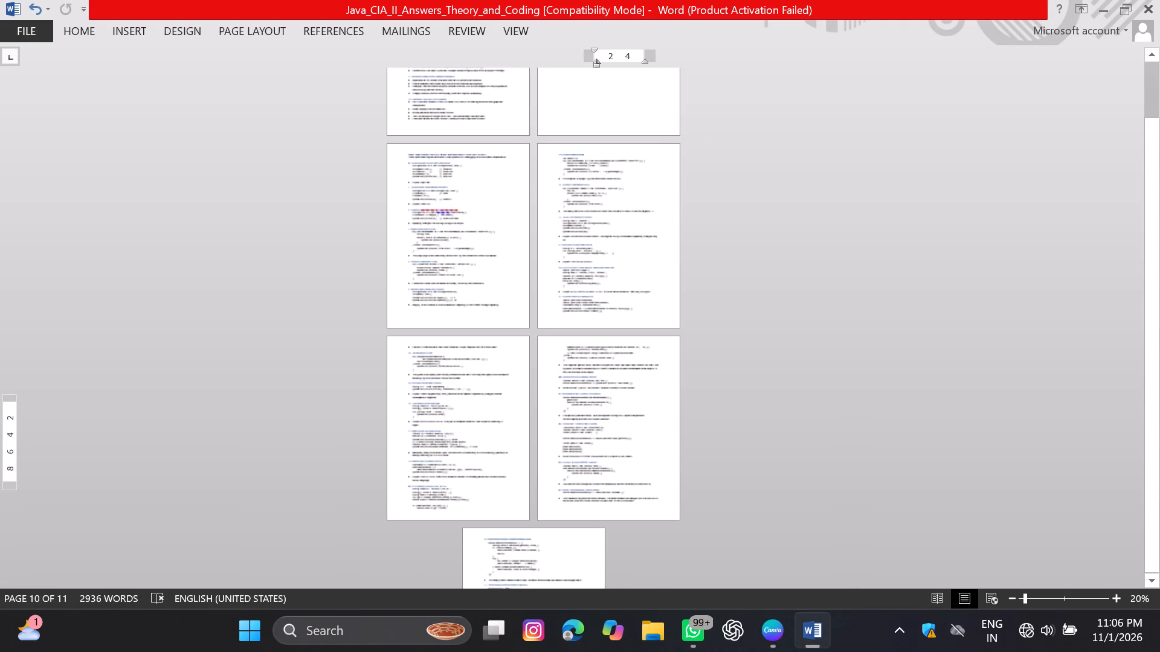
{"action": "scroll", "coordinate": [820, 450], "scroll_direction": "down", "scroll_amount": 5}
{"action": "scroll", "coordinate": [820, 450], "scroll_direction": "up", "scroll_amount": 4, "text": "ctrl"}
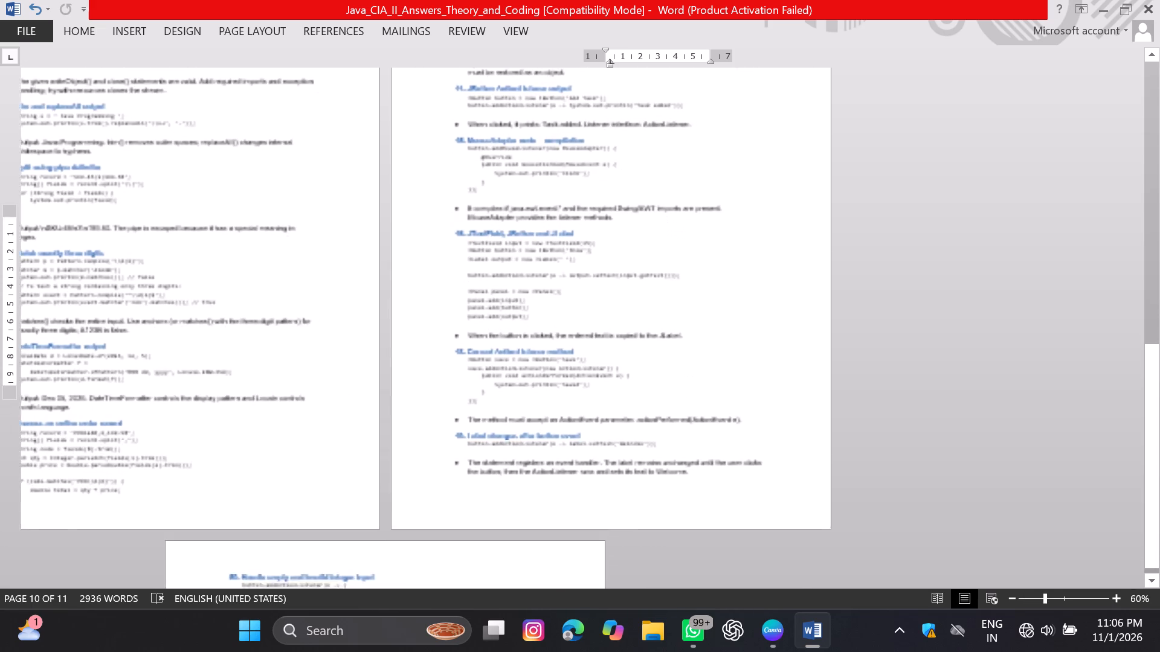
{"action": "scroll", "coordinate": [820, 450], "scroll_direction": "down", "scroll_amount": 1}
{"action": "scroll", "coordinate": [820, 450], "scroll_direction": "down", "scroll_amount": 3, "text": "ctrl"}
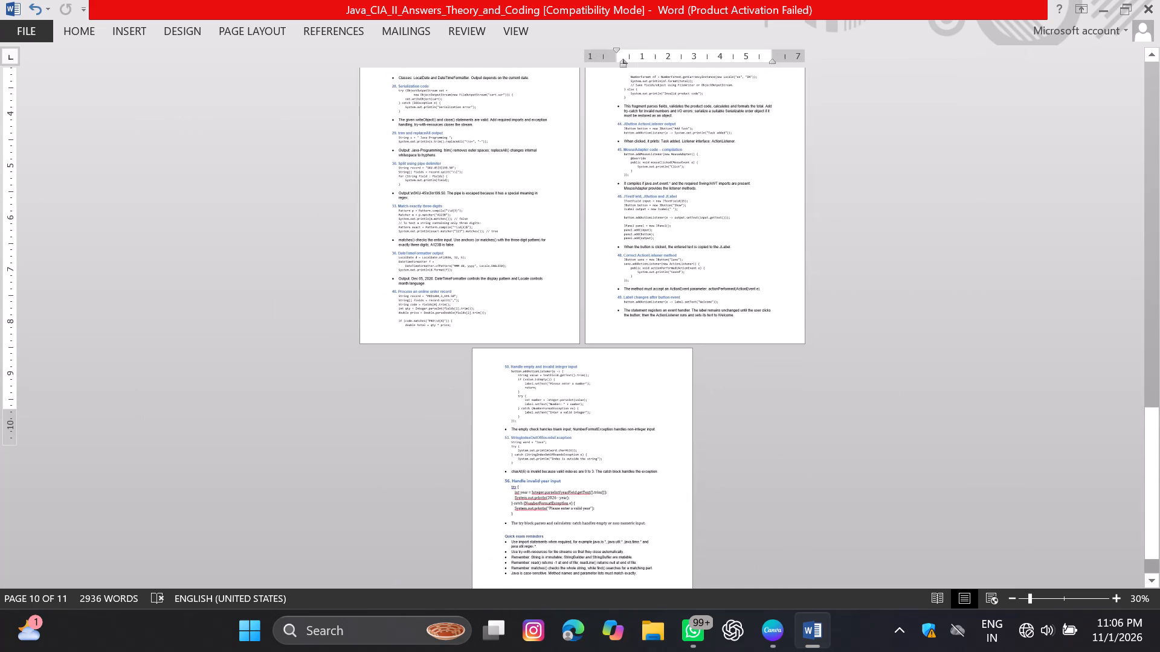
{"action": "scroll", "coordinate": [820, 450], "scroll_direction": "up", "scroll_amount": 1}
Return to Canva and go to the blank second page.
{"action": "key", "text": "alt+Tab"}
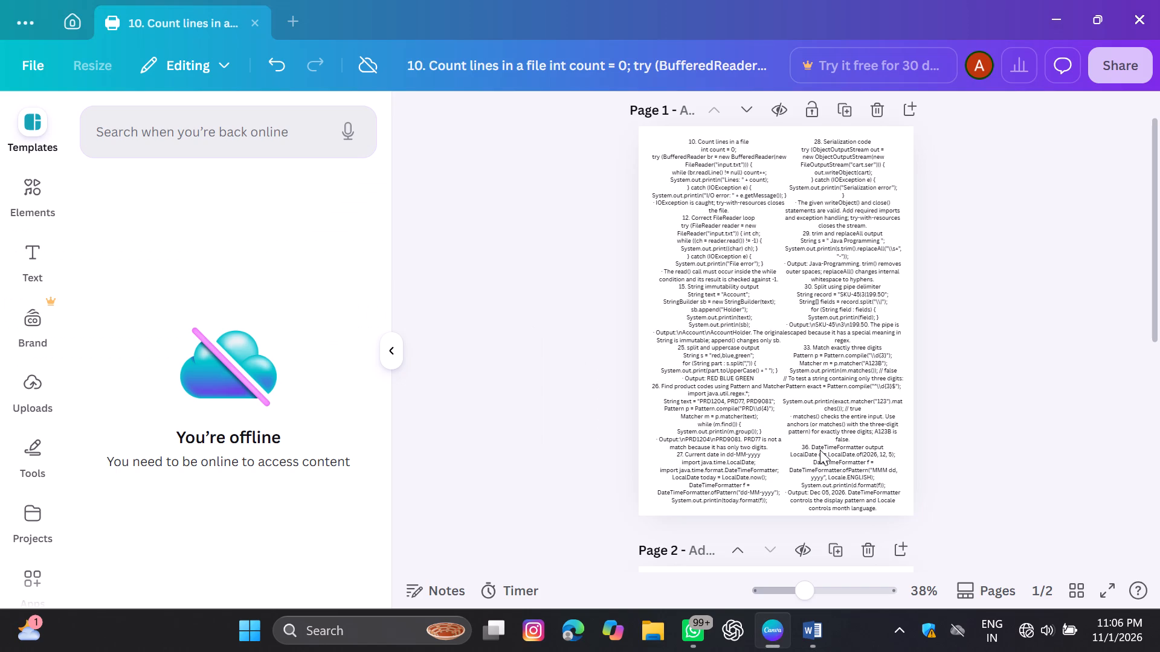
{"action": "scroll", "coordinate": [955, 444], "scroll_direction": "down", "scroll_amount": 3}
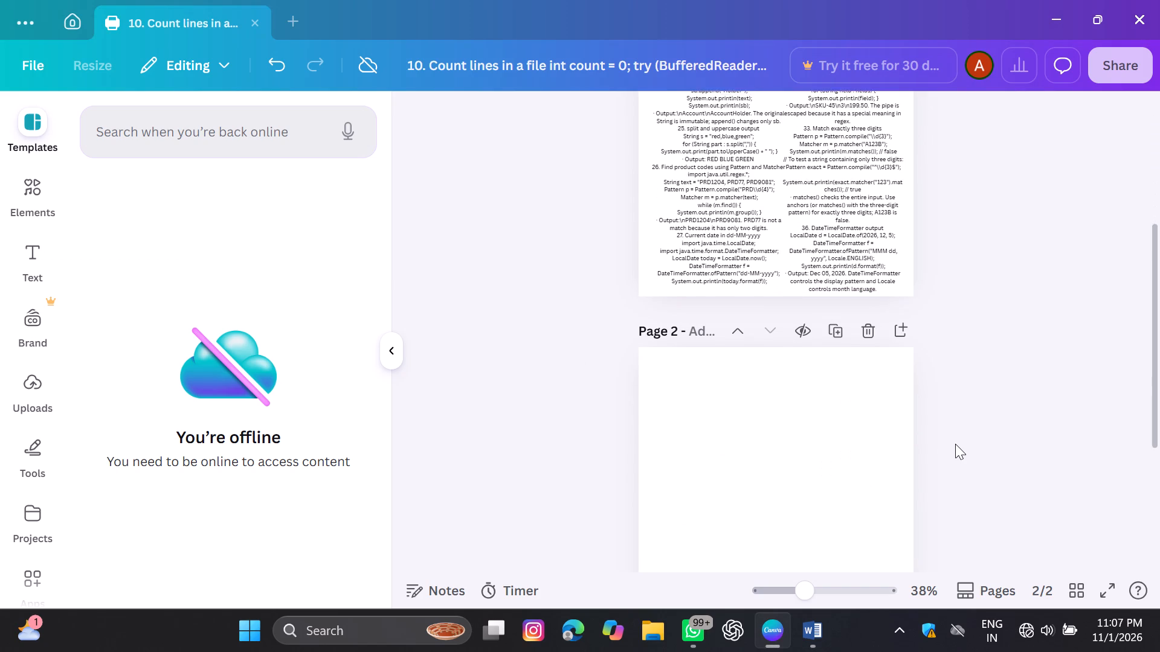
{"action": "scroll", "coordinate": [955, 444], "scroll_direction": "down", "scroll_amount": 3}
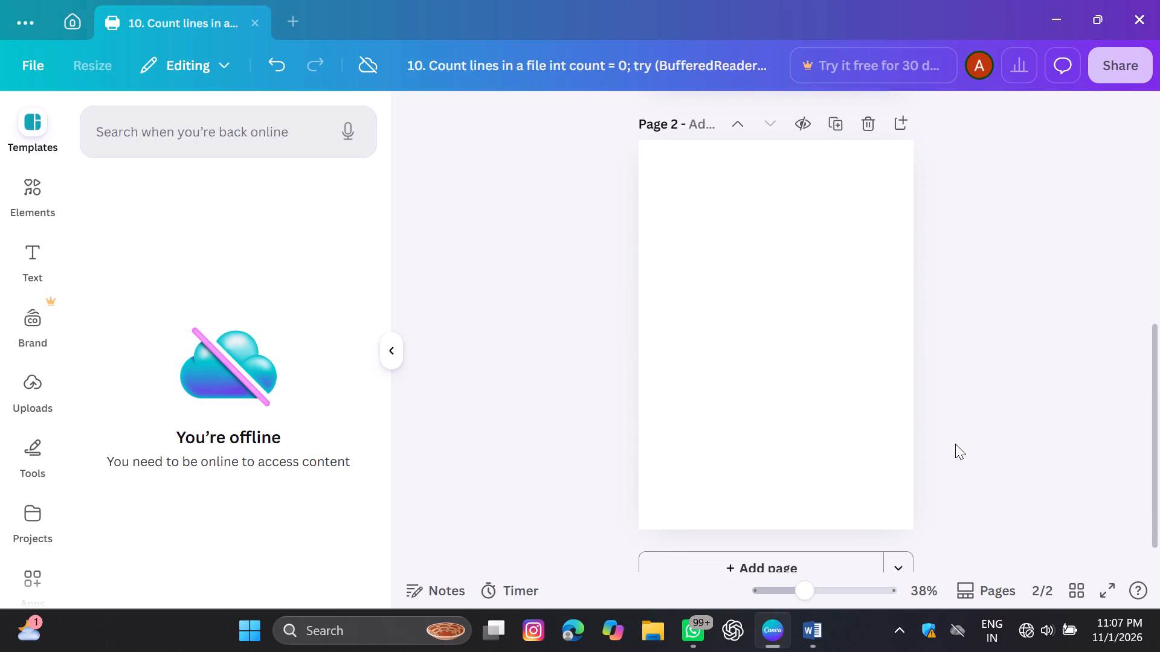
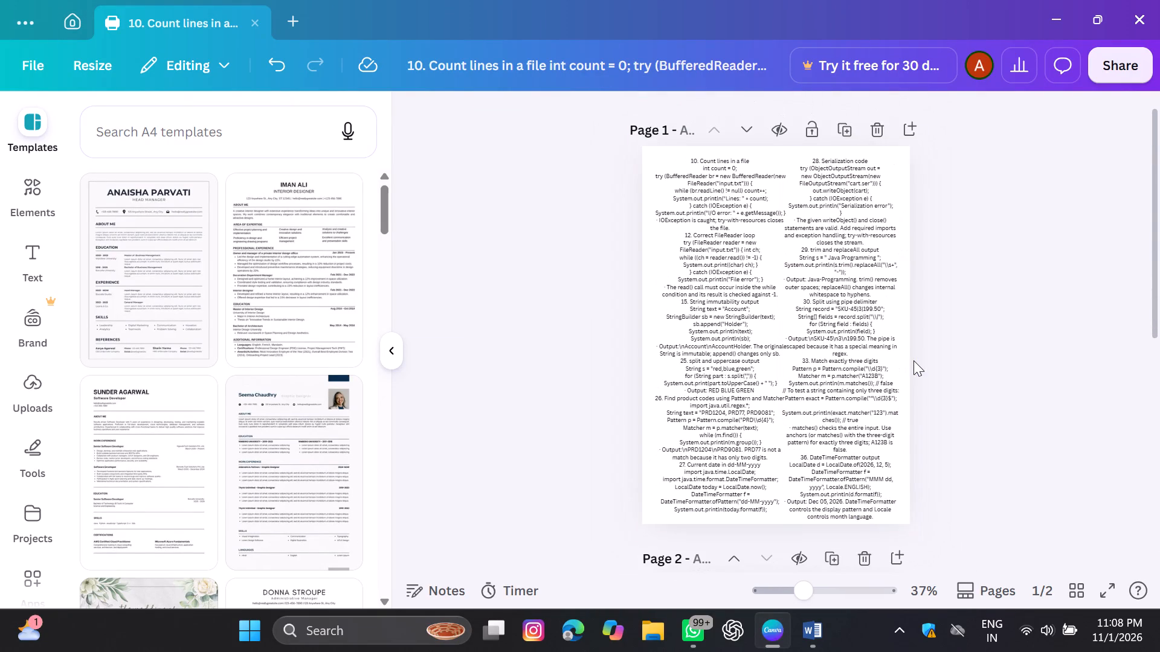
Switch to Word and copy questions 44 (JButton ActionListener output) through 49 (Label changes after button event) with their code and explanations.
{"action": "left_click", "coordinate": [994, 375]}
{"action": "key", "text": "alt+Tab"}
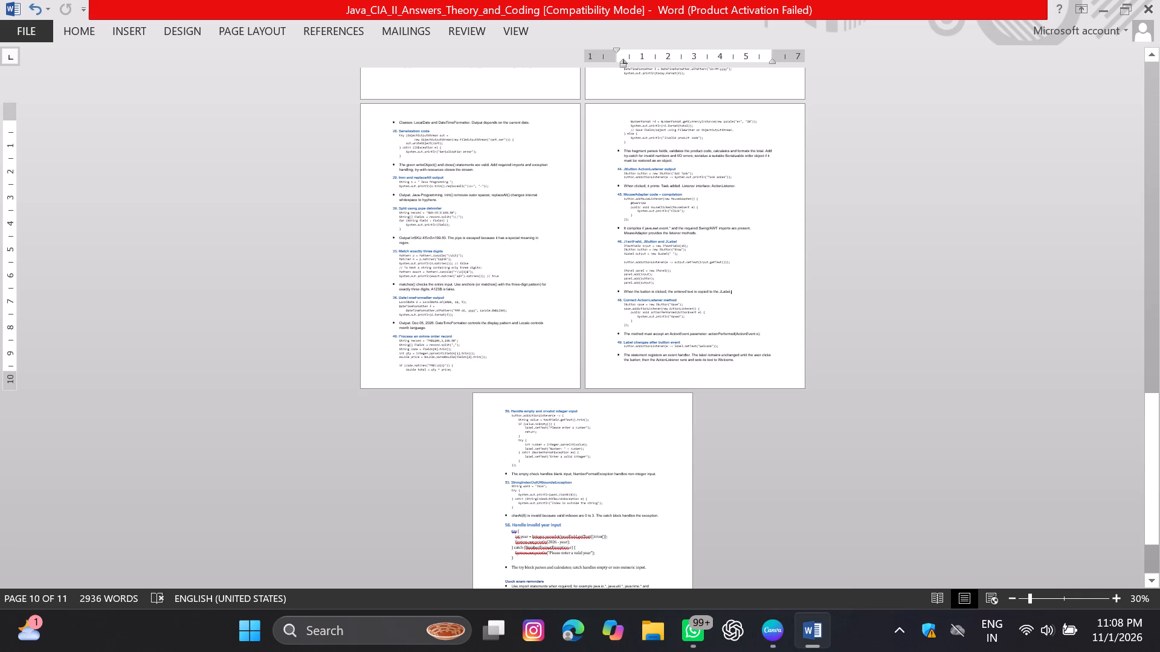
{"action": "scroll", "coordinate": [704, 267], "scroll_direction": "down", "scroll_amount": 1}
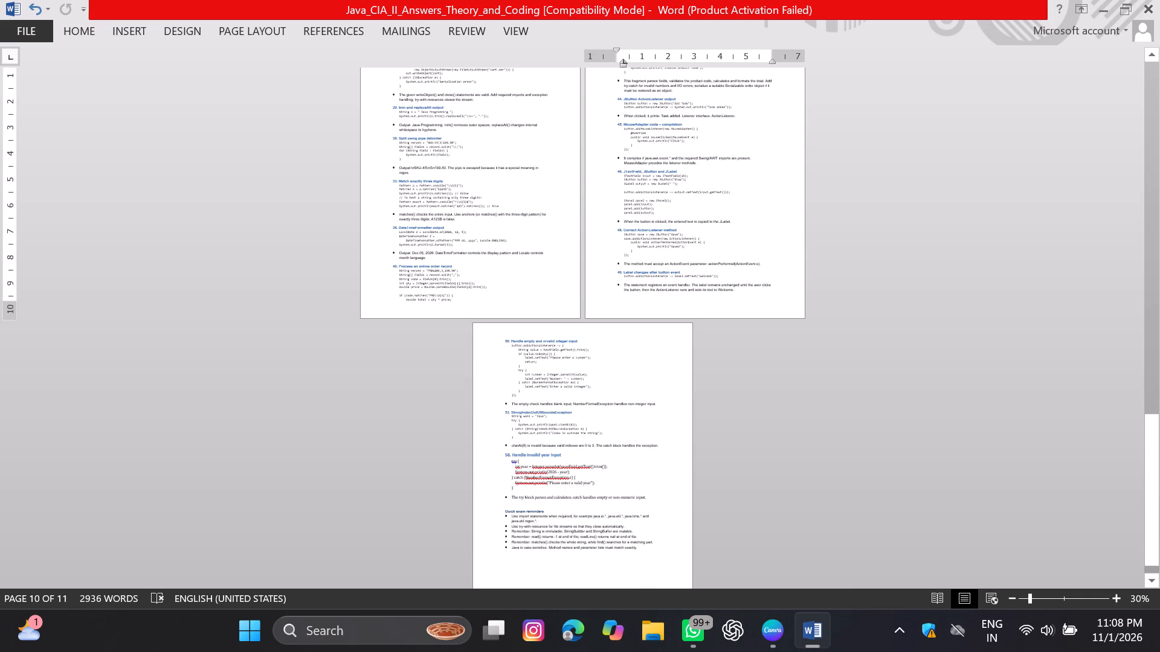
{"action": "left_click", "coordinate": [775, 278]}
{"action": "scroll", "coordinate": [775, 278], "scroll_direction": "up", "scroll_amount": 2}
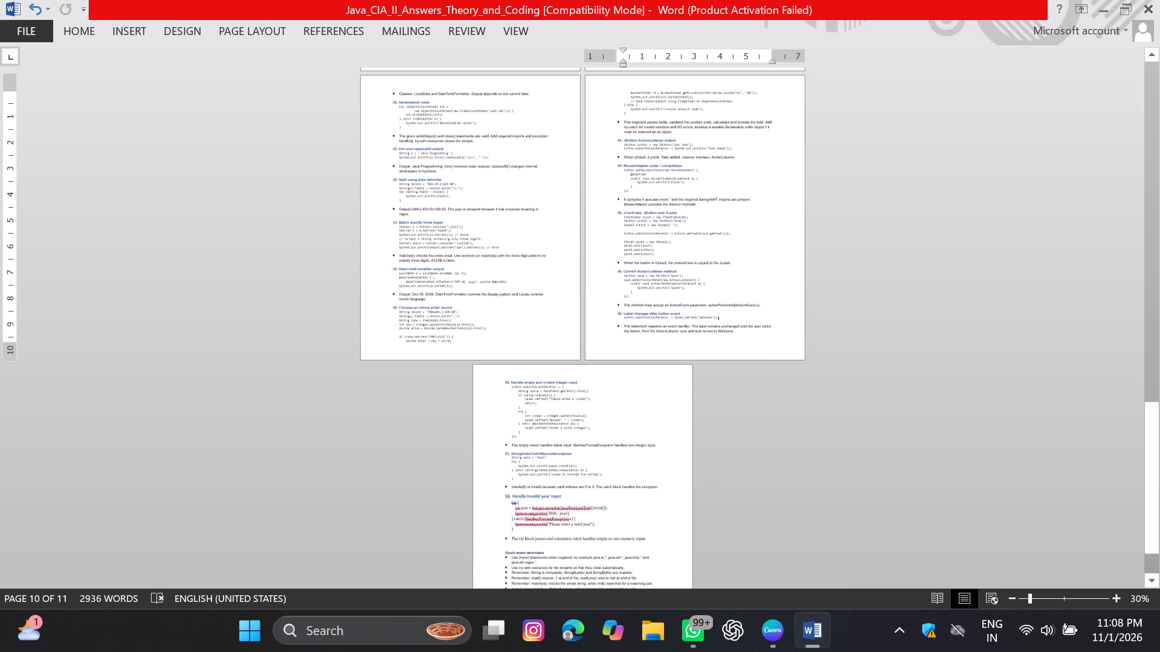
{"action": "scroll", "coordinate": [775, 278], "scroll_direction": "up", "scroll_amount": 5, "text": "ctrl"}
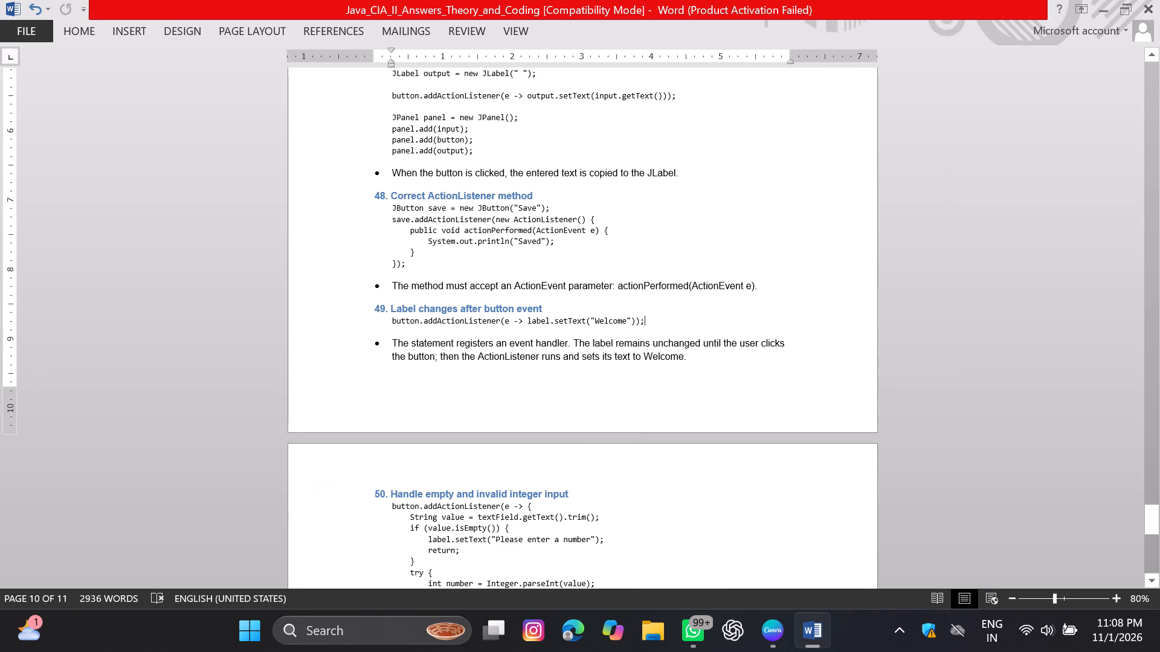
{"action": "scroll", "coordinate": [814, 267], "scroll_direction": "down", "scroll_amount": 6}
{"action": "scroll", "coordinate": [814, 267], "scroll_direction": "down", "scroll_amount": 5, "text": "ctrl"}
{"action": "scroll", "coordinate": [814, 267], "scroll_direction": "up", "scroll_amount": 2}
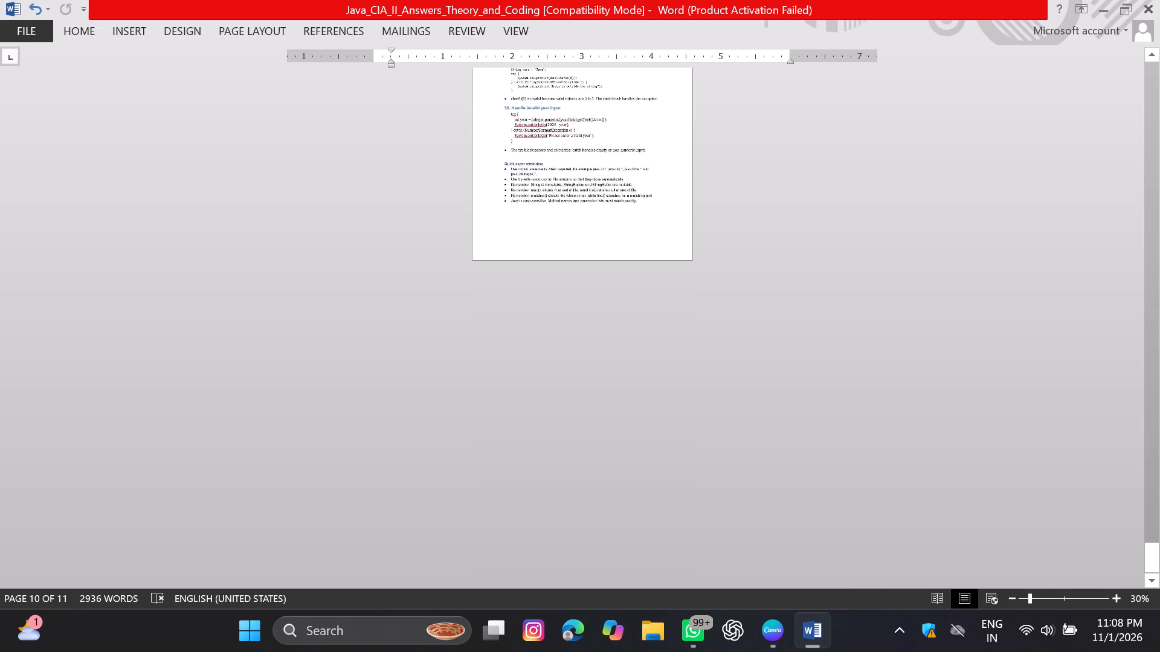
{"action": "scroll", "coordinate": [814, 267], "scroll_direction": "up", "scroll_amount": 2}
{"action": "scroll", "coordinate": [814, 267], "scroll_direction": "down", "scroll_amount": 1}
{"action": "scroll", "coordinate": [814, 267], "scroll_direction": "up", "scroll_amount": 2, "text": "ctrl"}
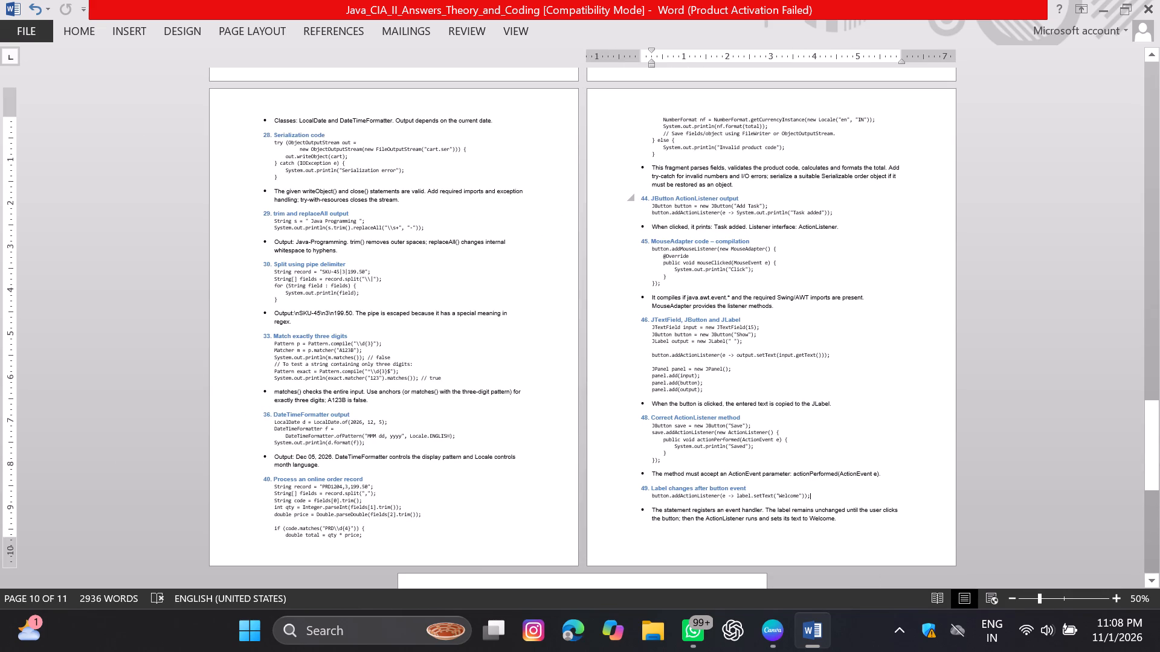
{"action": "left_click_drag", "start_coordinate": [640, 199], "coordinate": [807, 523]}
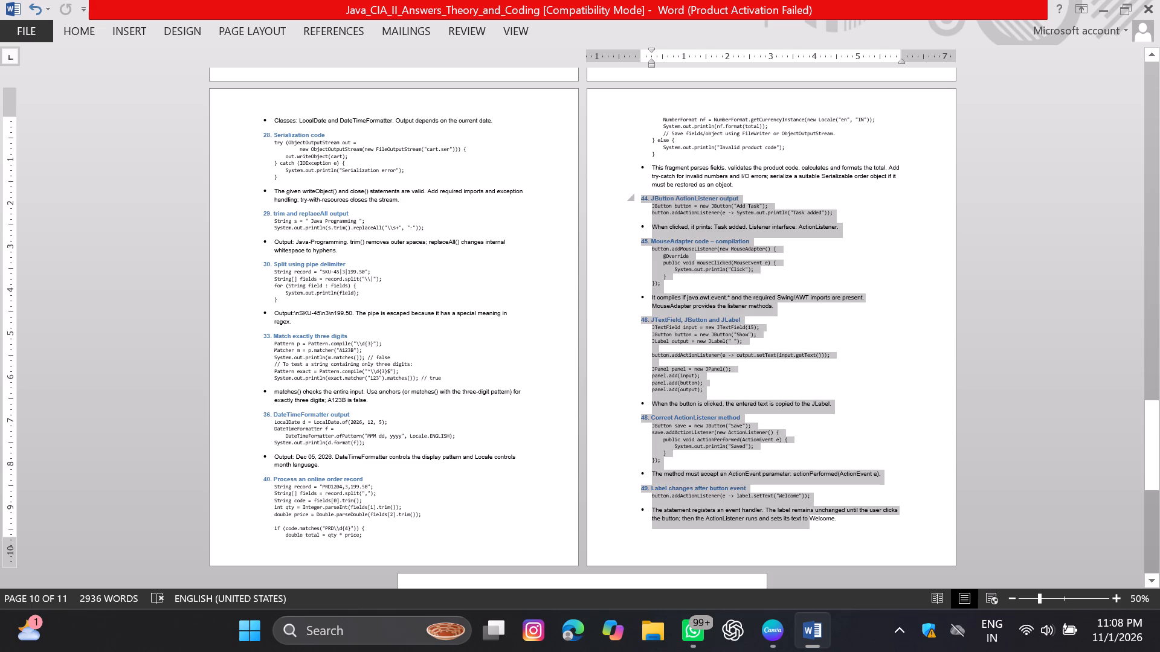
{"action": "left_click_drag", "start_coordinate": [807, 523], "coordinate": [846, 526]}
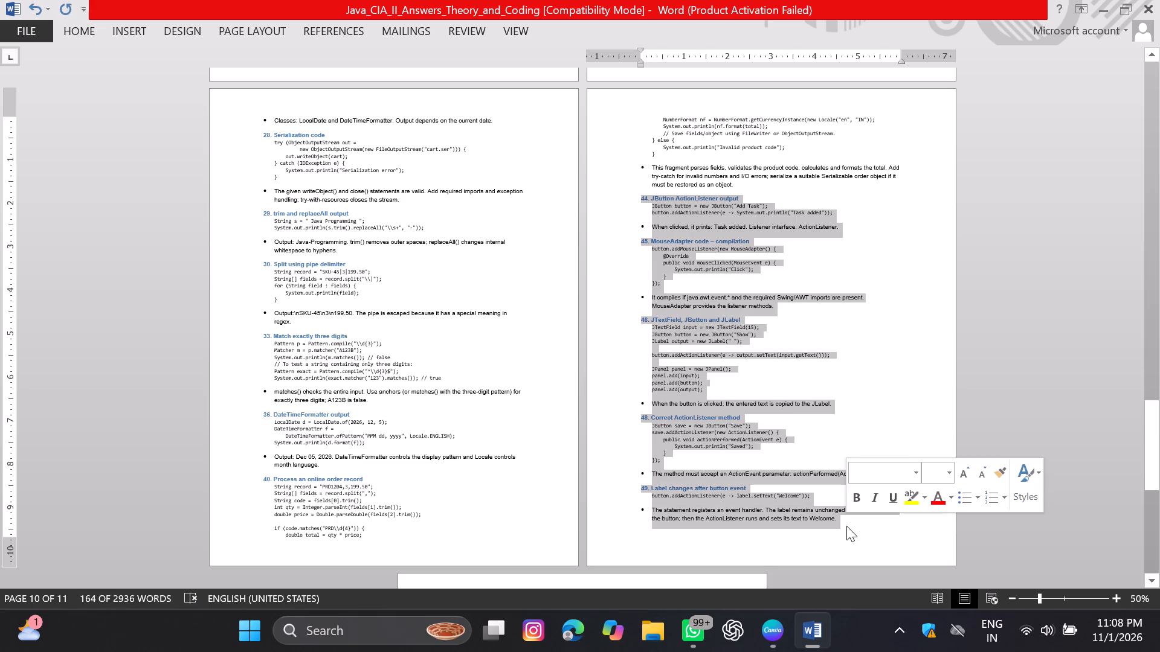
{"action": "scroll", "coordinate": [846, 526], "scroll_direction": "down", "scroll_amount": 1}
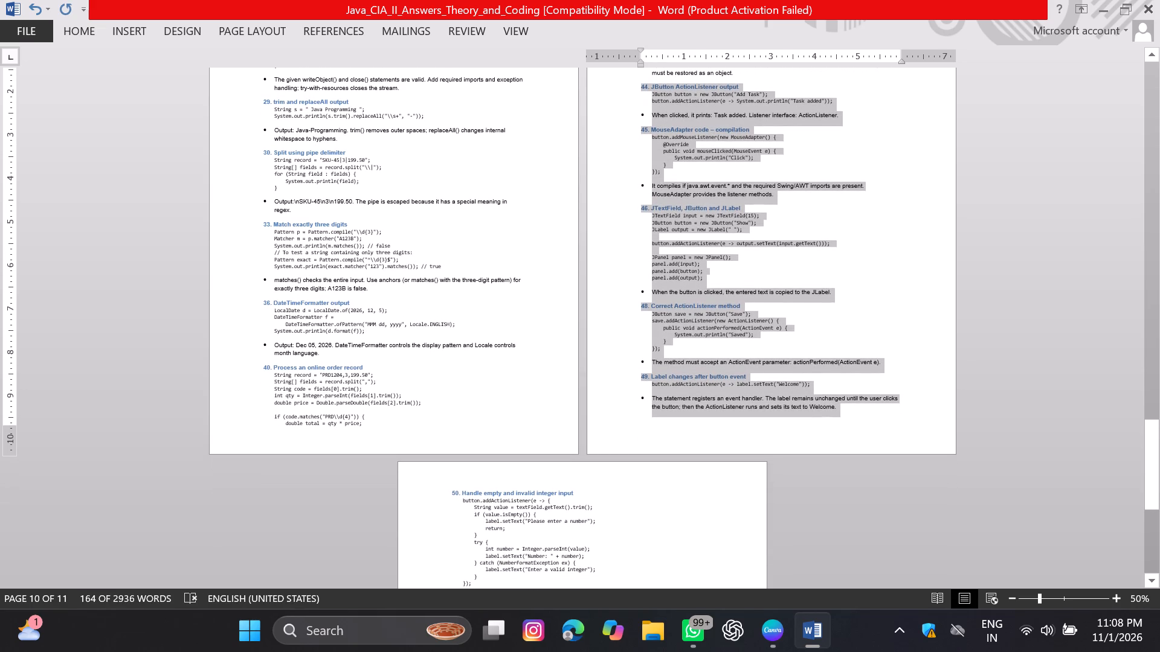
{"action": "key", "text": "ctrl+c"}
Switch back to Canva and paste the copied questions 44–49 onto the blank page 2.
{"action": "key", "text": "alt+Tab"}
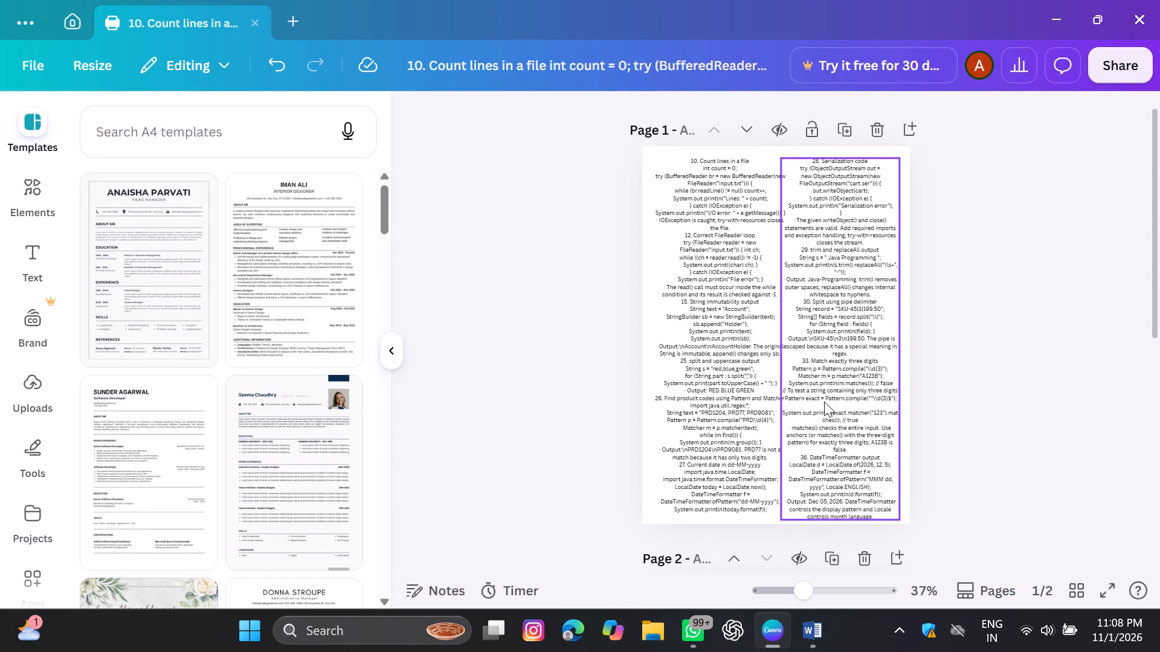
{"action": "scroll", "coordinate": [824, 401], "scroll_direction": "down", "scroll_amount": 2}
{"action": "left_click", "coordinate": [787, 394]}
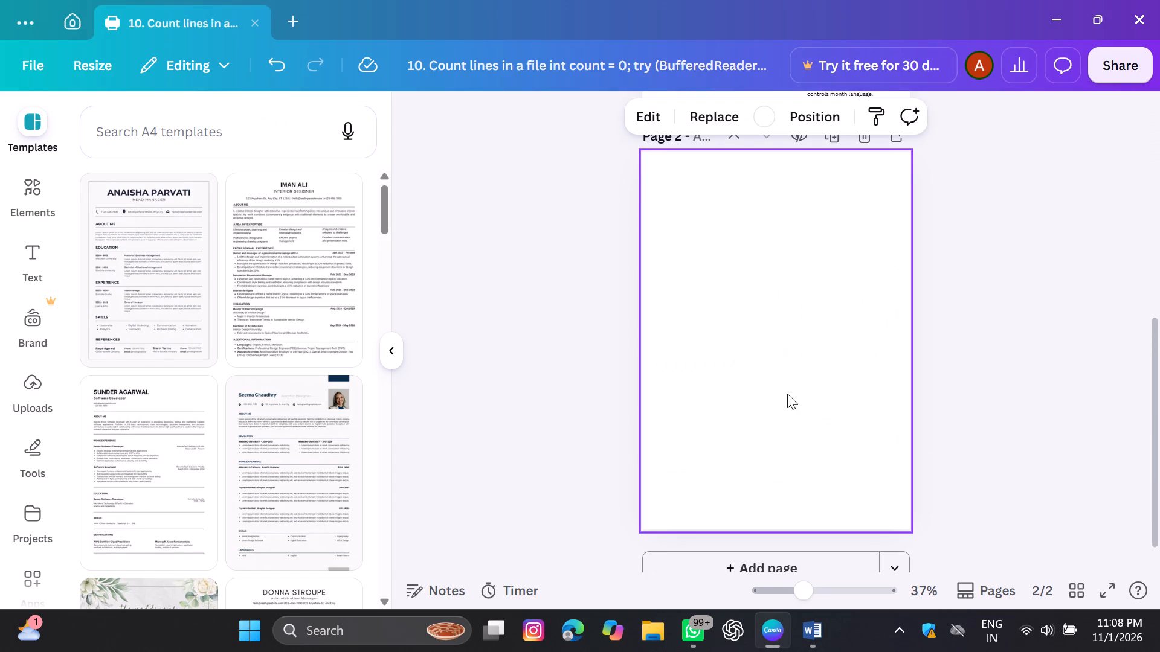
{"action": "key", "text": "ctrl+v"}
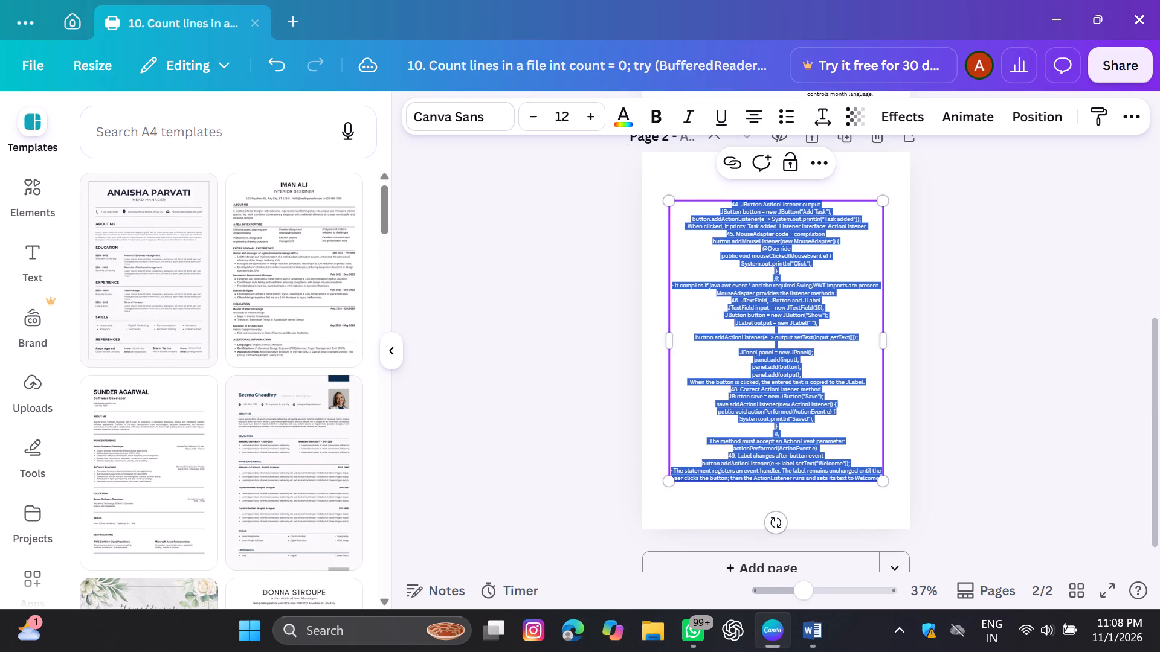
Narrow the pasted text box to about half the page width and move it near page 2's top-left corner.
{"action": "left_click_drag", "start_coordinate": [887, 341], "coordinate": [825, 333]}
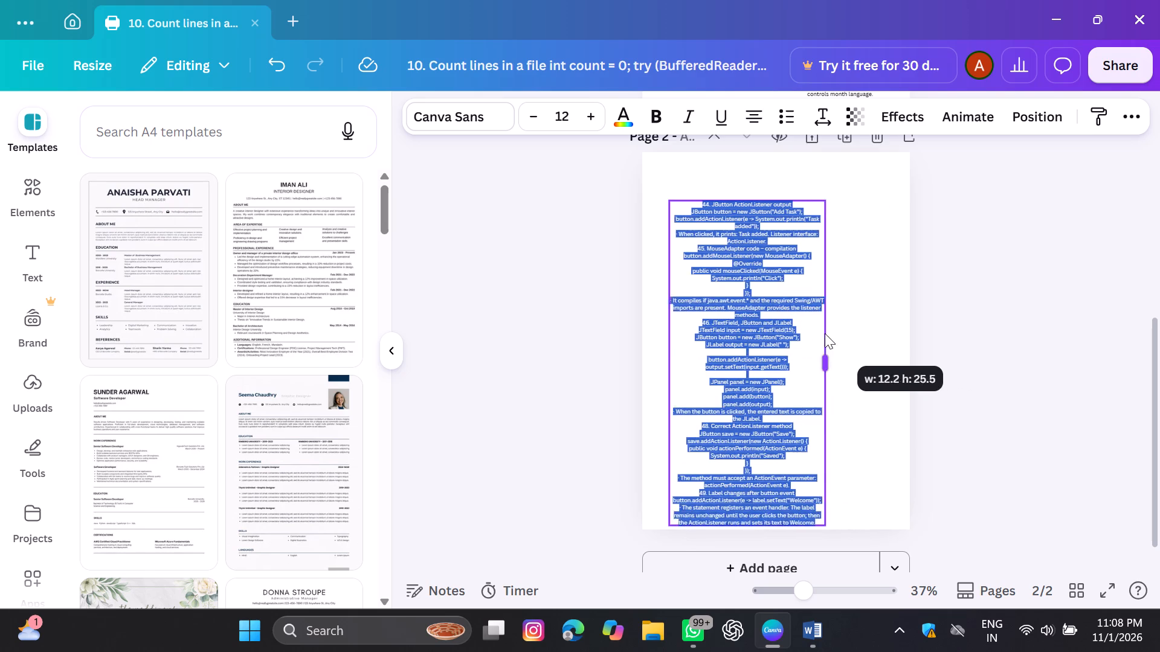
{"action": "left_click_drag", "start_coordinate": [825, 333], "coordinate": [797, 323]}
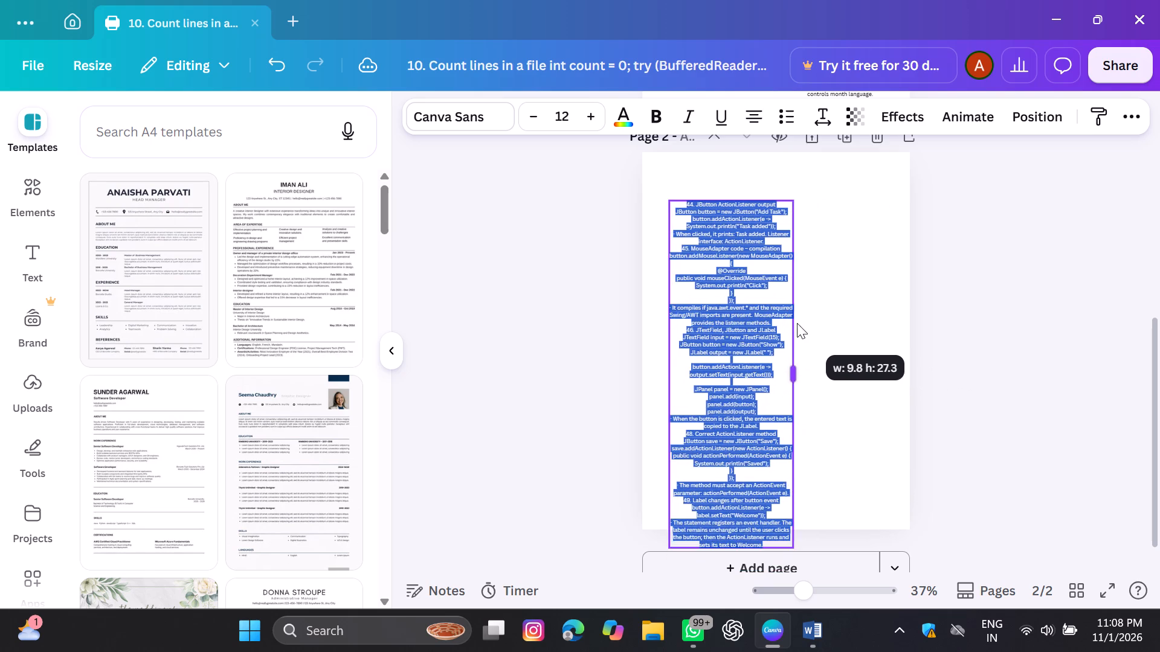
{"action": "left_click_drag", "start_coordinate": [797, 323], "coordinate": [811, 321]}
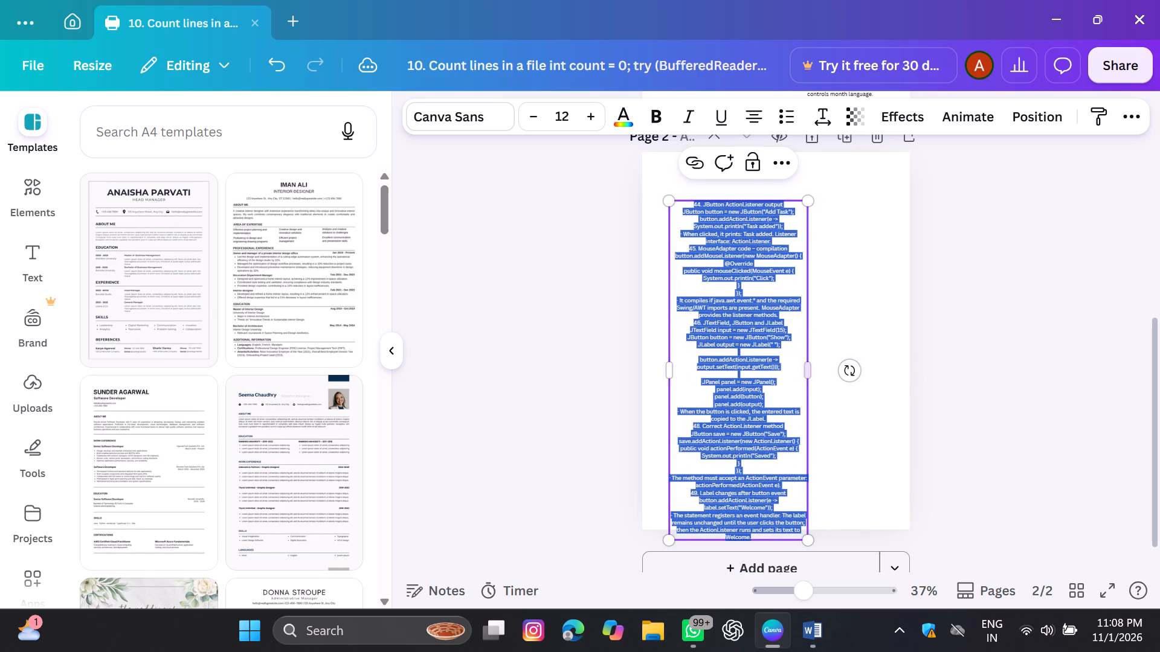
{"action": "left_click_drag", "start_coordinate": [738, 200], "coordinate": [723, 170]}
{"action": "left_click", "coordinate": [859, 269]}
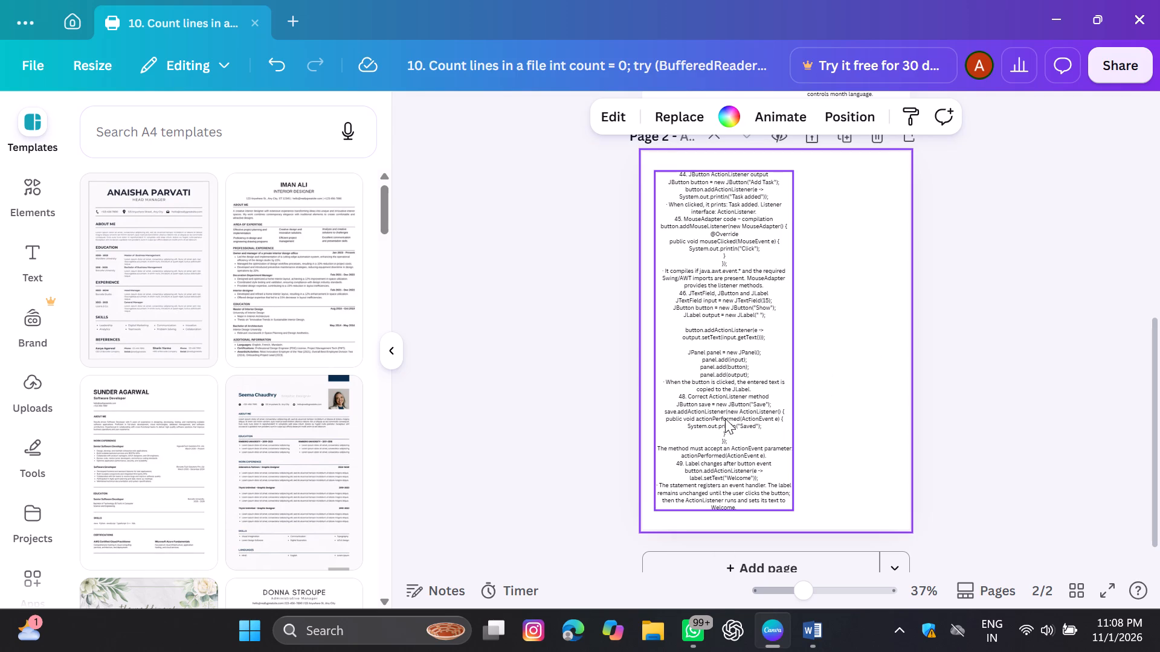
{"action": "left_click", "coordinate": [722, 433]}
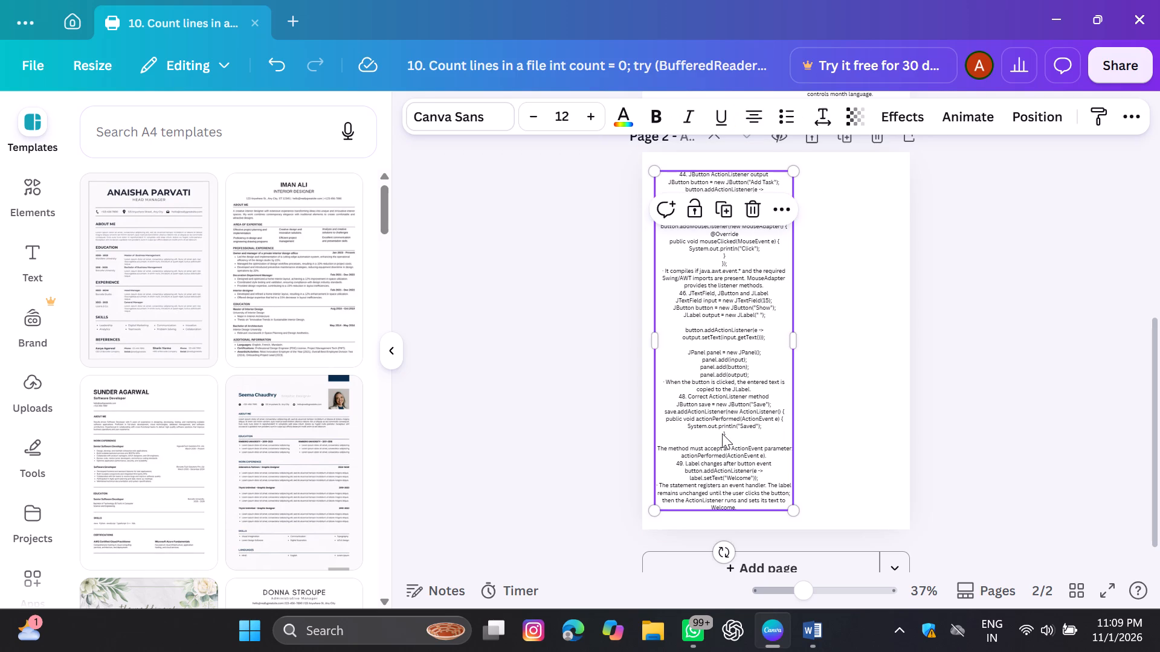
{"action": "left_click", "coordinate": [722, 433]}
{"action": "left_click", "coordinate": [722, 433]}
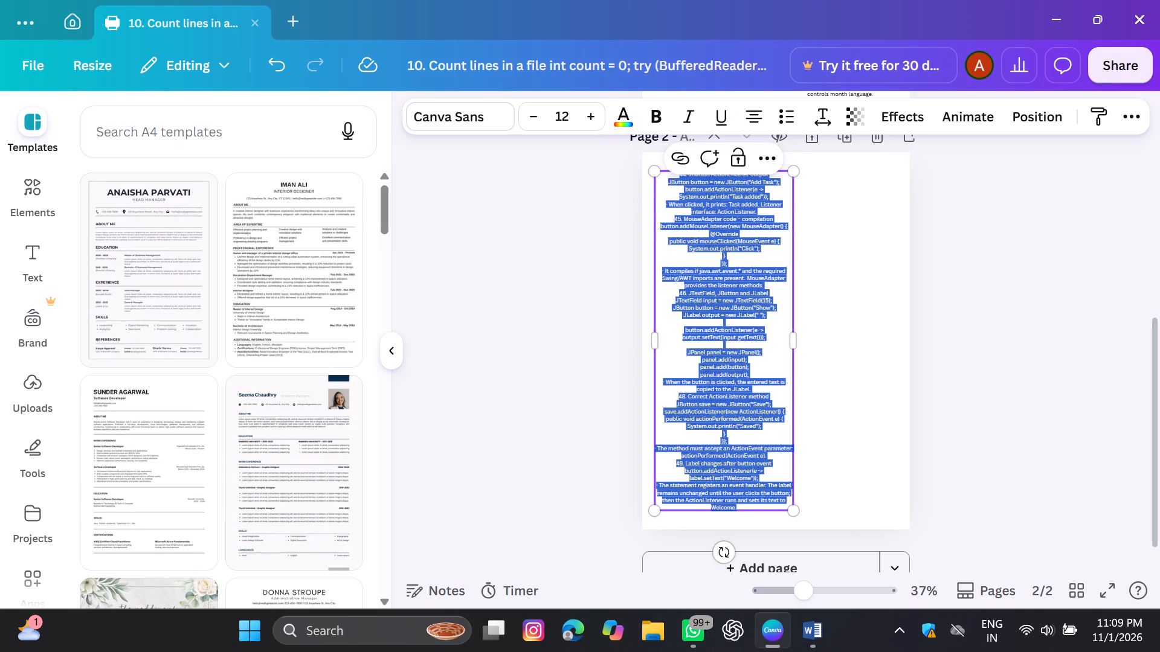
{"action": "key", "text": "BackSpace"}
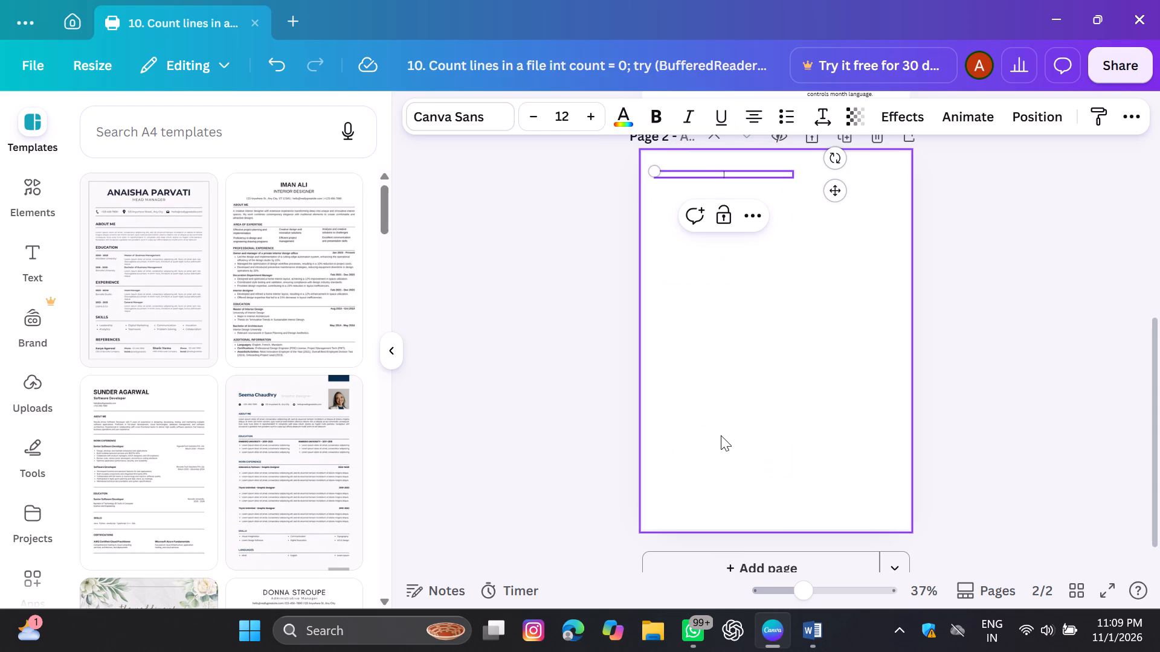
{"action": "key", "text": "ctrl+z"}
Compact page 2's text by joining the closing braces of questions 48 and 45 to their println lines and removing question 46's blank lines.
{"action": "left_click", "coordinate": [718, 435]}
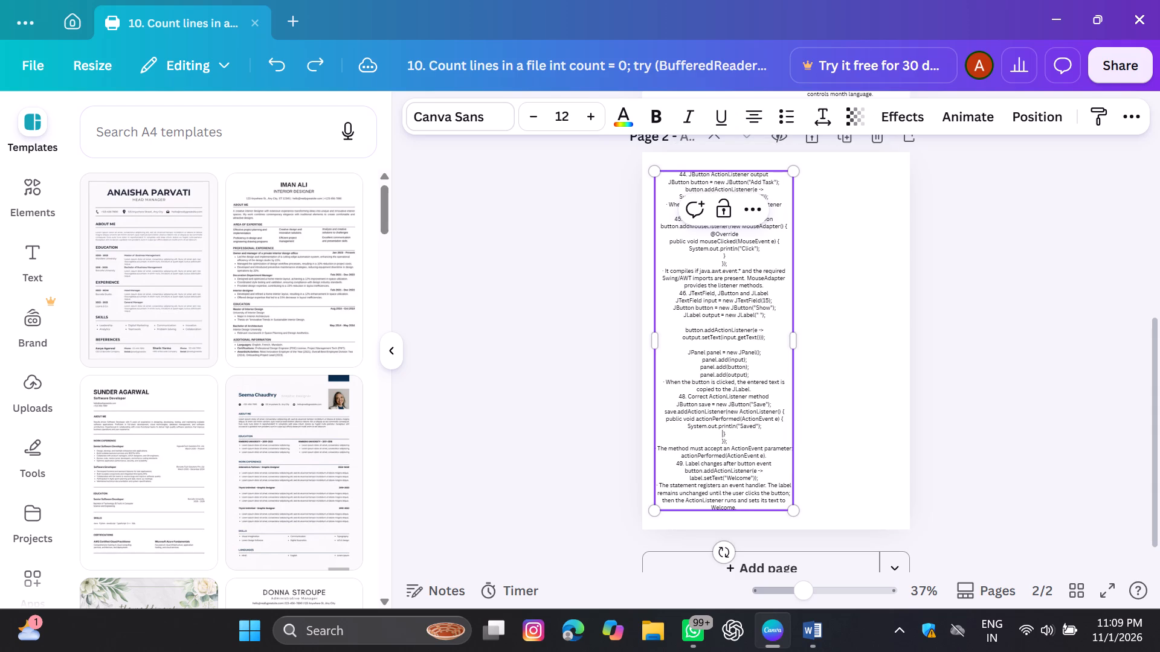
{"action": "key", "text": "BackSpace"}
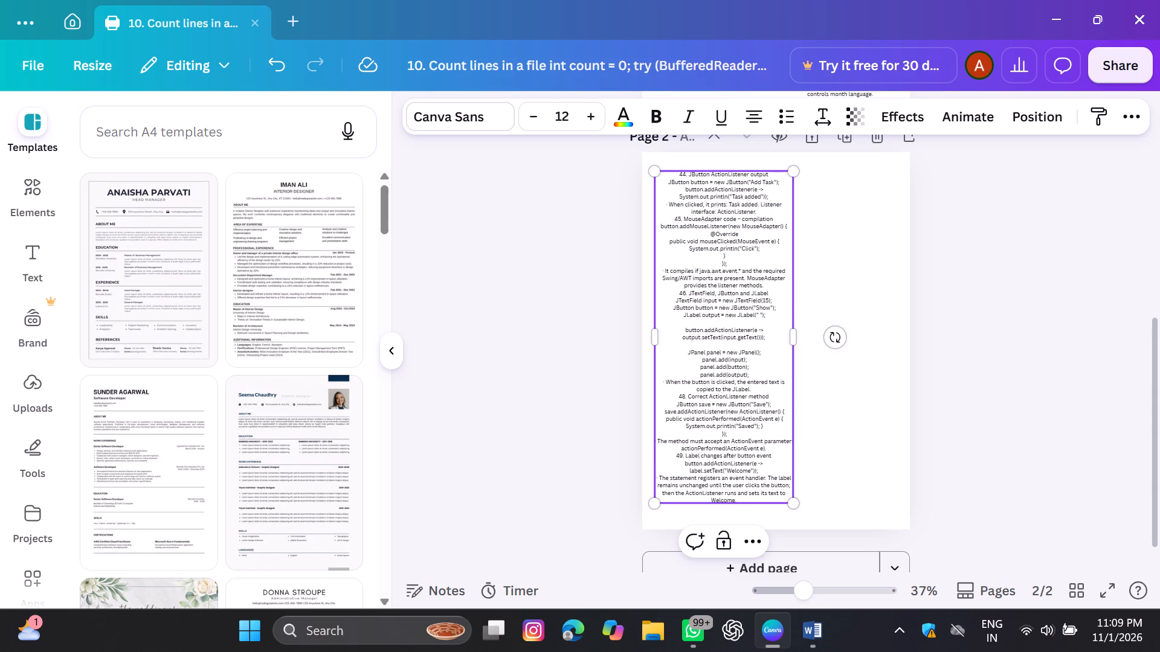
{"action": "left_click", "coordinate": [714, 435]}
{"action": "key", "text": "BackSpace"}
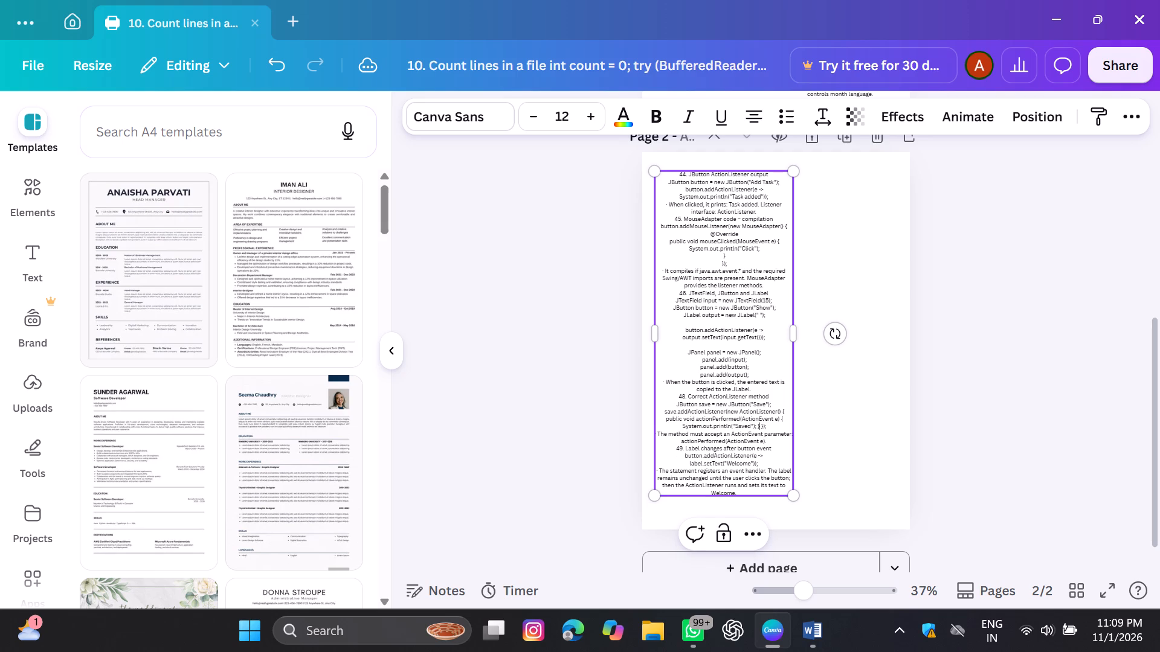
{"action": "left_click", "coordinate": [718, 342]}
{"action": "key", "text": "BackSpace"}
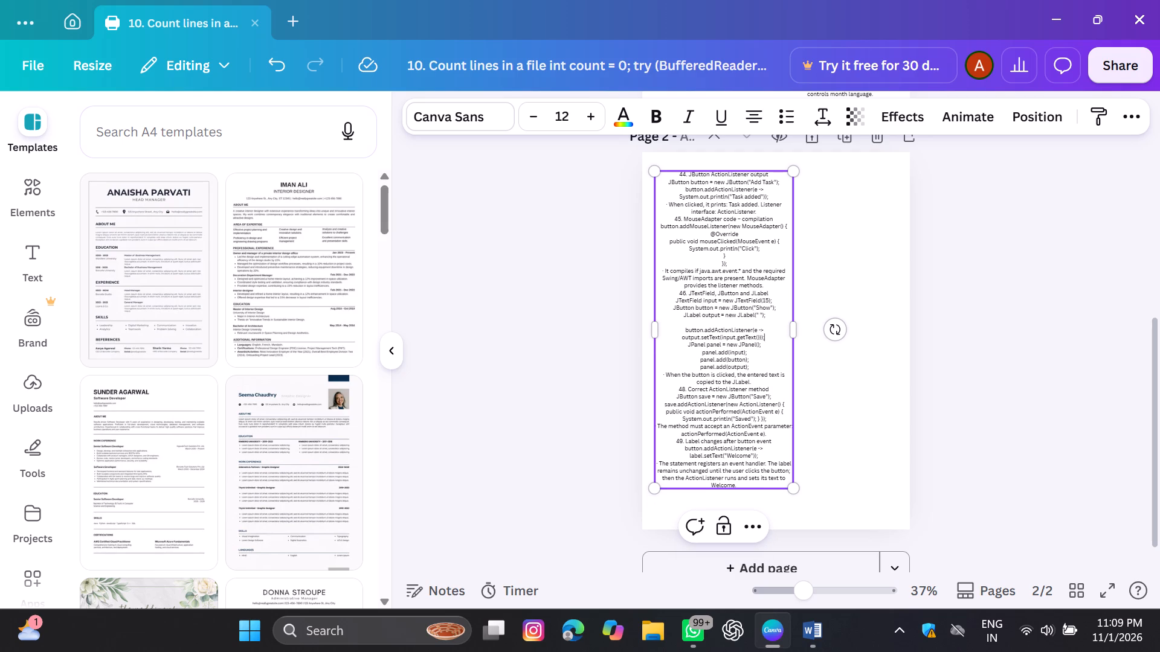
{"action": "left_click", "coordinate": [721, 324]}
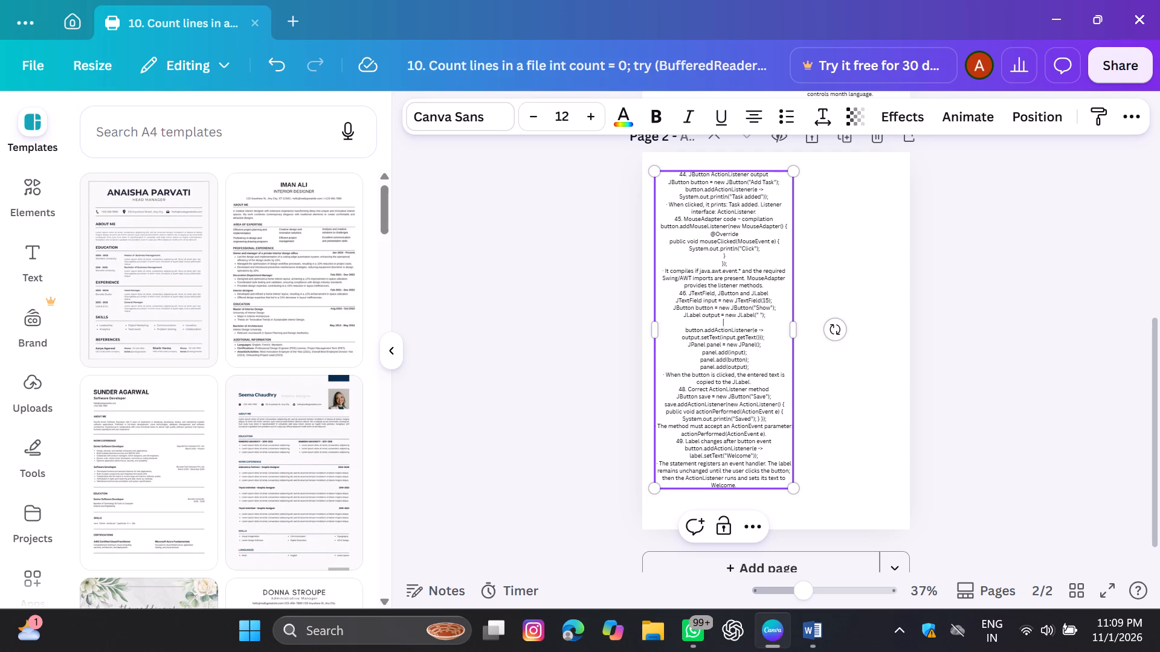
{"action": "left_click", "coordinate": [721, 324]}
{"action": "left_click", "coordinate": [721, 324]}
{"action": "key", "text": "BackSpace"}
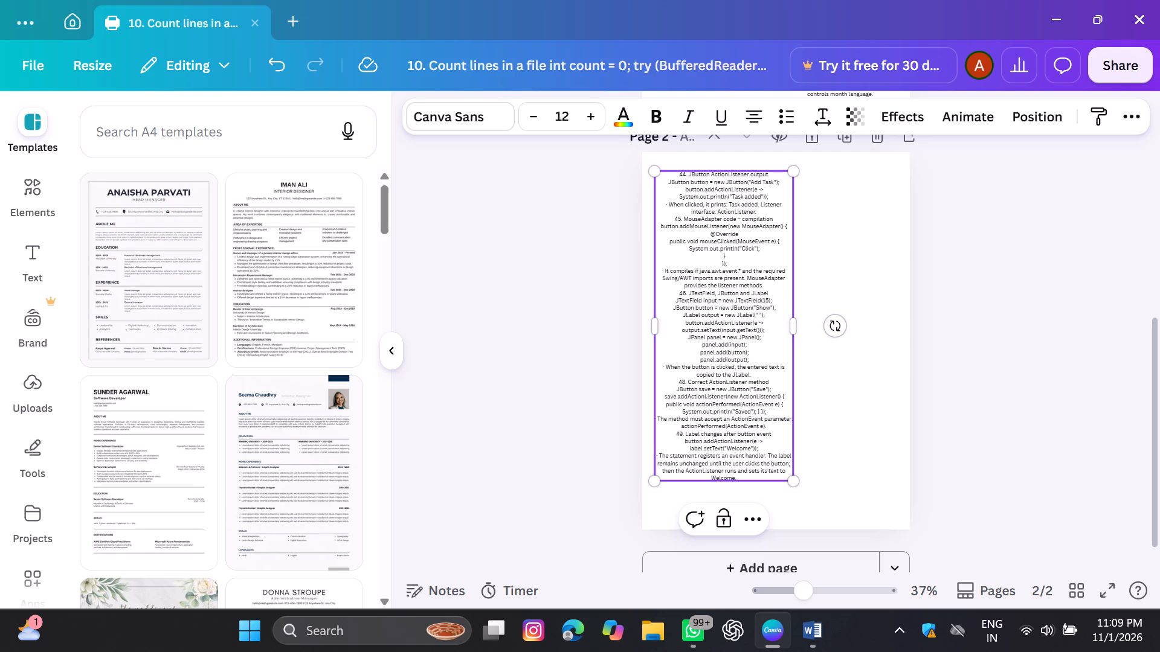
{"action": "left_click", "coordinate": [719, 254]}
{"action": "key", "text": "BackSpace"}
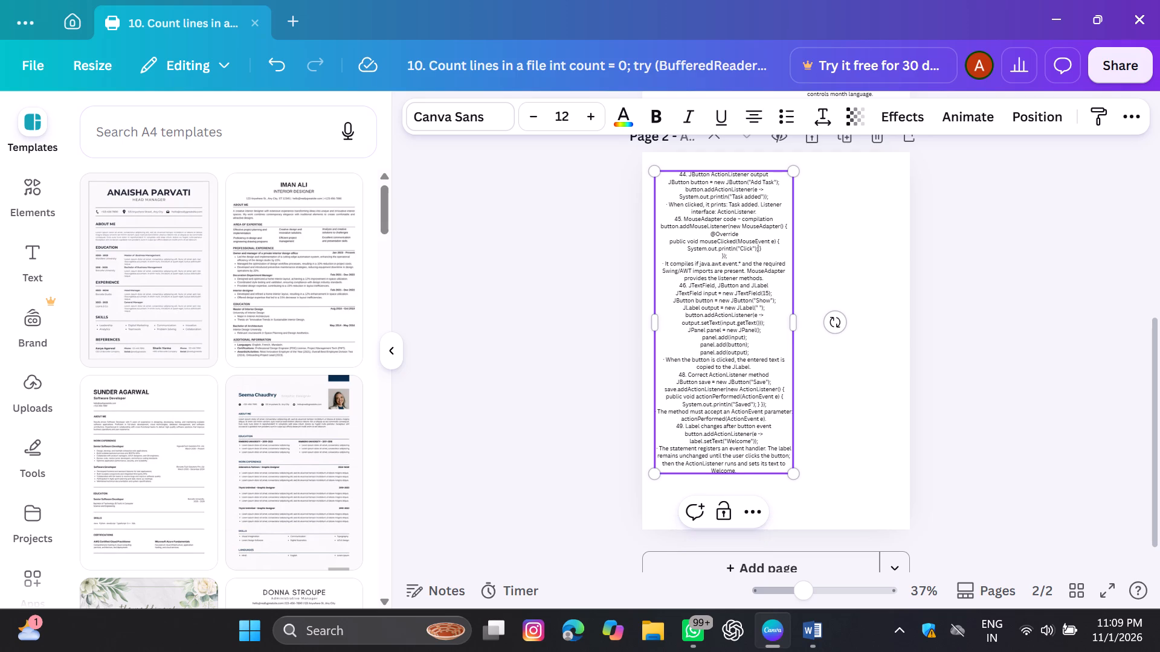
{"action": "left_click", "coordinate": [718, 254]}
{"action": "key", "text": "BackSpace"}
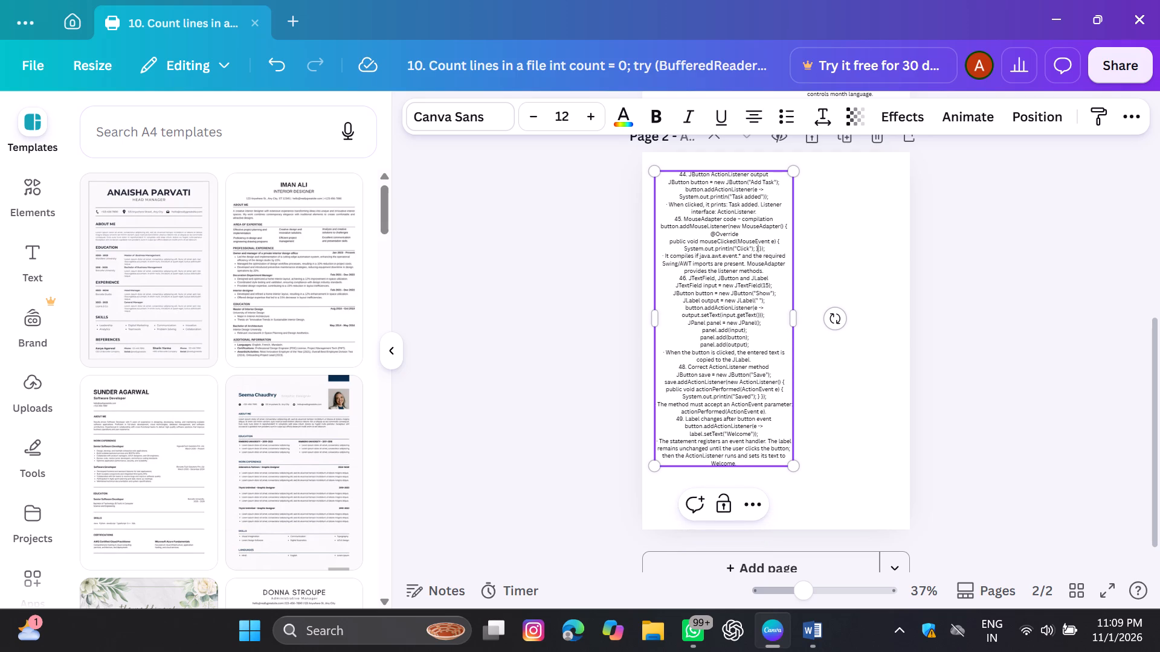
{"action": "left_click", "coordinate": [858, 441]}
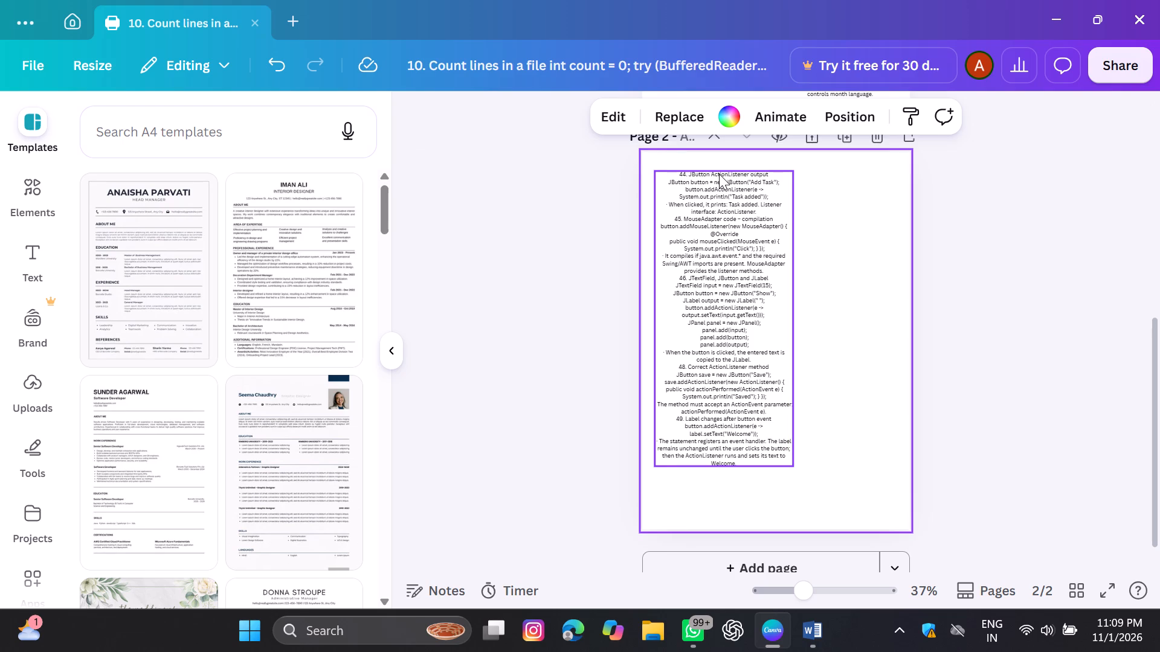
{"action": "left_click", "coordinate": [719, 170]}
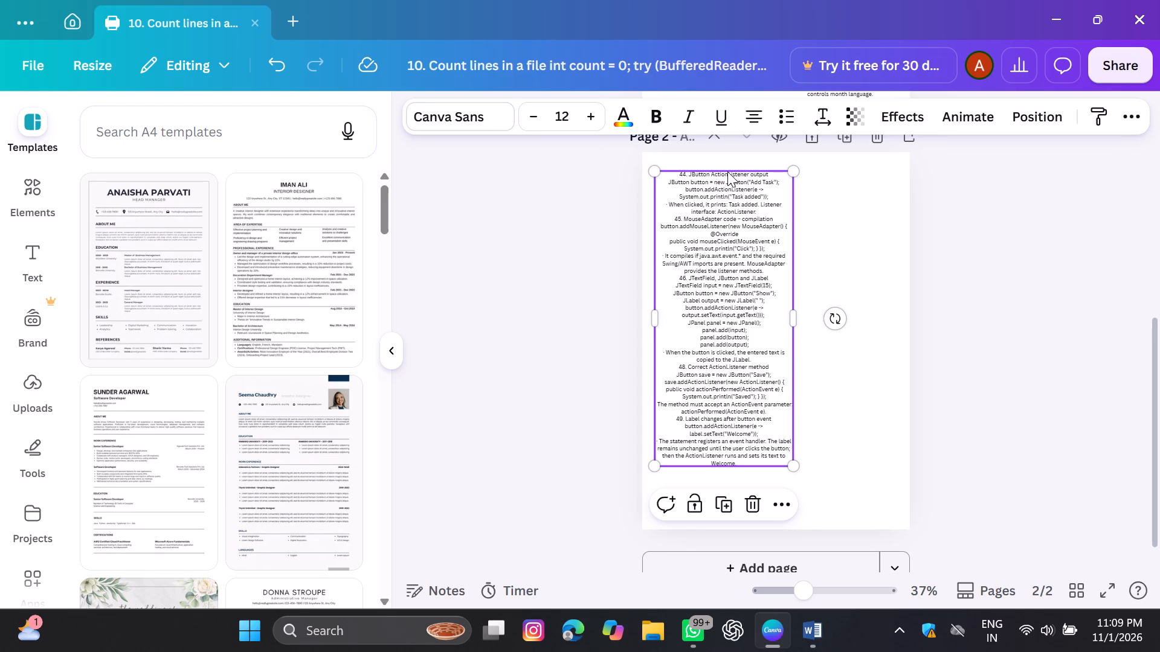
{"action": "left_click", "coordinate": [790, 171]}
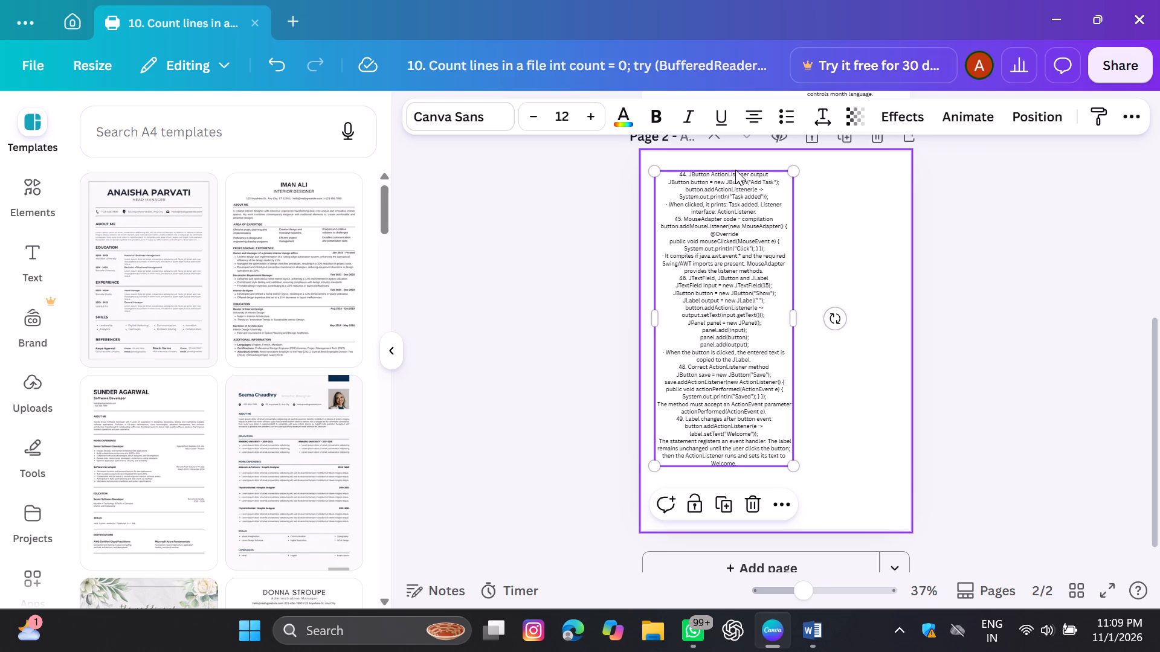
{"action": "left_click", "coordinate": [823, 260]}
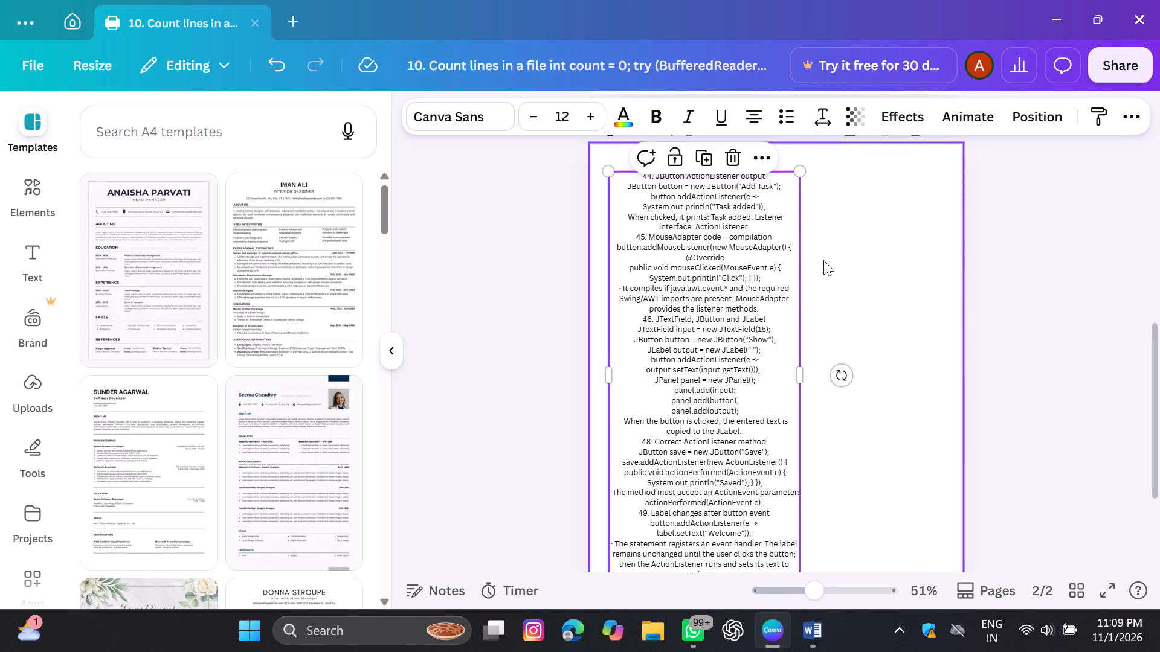
Reposition the questions 44–49 text box tight into page 2's top-left corner, leaving the right half of the page free.
{"action": "left_click", "coordinate": [695, 173]}
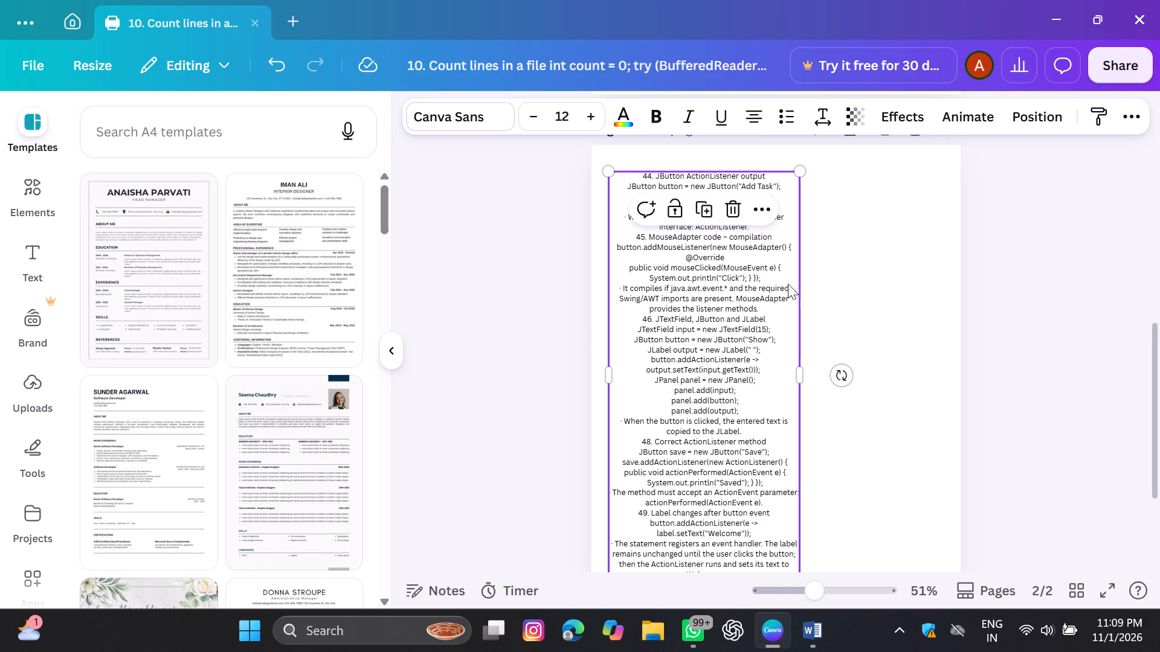
{"action": "left_click_drag", "start_coordinate": [797, 373], "coordinate": [816, 376]}
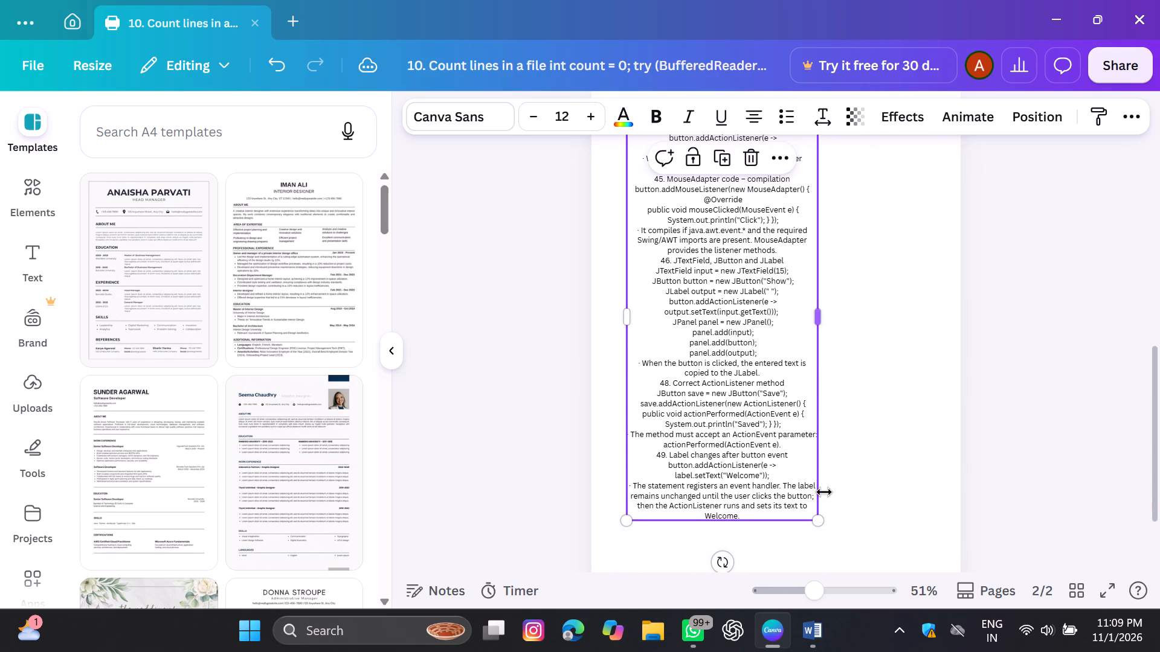
{"action": "scroll", "coordinate": [824, 492], "scroll_direction": "up", "scroll_amount": 2}
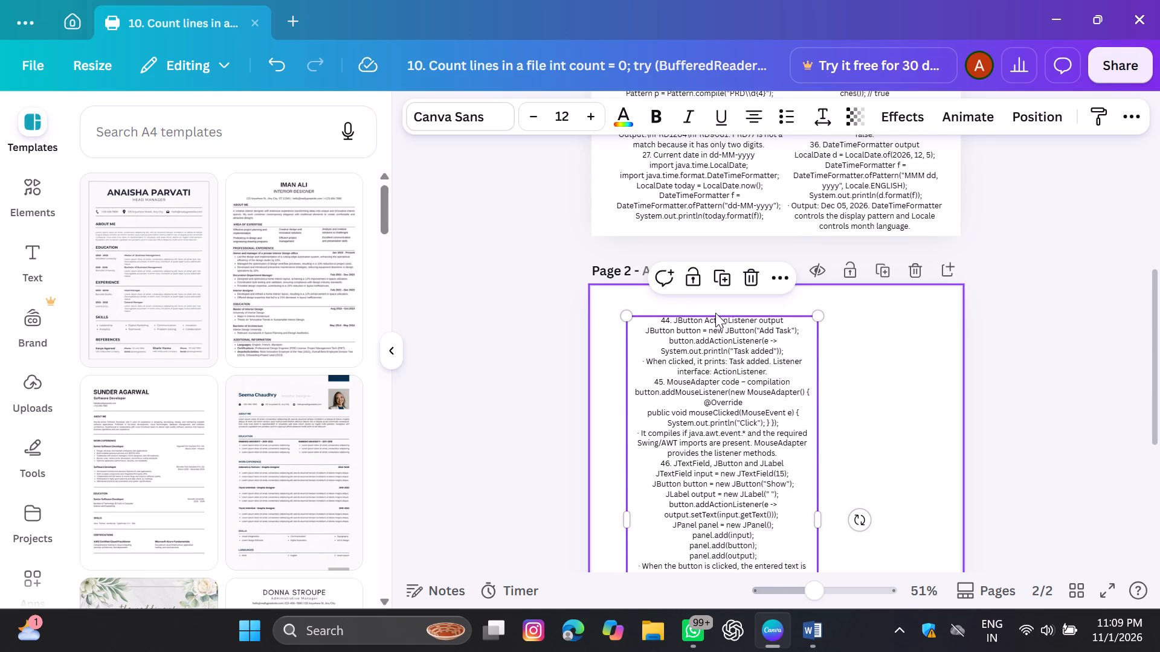
{"action": "left_click_drag", "start_coordinate": [715, 317], "coordinate": [672, 314]}
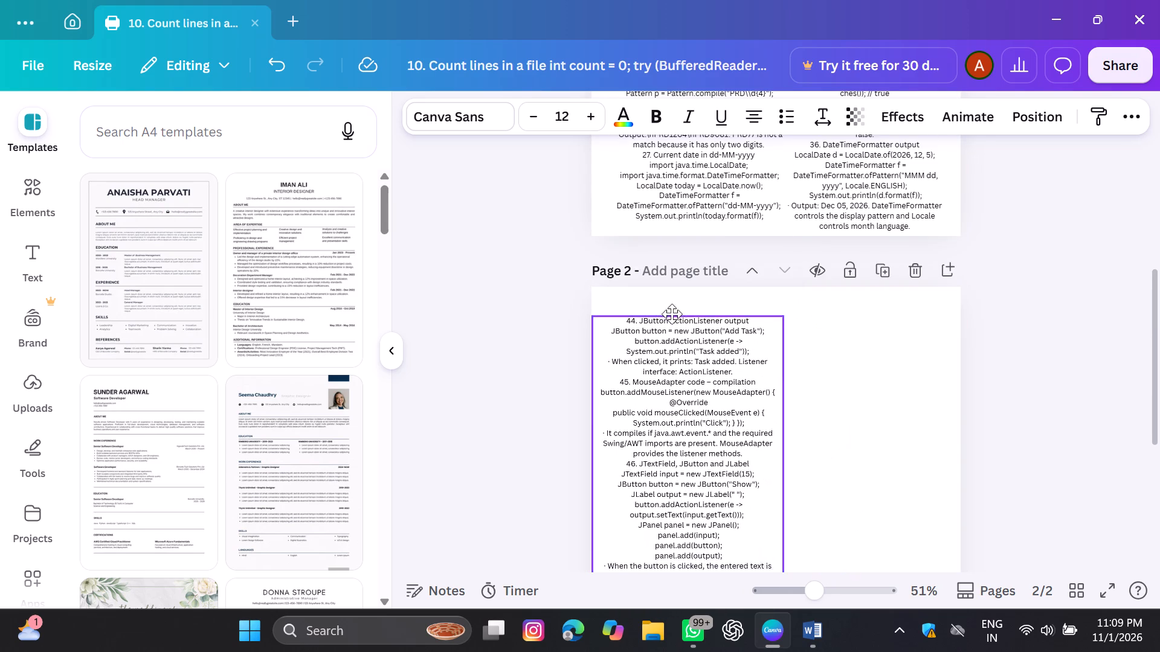
{"action": "left_click_drag", "start_coordinate": [672, 314], "coordinate": [691, 304]}
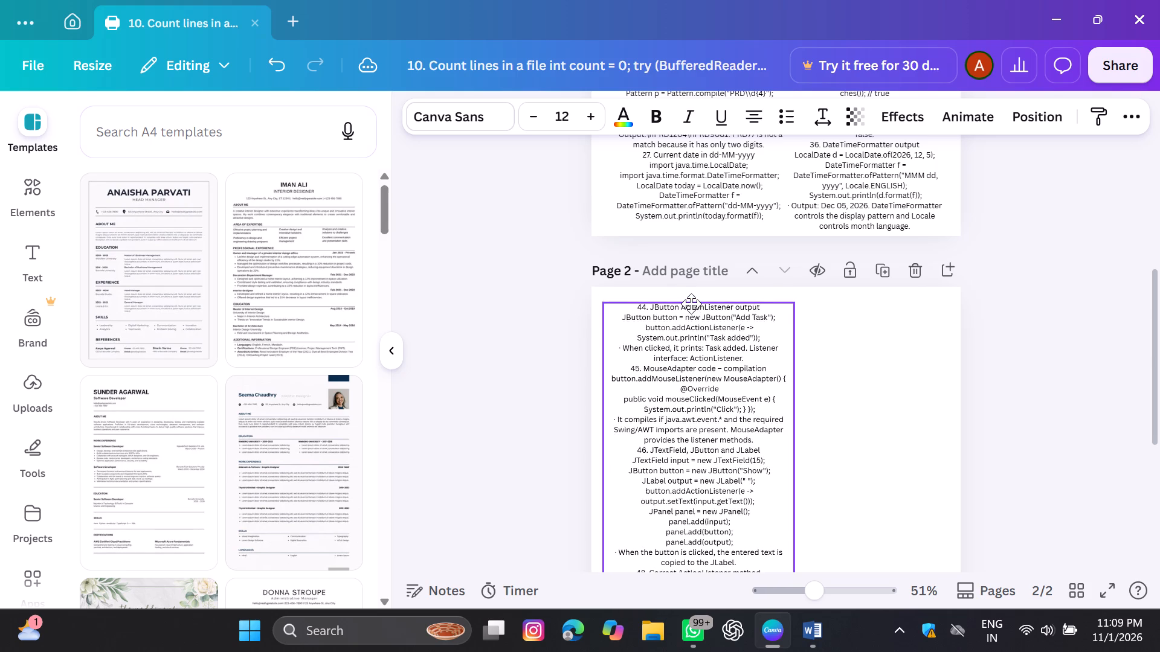
{"action": "left_click_drag", "start_coordinate": [691, 304], "coordinate": [688, 295]}
{"action": "left_click", "coordinate": [830, 383]}
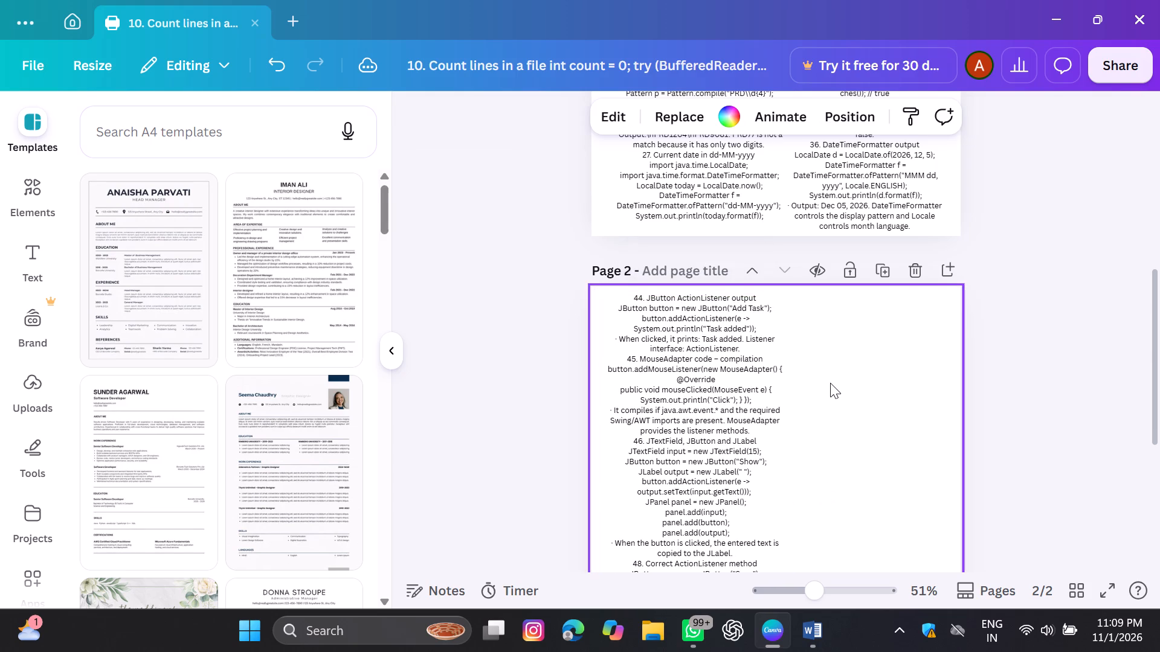
{"action": "scroll", "coordinate": [830, 383], "scroll_direction": "down", "scroll_amount": 4}
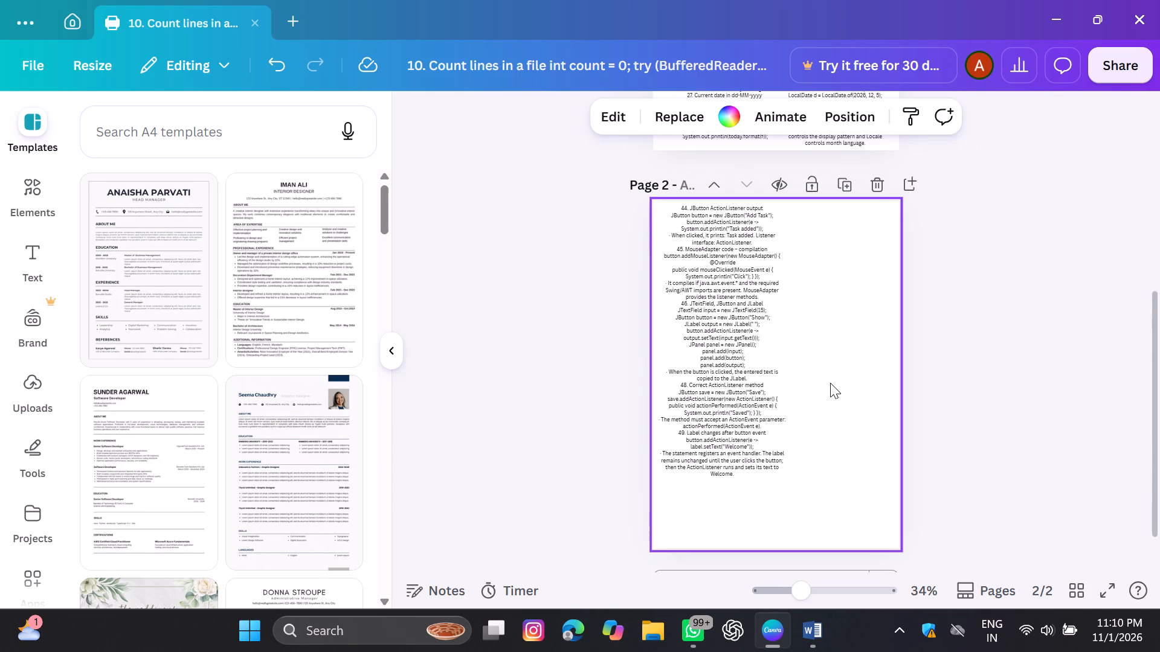
Switch to Word and copy questions 50 (Handle empty and invalid integer input) and 53 (StringIndexOutOfBoundsException) with their code and explanations.
{"action": "key", "text": "alt+Tab"}
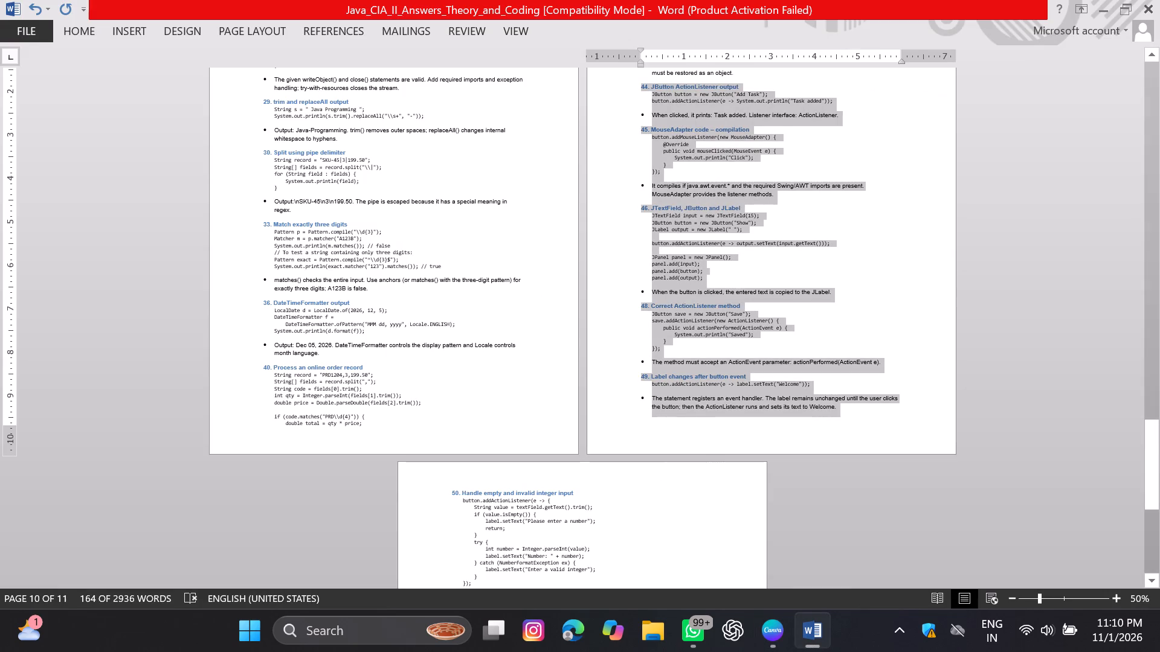
{"action": "left_click", "coordinate": [630, 432]}
{"action": "scroll", "coordinate": [630, 432], "scroll_direction": "down", "scroll_amount": 2}
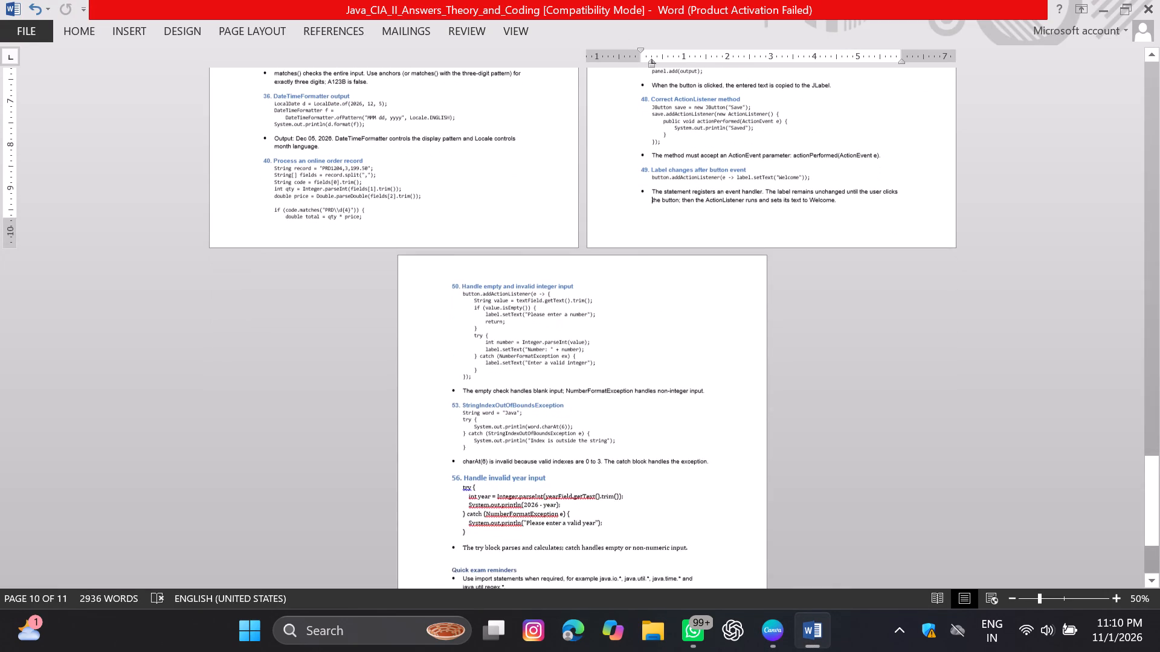
{"action": "scroll", "coordinate": [630, 432], "scroll_direction": "down", "scroll_amount": 2}
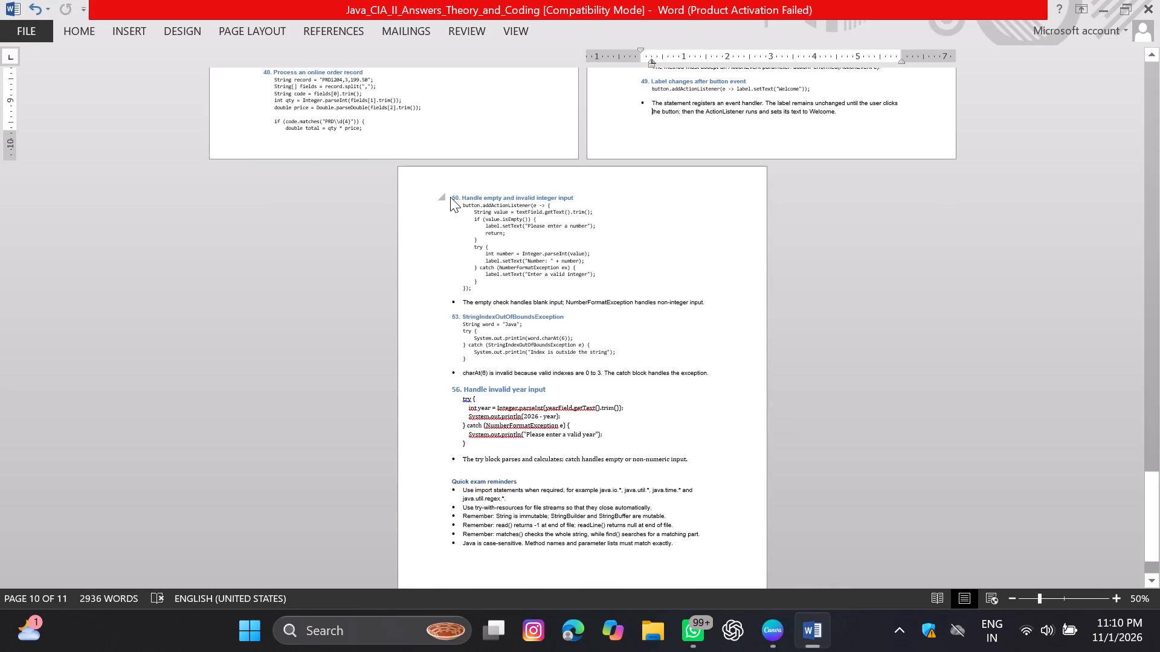
{"action": "left_click_drag", "start_coordinate": [452, 197], "coordinate": [556, 351]}
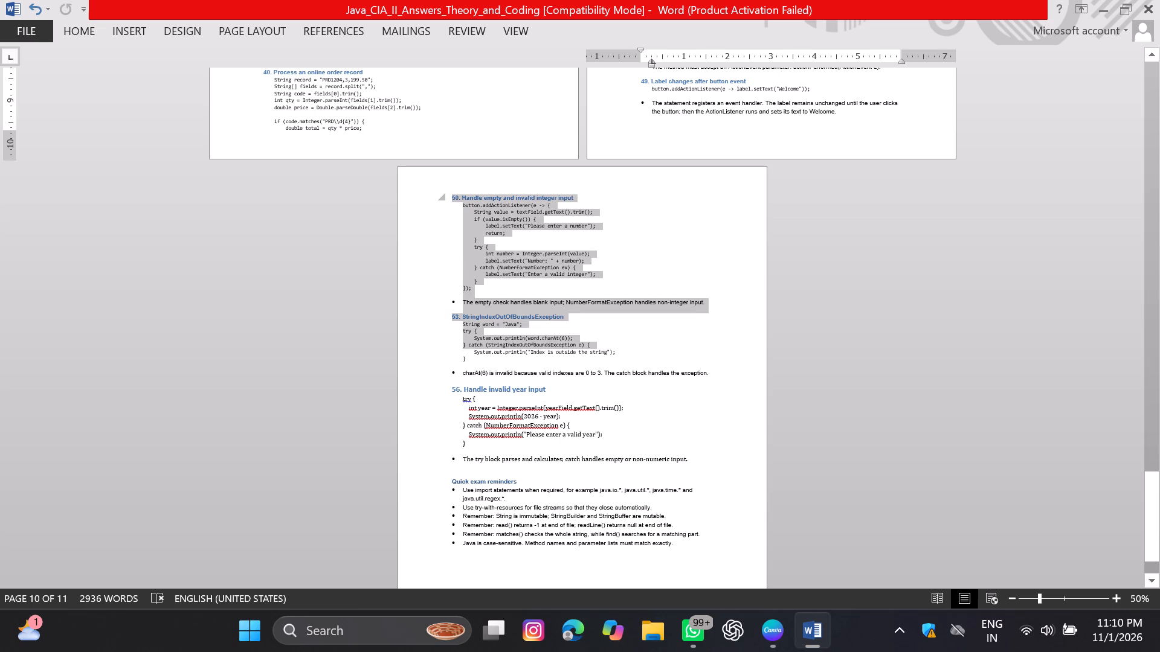
{"action": "left_click_drag", "start_coordinate": [556, 351], "coordinate": [602, 439]}
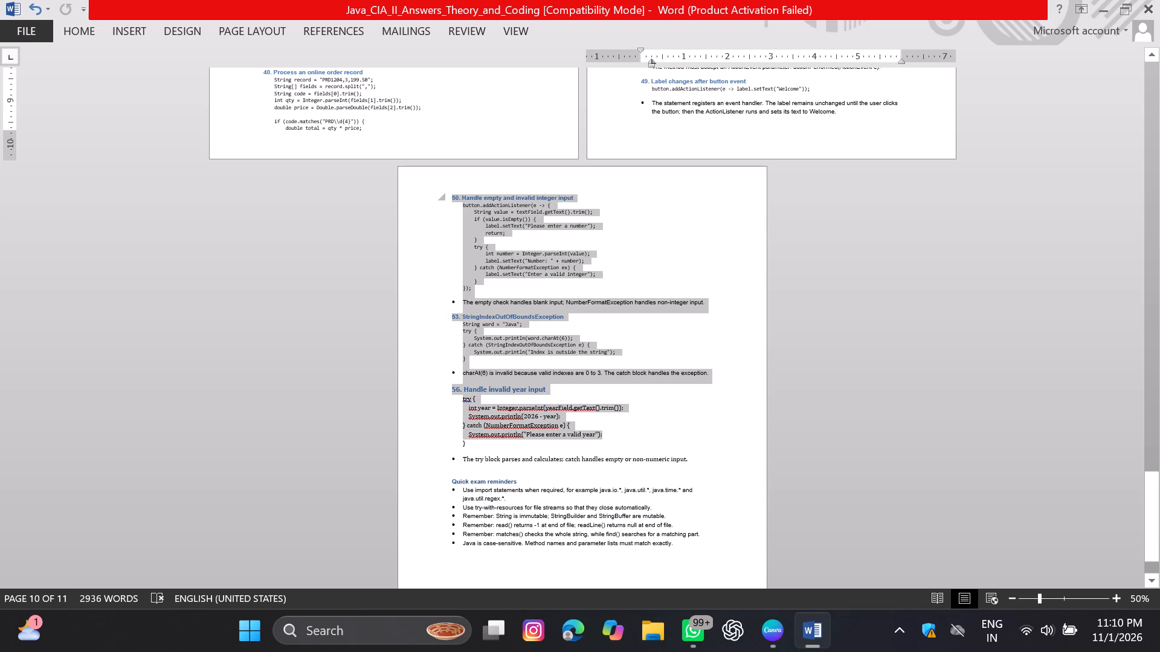
{"action": "left_click_drag", "start_coordinate": [602, 439], "coordinate": [681, 336]}
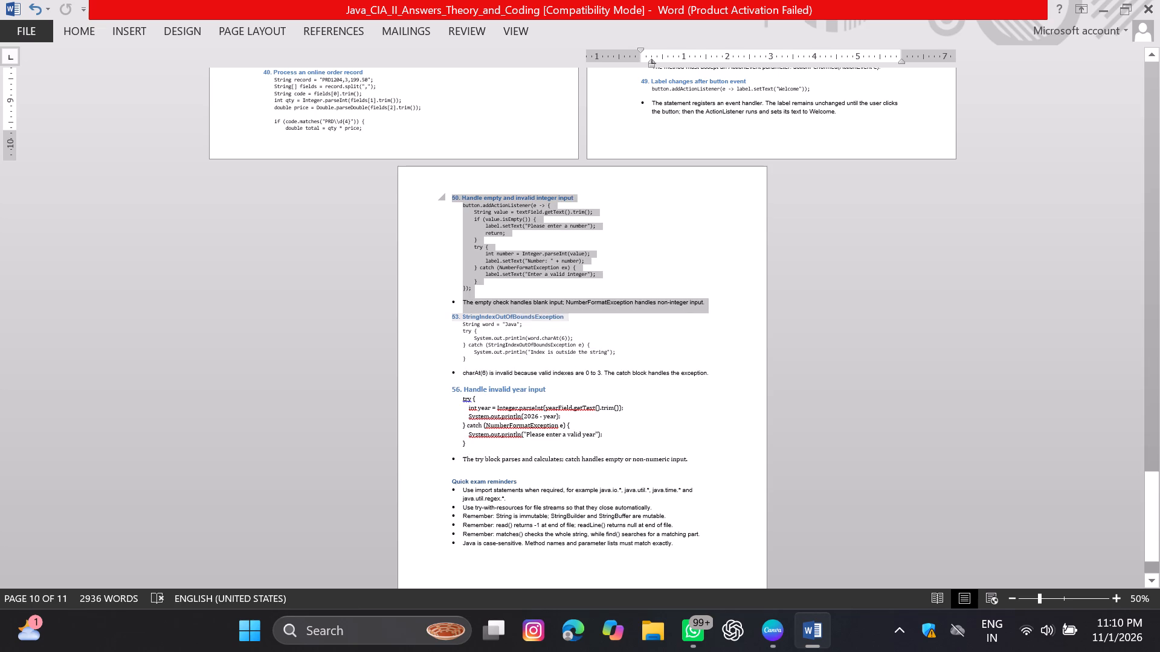
{"action": "left_click_drag", "start_coordinate": [681, 336], "coordinate": [717, 374]}
{"action": "key", "text": "ctrl+c"}
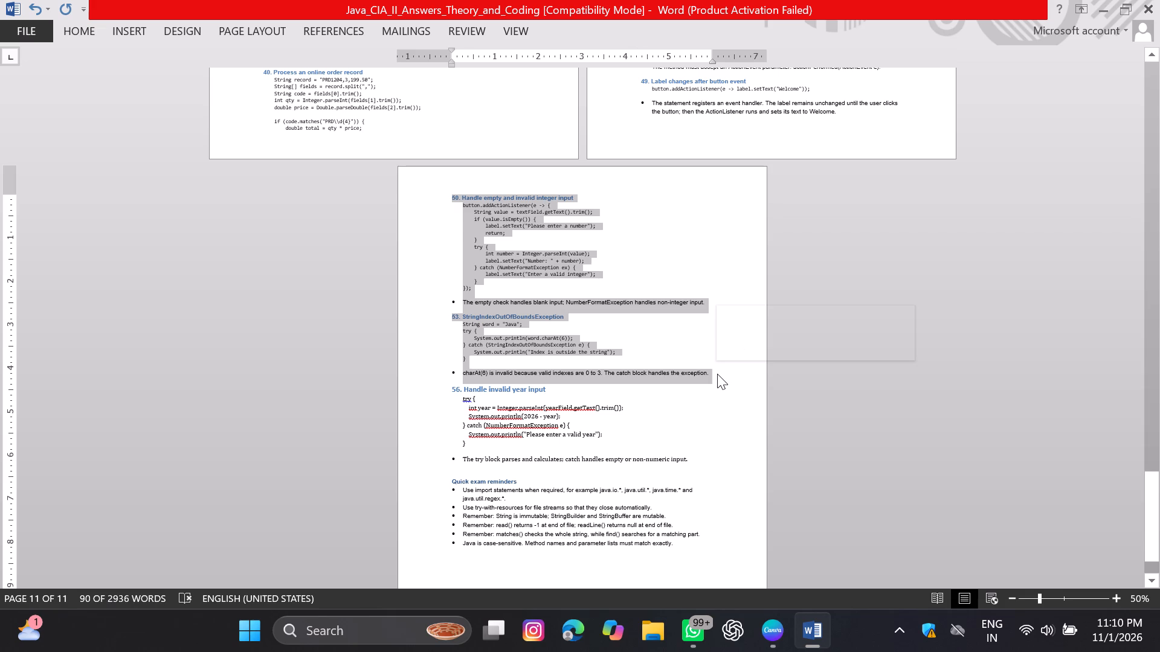
Switch back to Canva and paste the copied questions 50 and 53 onto page 2.
{"action": "key", "text": "alt+Tab"}
{"action": "left_click", "coordinate": [758, 523]}
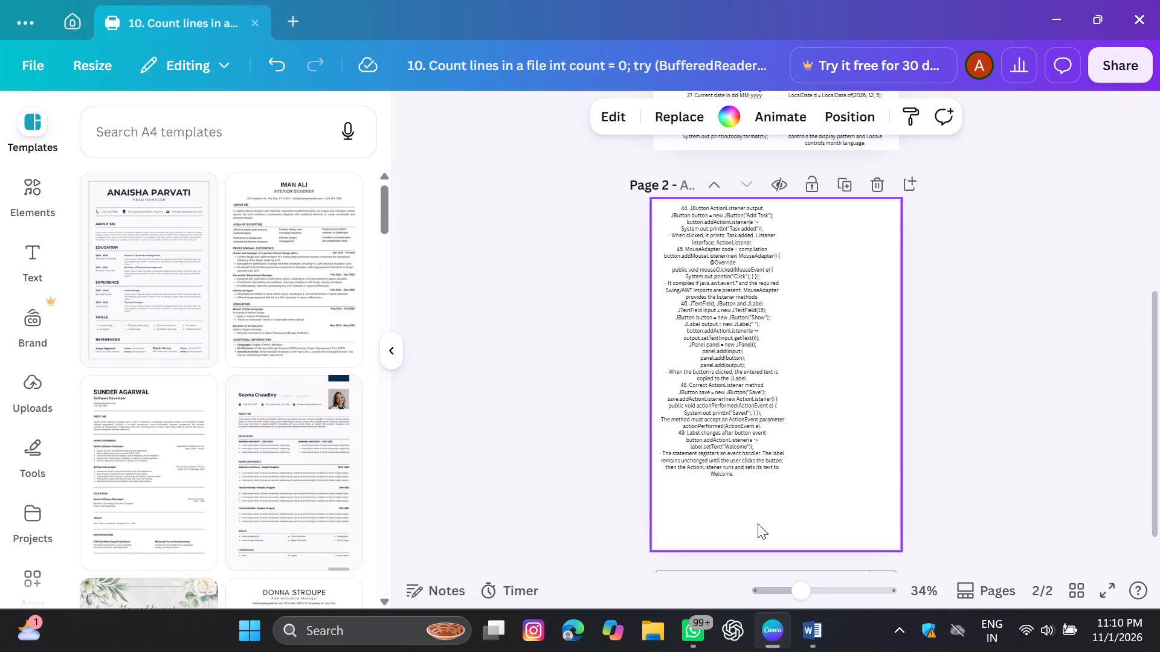
{"action": "key", "text": "ctrl+v"}
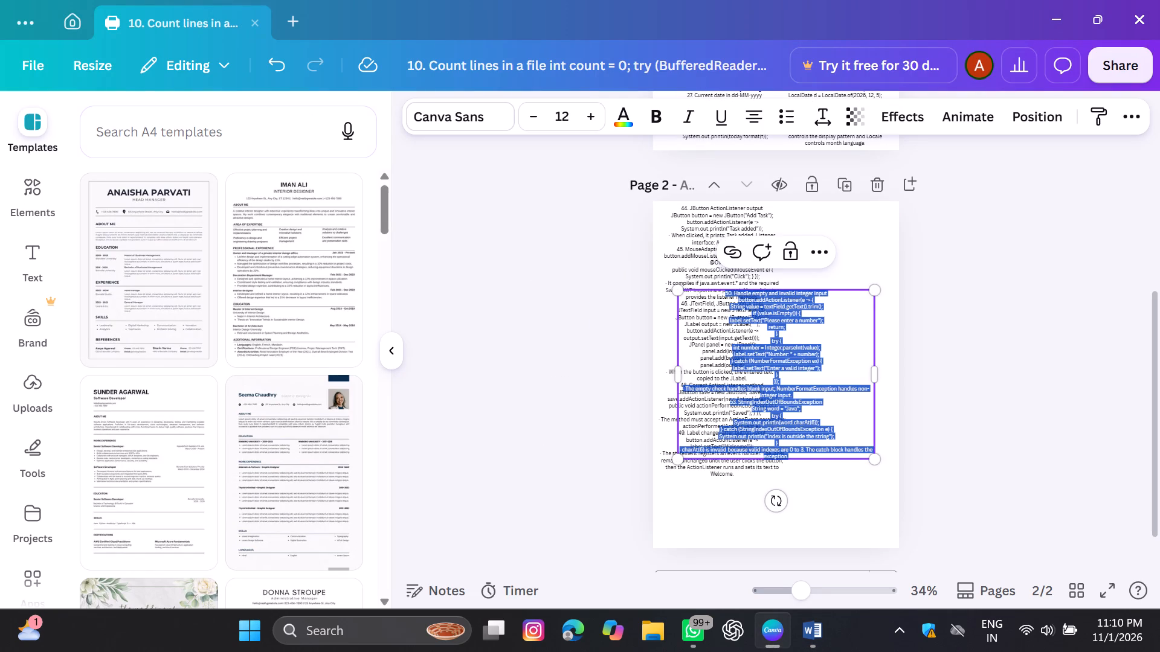
Join the closing brace after question 50's return statement onto the return line.
{"action": "left_click", "coordinate": [771, 329]}
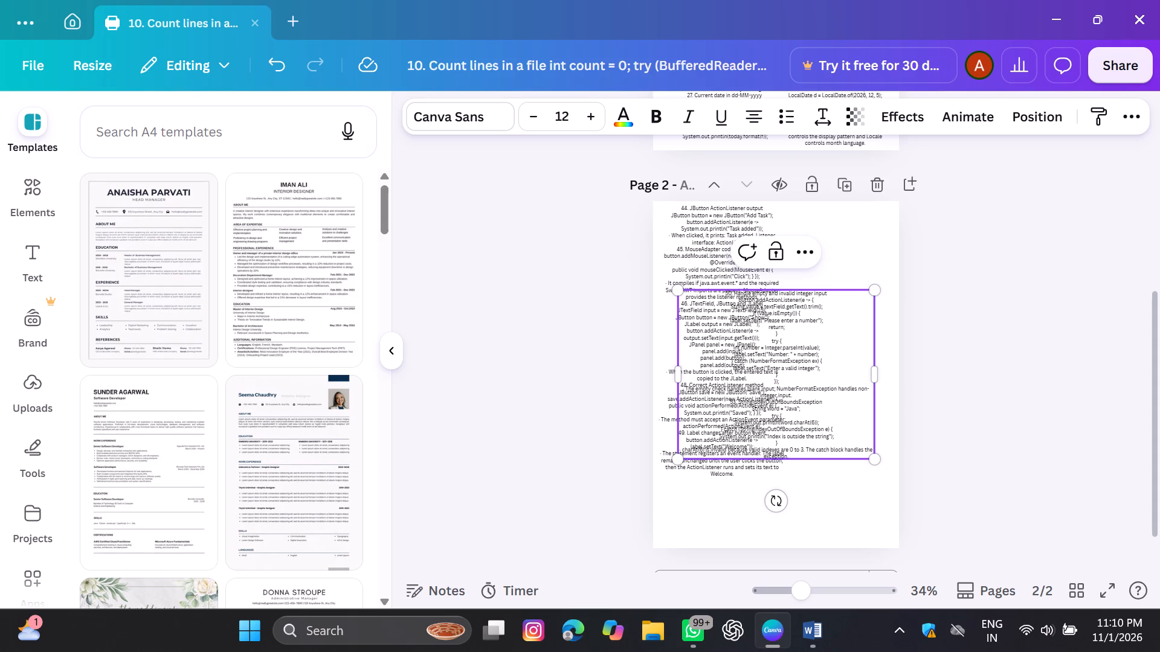
{"action": "left_click", "coordinate": [772, 336]}
{"action": "key", "text": "BackSpace"}
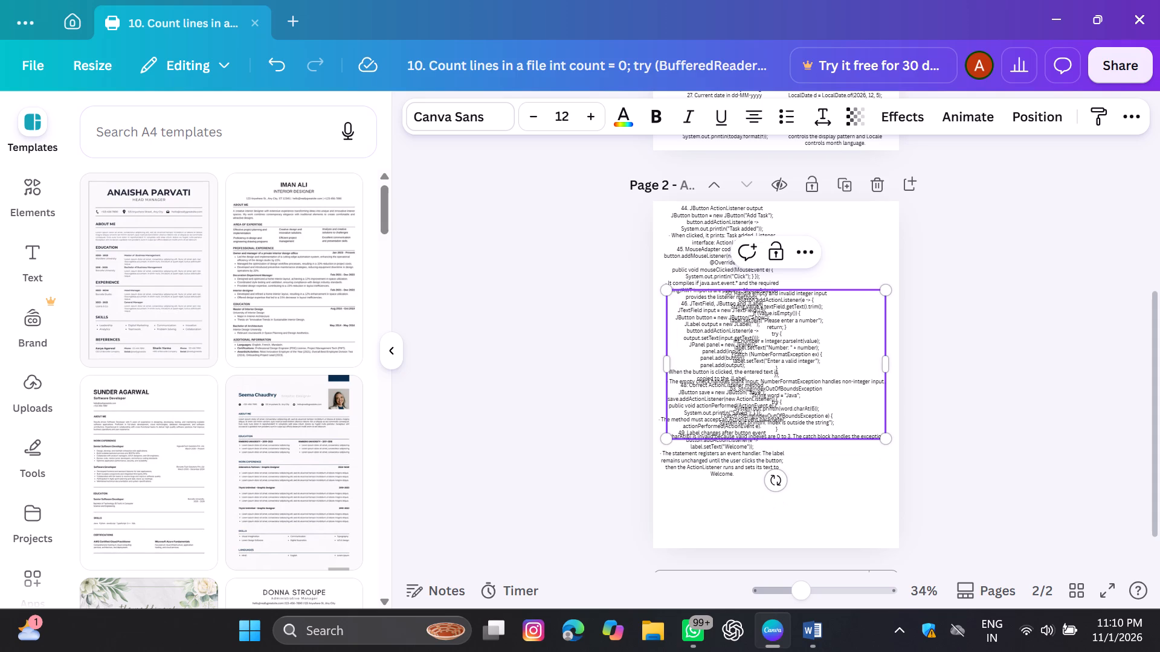
Move the questions 50 and 53 text box toward page 2's right-hand side, extending past the page edge.
{"action": "left_click_drag", "start_coordinate": [851, 289], "coordinate": [883, 360]}
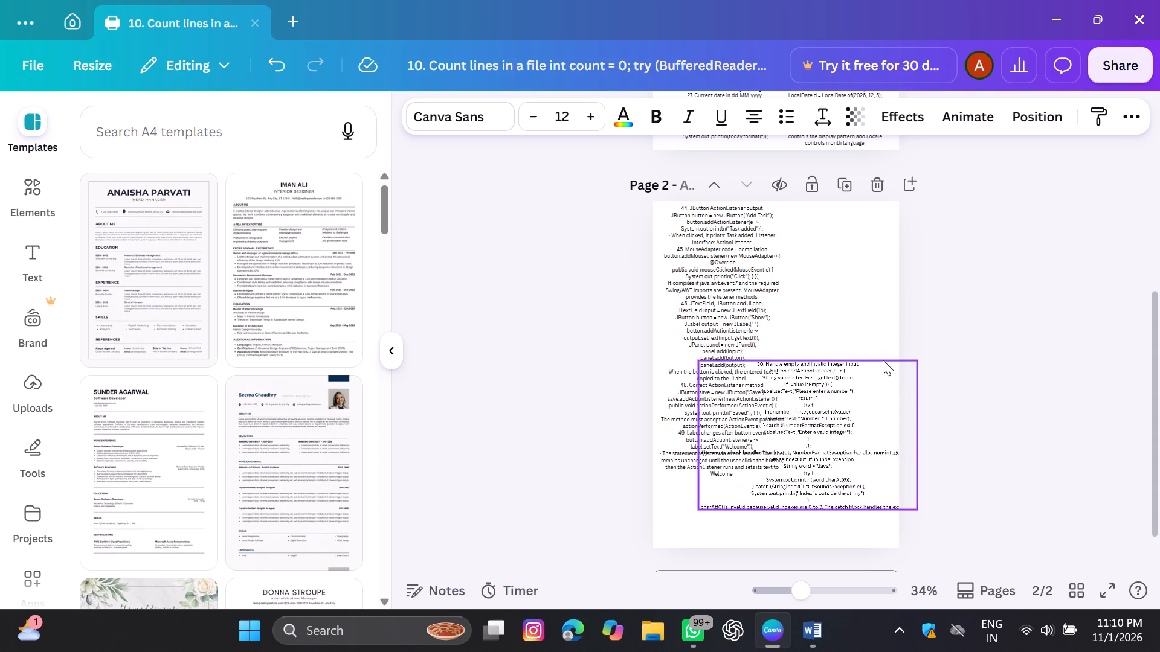
{"action": "left_click_drag", "start_coordinate": [883, 360], "coordinate": [918, 328]}
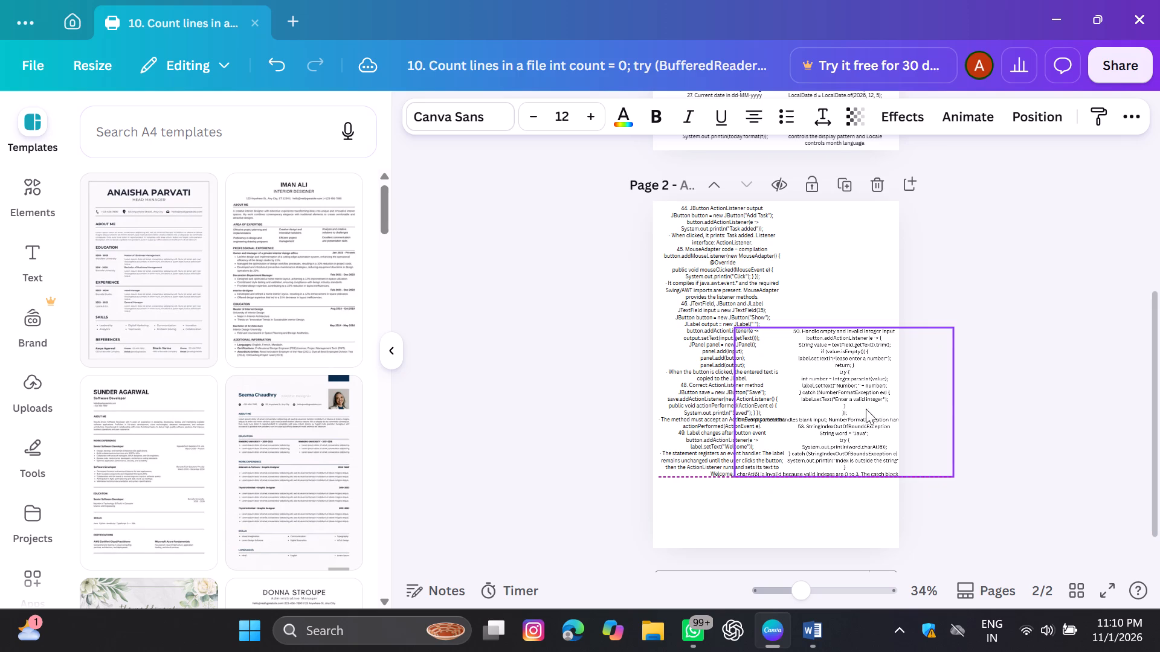
Compact questions 50 and 53 by joining their remaining closing braces, question 50's return line and both try lines to the lines above.
{"action": "left_click", "coordinate": [834, 407]}
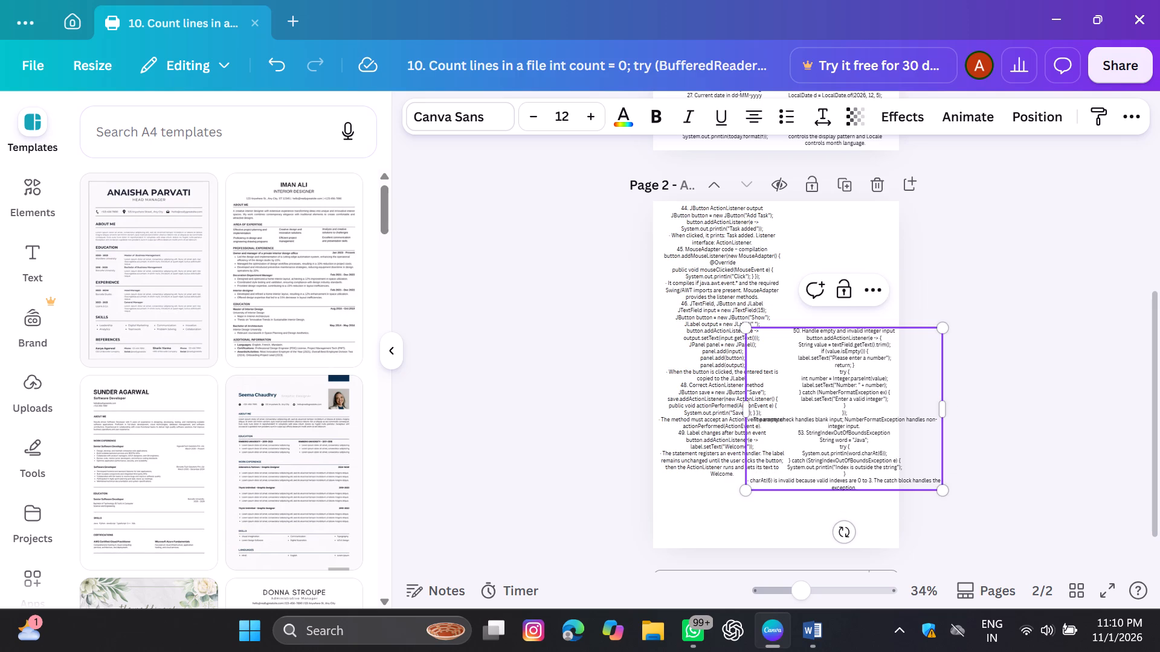
{"action": "key", "text": "BackSpace"}
{"action": "left_click", "coordinate": [834, 407]}
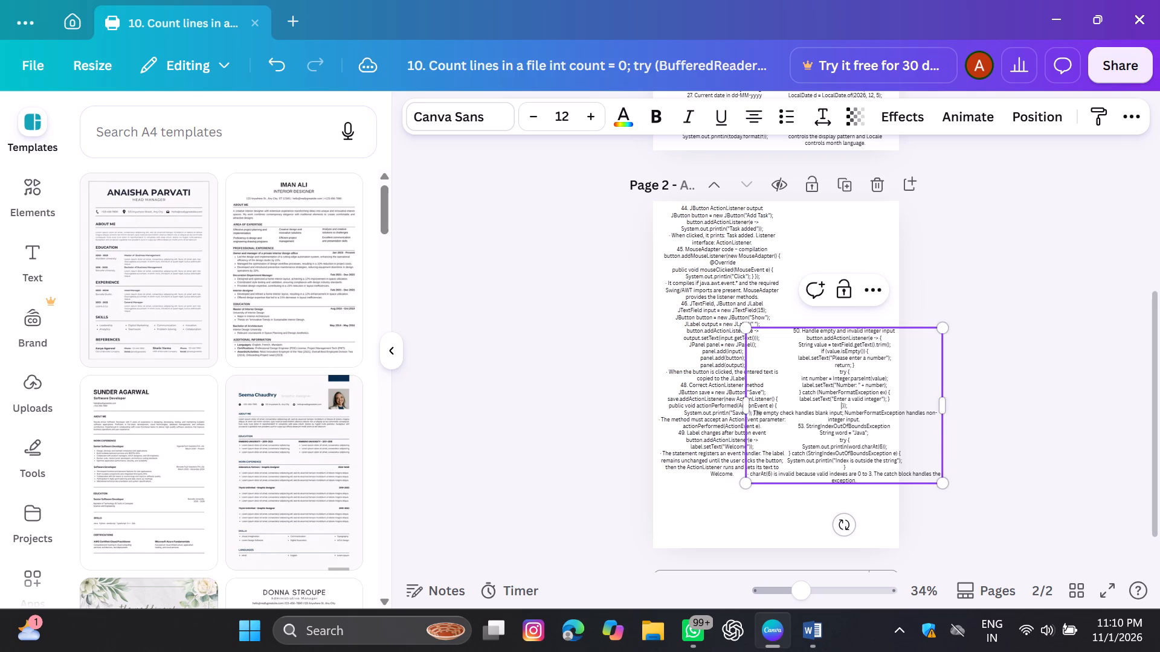
{"action": "key", "text": "BackSpace"}
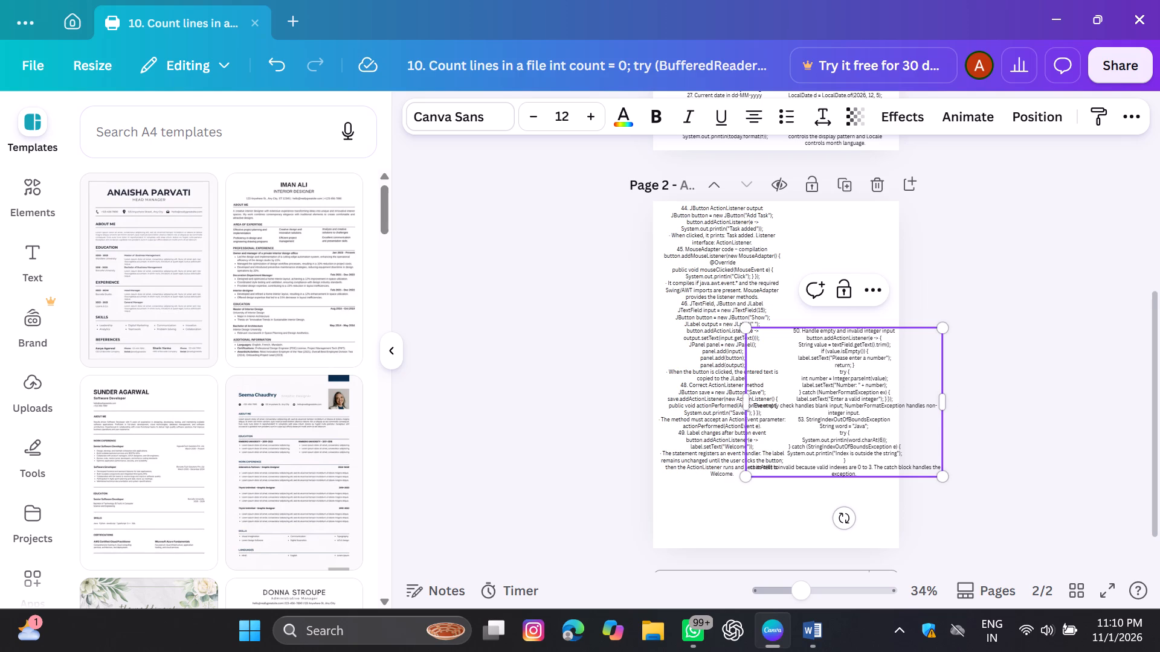
{"action": "left_click", "coordinate": [830, 366]}
{"action": "key", "text": "BackSpace"}
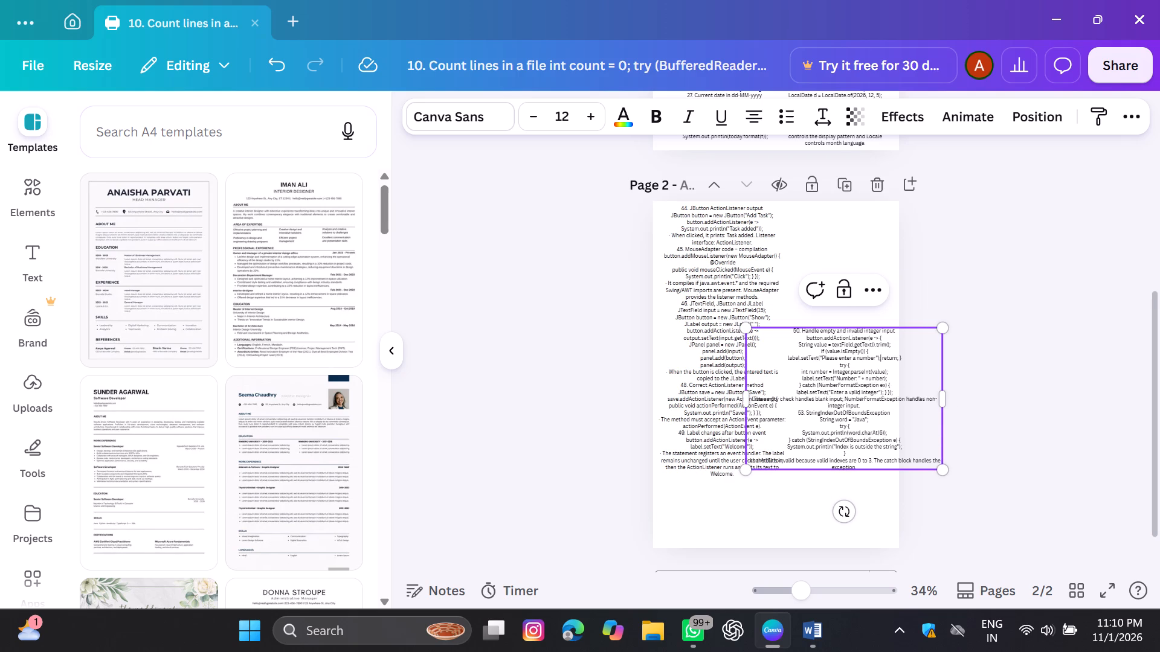
{"action": "left_click", "coordinate": [833, 366]}
{"action": "key", "text": "BackSpace"}
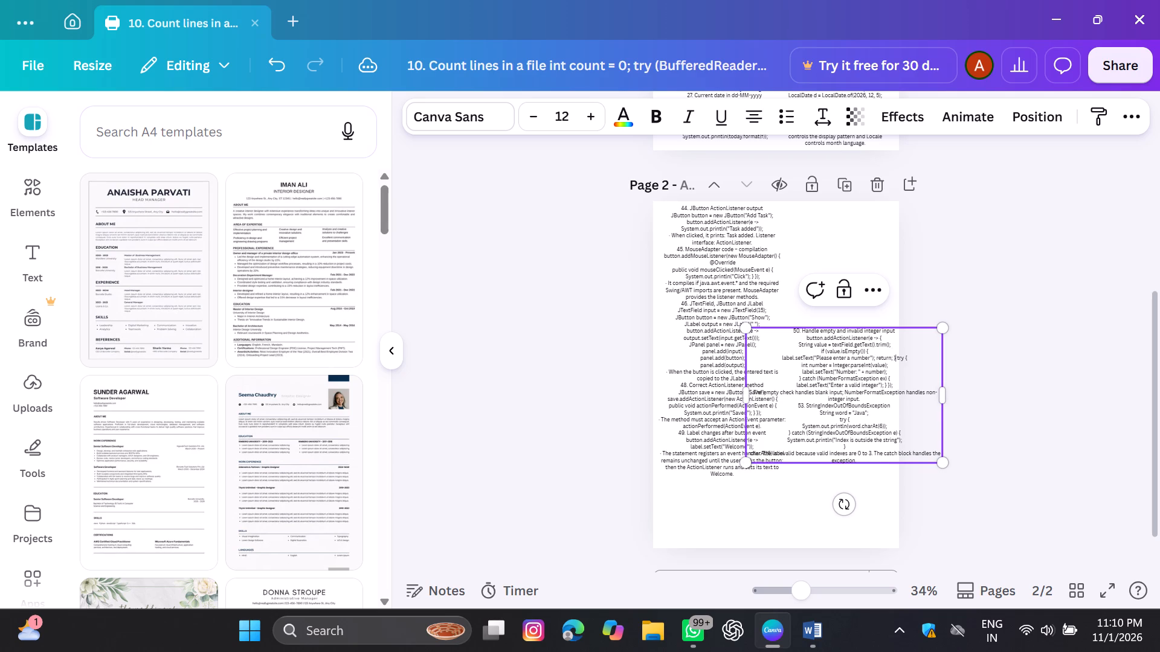
{"action": "left_click", "coordinate": [839, 447]}
{"action": "key", "text": "BackSpace"}
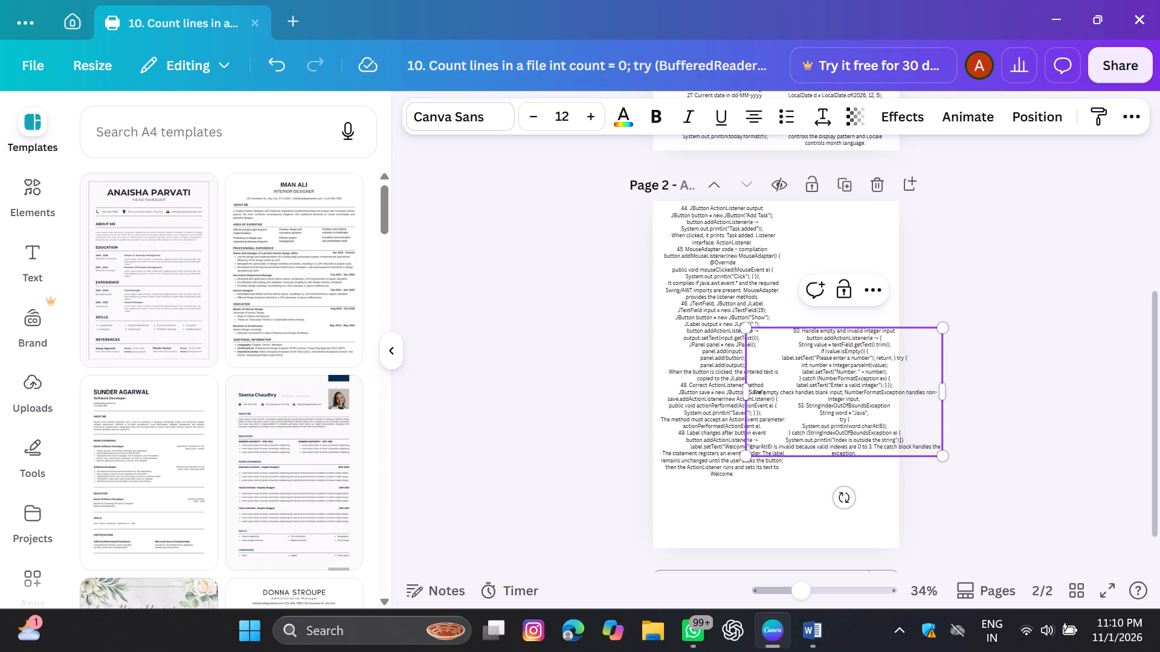
{"action": "left_click", "coordinate": [837, 418]}
{"action": "key", "text": "BackSpace"}
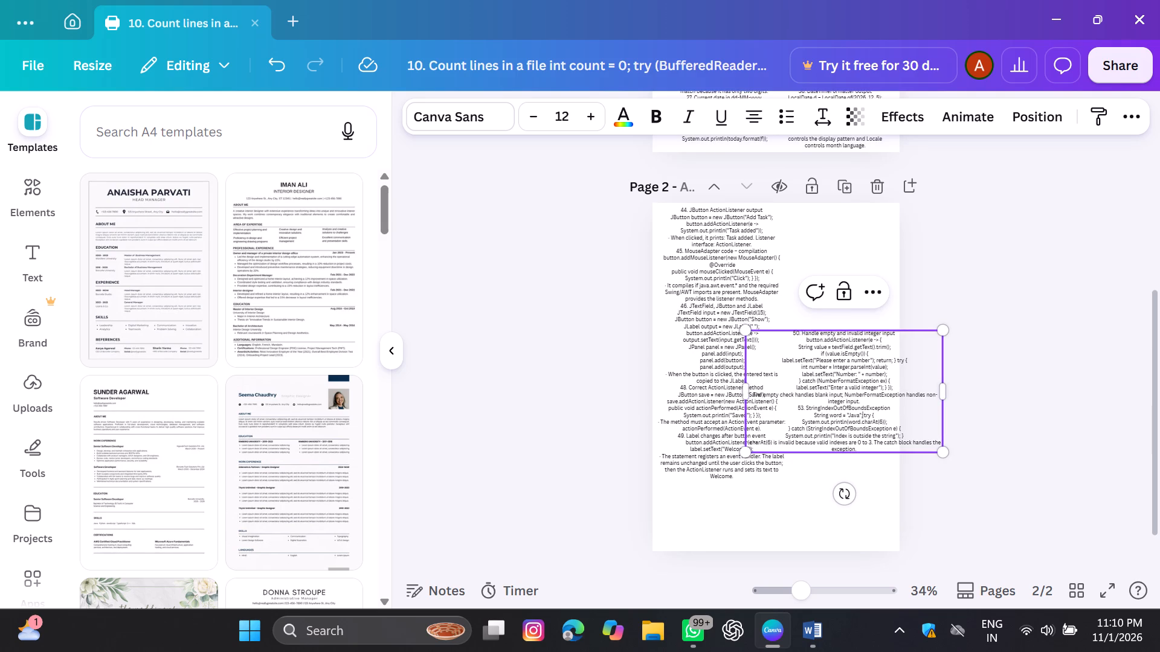
Move the questions 50 and 53 text box further down page 2, keeping it on the page's right side.
{"action": "left_click_drag", "start_coordinate": [819, 330], "coordinate": [822, 374]}
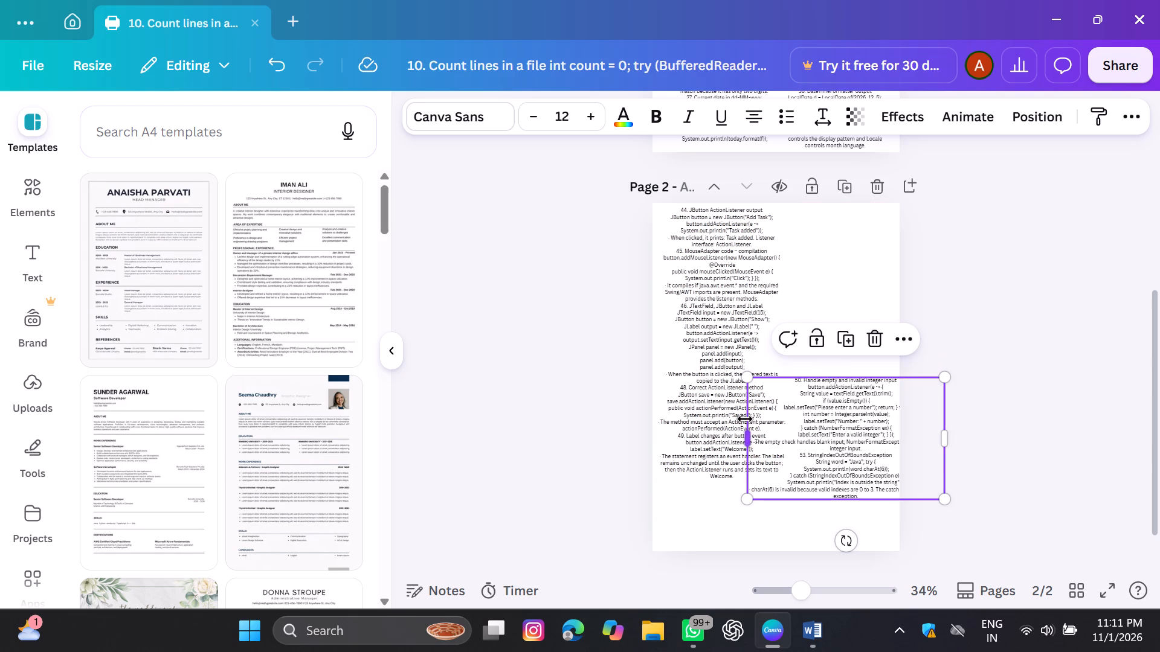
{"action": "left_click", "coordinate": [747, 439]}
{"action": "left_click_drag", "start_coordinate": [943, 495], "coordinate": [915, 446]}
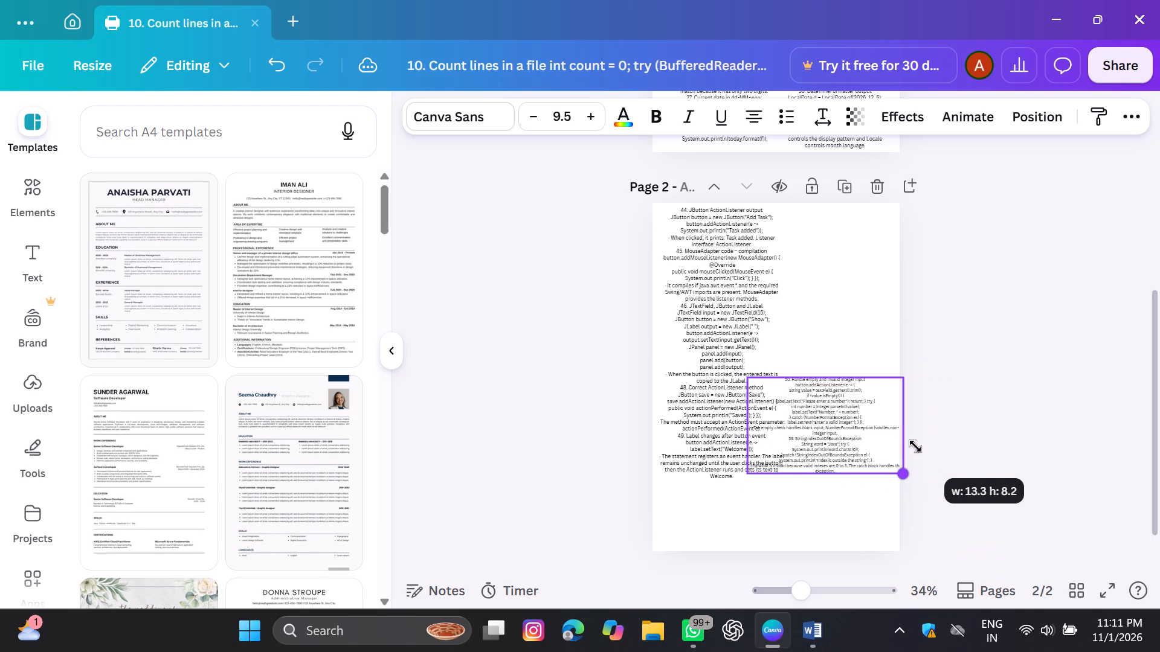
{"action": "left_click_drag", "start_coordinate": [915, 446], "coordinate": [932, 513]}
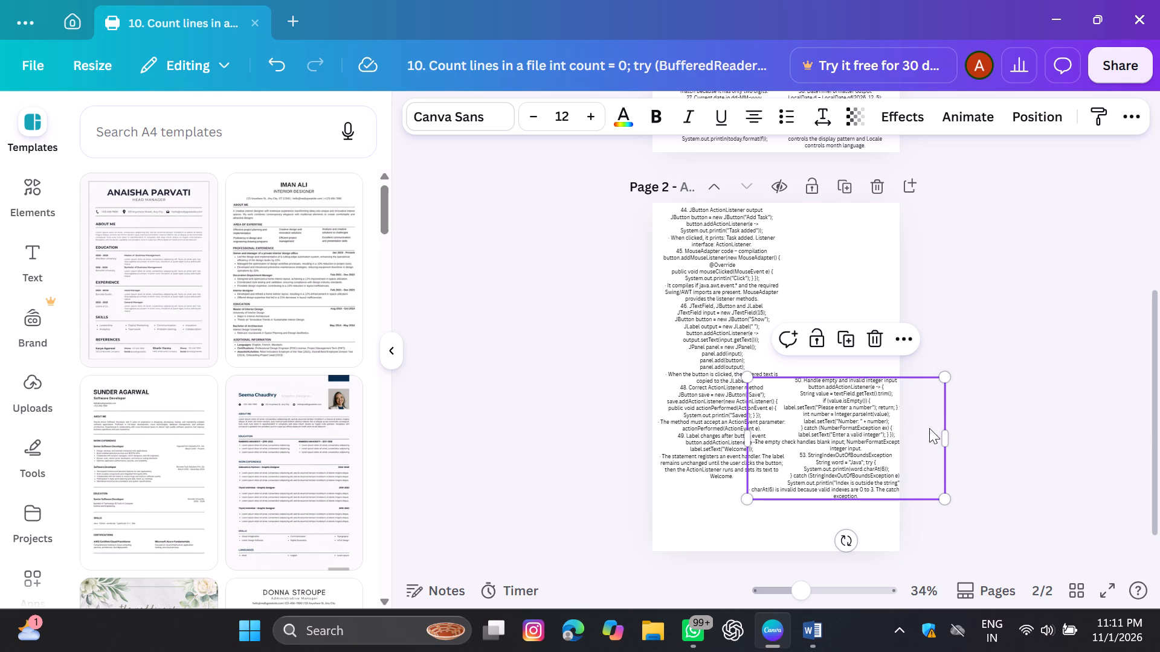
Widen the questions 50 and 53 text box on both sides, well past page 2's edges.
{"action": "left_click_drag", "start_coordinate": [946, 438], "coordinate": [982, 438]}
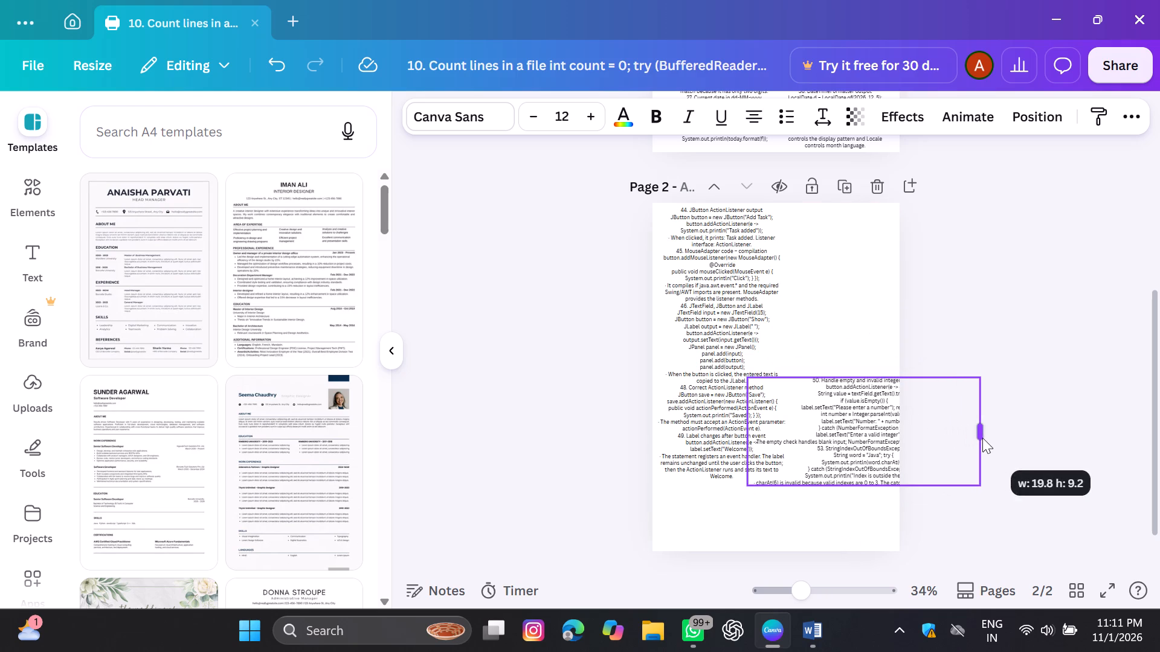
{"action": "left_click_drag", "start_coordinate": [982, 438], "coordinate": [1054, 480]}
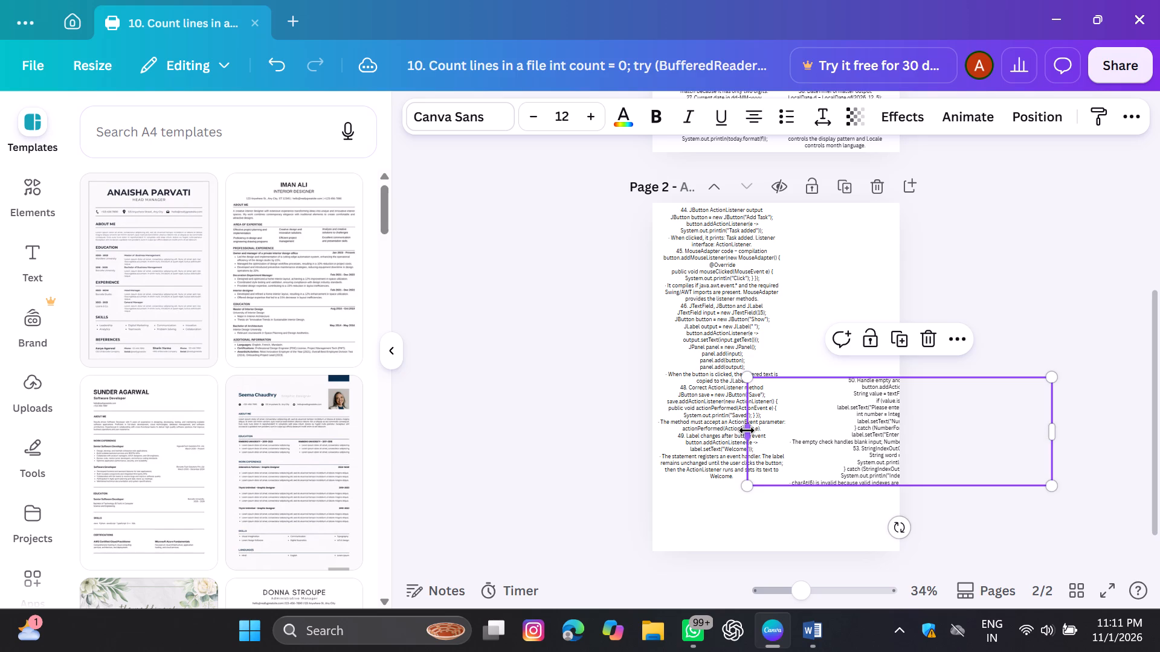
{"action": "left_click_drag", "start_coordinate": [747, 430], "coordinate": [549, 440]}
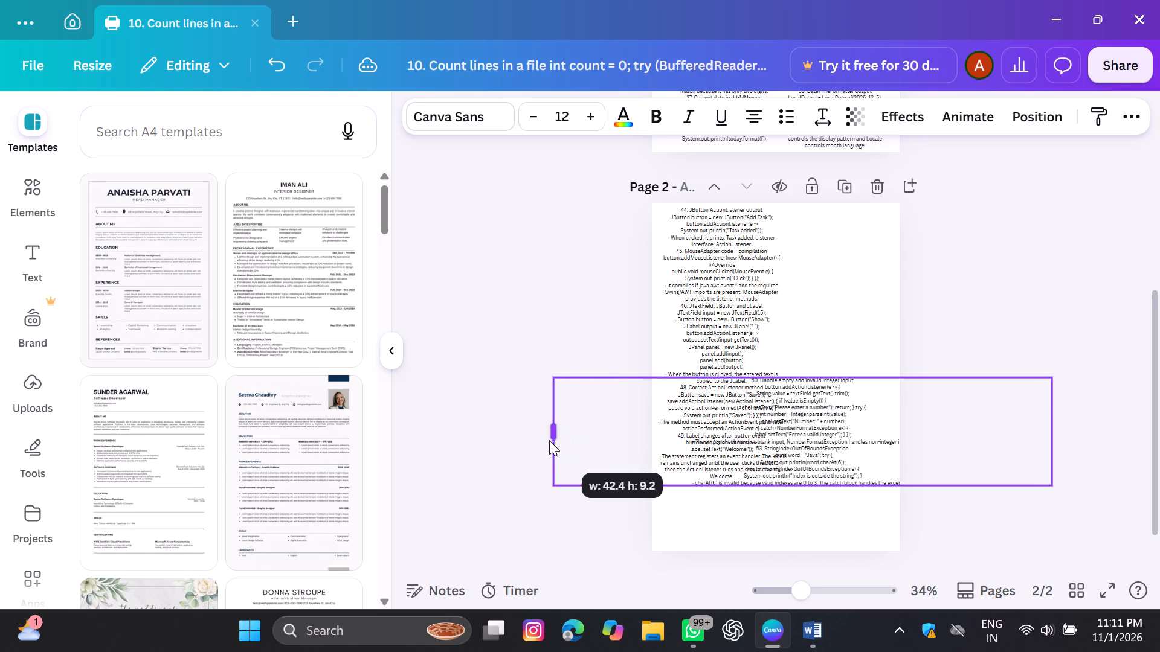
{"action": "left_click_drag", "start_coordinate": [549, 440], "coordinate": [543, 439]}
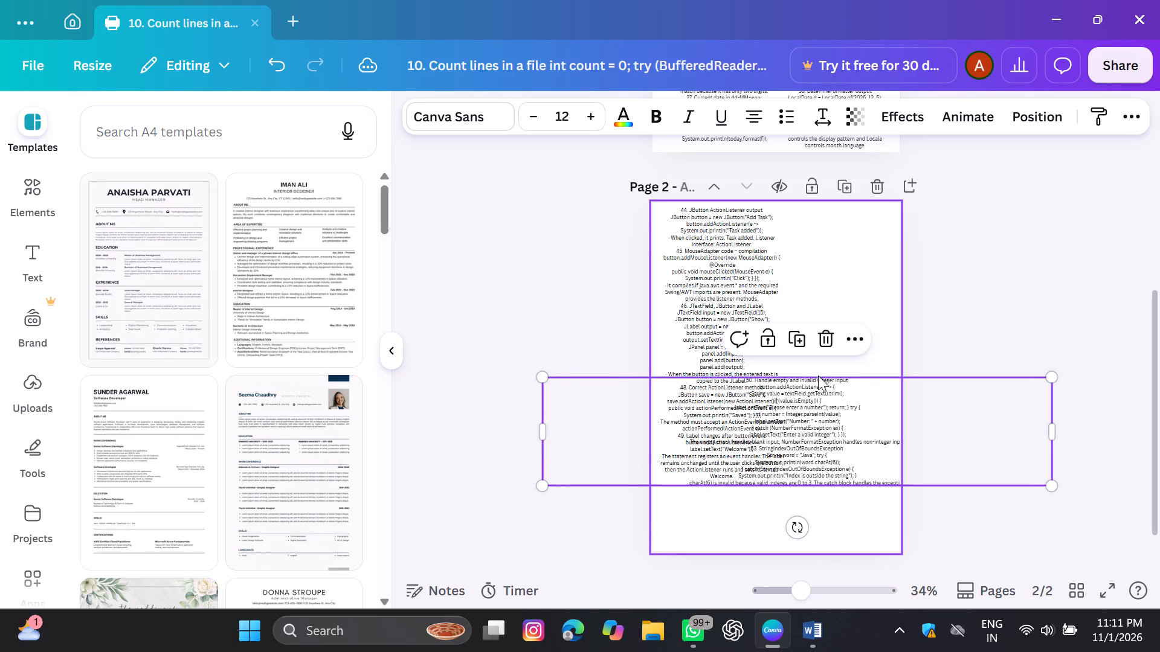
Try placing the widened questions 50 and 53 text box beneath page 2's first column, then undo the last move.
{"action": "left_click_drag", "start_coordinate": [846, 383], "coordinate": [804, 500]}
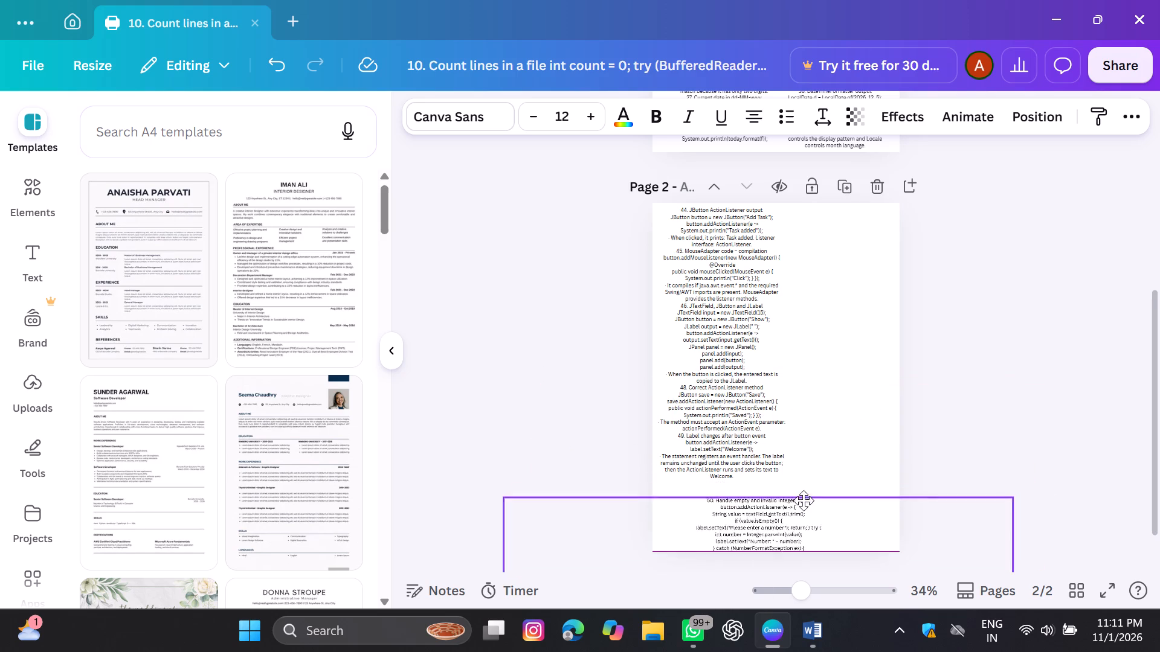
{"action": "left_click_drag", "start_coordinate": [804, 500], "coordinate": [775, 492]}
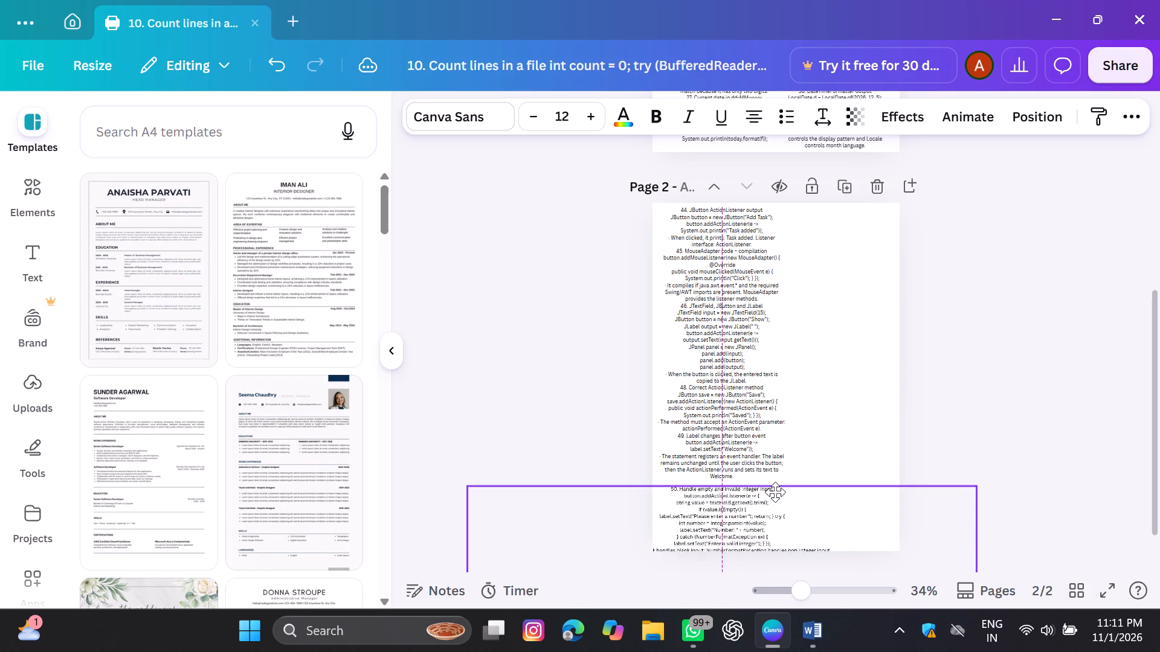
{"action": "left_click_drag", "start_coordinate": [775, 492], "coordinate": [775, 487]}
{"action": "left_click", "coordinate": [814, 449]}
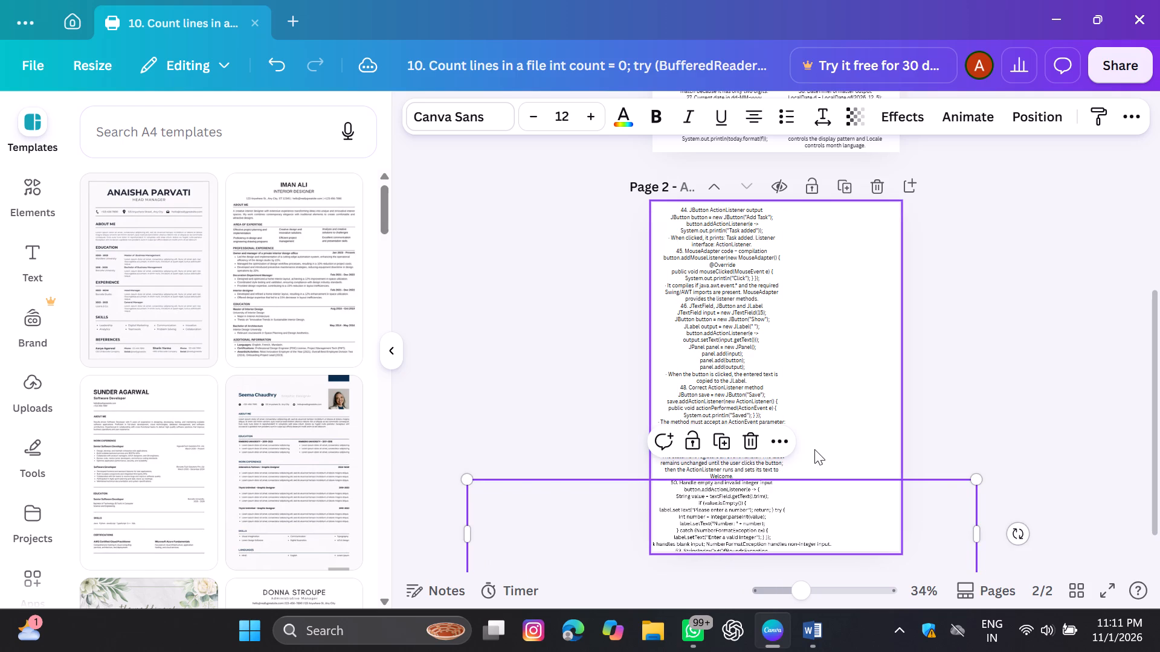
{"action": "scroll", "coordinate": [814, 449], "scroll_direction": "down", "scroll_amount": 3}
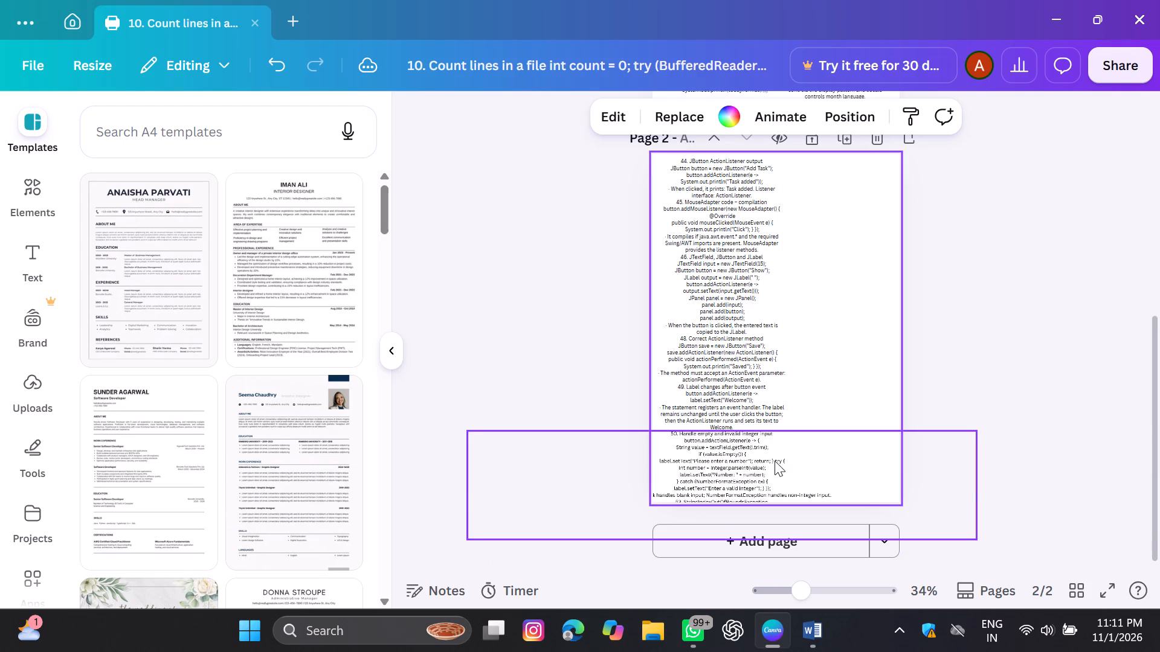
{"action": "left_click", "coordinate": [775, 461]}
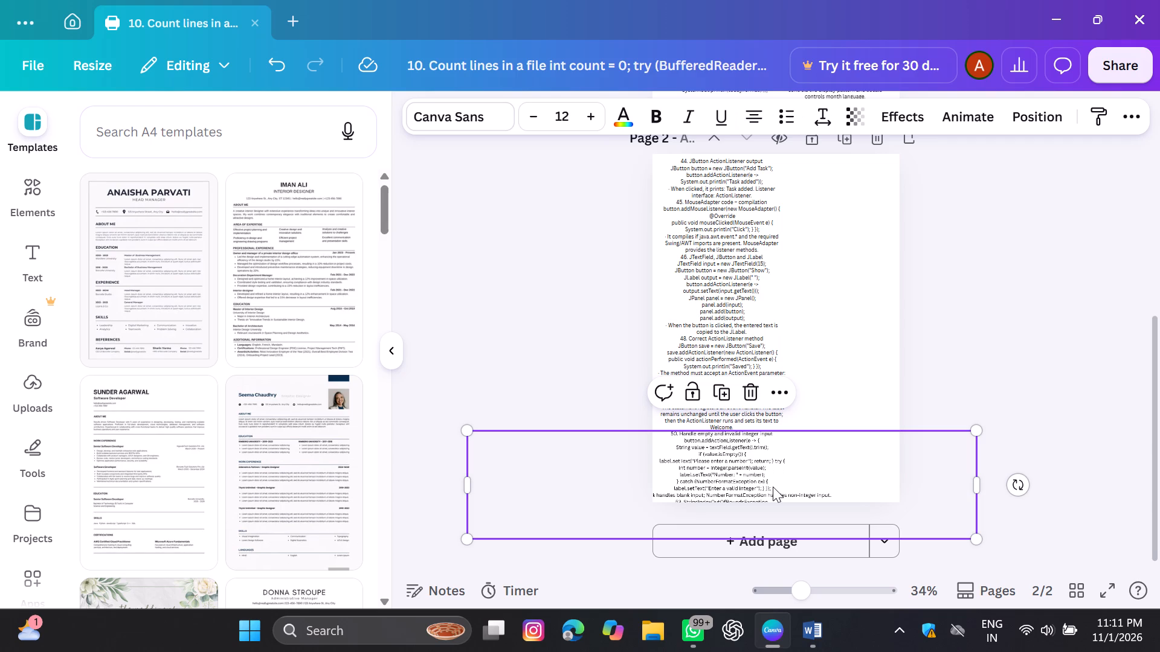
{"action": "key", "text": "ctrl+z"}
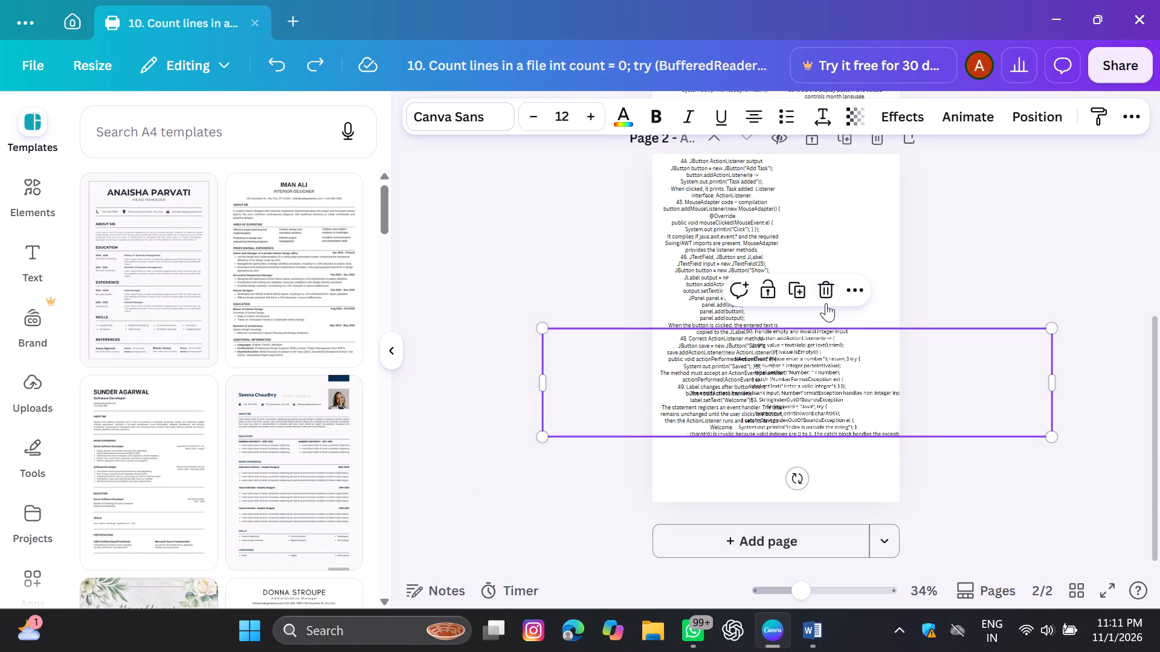
Delete the questions 50 and 53 text box from page 2.
{"action": "left_click", "coordinate": [828, 287]}
Copy questions 50, 53 and 56 with their explanations from the Word document and paste them onto page 2 in Canva.
{"action": "key", "text": "alt+Tab"}
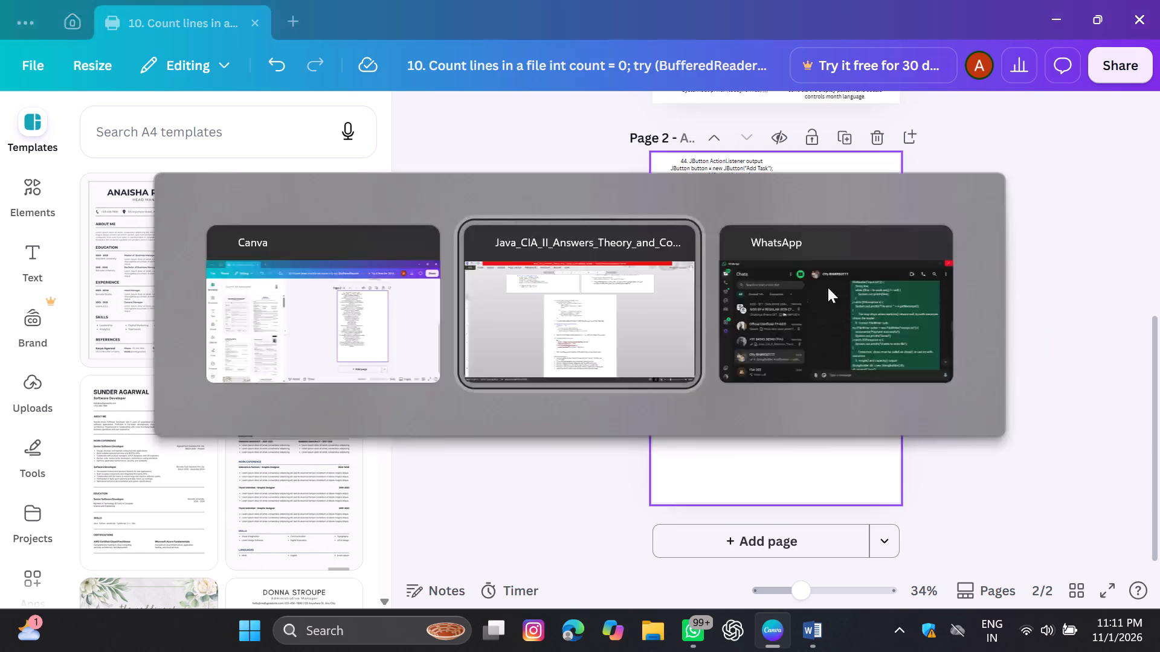
{"action": "left_click", "coordinate": [600, 438]}
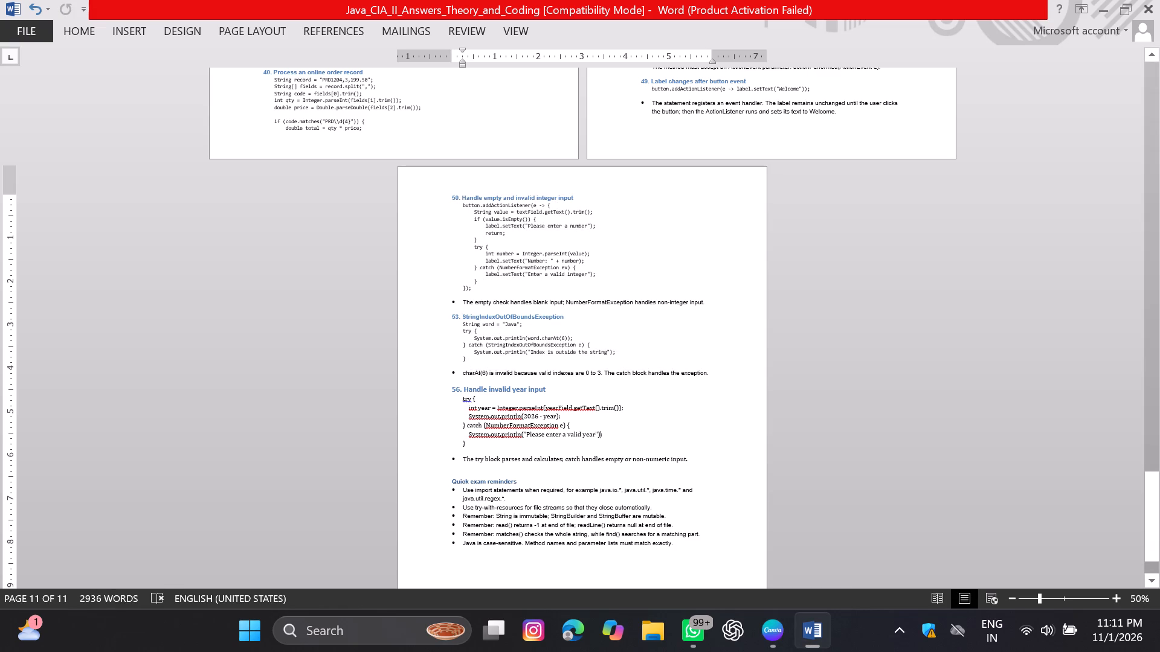
{"action": "left_click_drag", "start_coordinate": [452, 196], "coordinate": [603, 438]}
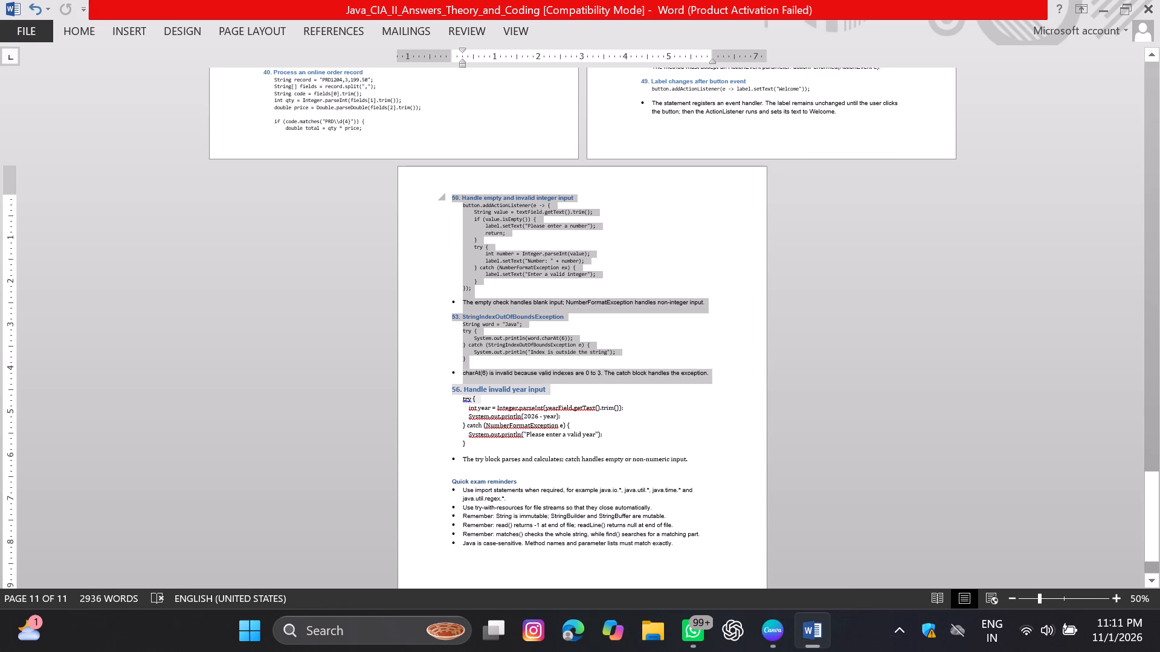
{"action": "left_click_drag", "start_coordinate": [603, 438], "coordinate": [691, 458]}
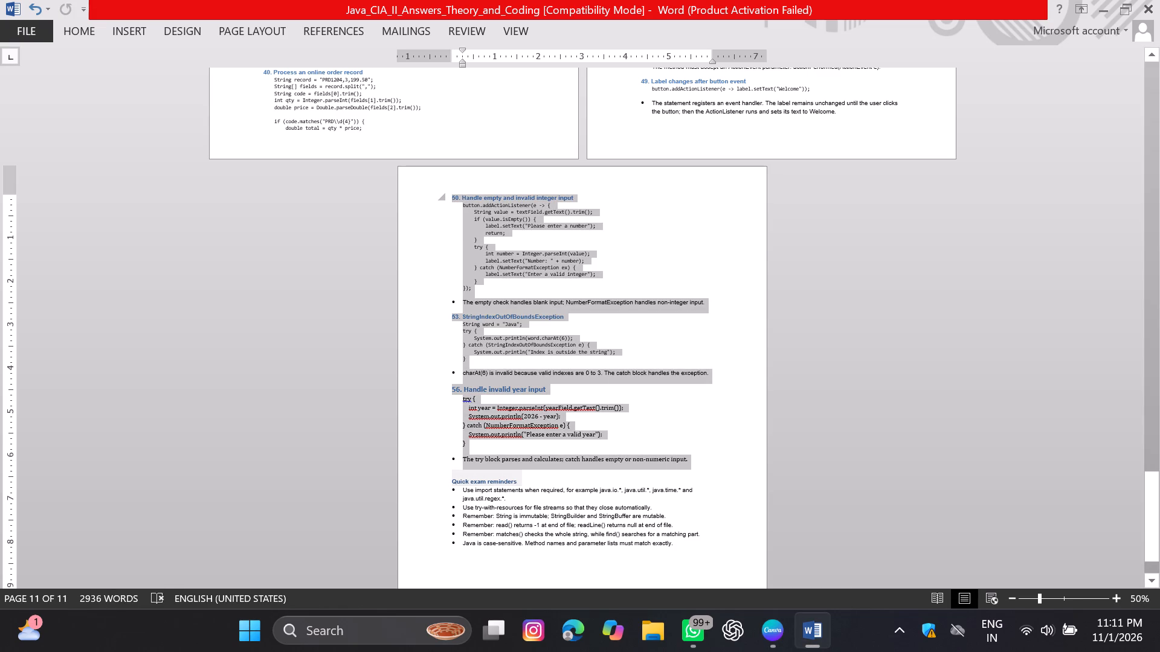
{"action": "left_click_drag", "start_coordinate": [691, 458], "coordinate": [701, 458]}
{"action": "key", "text": "ctrl+c"}
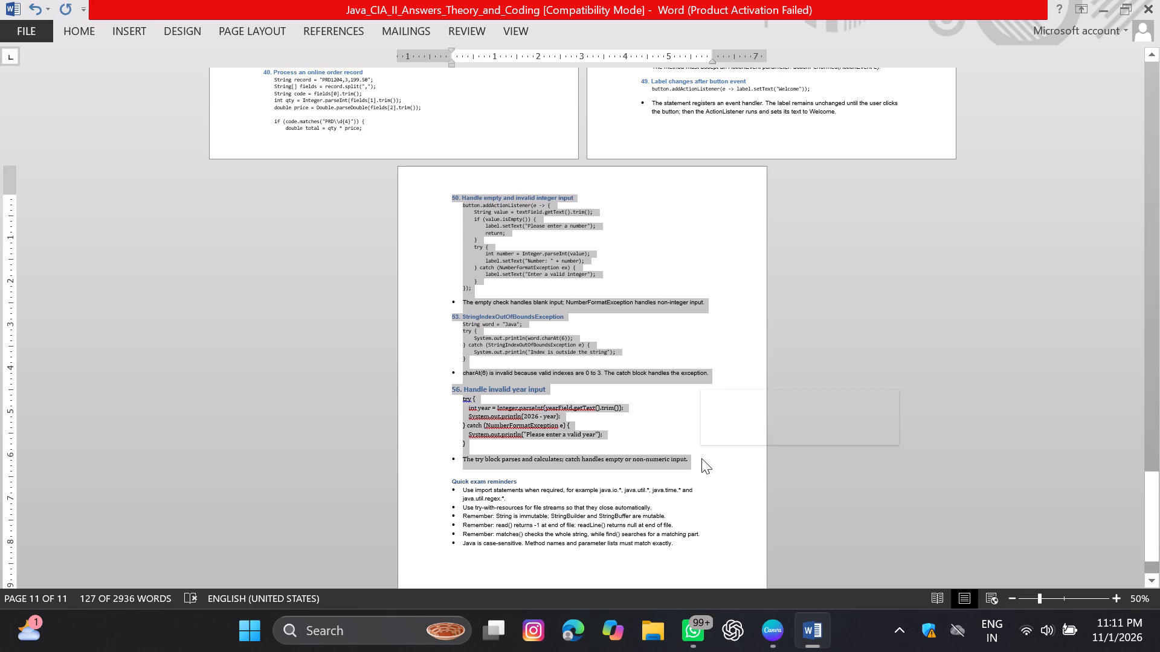
{"action": "key", "text": "alt+Tab"}
{"action": "left_click", "coordinate": [820, 360]}
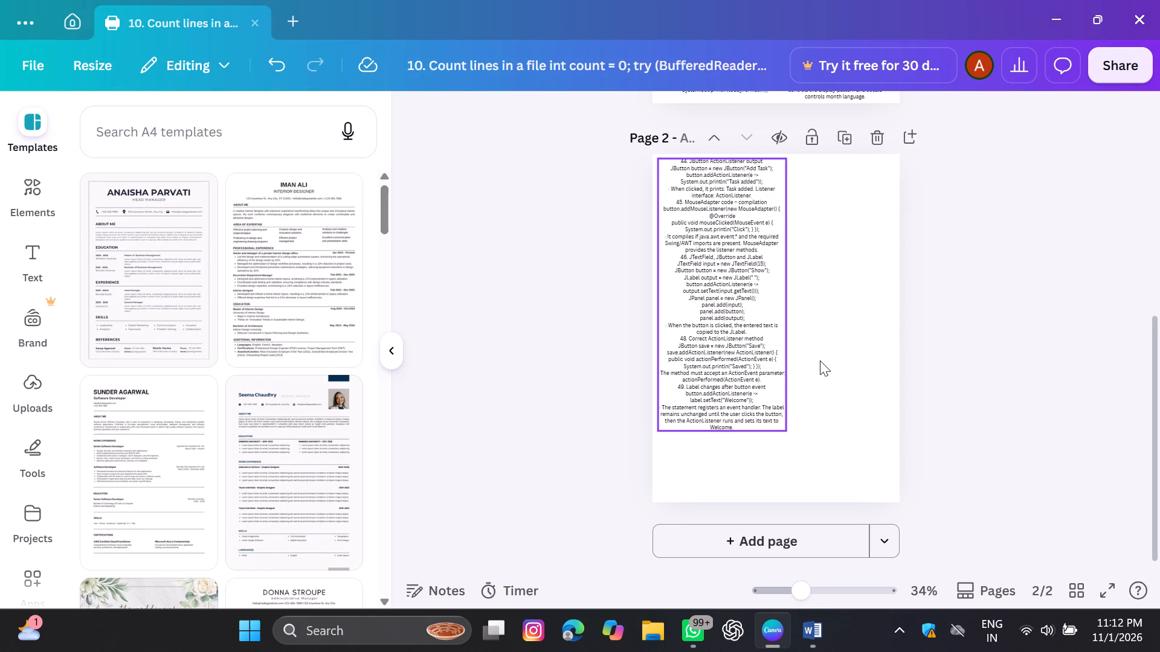
{"action": "key", "text": "ctrl+v"}
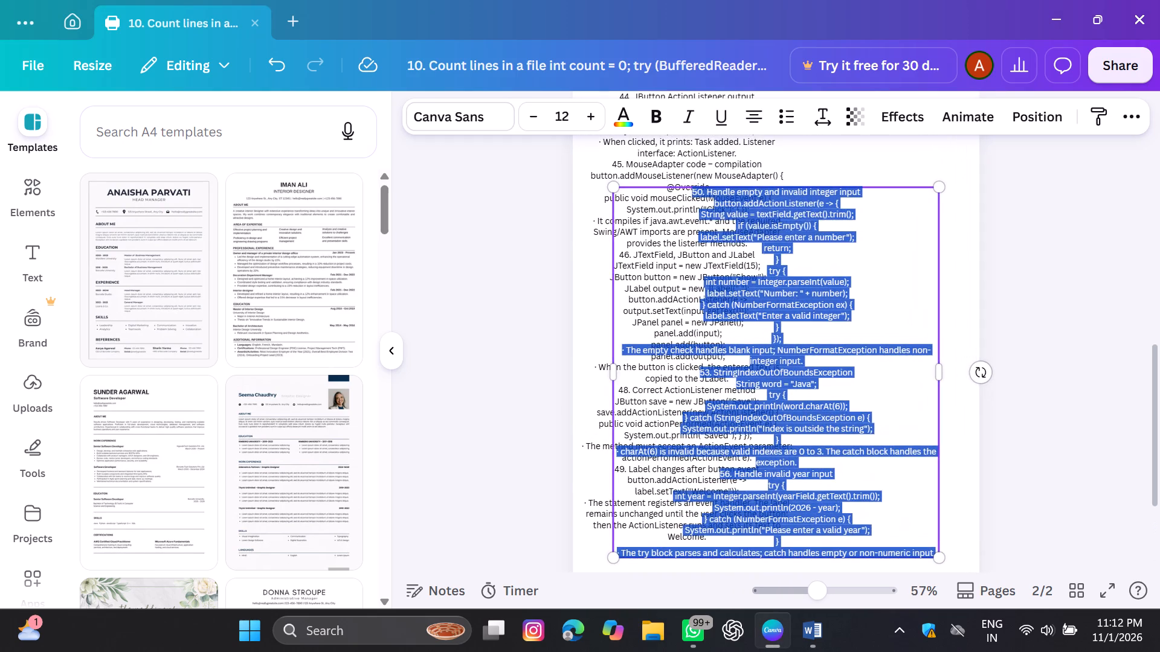
Join question 50's closing braces onto the return line and the "Enter a valid integer" line above them.
{"action": "left_click", "coordinate": [772, 264]}
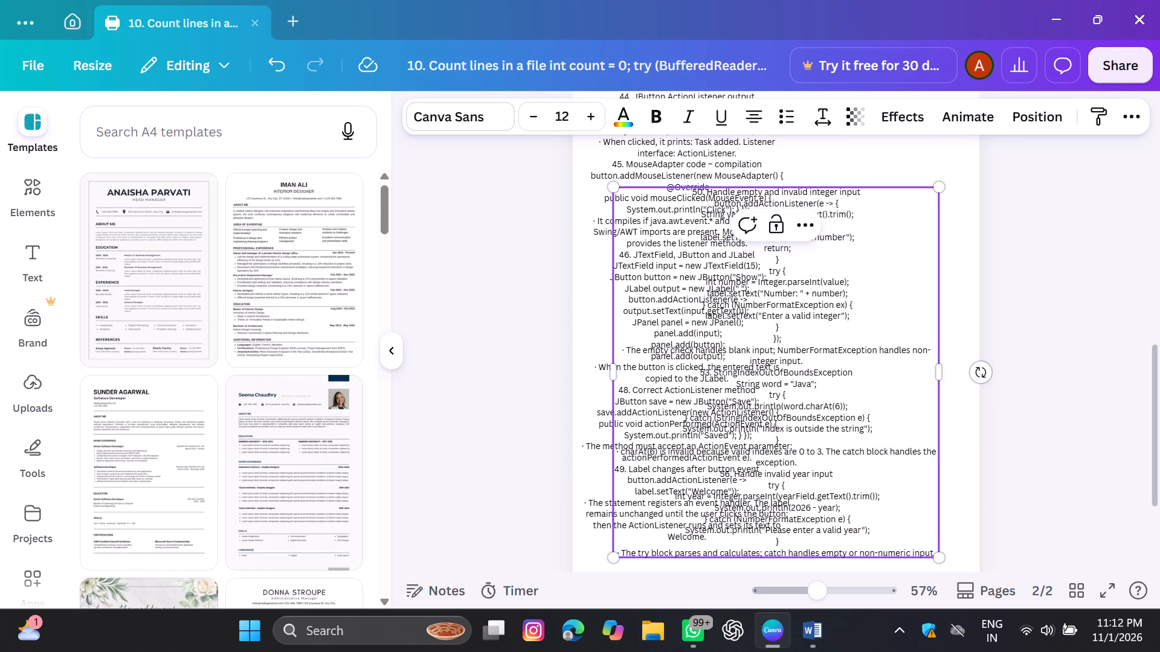
{"action": "key", "text": "BackSpace"}
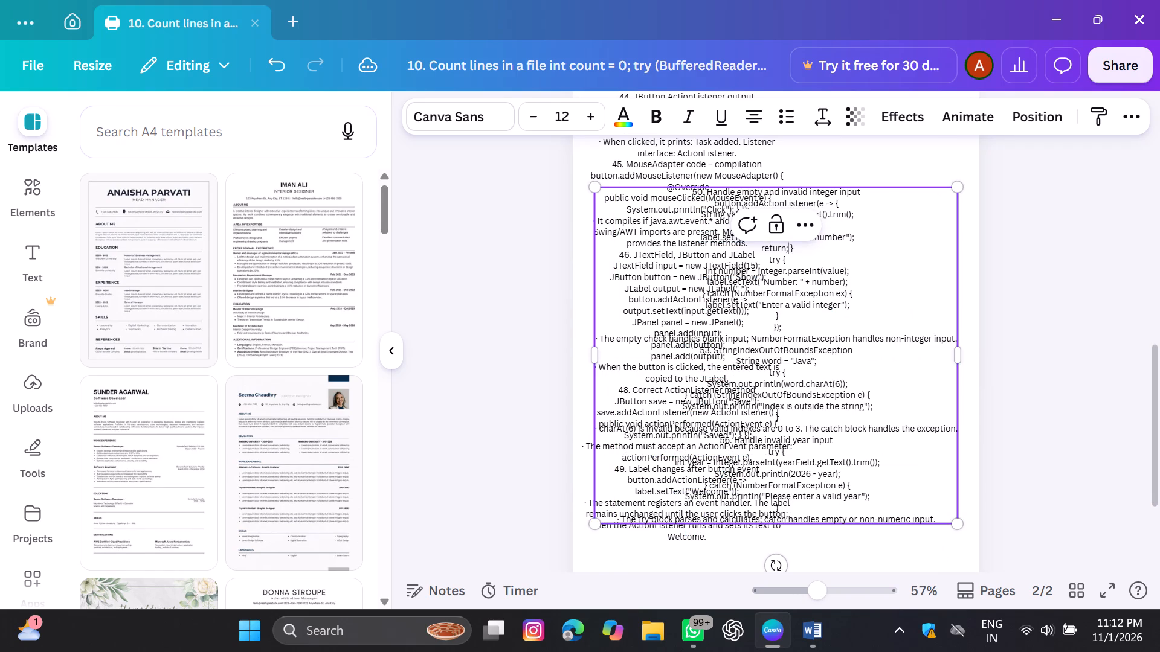
{"action": "left_click", "coordinate": [767, 315]}
{"action": "key", "text": "BackSpace"}
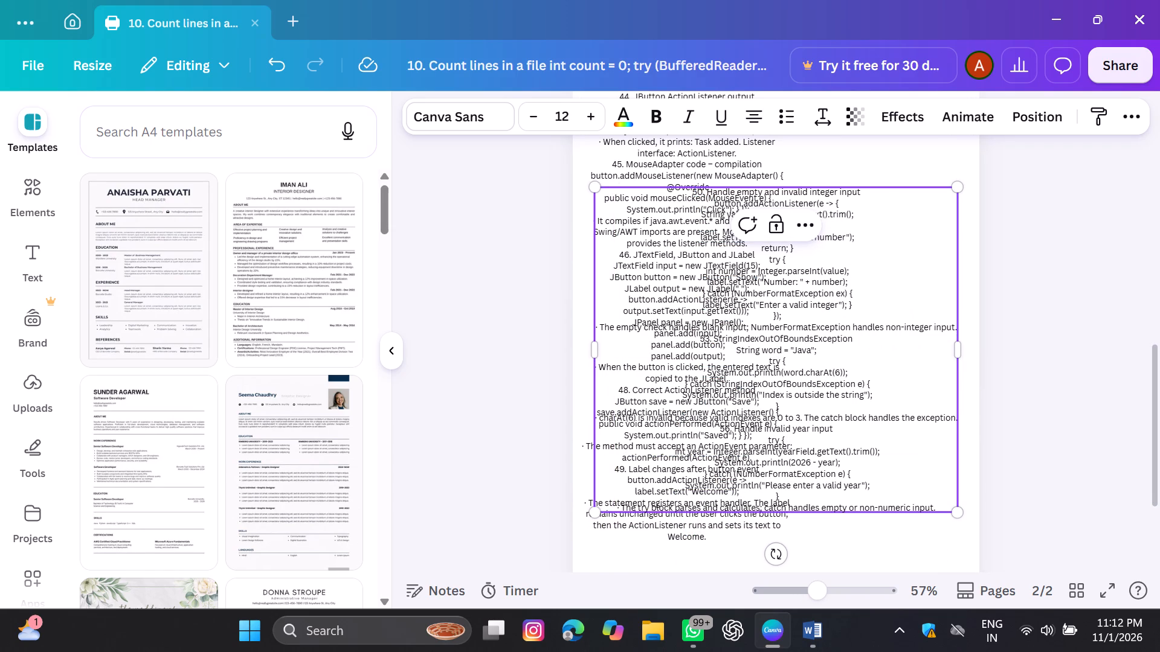
{"action": "key", "text": "Down"}
{"action": "key", "text": "Left"}
{"action": "key", "text": "Left"}
{"action": "key", "text": "Left"}
{"action": "key", "text": "Left"}
{"action": "key", "text": "Left"}
{"action": "key", "text": "Right"}
{"action": "key", "text": "BackSpace"}
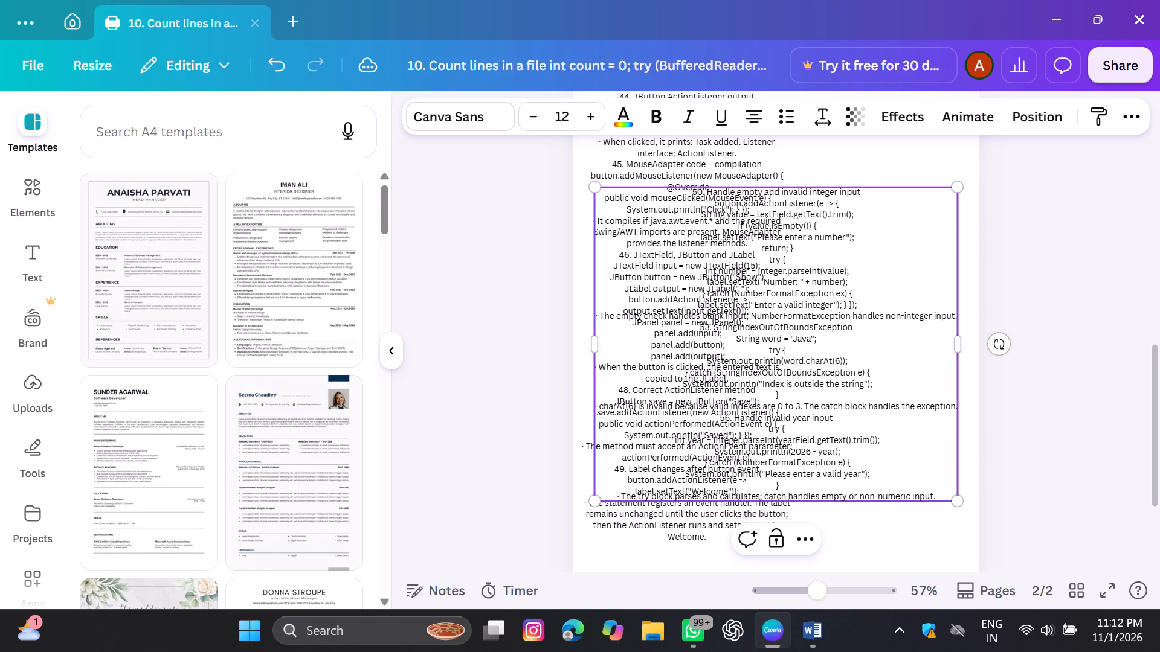
Compact questions 53 and 56 by joining their try lines and final closing braces to the lines above.
{"action": "left_click", "coordinate": [767, 354]}
{"action": "key", "text": "BackSpace"}
{"action": "left_click", "coordinate": [772, 384]}
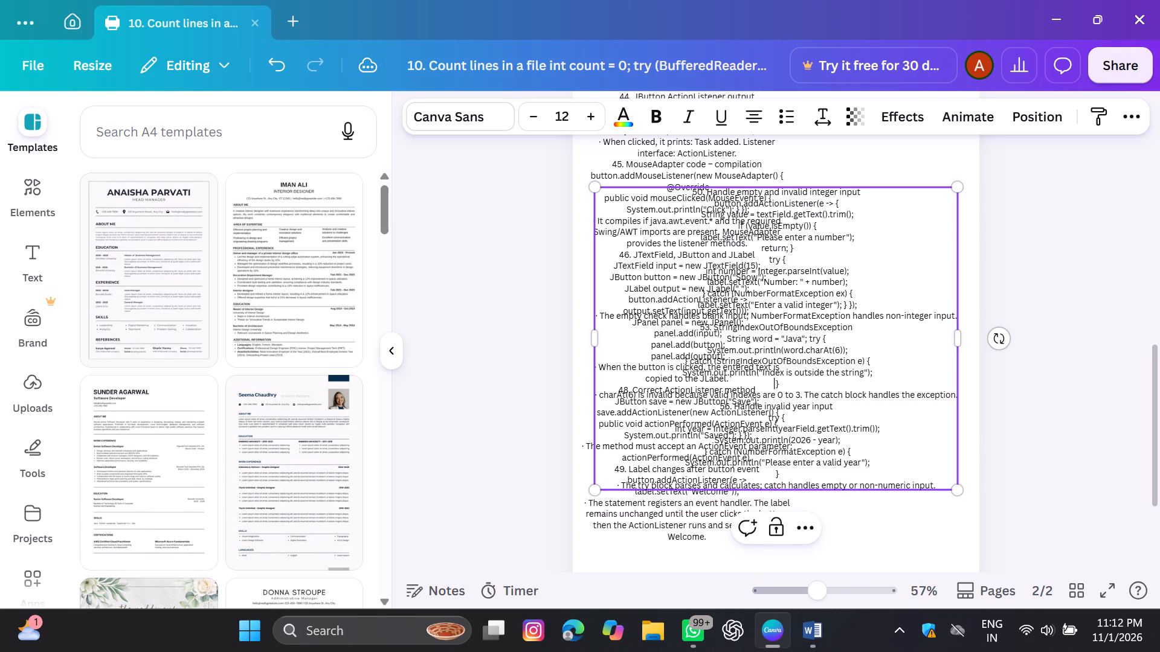
{"action": "key", "text": "BackSpace"}
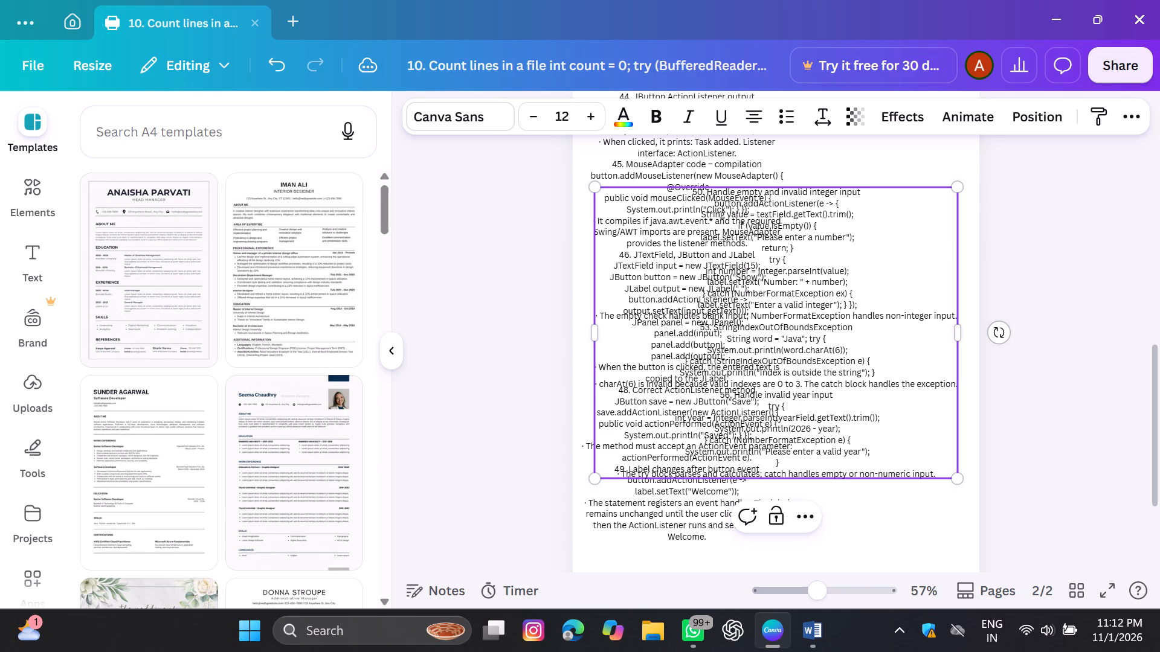
{"action": "left_click", "coordinate": [764, 405]}
{"action": "key", "text": "BackSpace"}
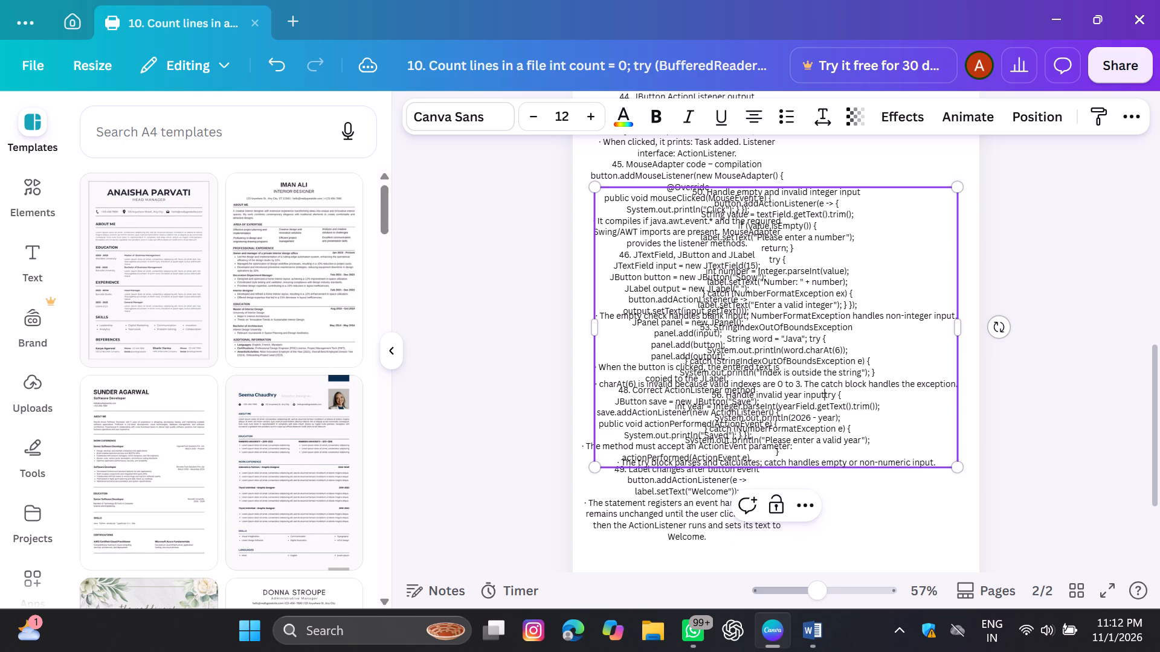
{"action": "left_click", "coordinate": [775, 452]}
{"action": "key", "text": "BackSpace"}
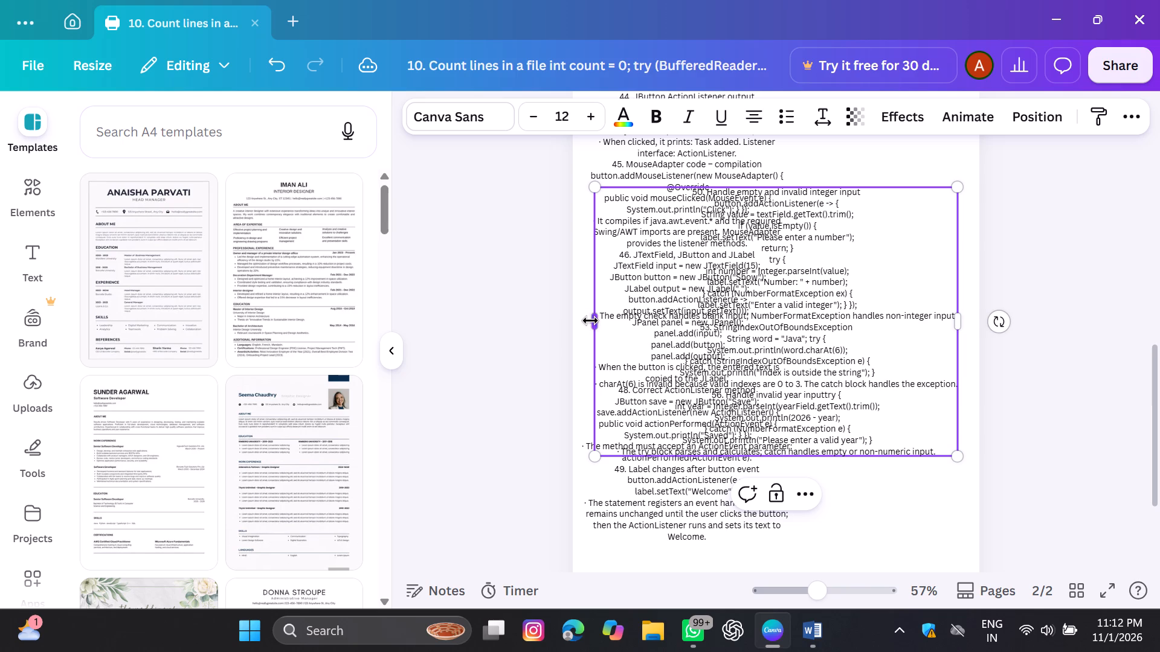
Narrow the questions 50, 53 and 56 text box to column width and align it at the top of page 2's second column.
{"action": "left_click_drag", "start_coordinate": [590, 321], "coordinate": [787, 330]}
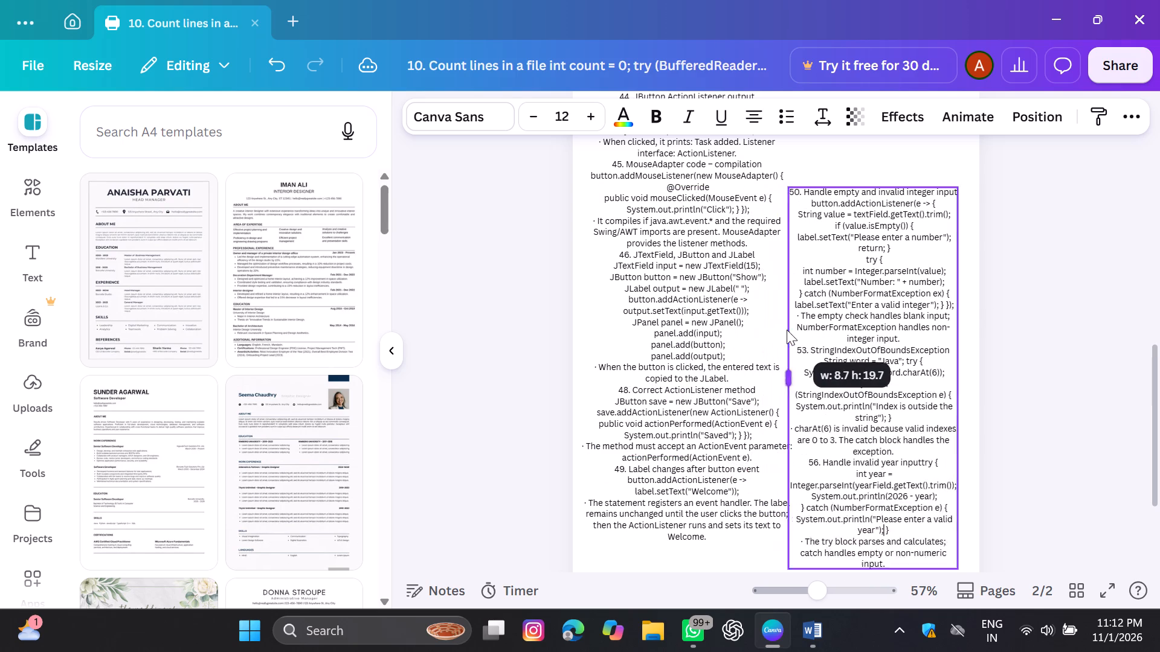
{"action": "left_click_drag", "start_coordinate": [787, 330], "coordinate": [784, 323]}
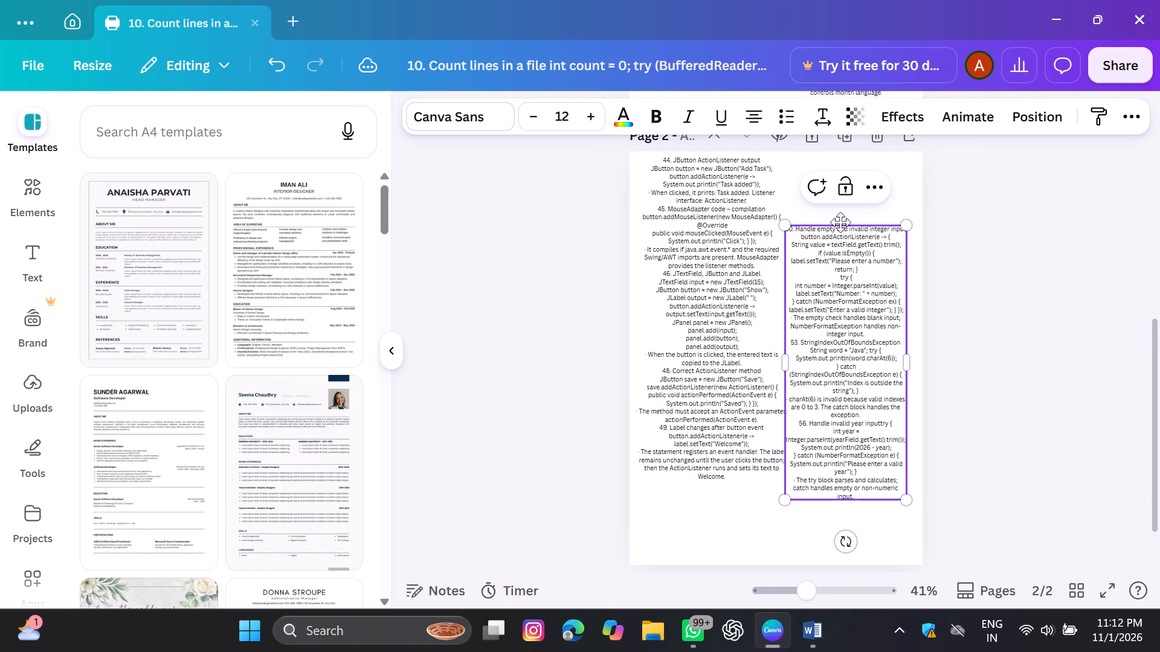
{"action": "left_click", "coordinate": [840, 226]}
{"action": "left_click_drag", "start_coordinate": [842, 223], "coordinate": [845, 174]}
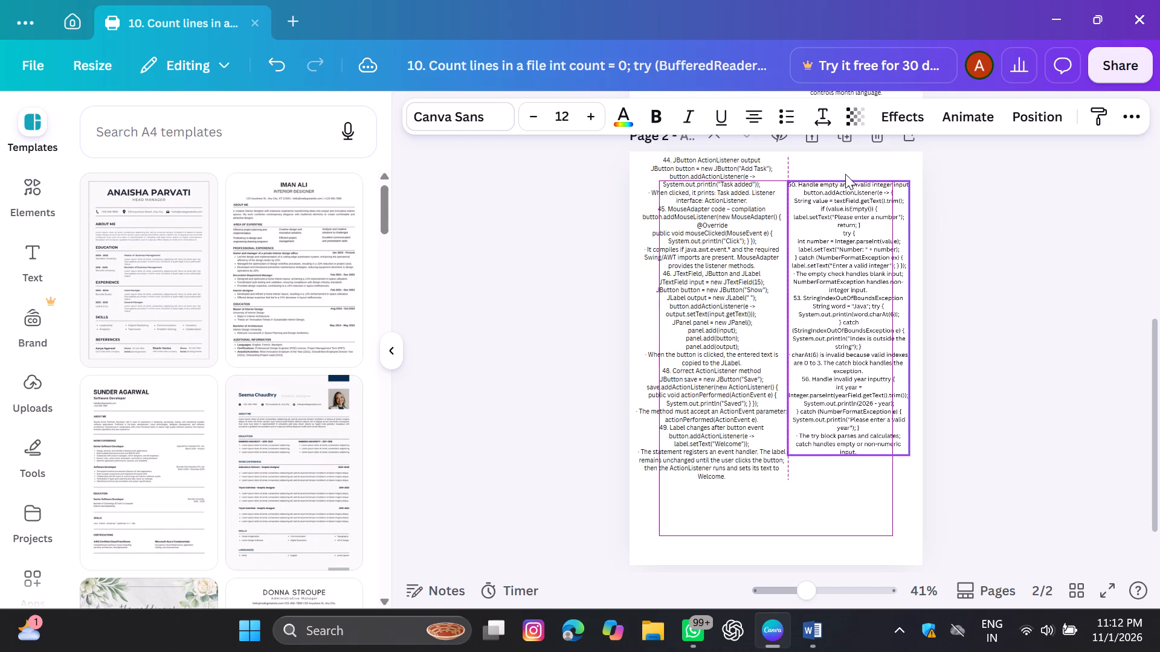
{"action": "left_click_drag", "start_coordinate": [845, 174], "coordinate": [849, 161]}
{"action": "left_click", "coordinate": [723, 529]}
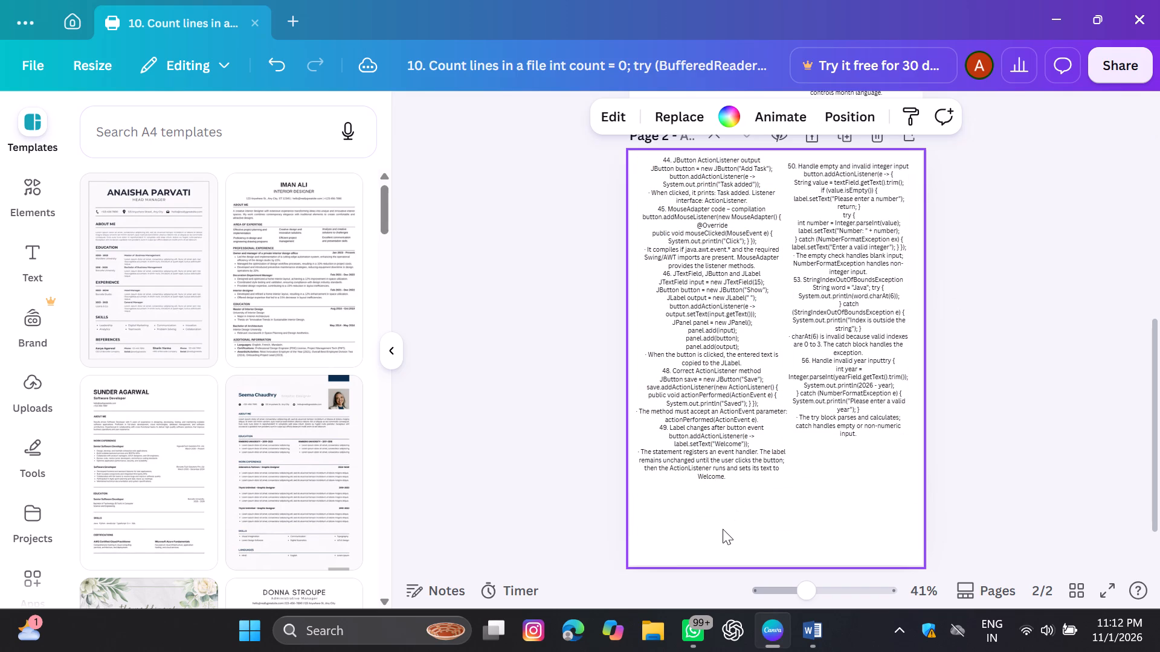
Switch to the Word document and review the Part B coding questions from question 4 onward.
{"action": "key", "text": "alt+Tab"}
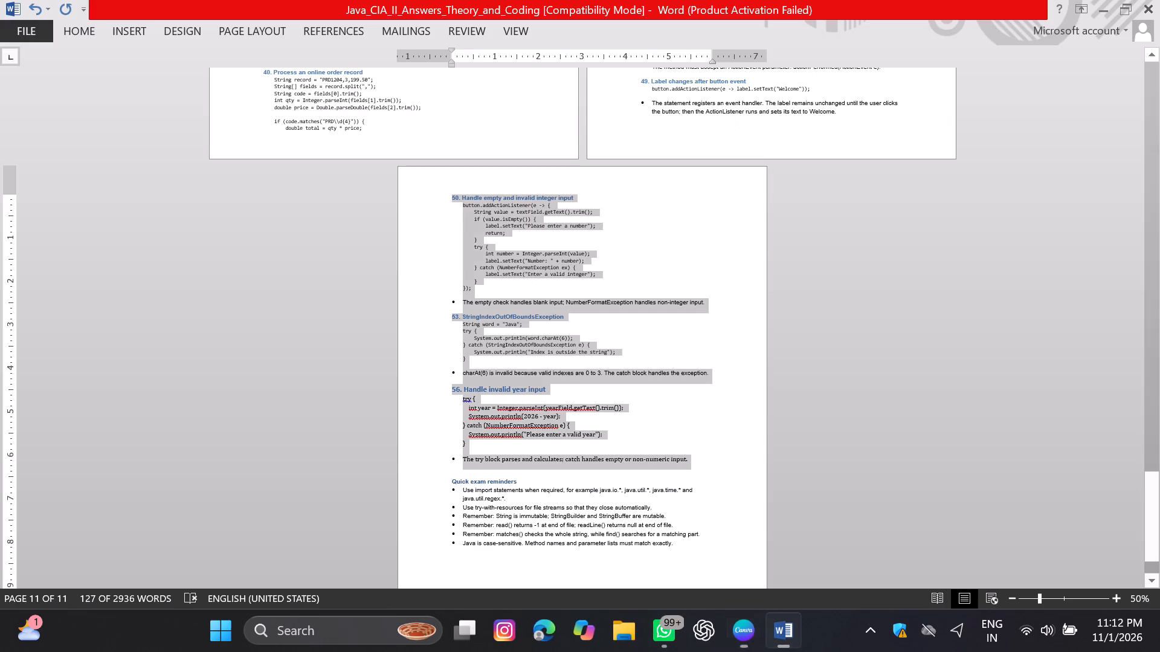
{"action": "scroll", "coordinate": [937, 333], "scroll_direction": "up", "scroll_amount": 4}
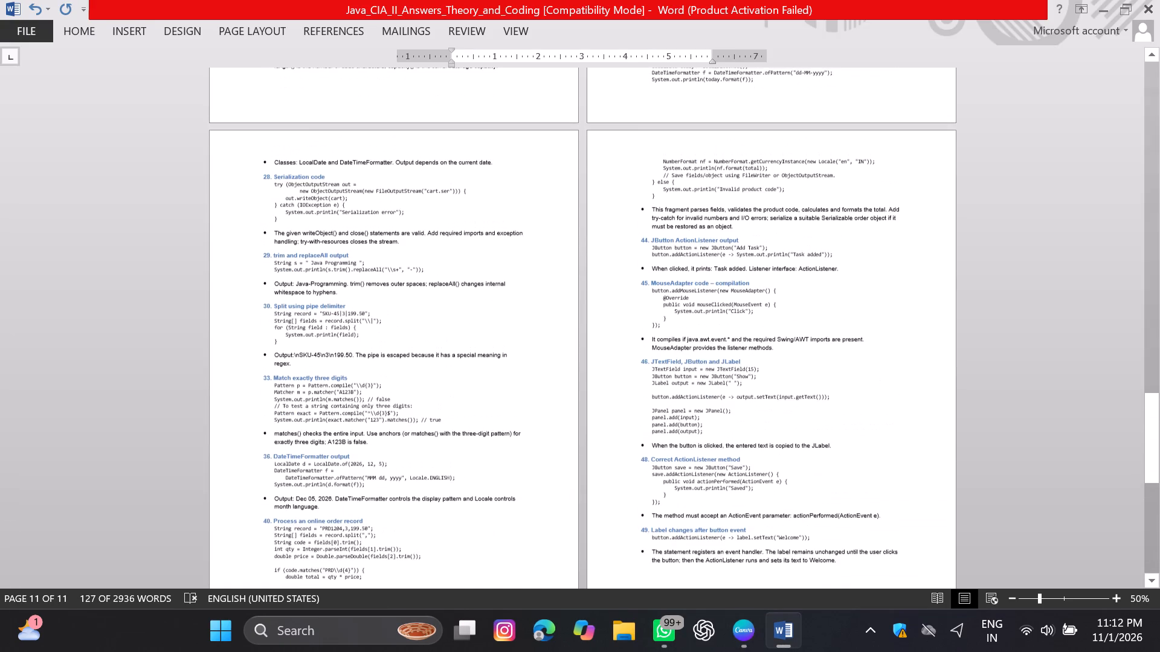
{"action": "scroll", "coordinate": [937, 333], "scroll_direction": "up", "scroll_amount": 4}
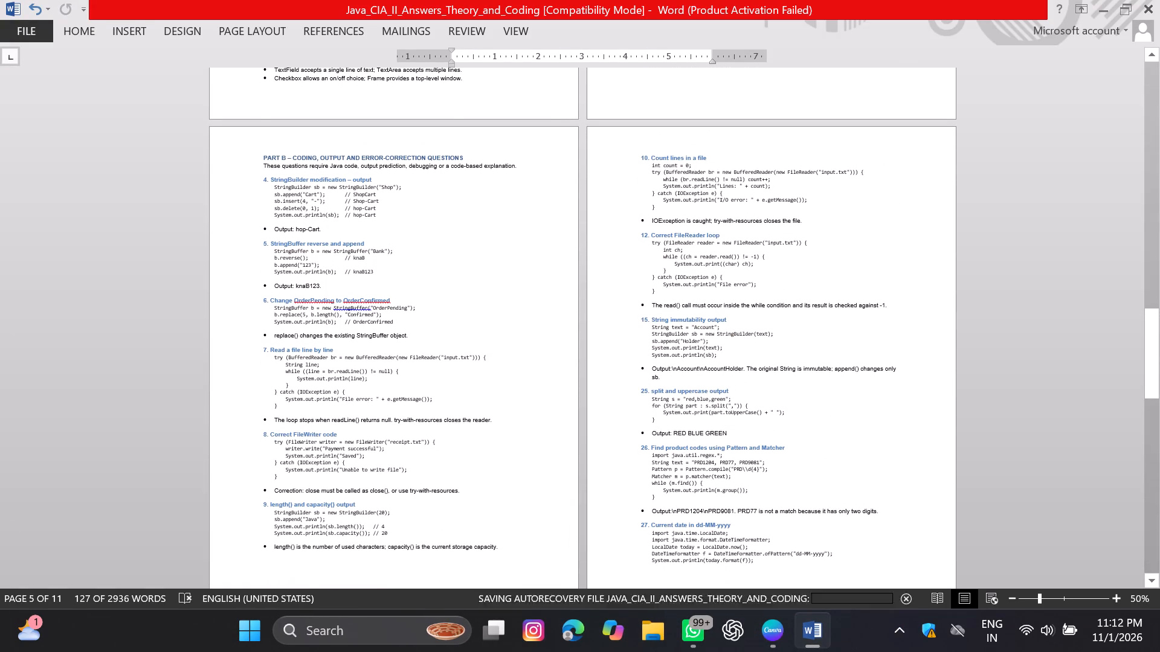
{"action": "scroll", "coordinate": [477, 378], "scroll_direction": "down", "scroll_amount": 1}
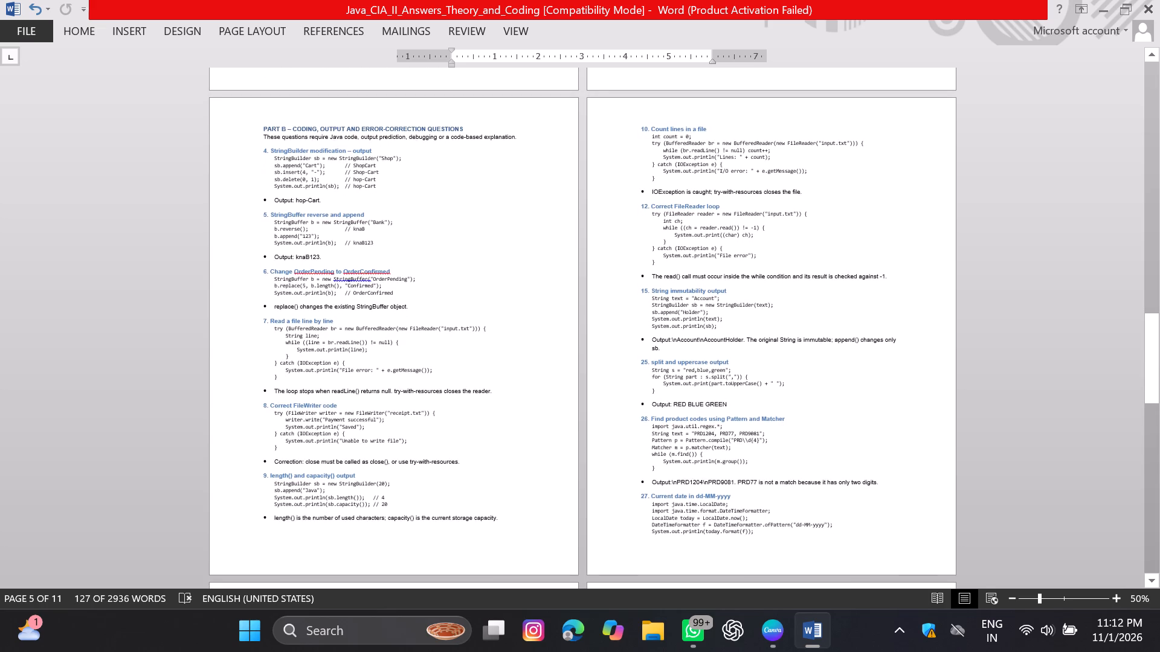
{"action": "scroll", "coordinate": [477, 378], "scroll_direction": "up", "scroll_amount": 4, "text": "ctrl"}
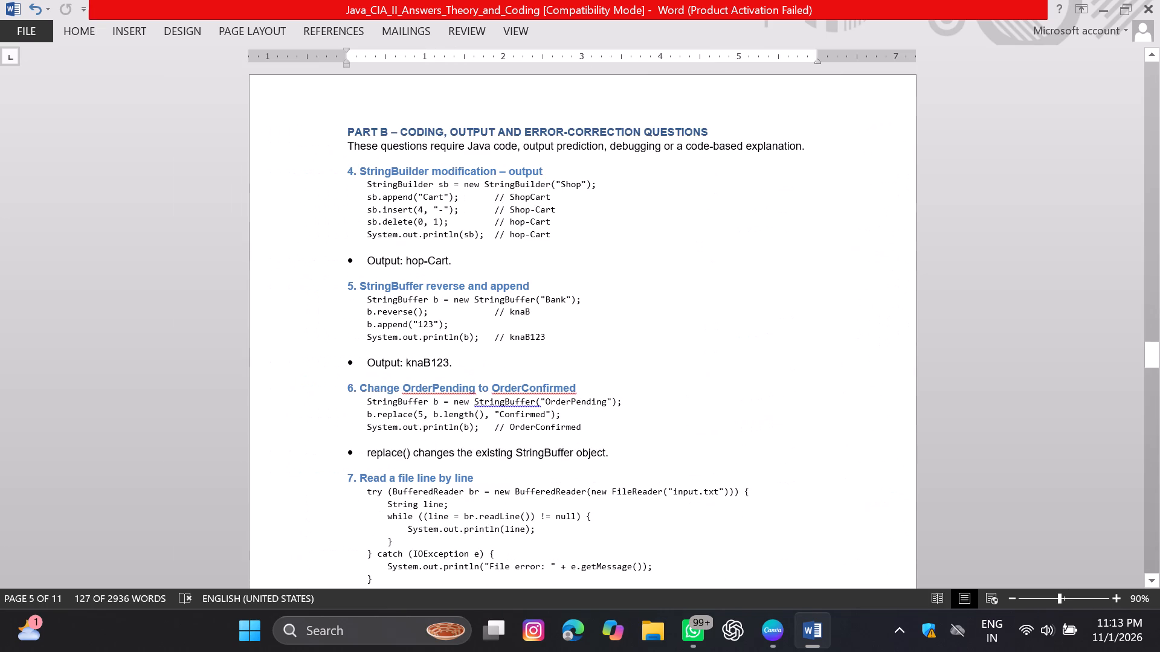
{"action": "scroll", "coordinate": [575, 380], "scroll_direction": "down", "scroll_amount": 1}
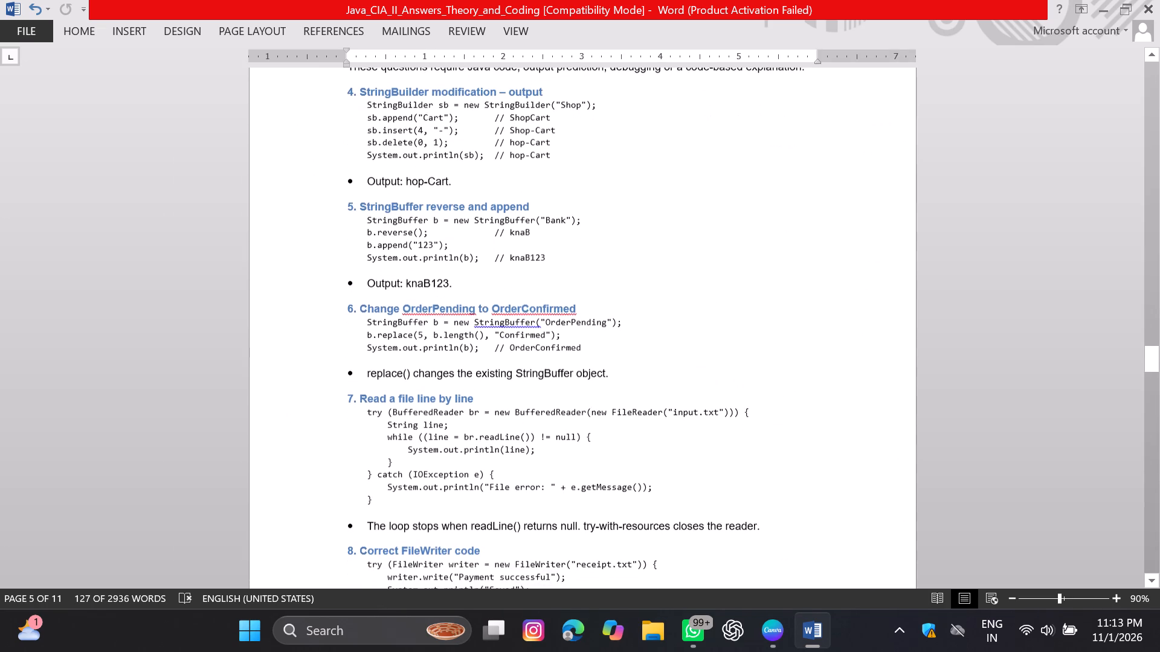
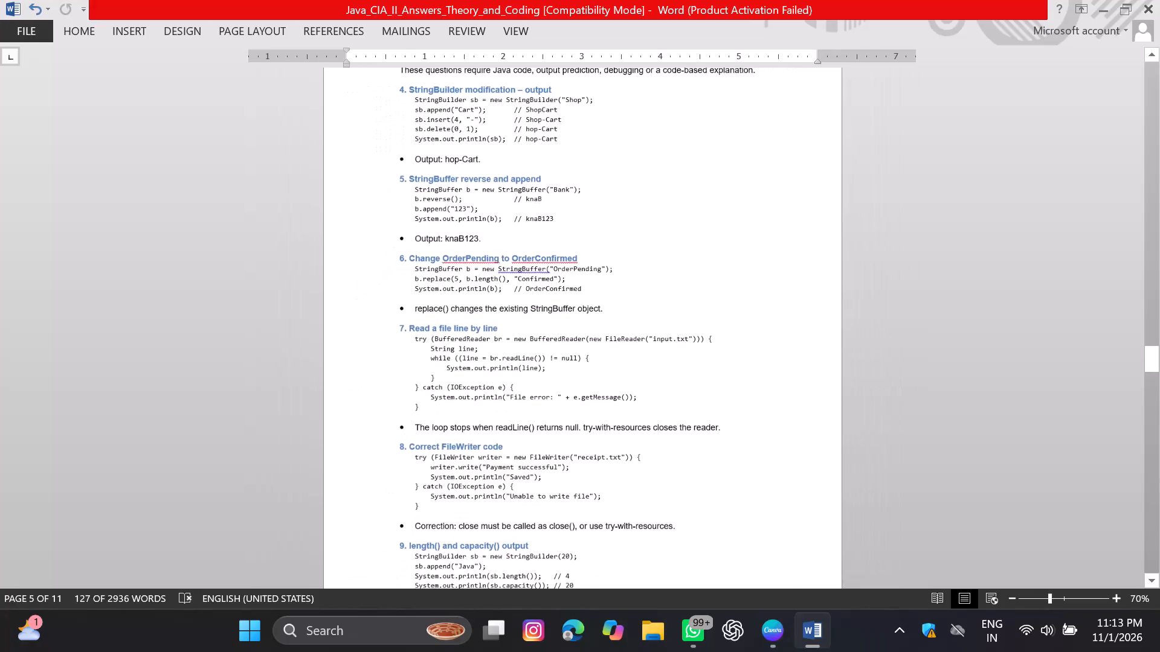
Copy question 4, "StringBuilder modification – output", with its output line from Word and paste it onto page 2 in Canva.
{"action": "scroll", "coordinate": [575, 380], "scroll_direction": "down", "scroll_amount": 1}
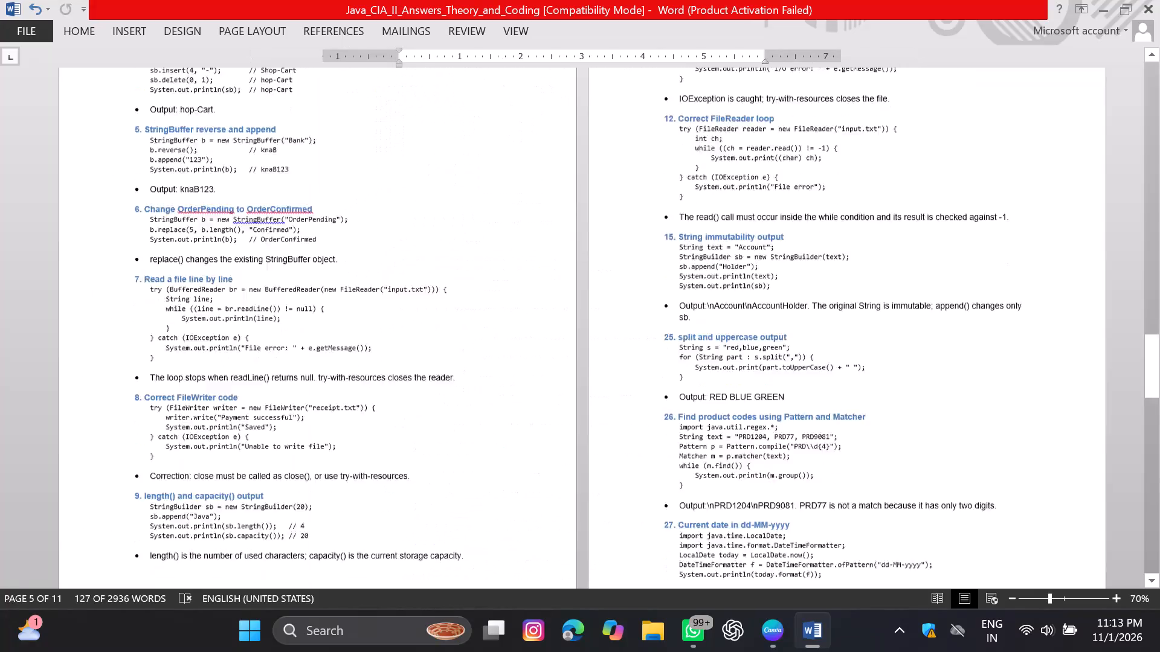
{"action": "scroll", "coordinate": [575, 380], "scroll_direction": "down", "scroll_amount": 1}
{"action": "scroll", "coordinate": [575, 380], "scroll_direction": "up", "scroll_amount": 1}
{"action": "scroll", "coordinate": [575, 380], "scroll_direction": "up", "scroll_amount": 1, "text": "ctrl"}
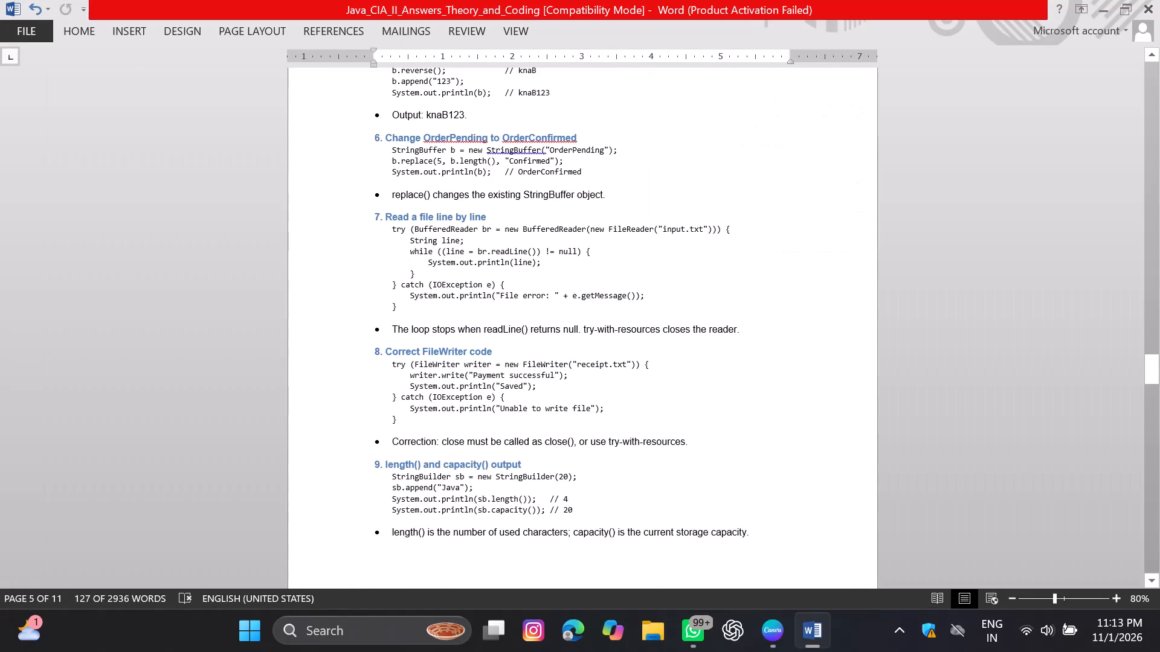
{"action": "scroll", "coordinate": [575, 380], "scroll_direction": "up", "scroll_amount": 1}
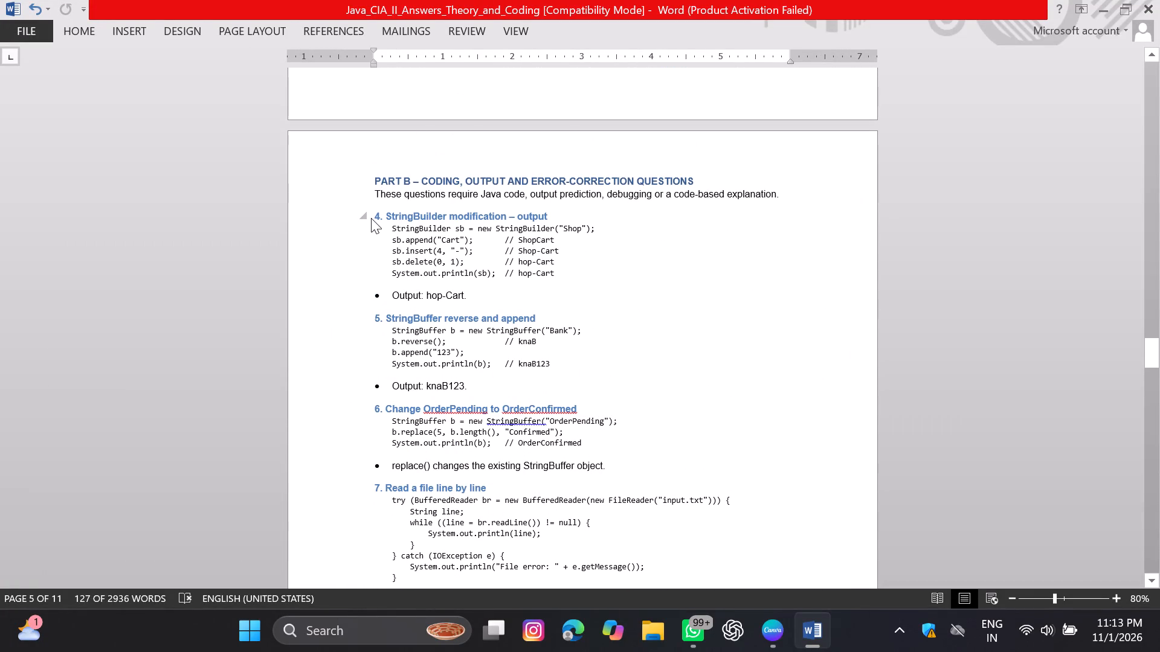
{"action": "left_click_drag", "start_coordinate": [375, 216], "coordinate": [519, 295]}
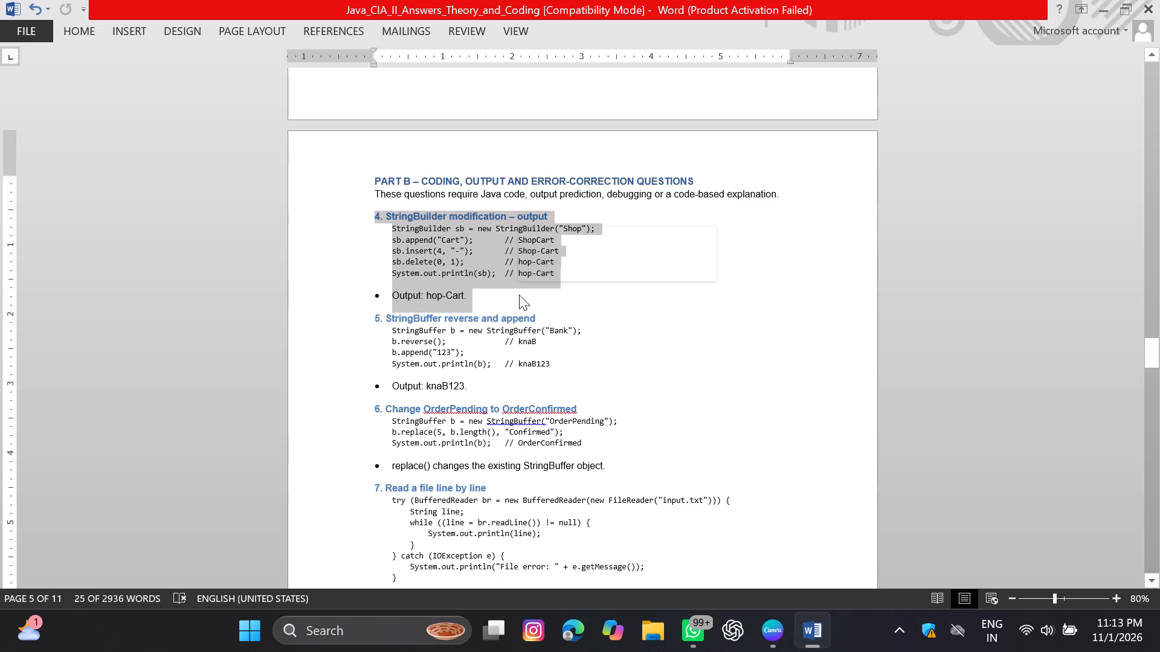
{"action": "key", "text": "ctrl+c"}
{"action": "key", "text": "alt+Tab"}
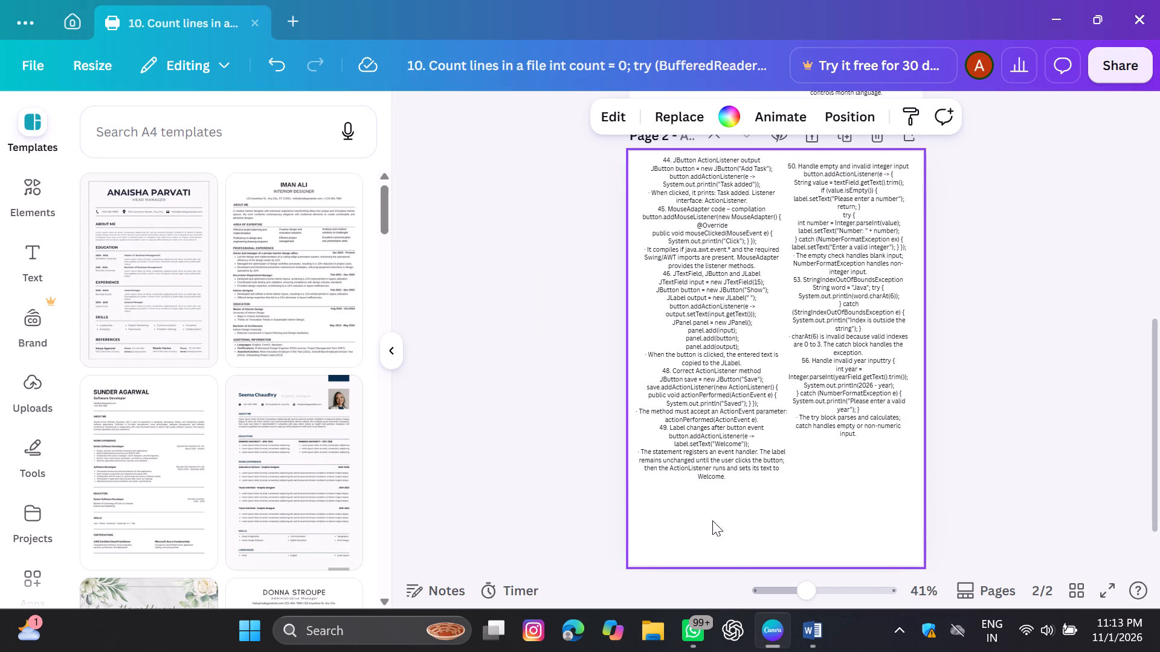
{"action": "left_click", "coordinate": [701, 534]}
{"action": "key", "text": "ctrl+v"}
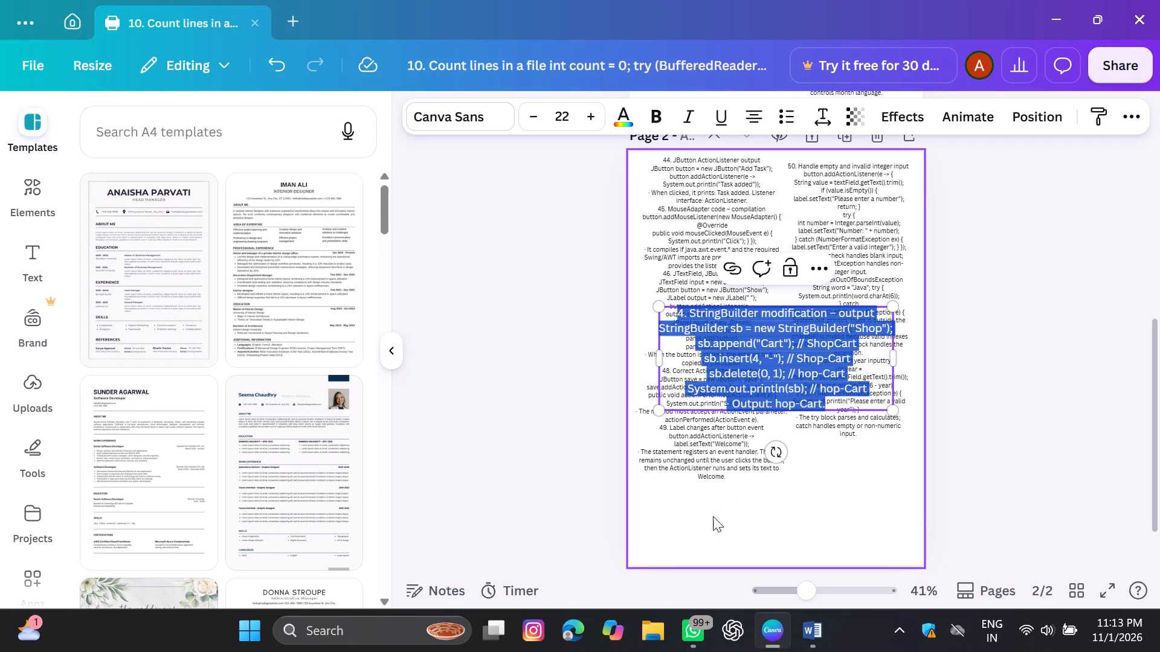
Set the question 4 text to size 12 and place its box below question 49 in page 2's first column.
{"action": "left_click", "coordinate": [894, 360]}
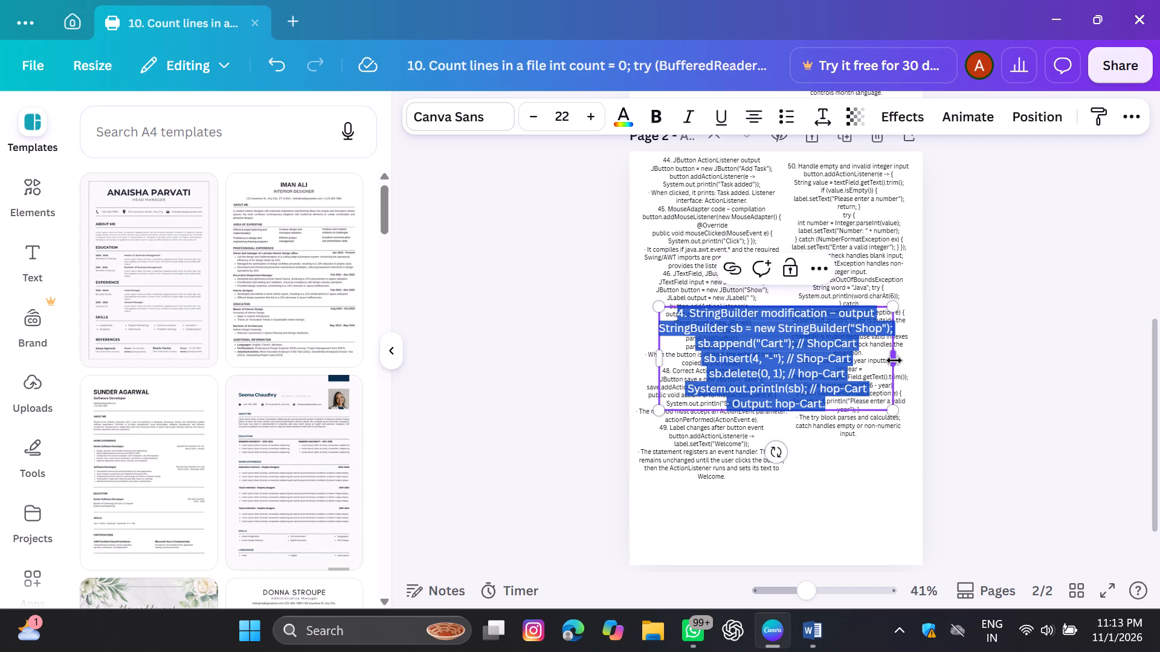
{"action": "left_click", "coordinate": [556, 116]}
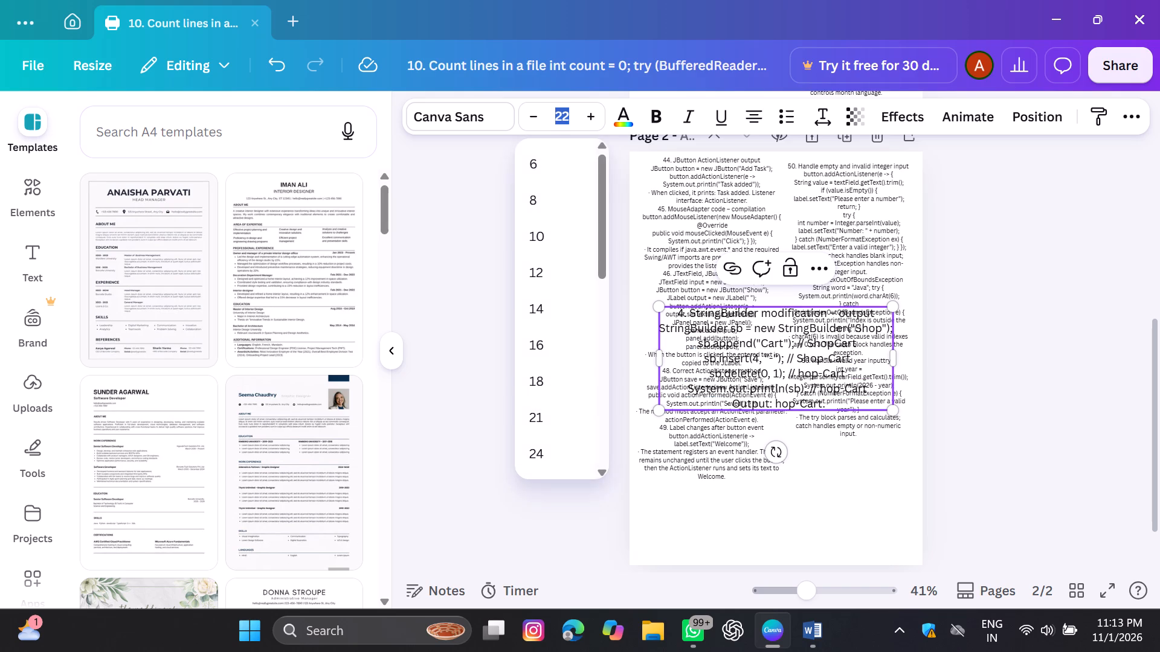
{"action": "left_click", "coordinate": [556, 280]}
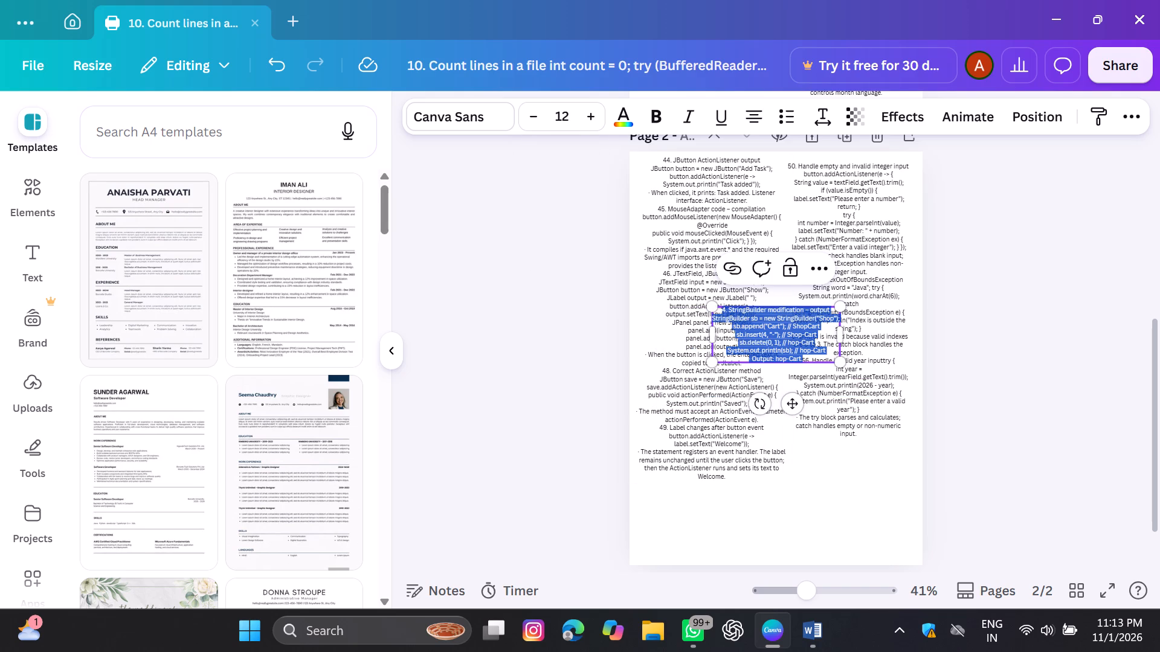
{"action": "left_click_drag", "start_coordinate": [781, 305], "coordinate": [744, 477]}
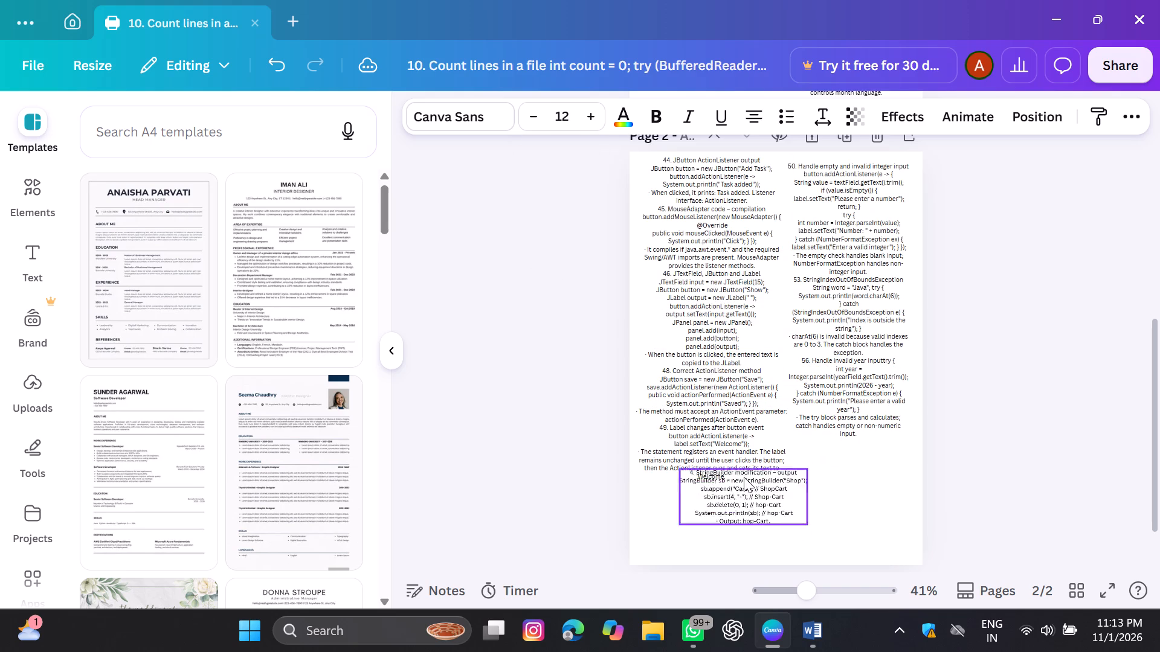
{"action": "left_click_drag", "start_coordinate": [744, 477], "coordinate": [719, 495]}
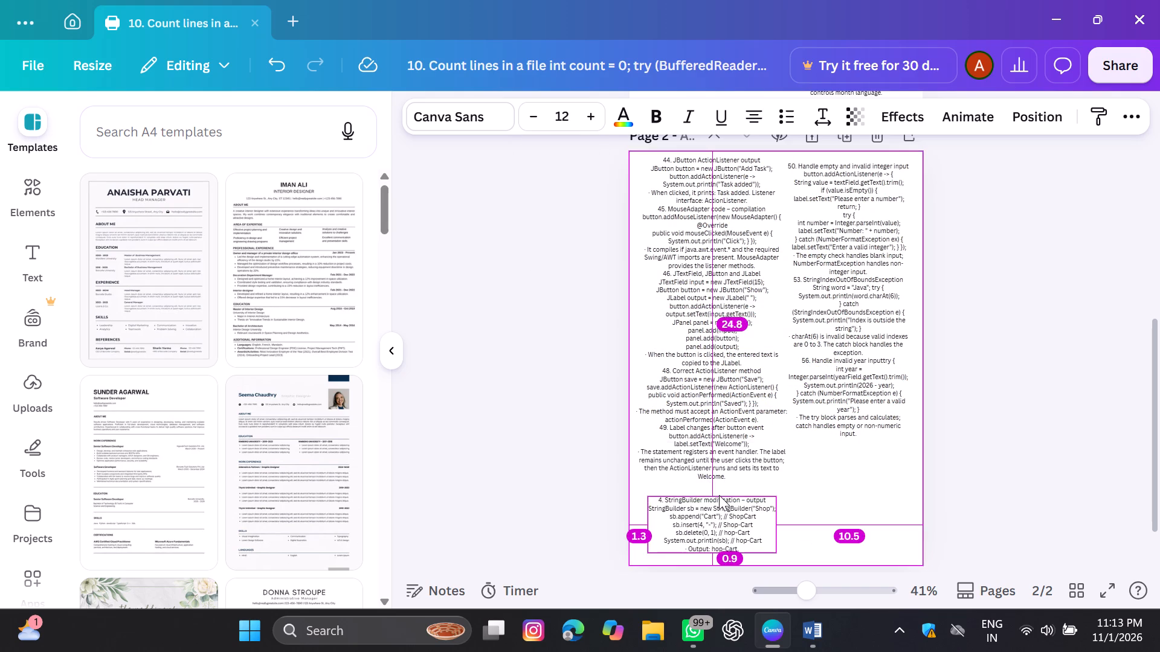
Copy question 5, "StringBuffer reverse and append", with its output line from Word and paste it onto page 2 in Canva.
{"action": "key", "text": "alt+Tab"}
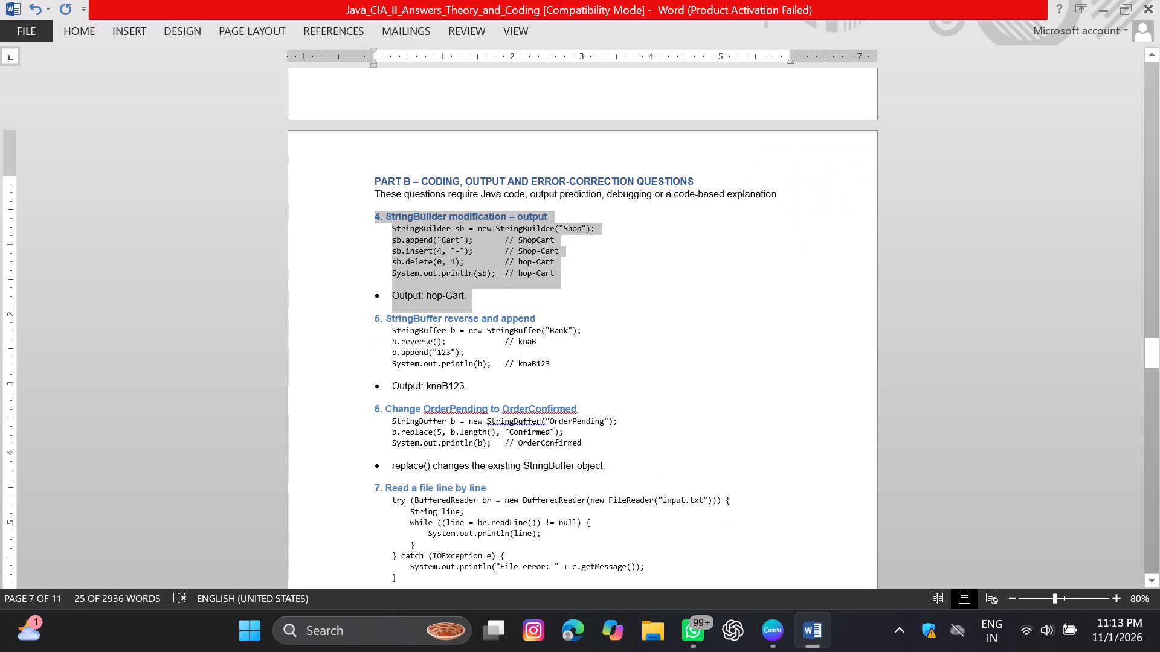
{"action": "scroll", "coordinate": [576, 438], "scroll_direction": "down", "scroll_amount": 1}
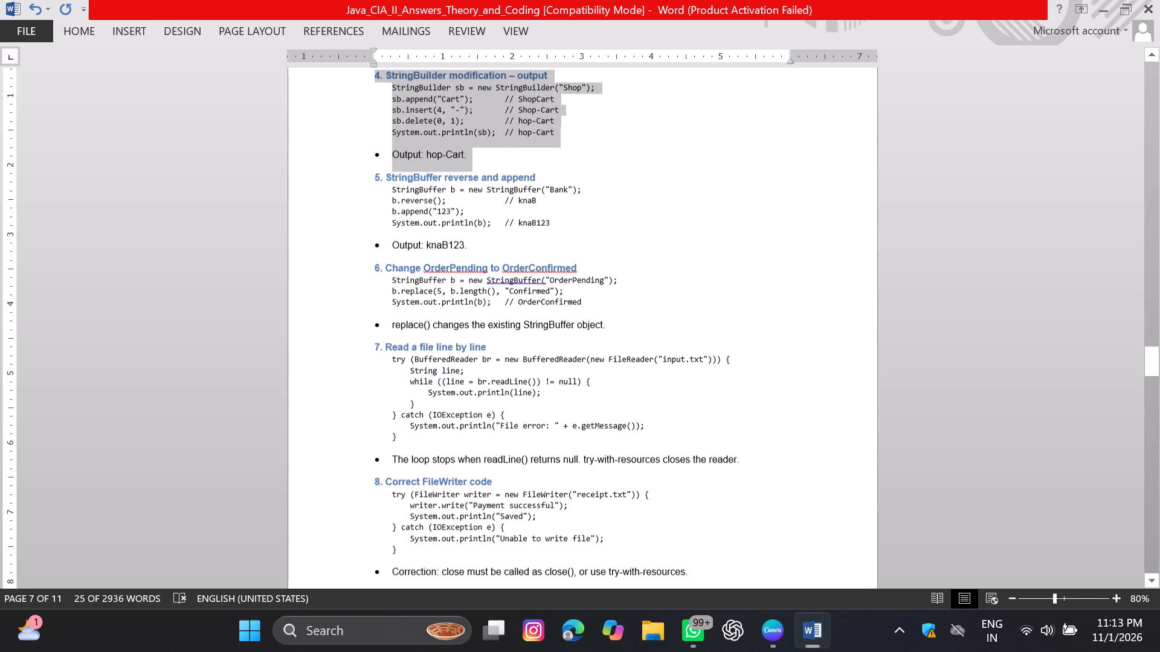
{"action": "scroll", "coordinate": [576, 438], "scroll_direction": "down", "scroll_amount": 1}
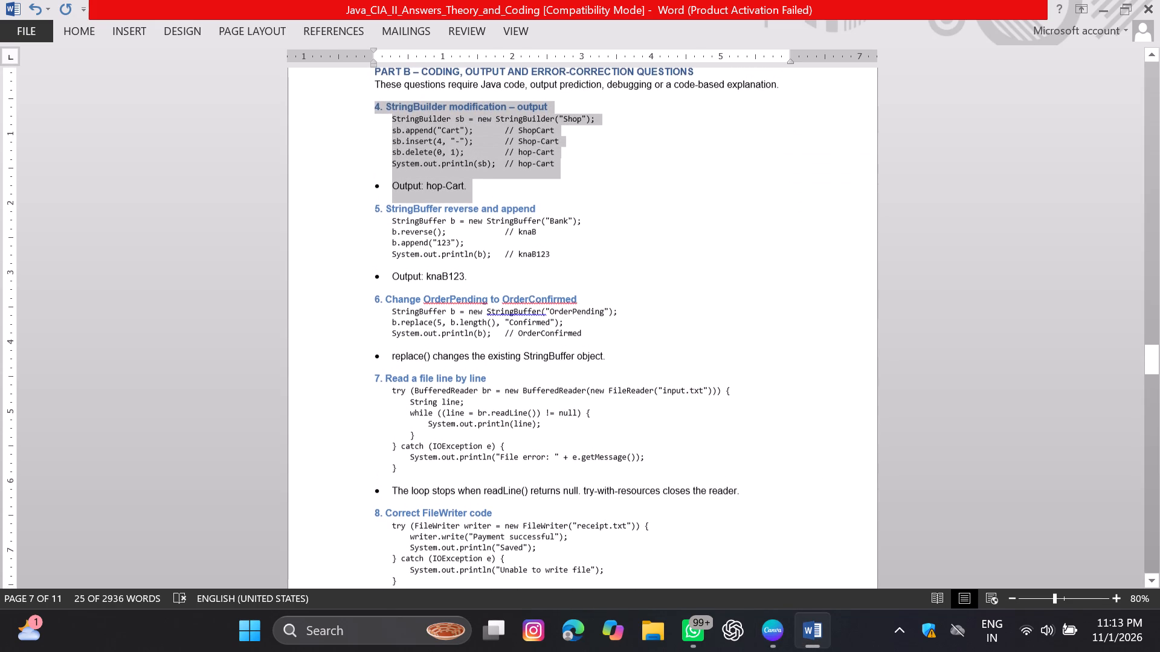
{"action": "scroll", "coordinate": [576, 438], "scroll_direction": "down", "scroll_amount": 2}
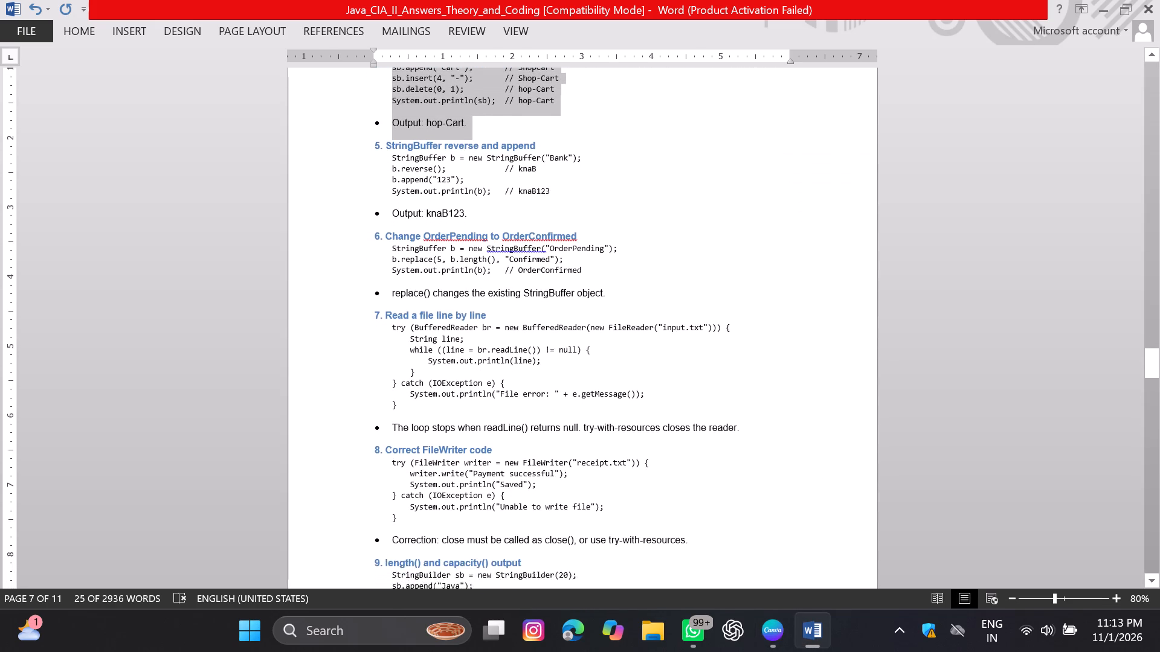
{"action": "scroll", "coordinate": [576, 438], "scroll_direction": "down", "scroll_amount": 2}
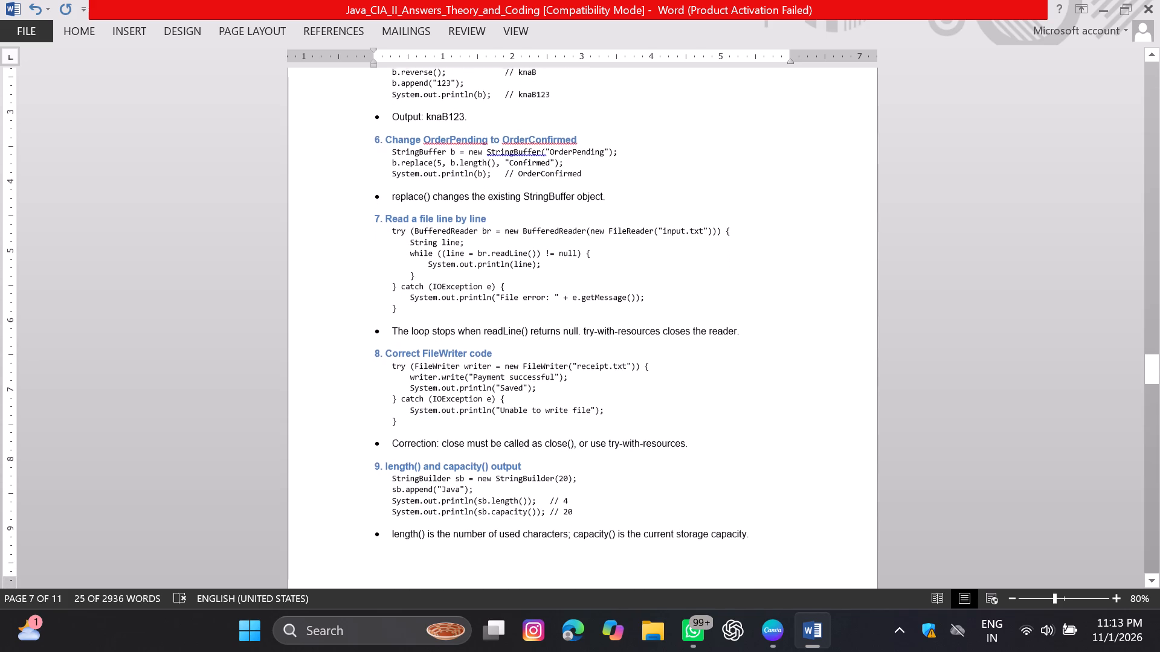
{"action": "scroll", "coordinate": [576, 438], "scroll_direction": "down", "scroll_amount": 1}
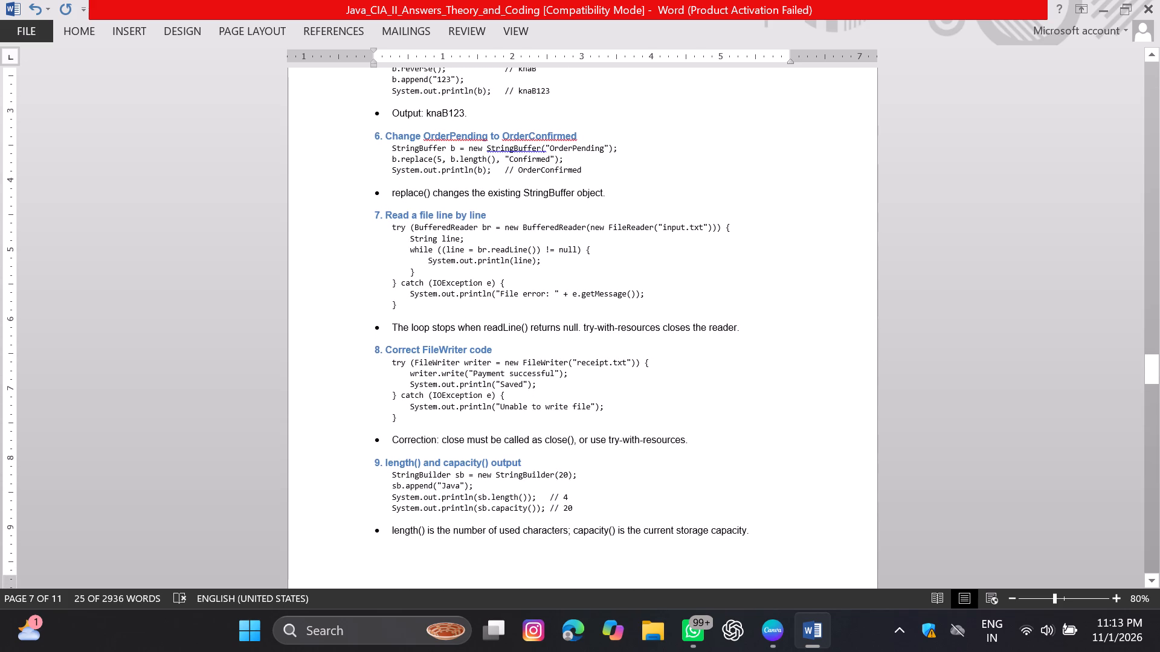
{"action": "scroll", "coordinate": [576, 438], "scroll_direction": "up", "scroll_amount": 1}
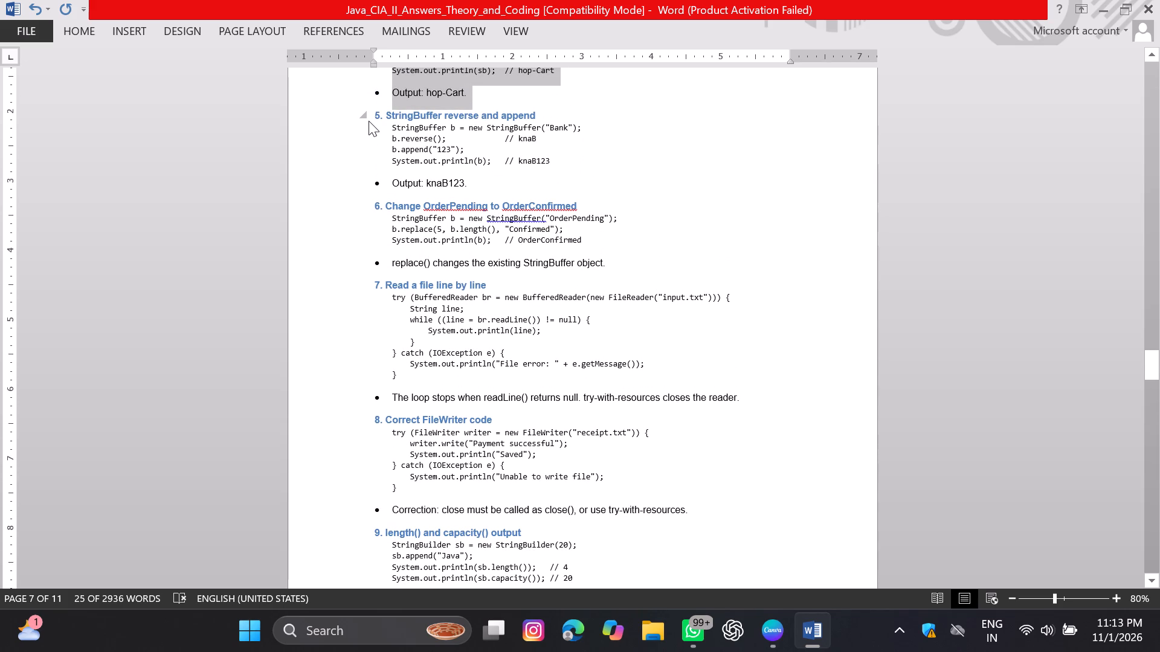
{"action": "left_click_drag", "start_coordinate": [375, 120], "coordinate": [499, 179]}
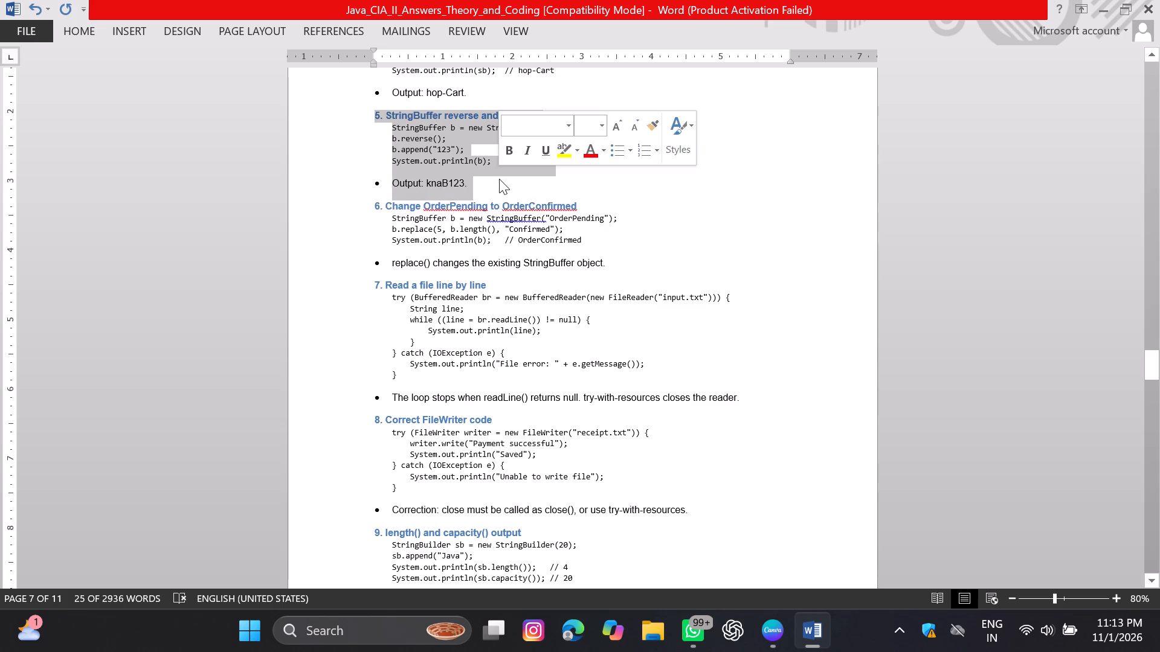
{"action": "key", "text": "ctrl+c"}
{"action": "key", "text": "alt+Tab"}
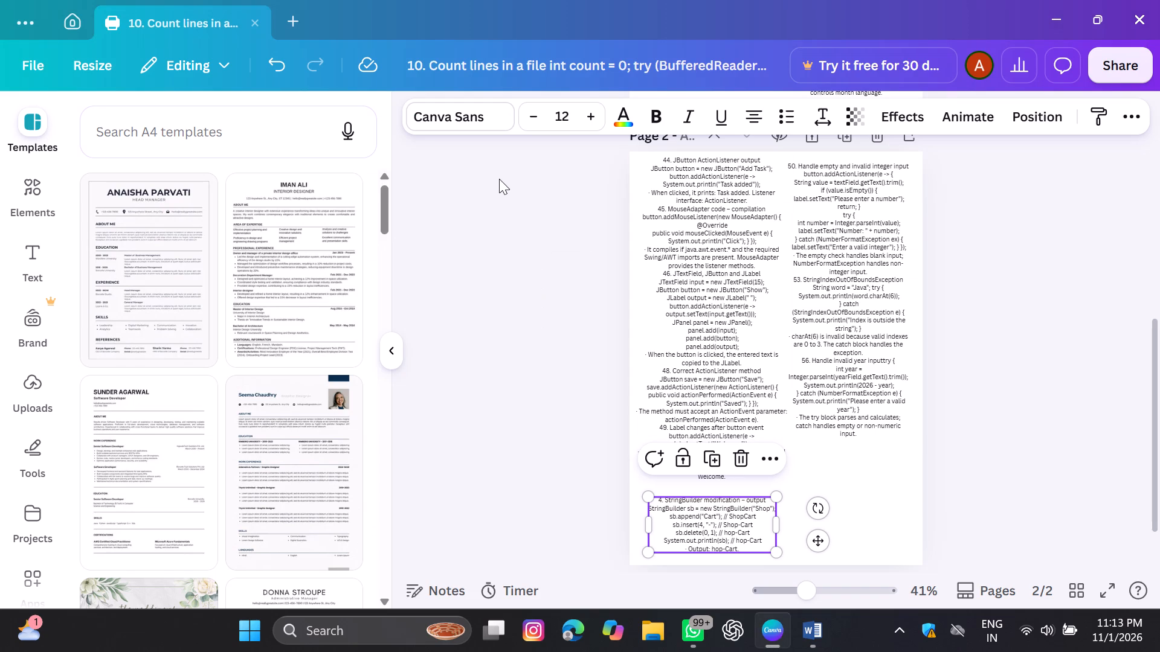
{"action": "left_click", "coordinate": [834, 475]}
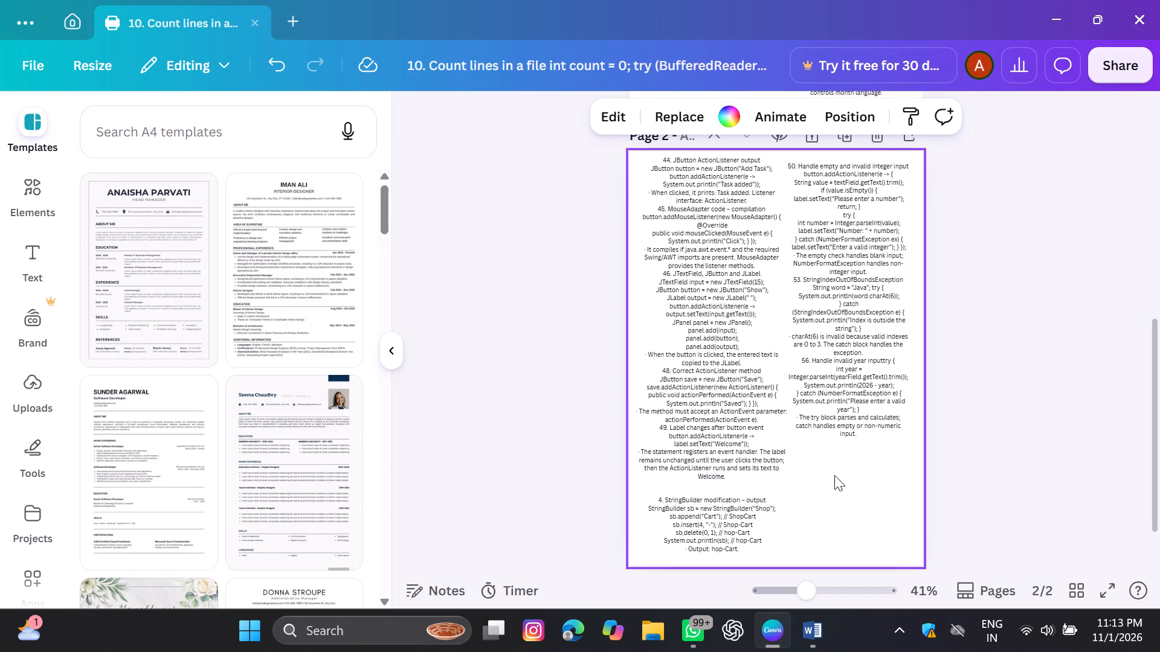
{"action": "key", "text": "ctrl+v"}
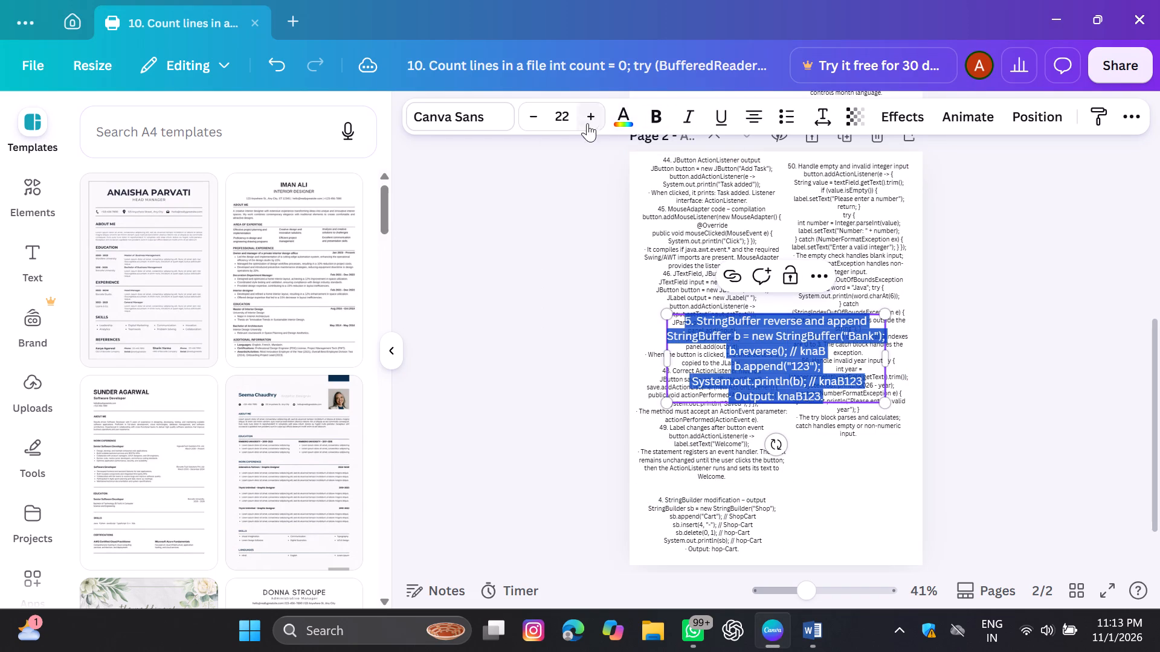
Set the question 5 text to size 12 and place its box below question 56 in page 2's second column.
{"action": "left_click", "coordinate": [566, 115]}
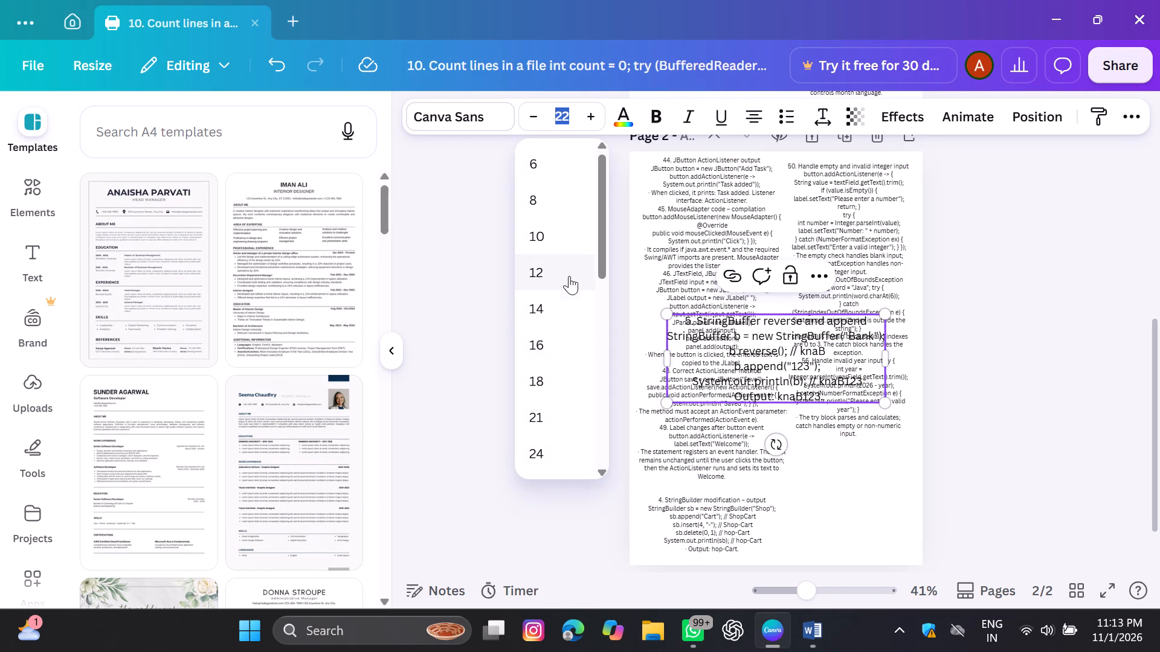
{"action": "left_click", "coordinate": [569, 276]}
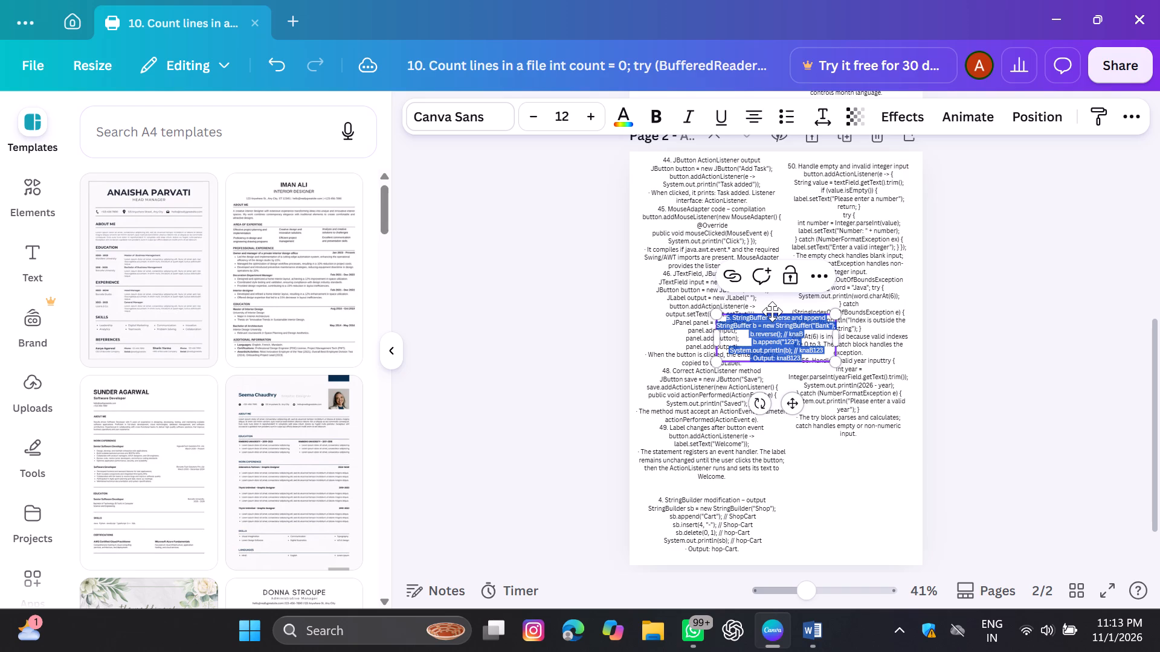
{"action": "left_click_drag", "start_coordinate": [772, 312], "coordinate": [837, 445]}
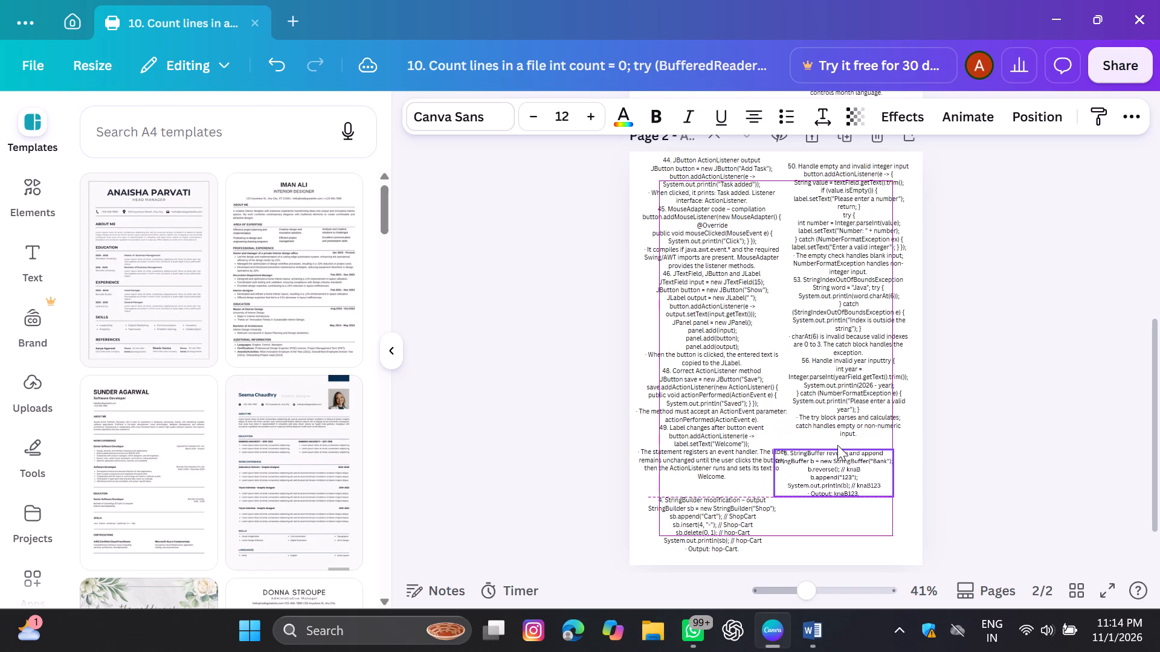
{"action": "left_click_drag", "start_coordinate": [837, 445], "coordinate": [845, 443]}
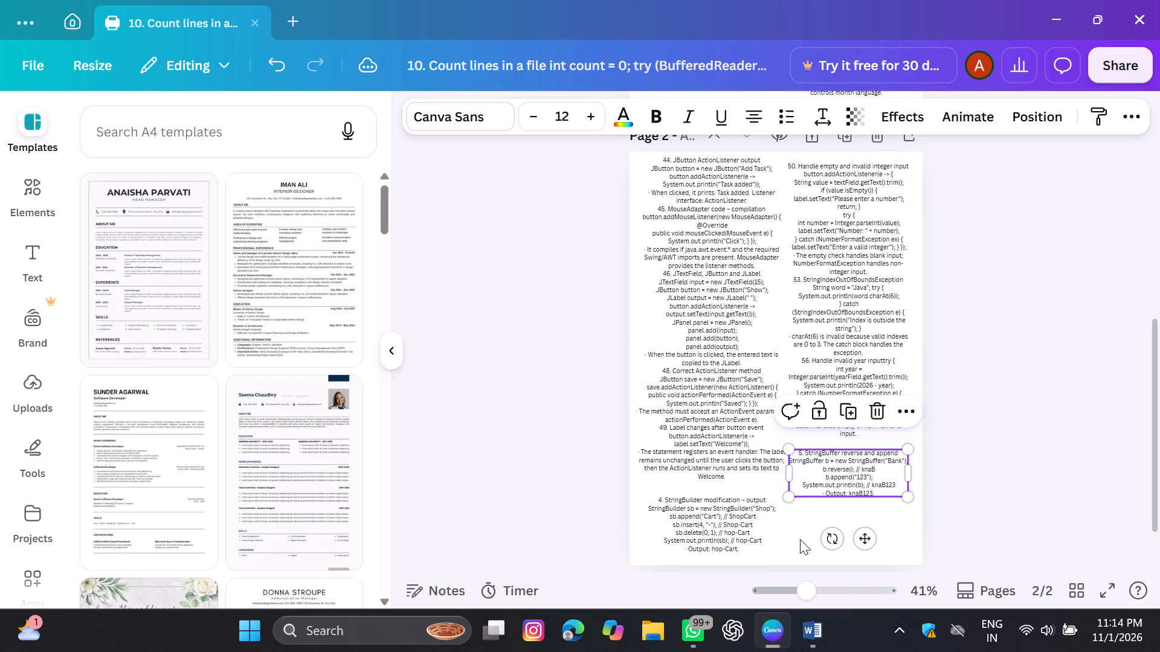
{"action": "left_click", "coordinate": [798, 539]}
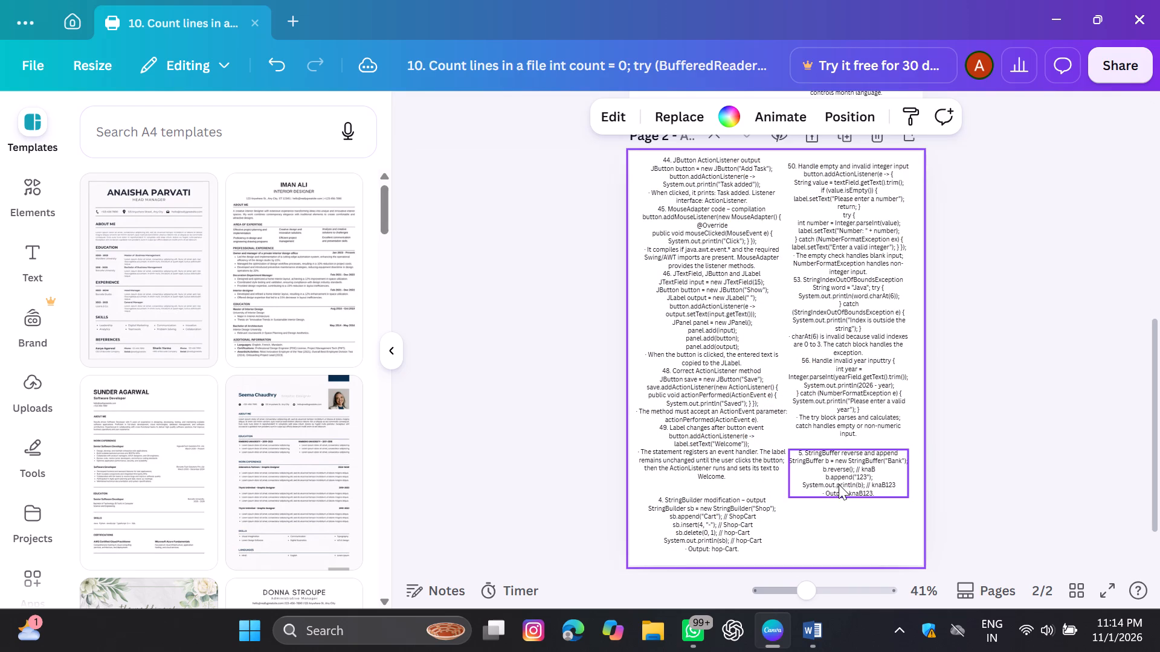
{"action": "left_click", "coordinate": [839, 484]}
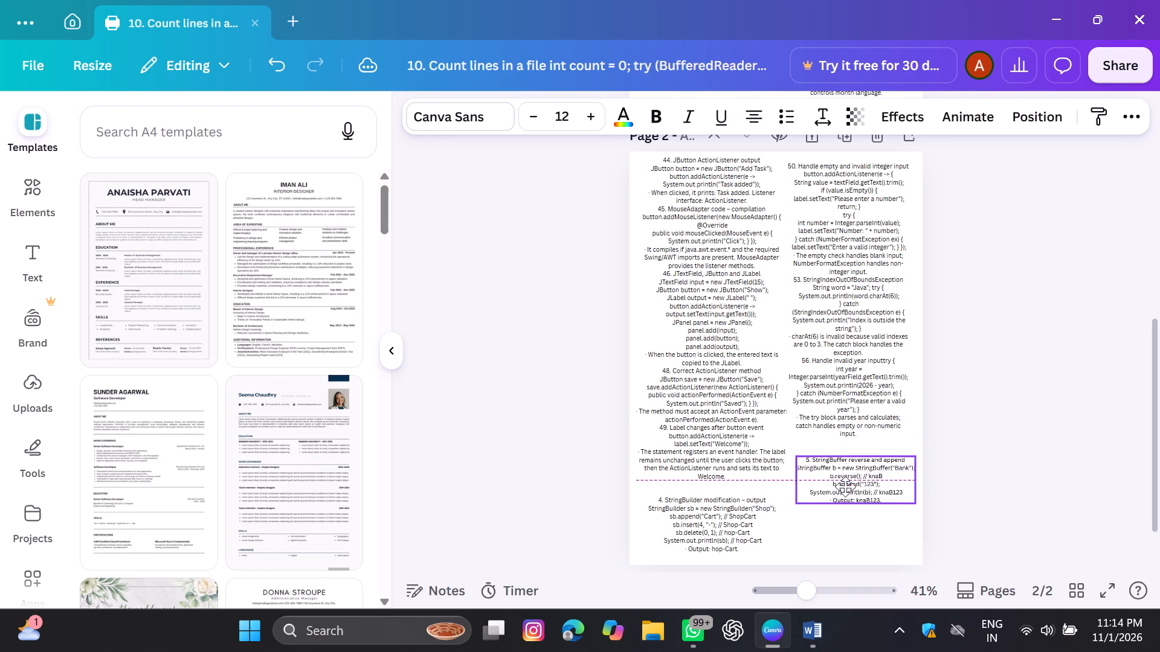
{"action": "left_click", "coordinate": [783, 523]}
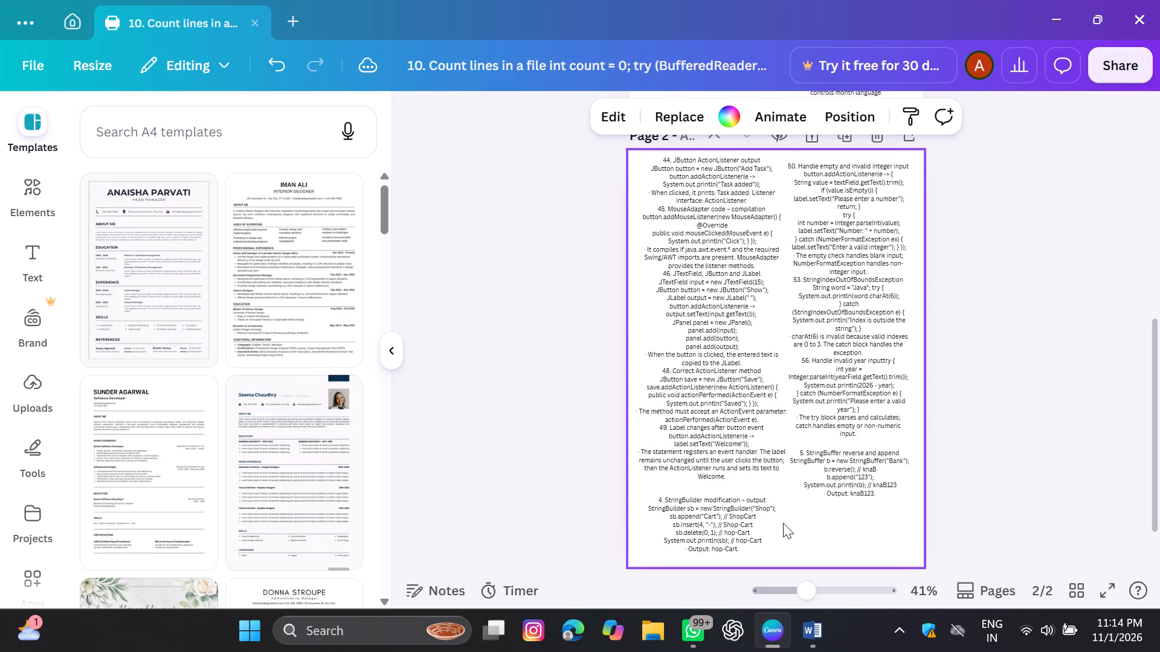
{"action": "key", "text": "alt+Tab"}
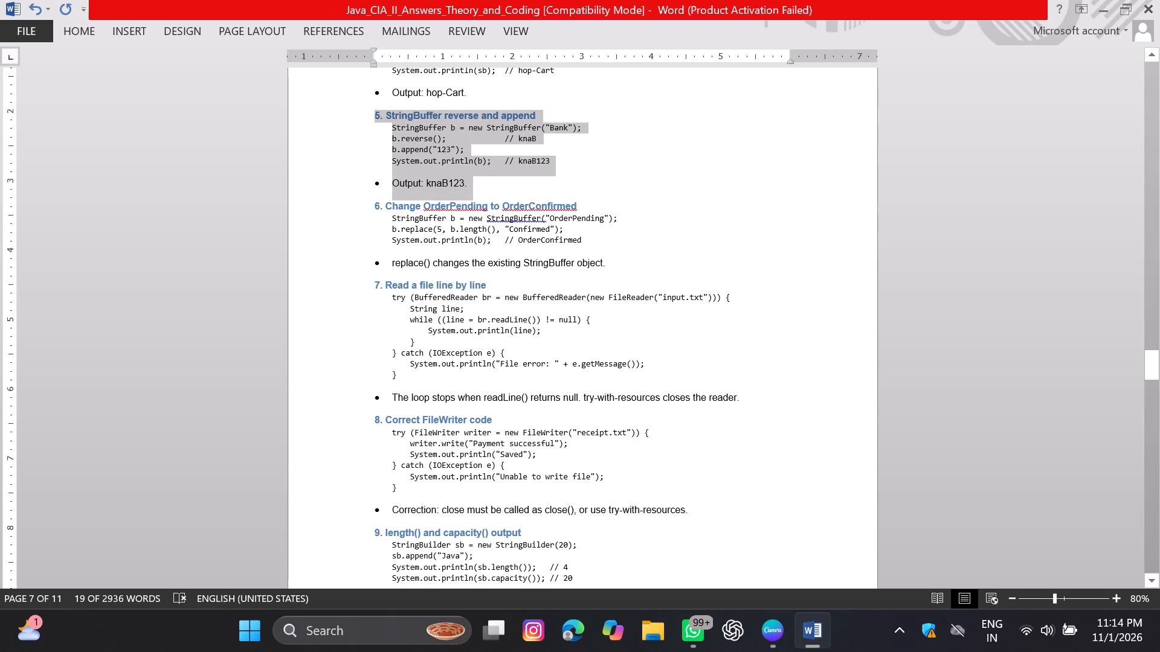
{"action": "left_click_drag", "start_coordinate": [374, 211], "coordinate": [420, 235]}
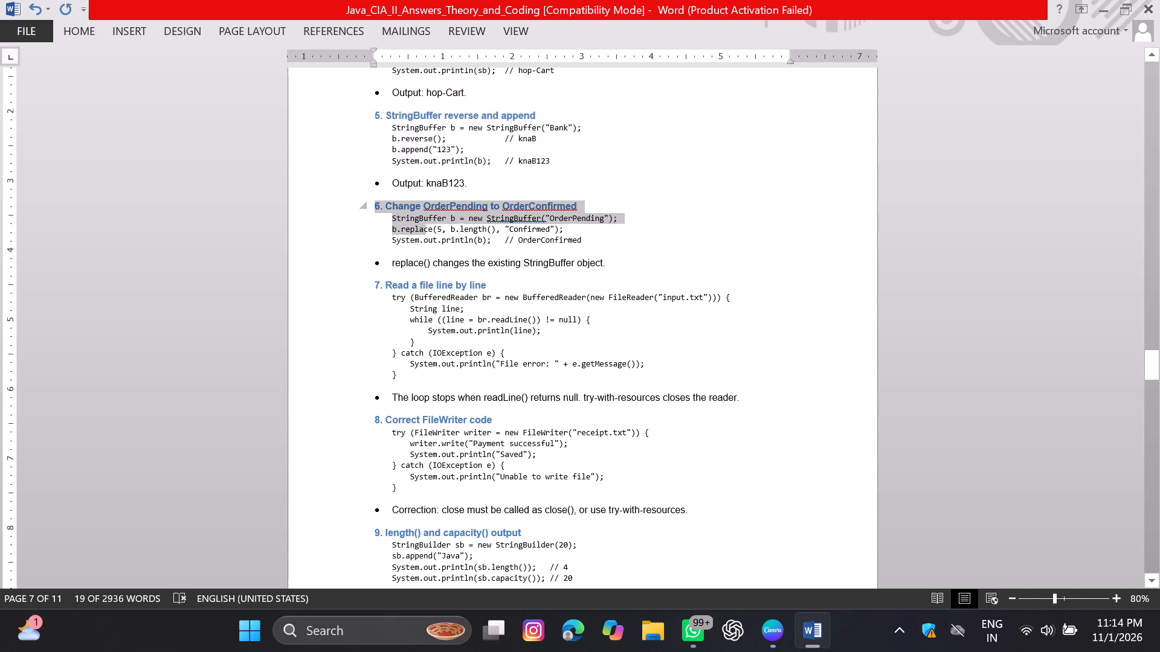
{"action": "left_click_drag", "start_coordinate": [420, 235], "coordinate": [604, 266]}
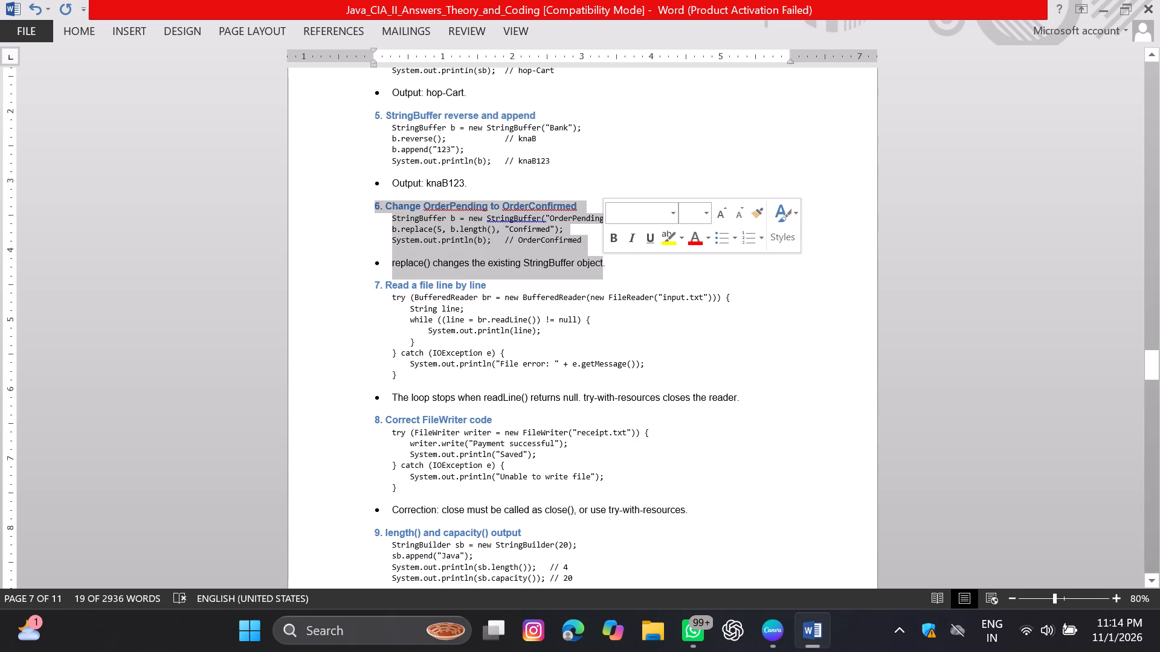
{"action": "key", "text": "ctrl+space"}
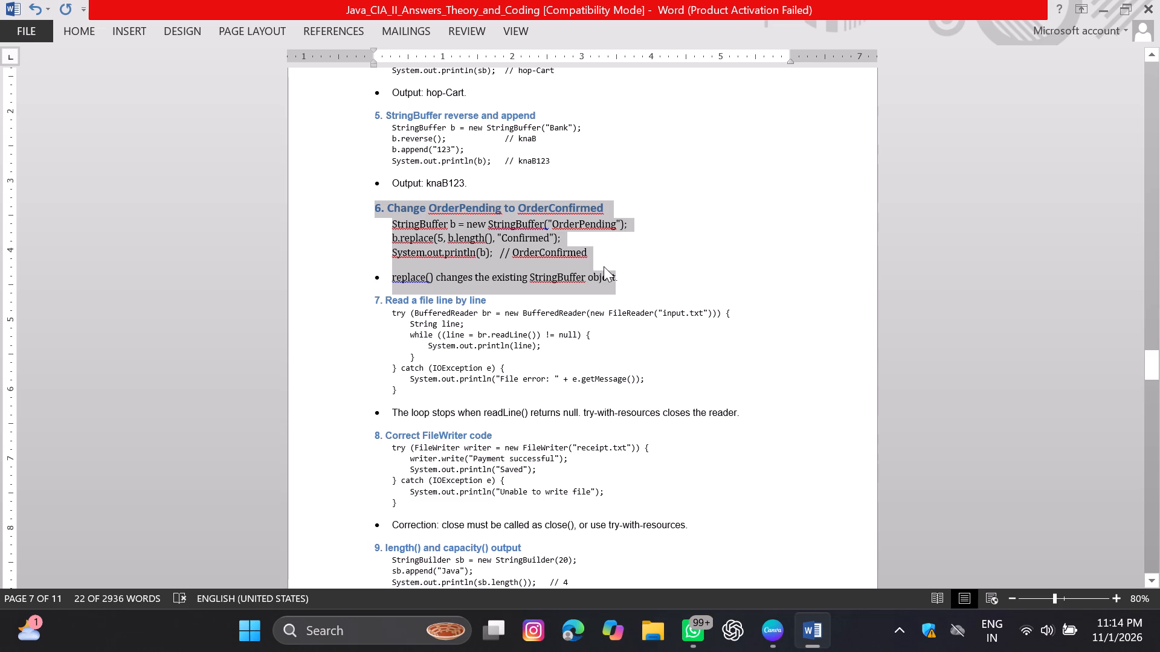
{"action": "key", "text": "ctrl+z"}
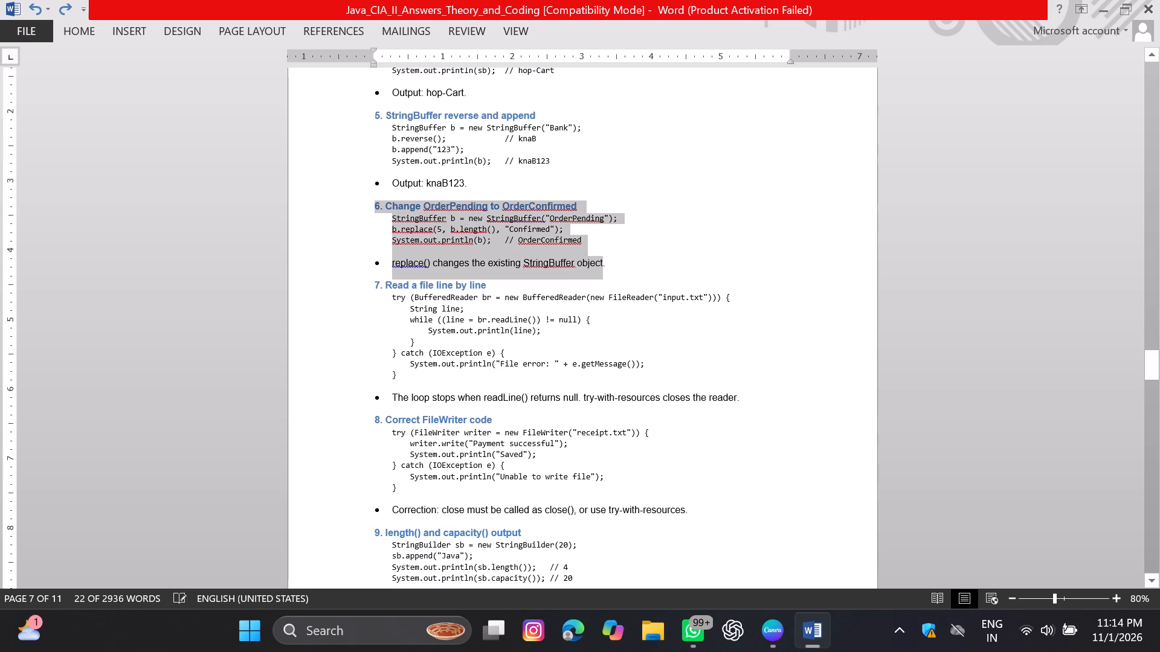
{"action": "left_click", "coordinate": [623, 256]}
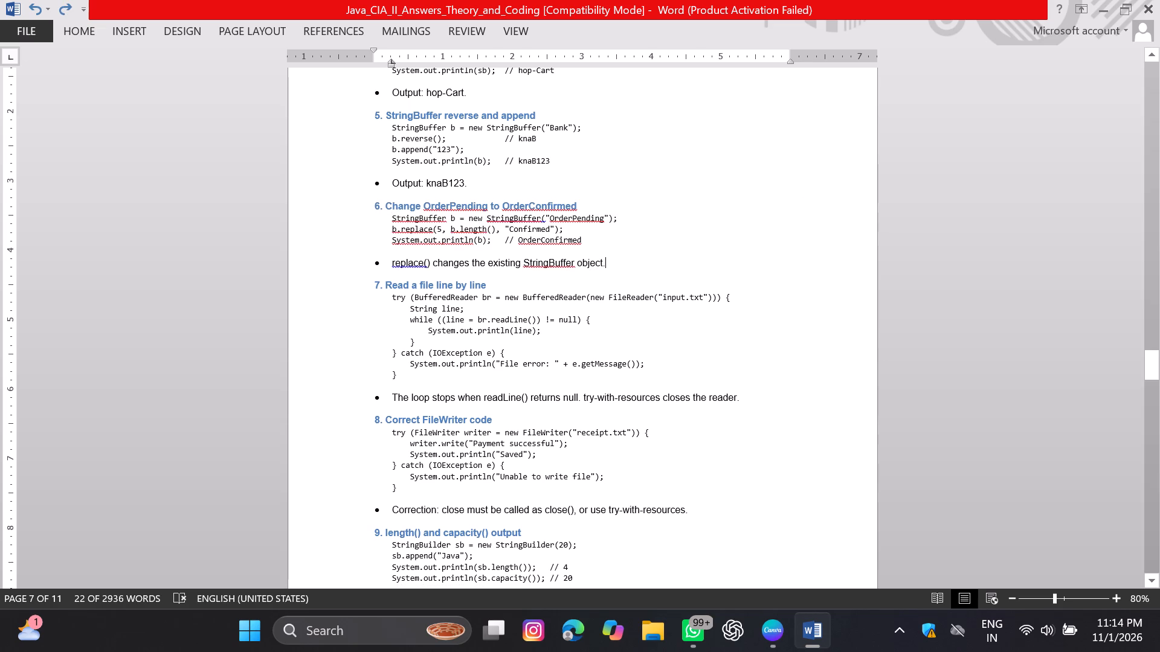
Copy question 6, "Change OrderPending to OrderConfirmed", with its replace() note from Word and paste it onto page 2 in Canva.
{"action": "left_click_drag", "start_coordinate": [372, 205], "coordinate": [404, 216]}
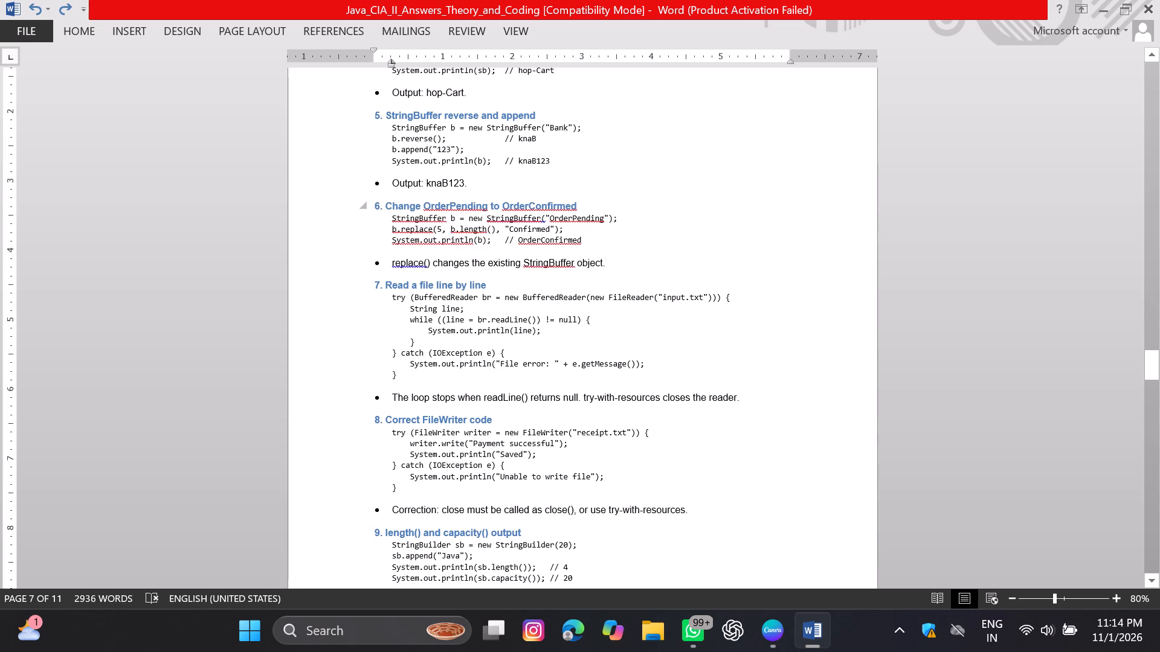
{"action": "left_click_drag", "start_coordinate": [404, 216], "coordinate": [571, 240]}
{"action": "left_click_drag", "start_coordinate": [375, 202], "coordinate": [653, 267]}
{"action": "key", "text": "ctrl+c"}
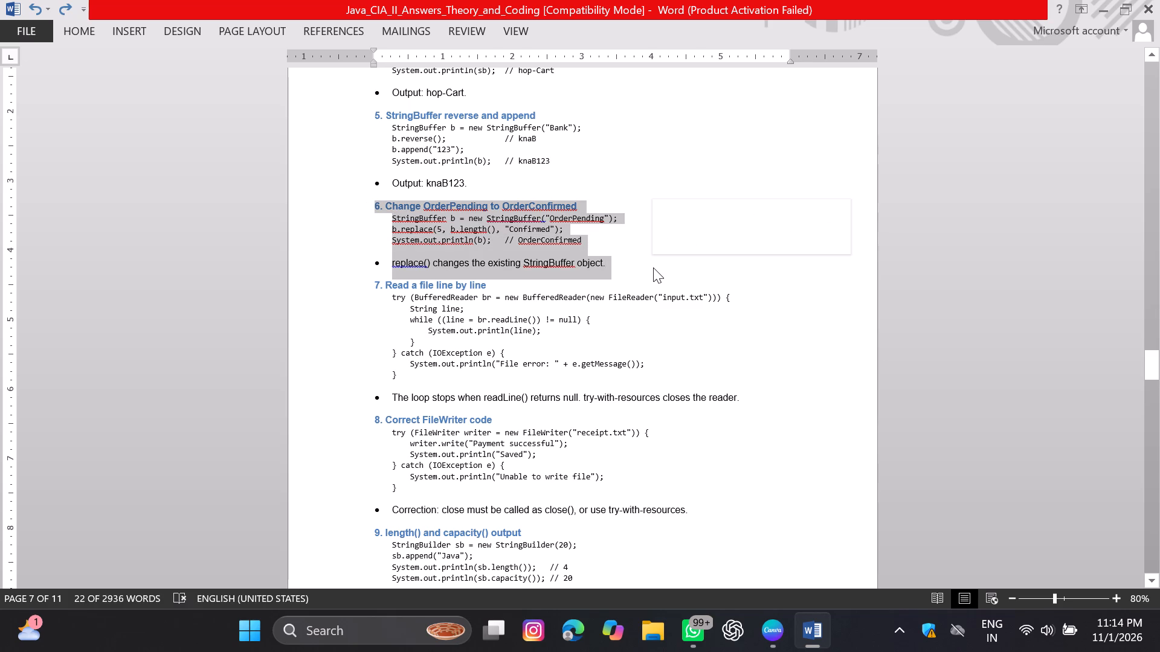
{"action": "key", "text": "alt+Tab"}
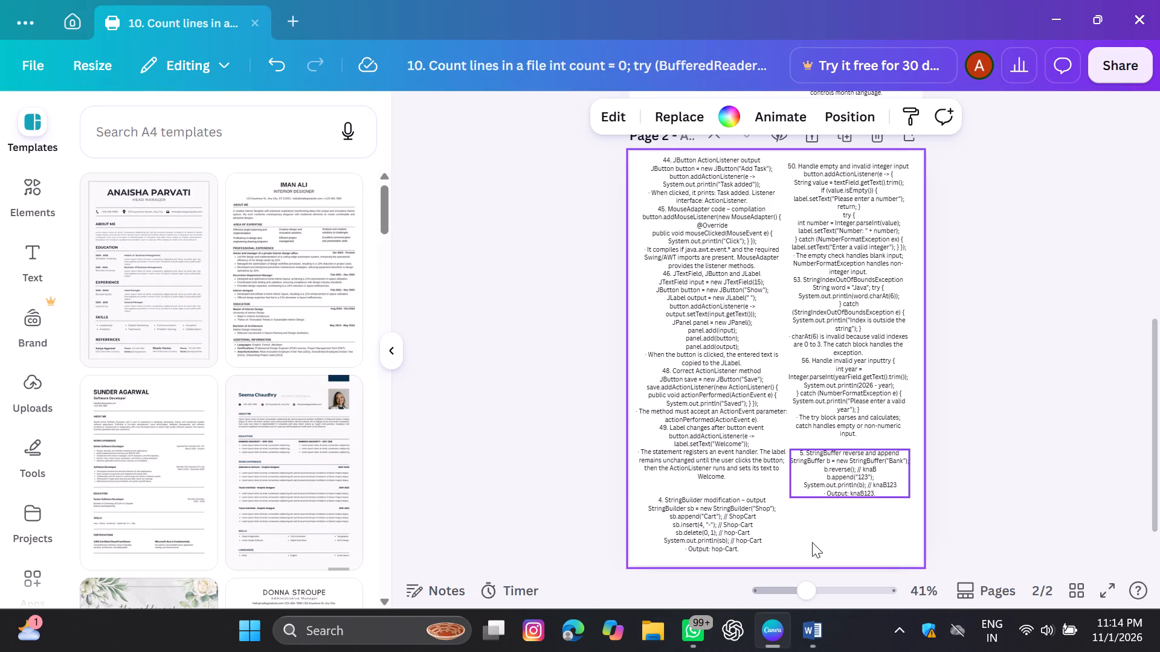
{"action": "key", "text": "ctrl+v"}
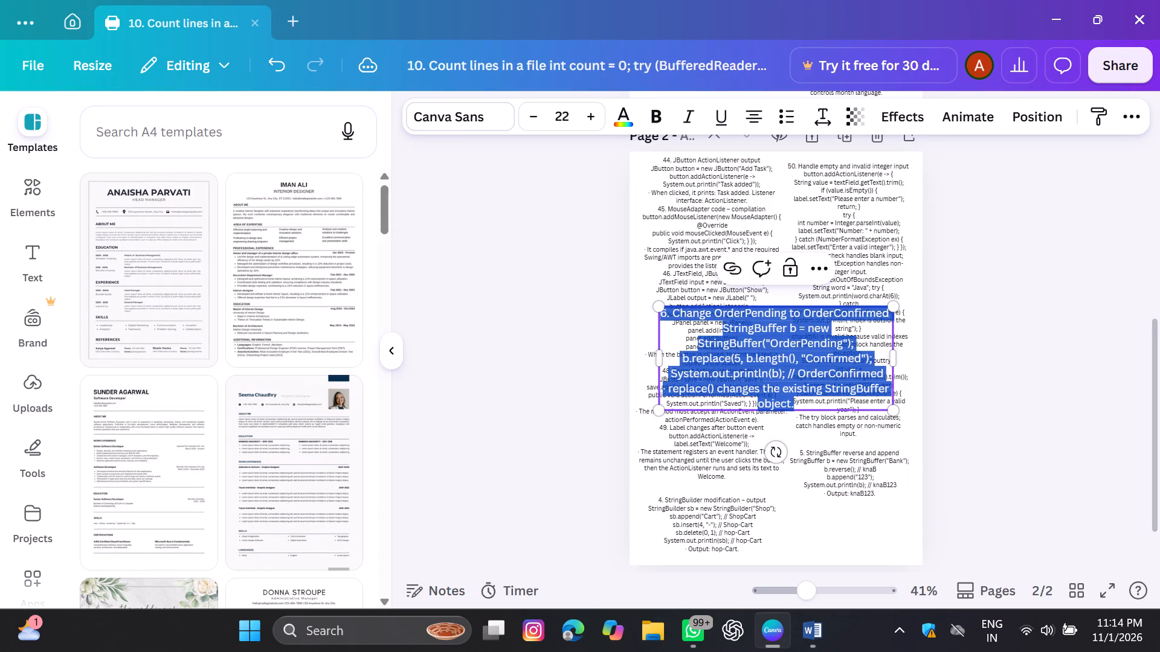
Widen the question 6 text box to about 20.1 and set its text to size 12.
{"action": "left_click_drag", "start_coordinate": [895, 359], "coordinate": [852, 358]}
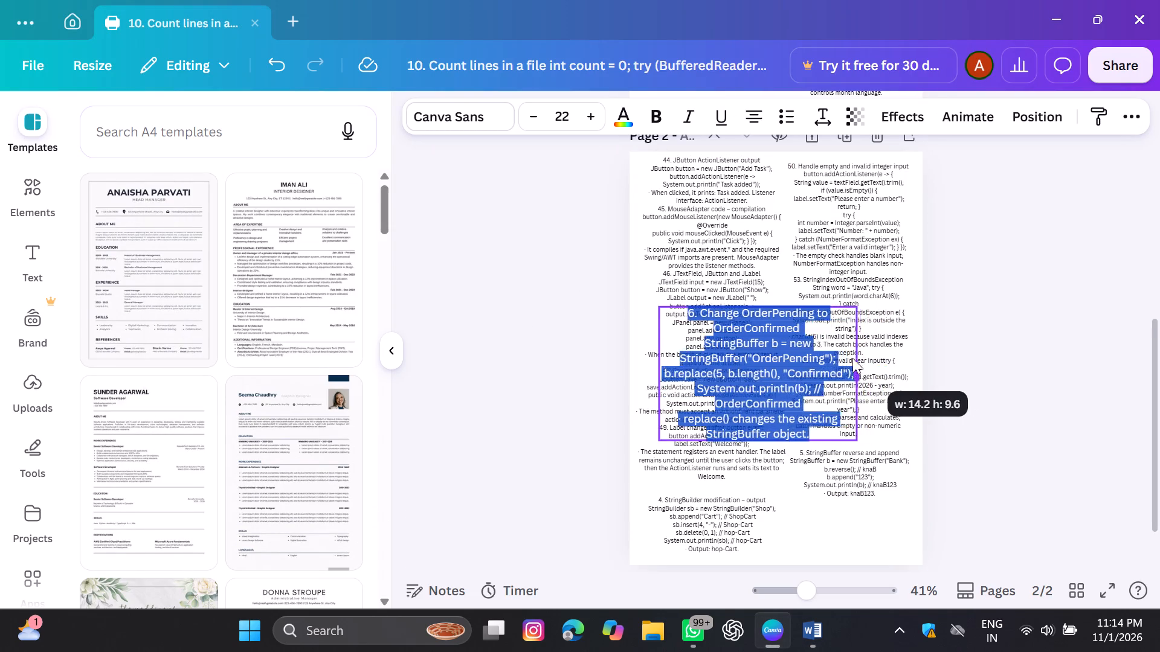
{"action": "left_click_drag", "start_coordinate": [852, 358], "coordinate": [942, 352]}
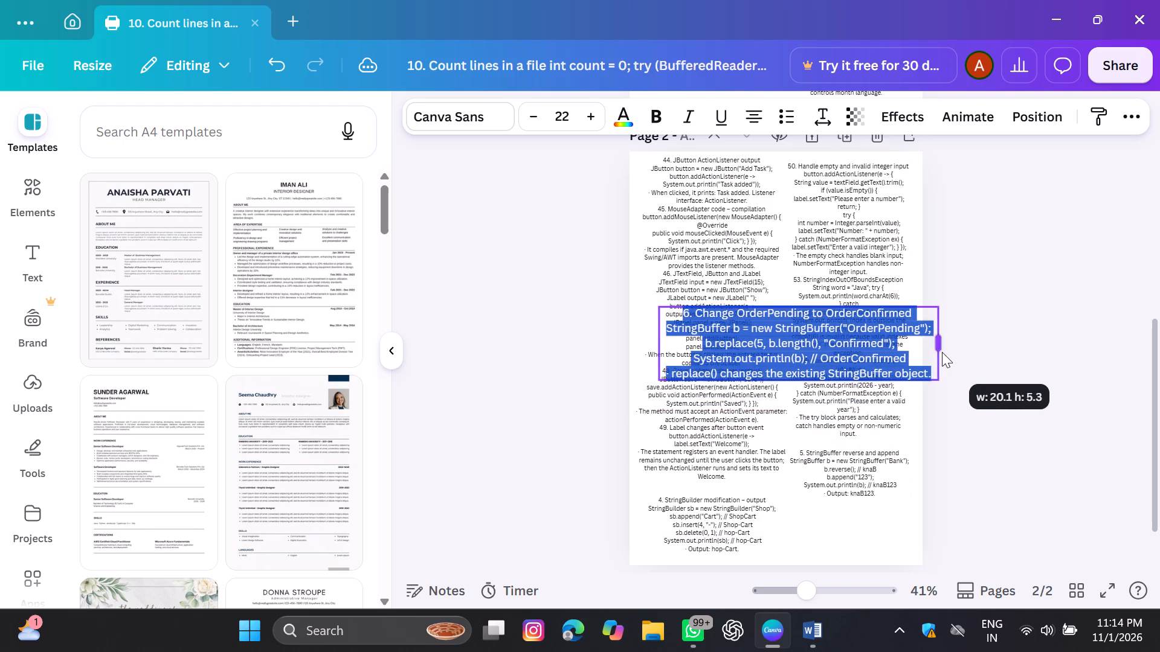
{"action": "left_click_drag", "start_coordinate": [942, 352], "coordinate": [941, 352]}
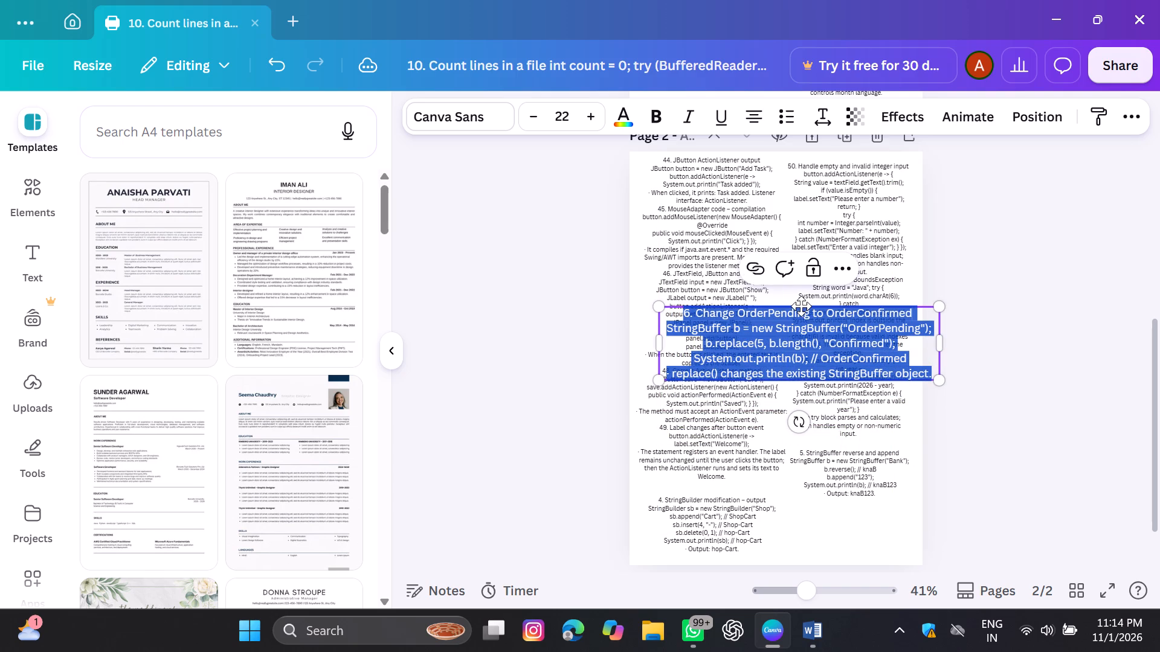
{"action": "left_click_drag", "start_coordinate": [801, 306], "coordinate": [825, 470]}
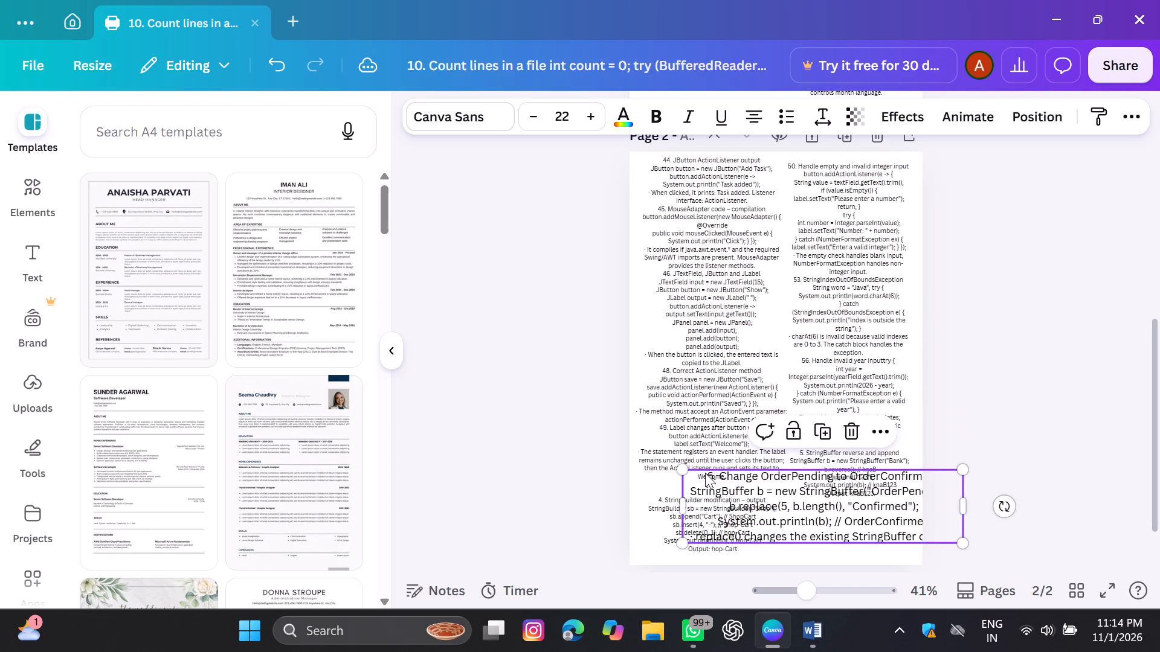
{"action": "left_click_drag", "start_coordinate": [705, 473], "coordinate": [691, 455]}
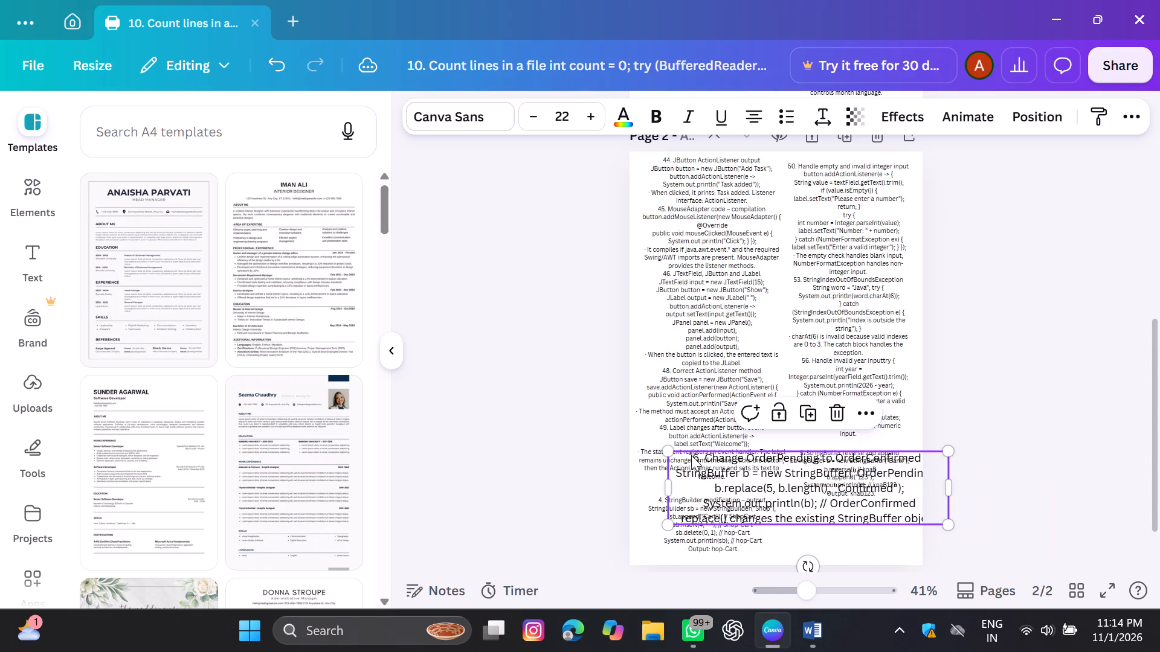
{"action": "left_click", "coordinate": [685, 462]}
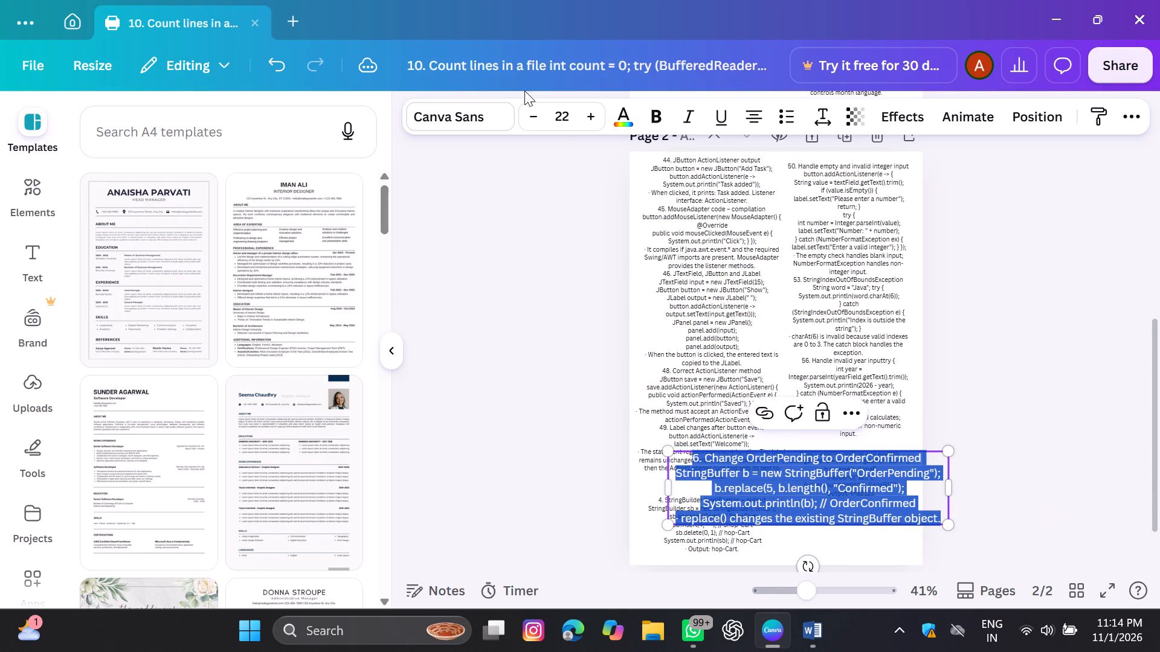
{"action": "left_click", "coordinate": [562, 115]}
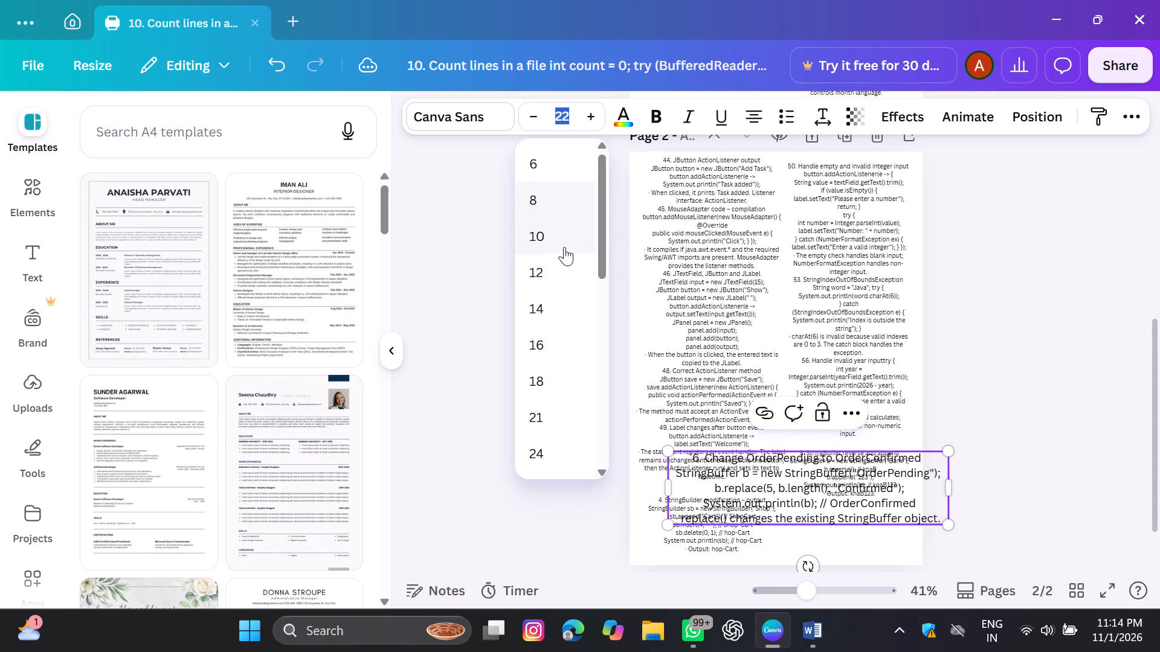
{"action": "left_click", "coordinate": [564, 272]}
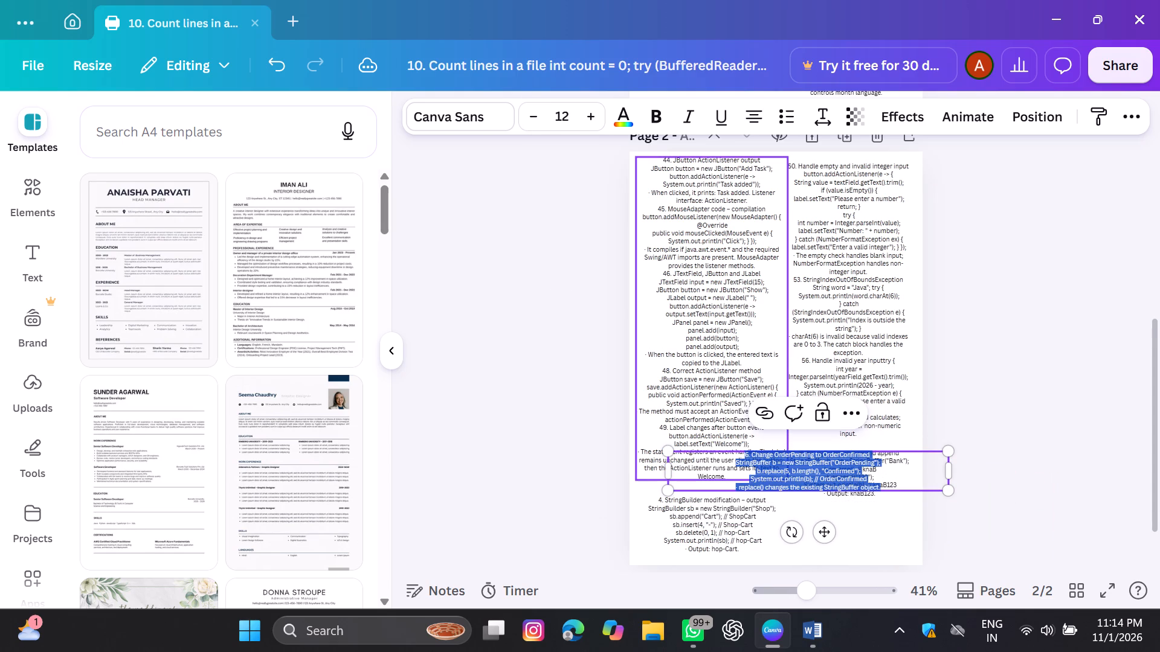
Place the question 6 box below question 5 at the bottom of page 2's second column.
{"action": "left_click_drag", "start_coordinate": [791, 470], "coordinate": [813, 543]}
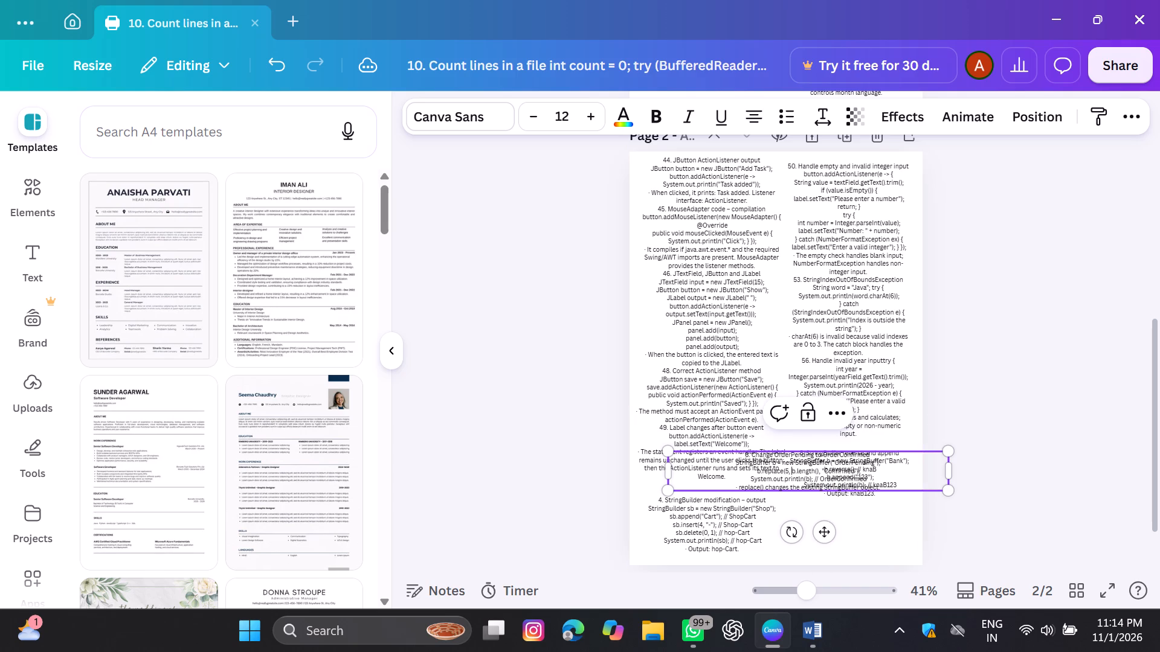
{"action": "left_click", "coordinate": [901, 471]}
{"action": "left_click_drag", "start_coordinate": [911, 470], "coordinate": [859, 452]}
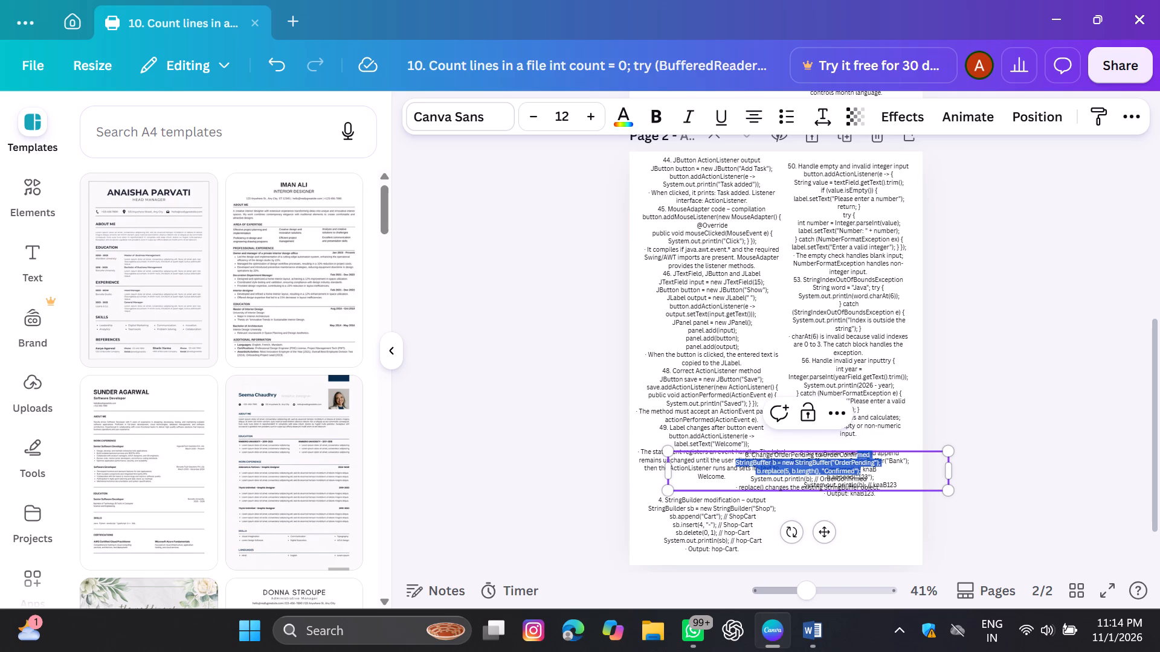
{"action": "left_click_drag", "start_coordinate": [859, 452], "coordinate": [854, 450]}
{"action": "left_click_drag", "start_coordinate": [854, 450], "coordinate": [917, 476]}
{"action": "left_click", "coordinate": [917, 476]}
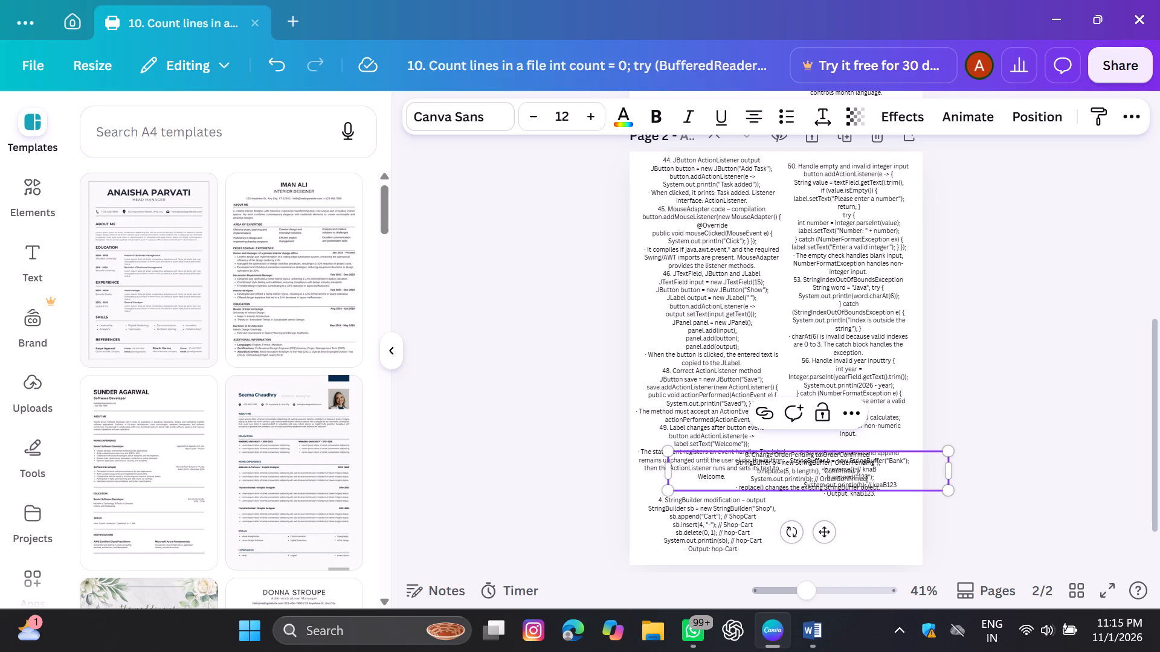
{"action": "left_click", "coordinate": [860, 453]}
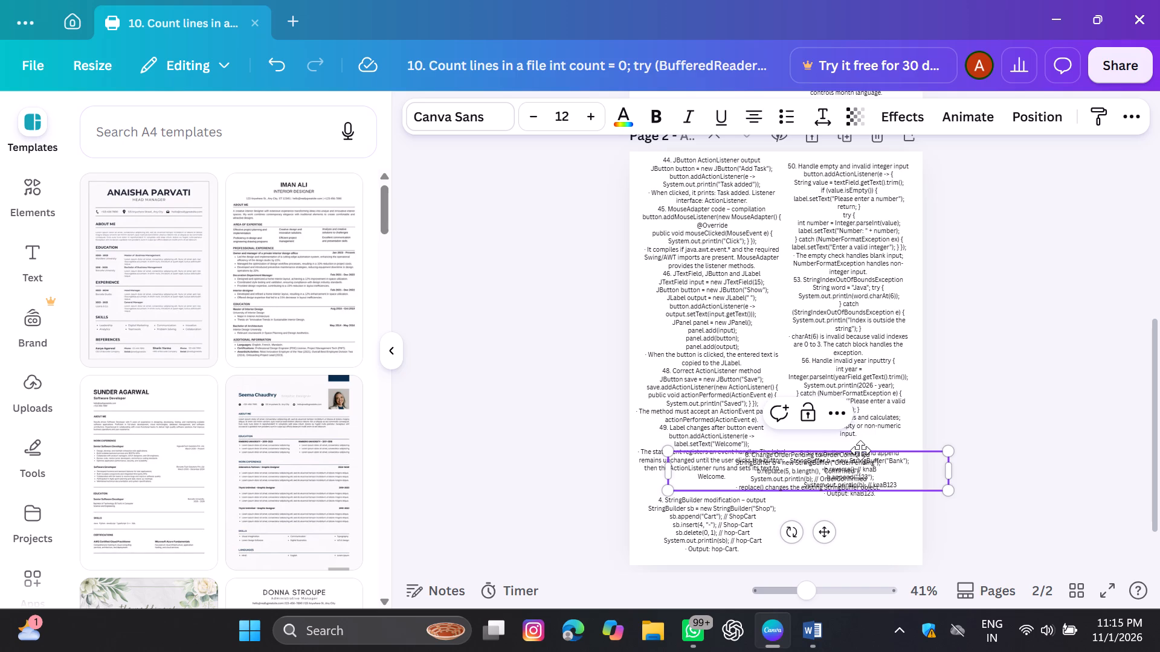
{"action": "left_click_drag", "start_coordinate": [860, 450], "coordinate": [895, 508]}
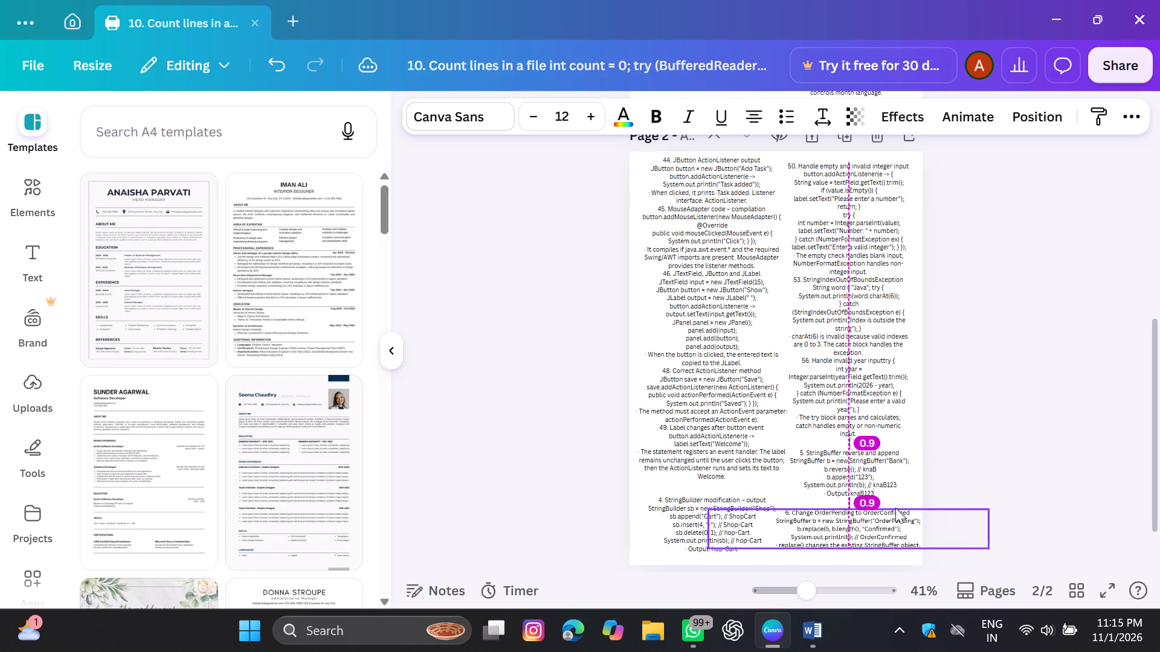
{"action": "left_click_drag", "start_coordinate": [895, 508], "coordinate": [897, 510]}
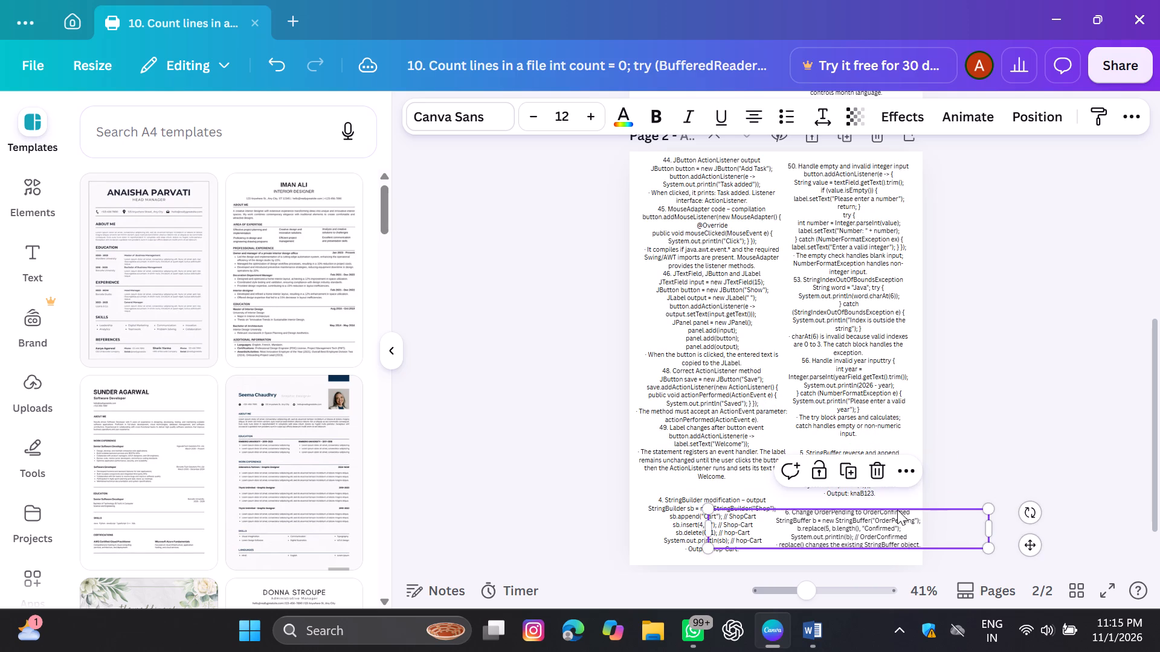
{"action": "left_click", "coordinate": [985, 435]}
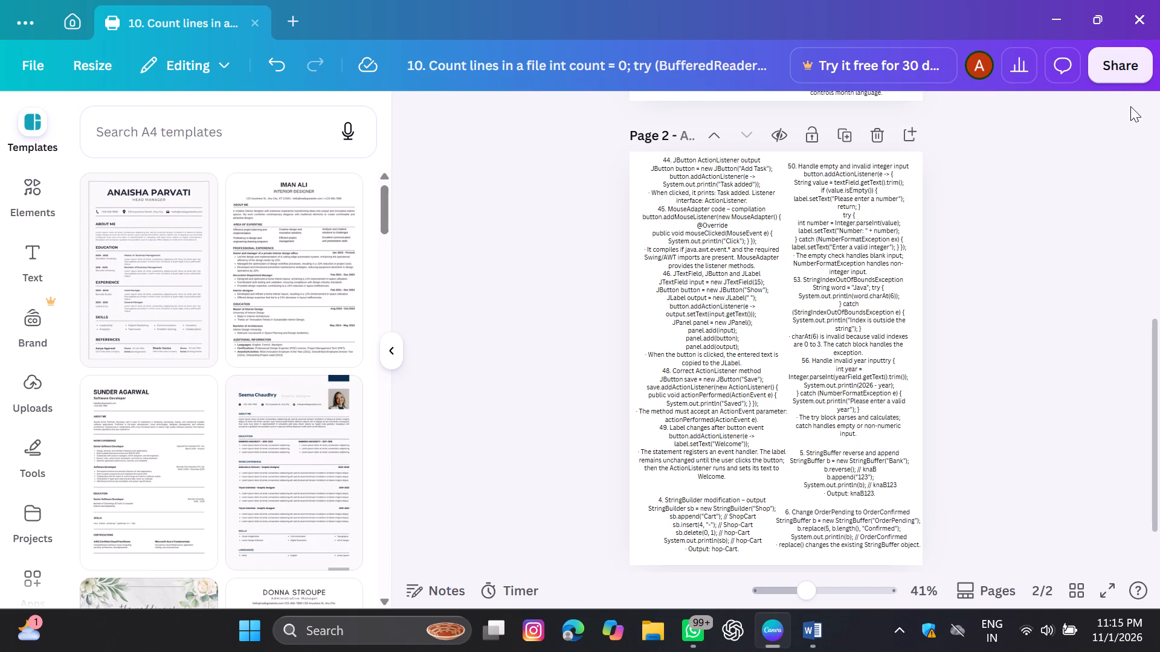
Download all pages of the design as a PDF with the Digital preset.
{"action": "left_click", "coordinate": [1123, 72]}
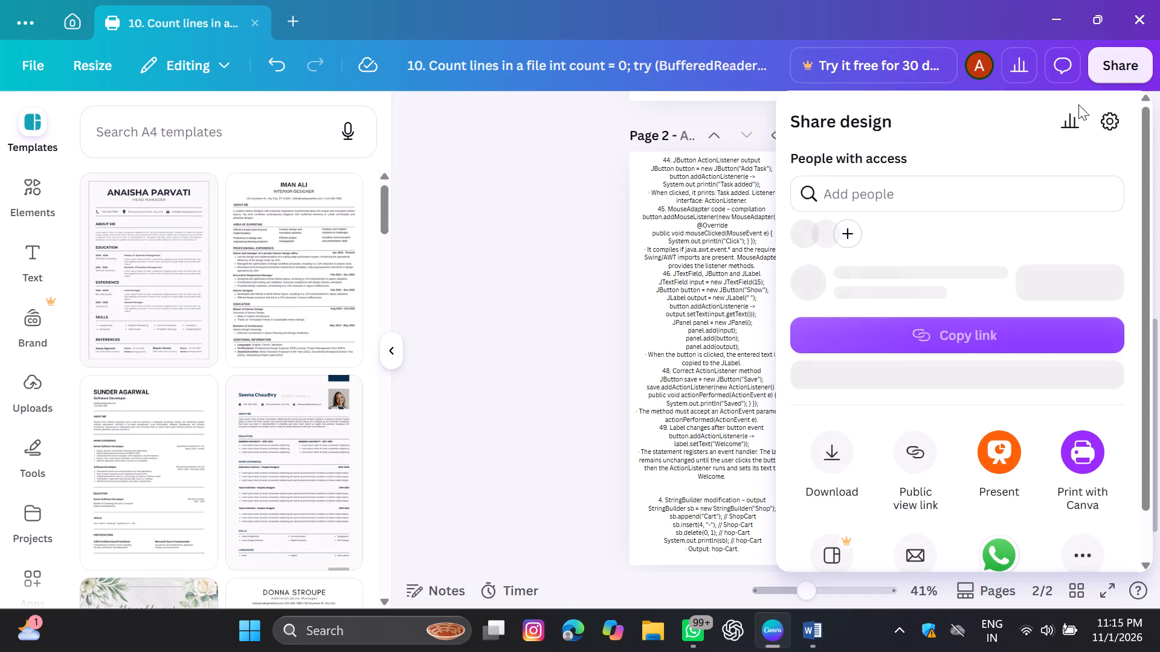
{"action": "left_click", "coordinate": [829, 455]}
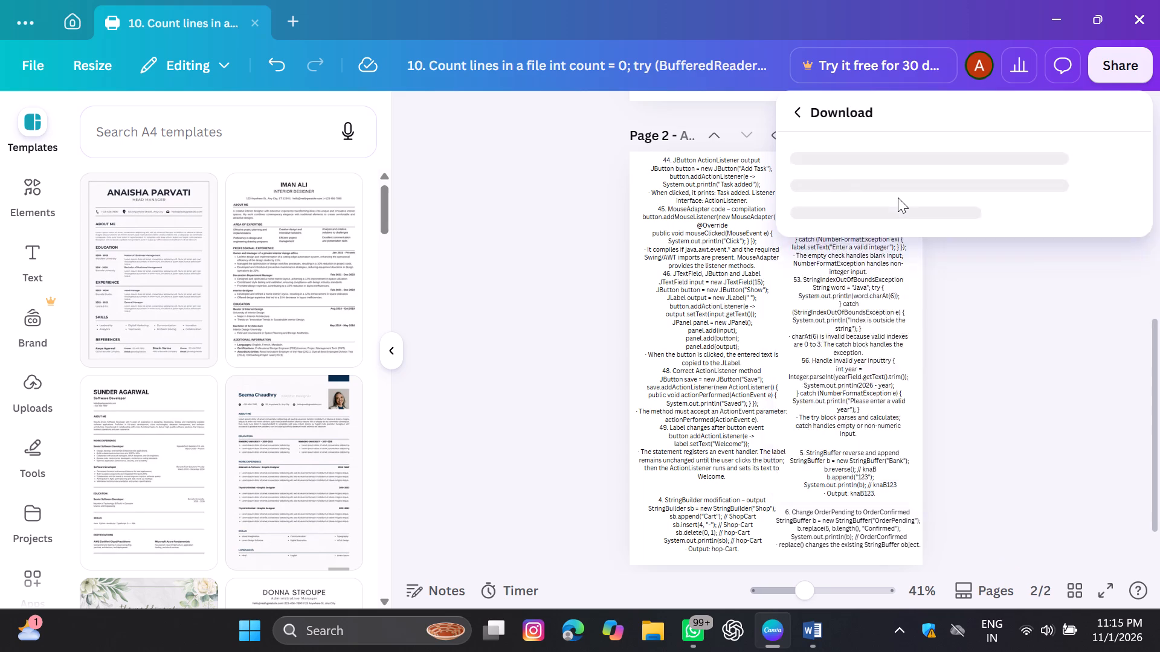
{"action": "left_click", "coordinate": [949, 194]}
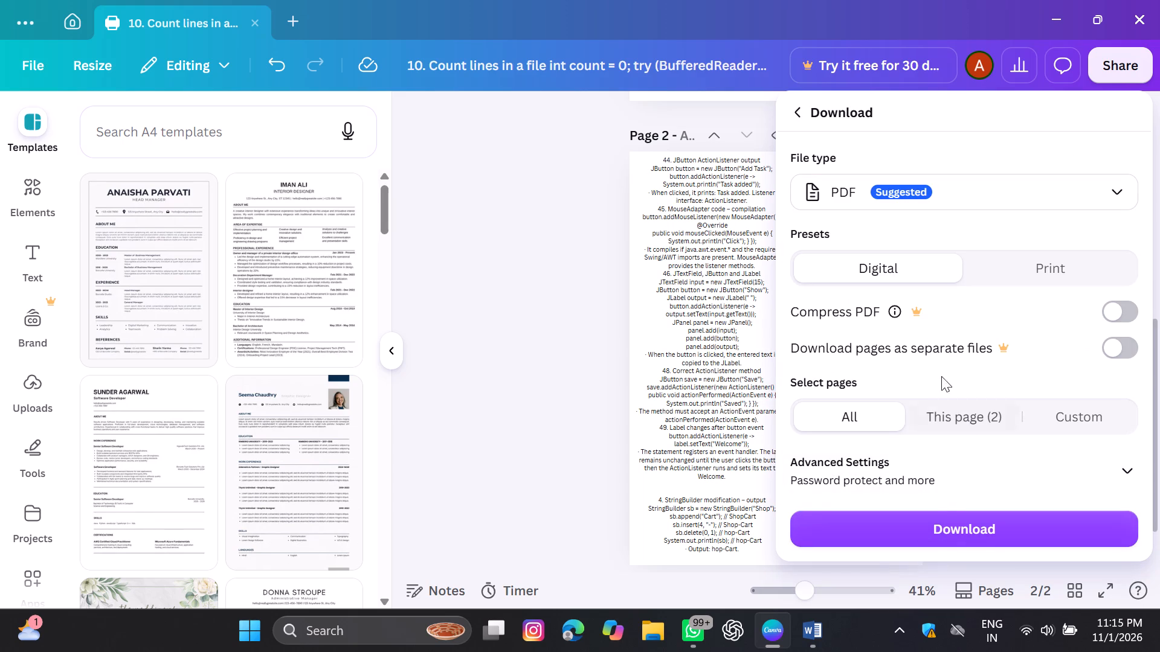
{"action": "left_click", "coordinate": [946, 529]}
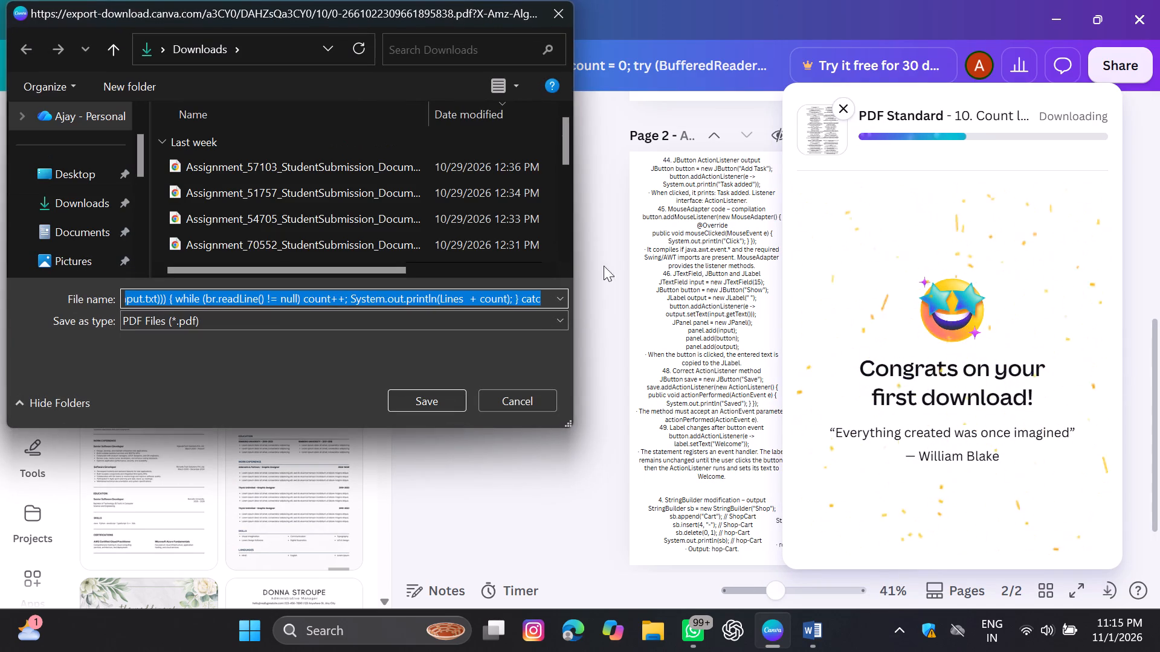
Show the previously used file names for saving the downloaded PDF.
{"action": "left_click", "coordinate": [552, 298]}
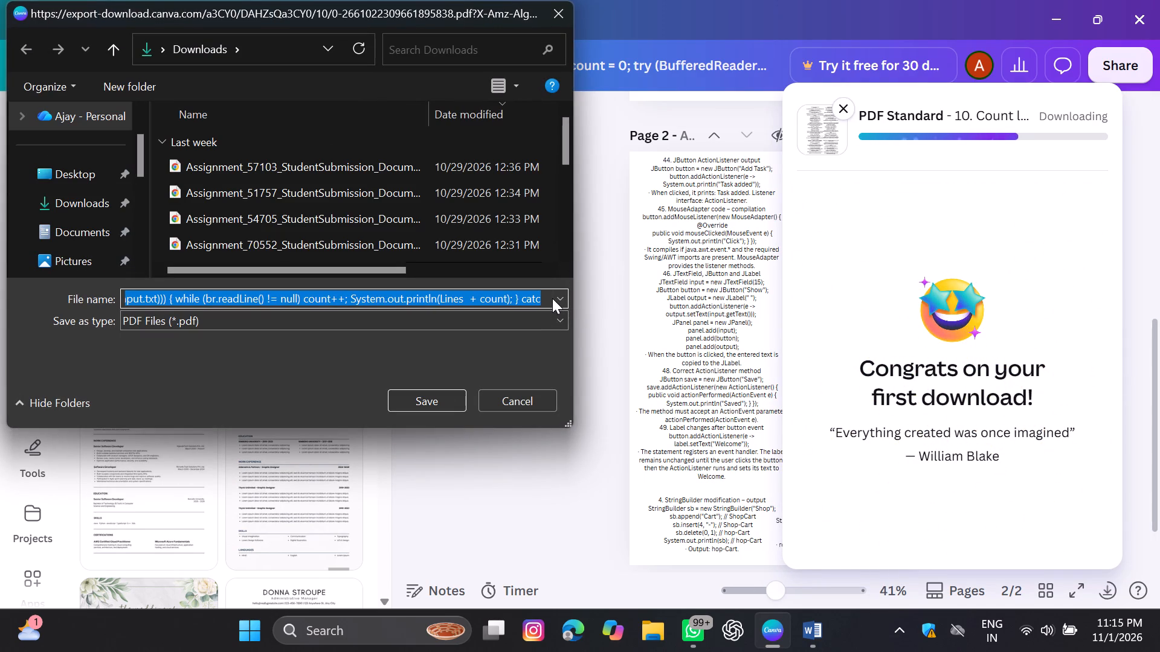
{"action": "left_click", "coordinate": [558, 298]}
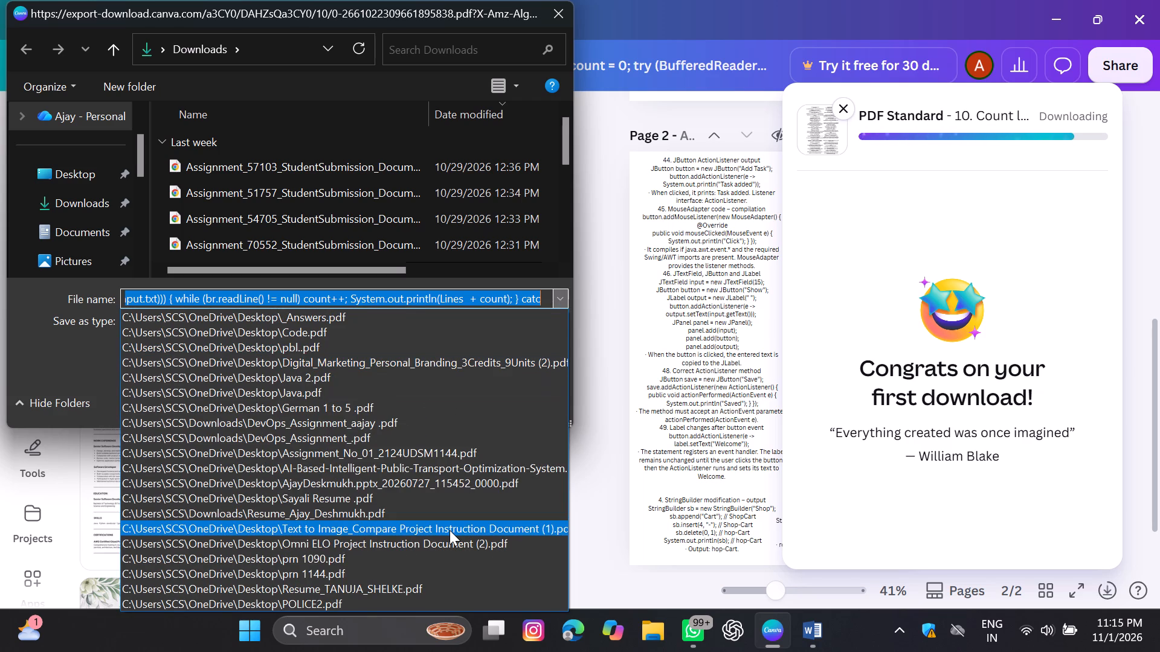
Save the downloaded PDF to the Desktop with the file name "java cia 2 code".
{"action": "scroll", "coordinate": [449, 530], "scroll_direction": "down", "scroll_amount": 3}
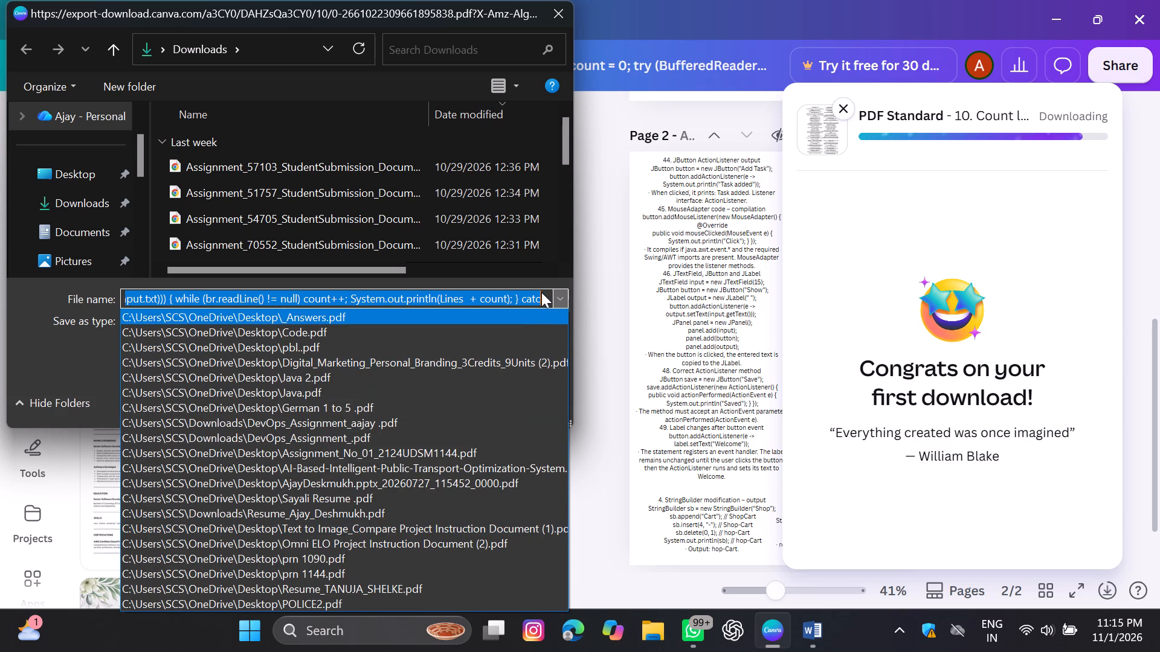
{"action": "left_click", "coordinate": [541, 292]}
{"action": "key", "text": "BackSpace"}
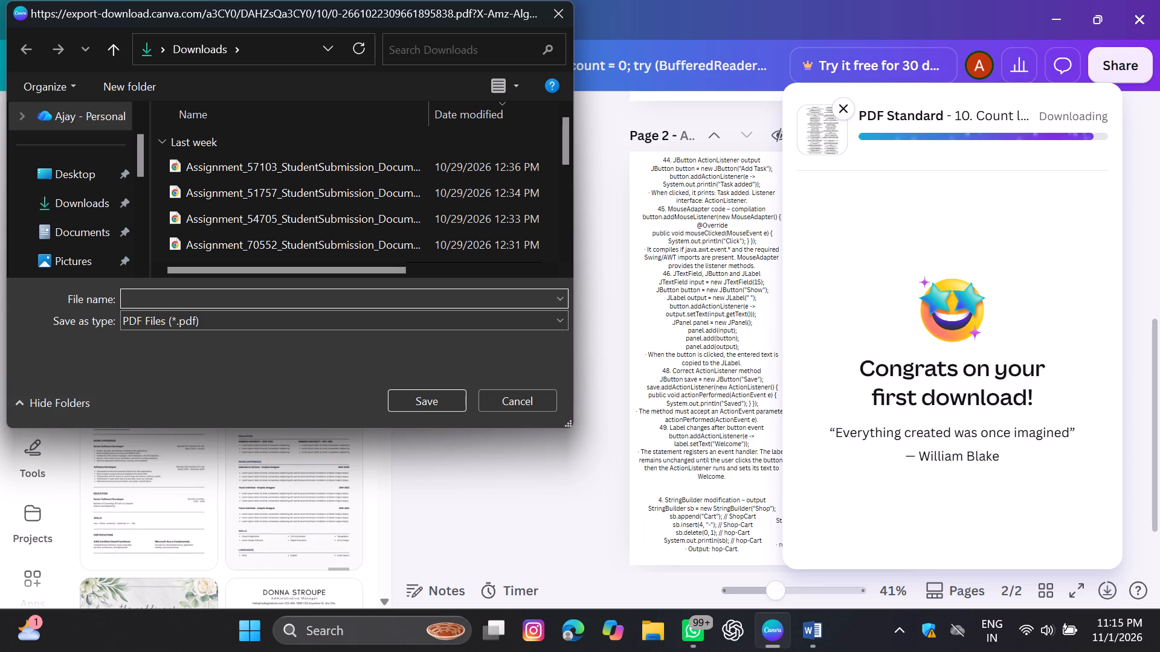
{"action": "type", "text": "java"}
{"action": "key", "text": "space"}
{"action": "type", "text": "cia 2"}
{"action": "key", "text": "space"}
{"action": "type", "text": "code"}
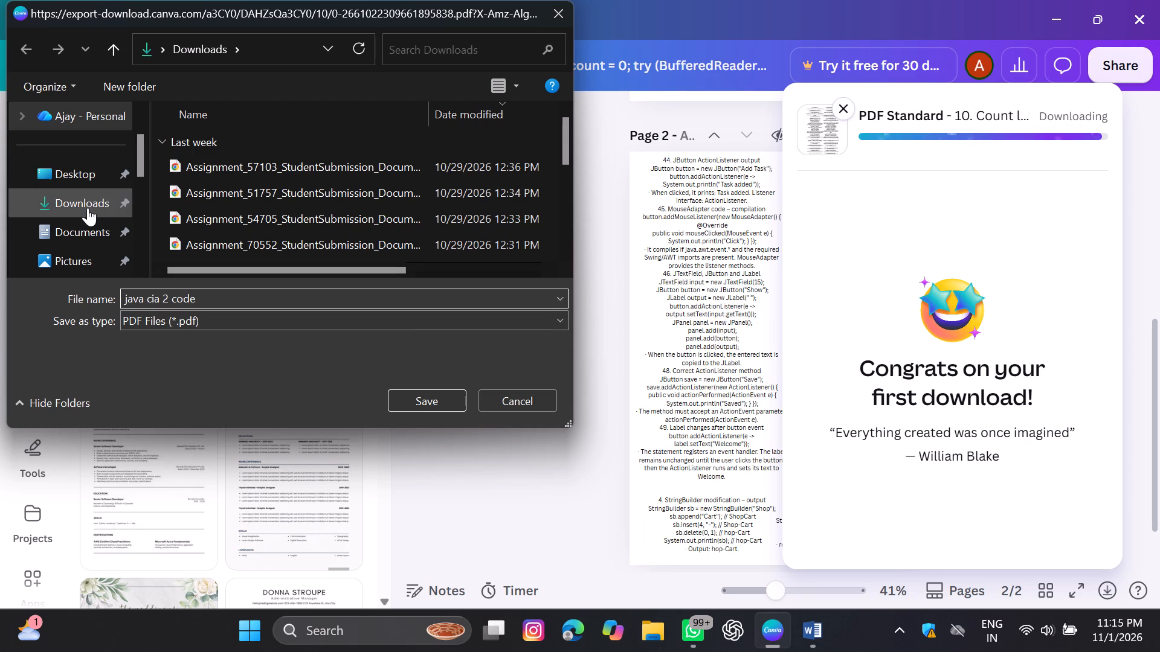
{"action": "triple_click", "coordinate": [87, 180]}
{"action": "left_click", "coordinate": [87, 180]}
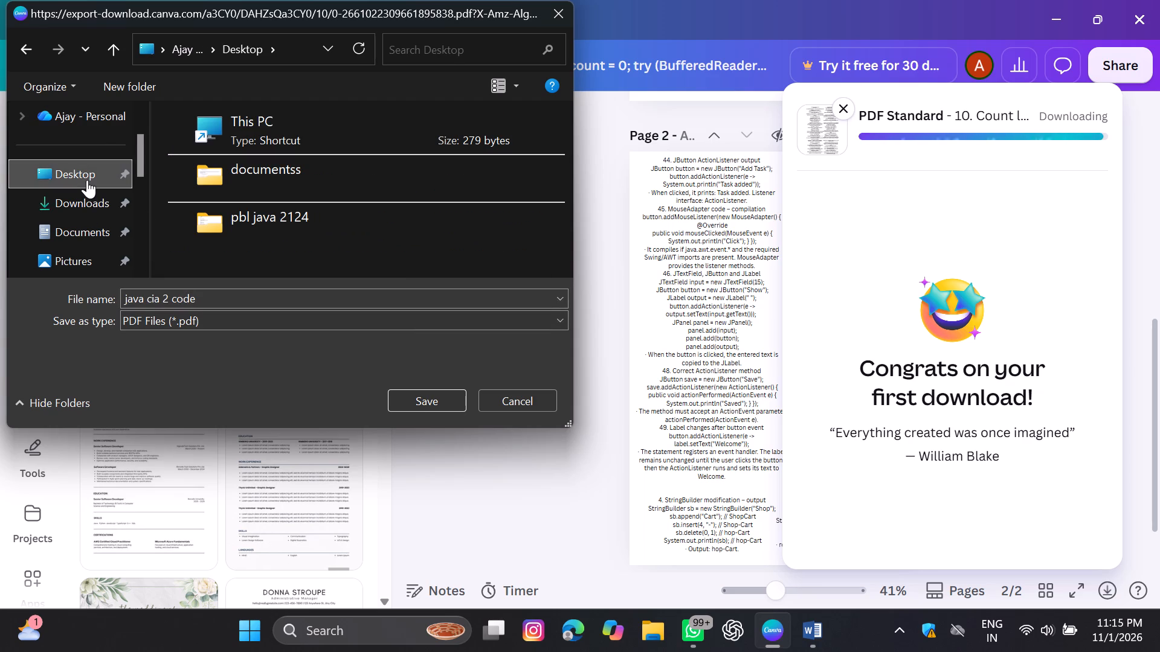
{"action": "left_click", "coordinate": [434, 403]}
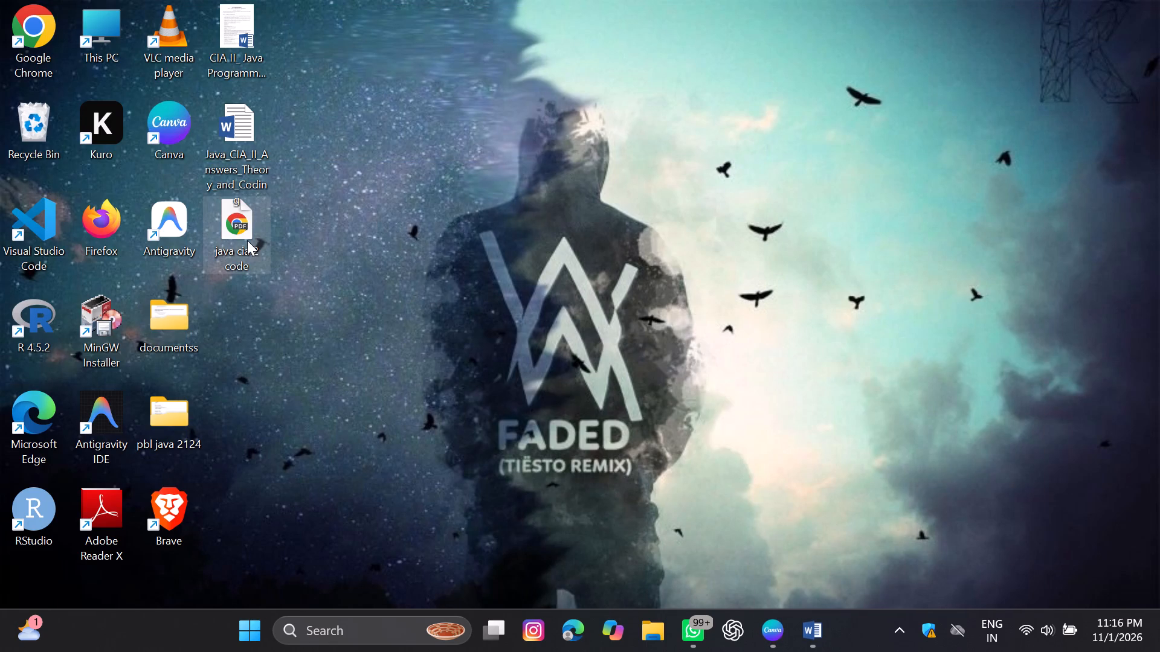
Copy the "java cia 2 code" PDF file on the desktop.
{"action": "right_click", "coordinate": [247, 240]}
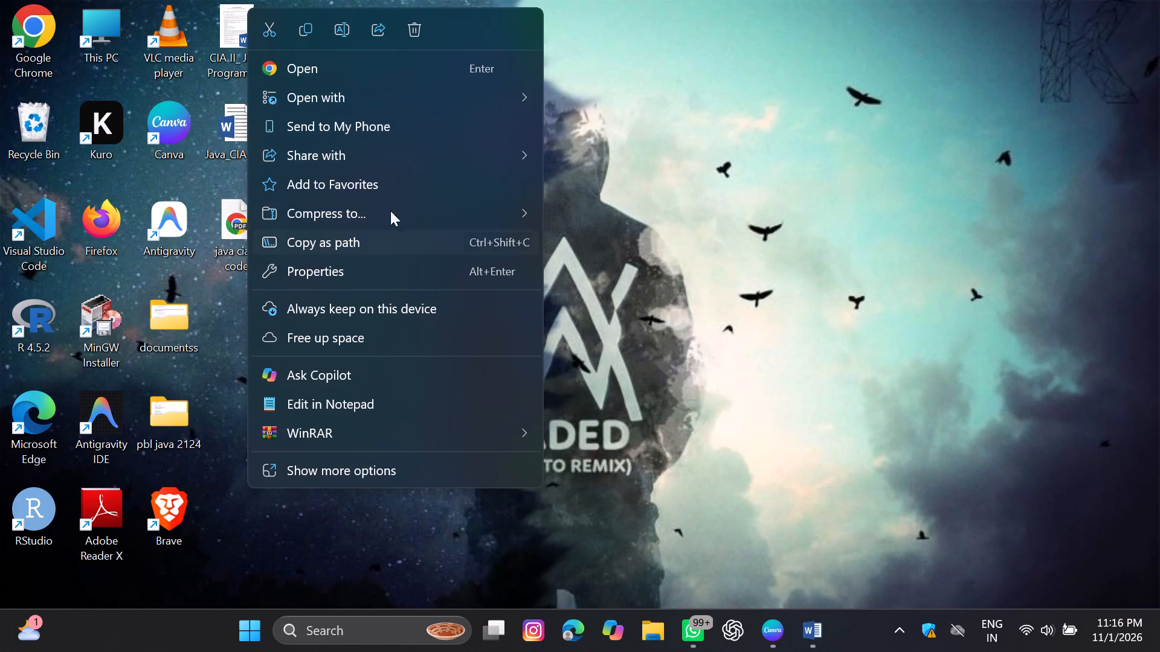
{"action": "left_click", "coordinate": [297, 34]}
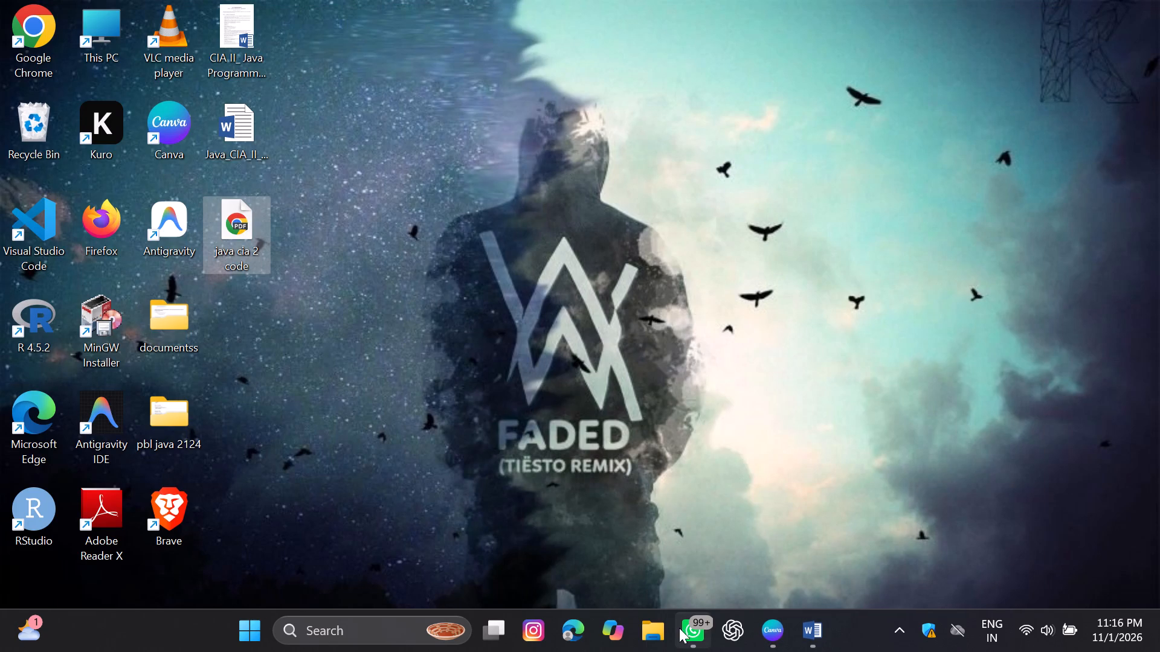